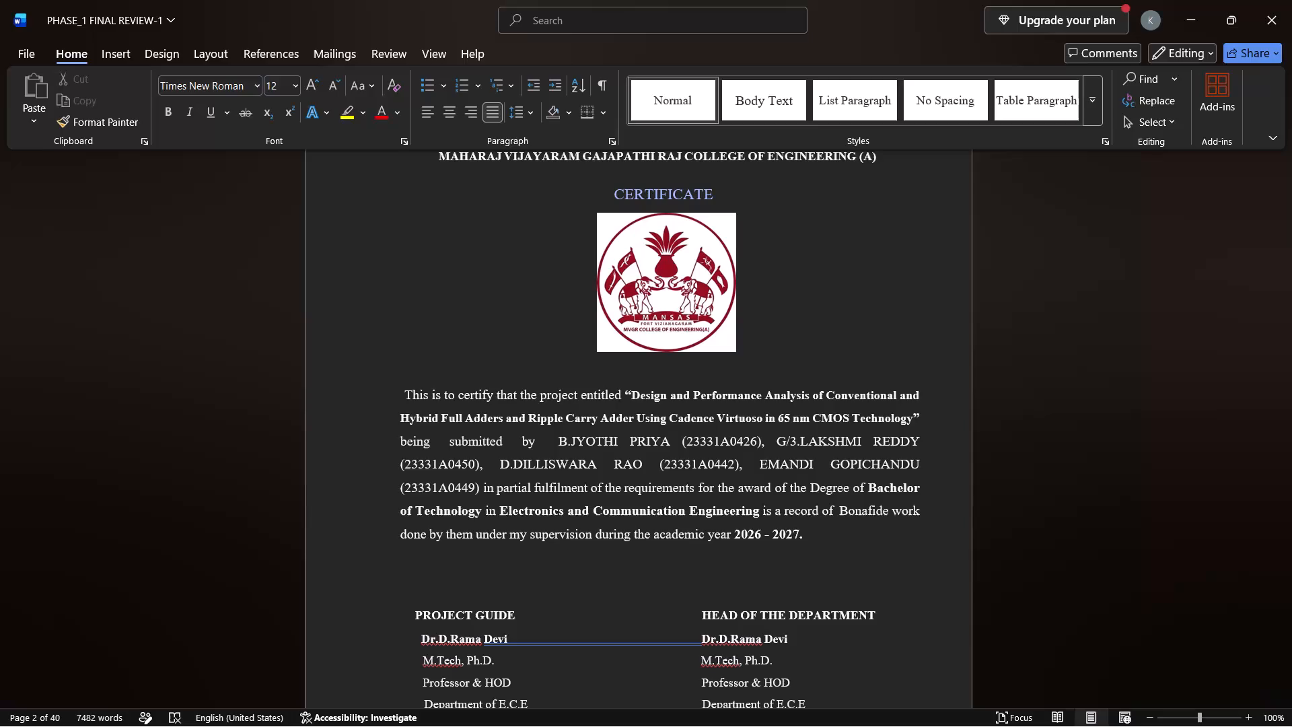
Remove the stray "/3" after the G initial of the second student's name in the certificate paragraph.
{"action": "key", "text": "BackSpace"}
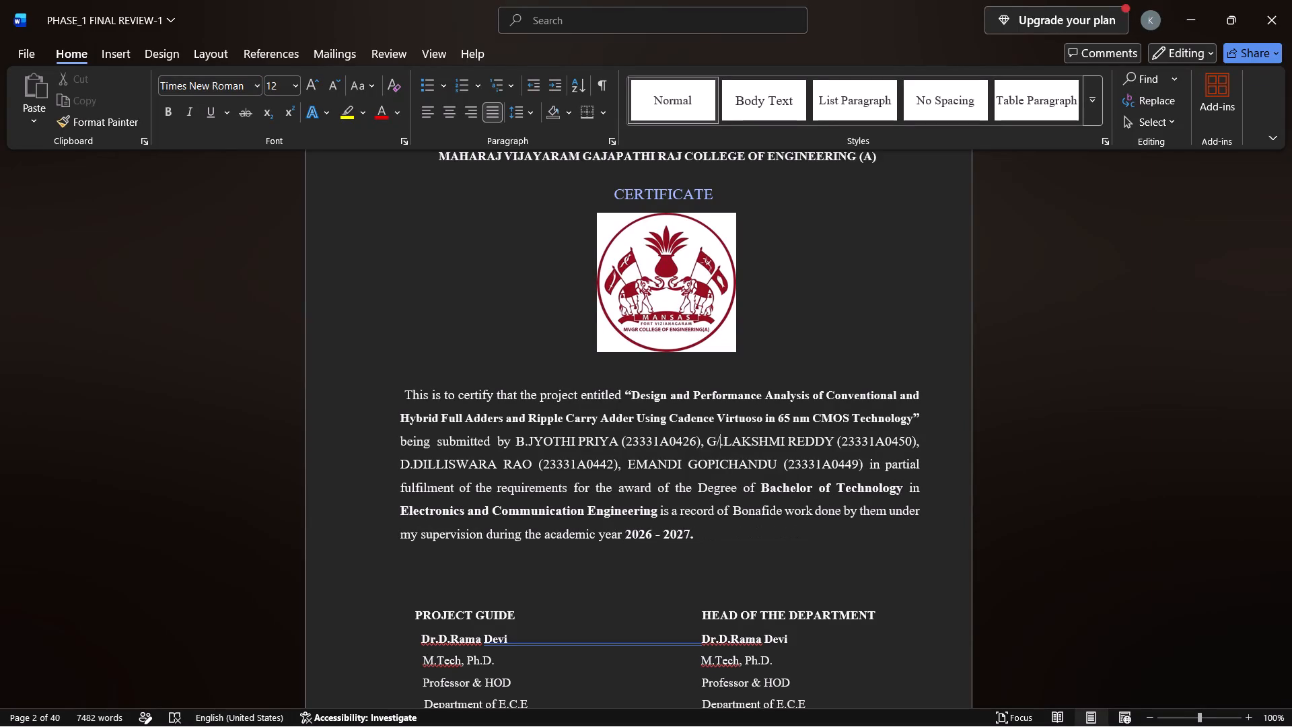
{"action": "key", "text": "BackSpace"}
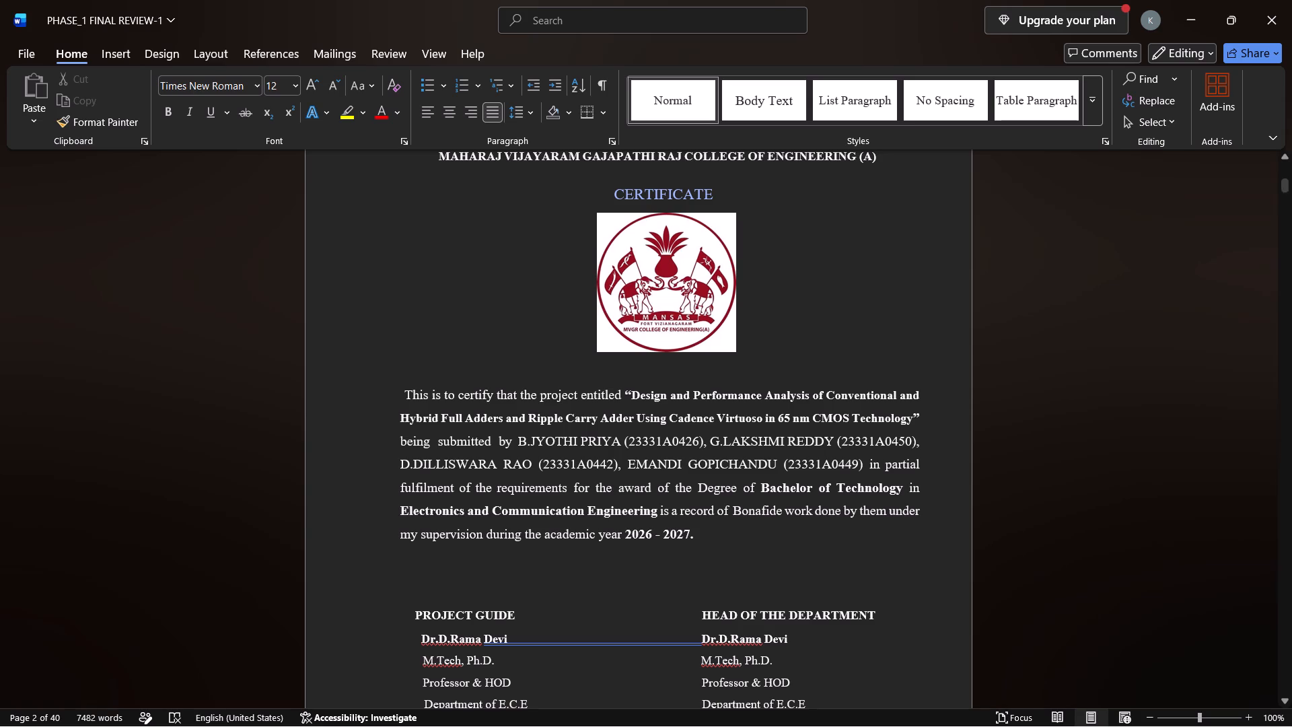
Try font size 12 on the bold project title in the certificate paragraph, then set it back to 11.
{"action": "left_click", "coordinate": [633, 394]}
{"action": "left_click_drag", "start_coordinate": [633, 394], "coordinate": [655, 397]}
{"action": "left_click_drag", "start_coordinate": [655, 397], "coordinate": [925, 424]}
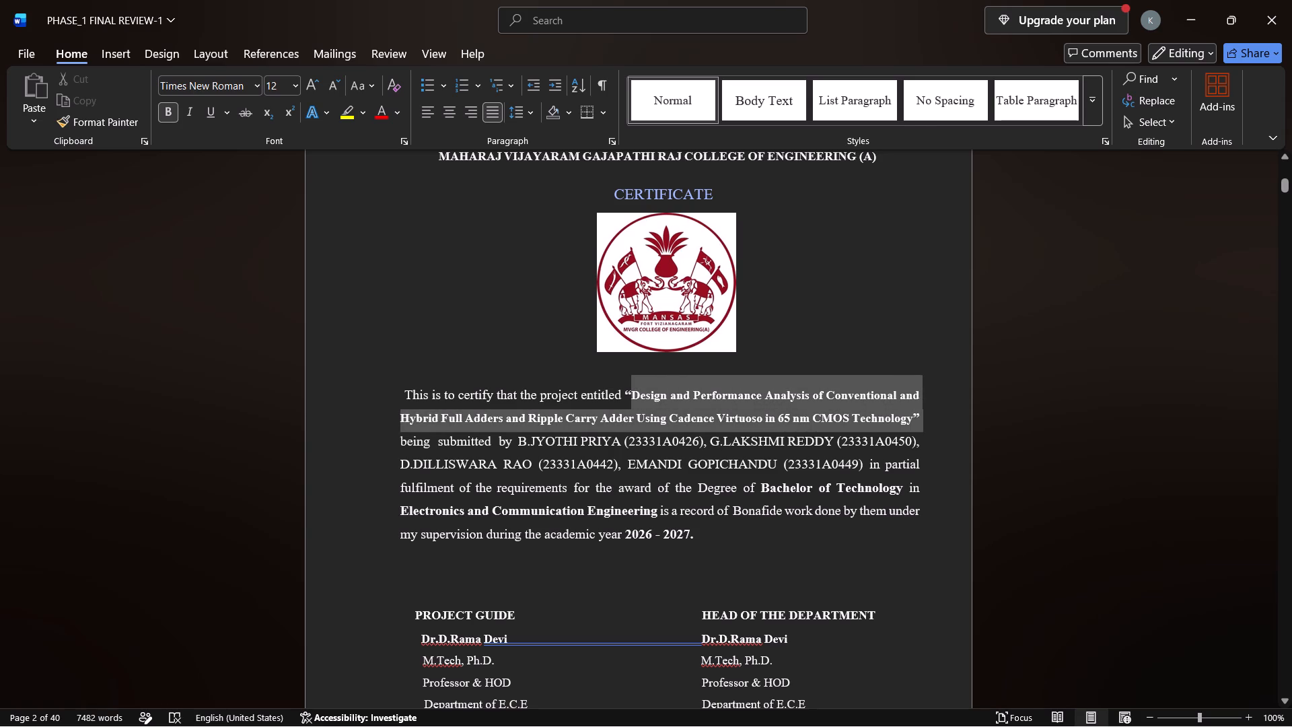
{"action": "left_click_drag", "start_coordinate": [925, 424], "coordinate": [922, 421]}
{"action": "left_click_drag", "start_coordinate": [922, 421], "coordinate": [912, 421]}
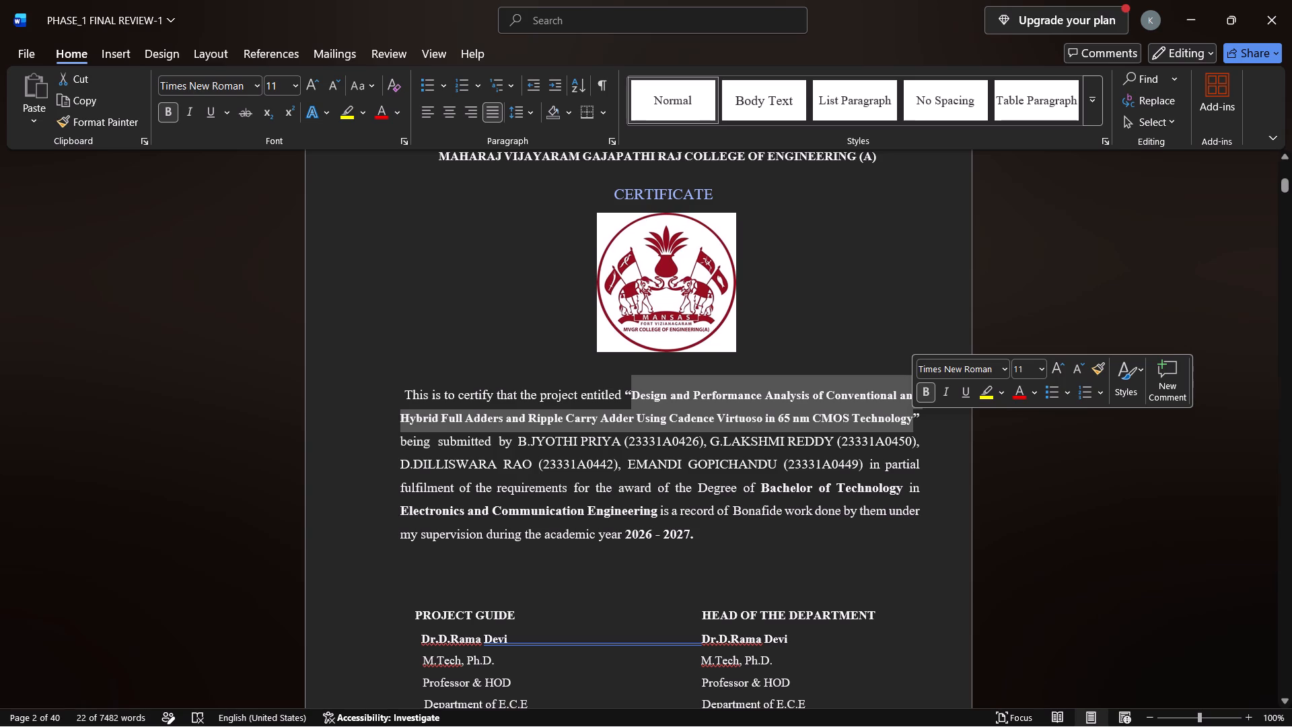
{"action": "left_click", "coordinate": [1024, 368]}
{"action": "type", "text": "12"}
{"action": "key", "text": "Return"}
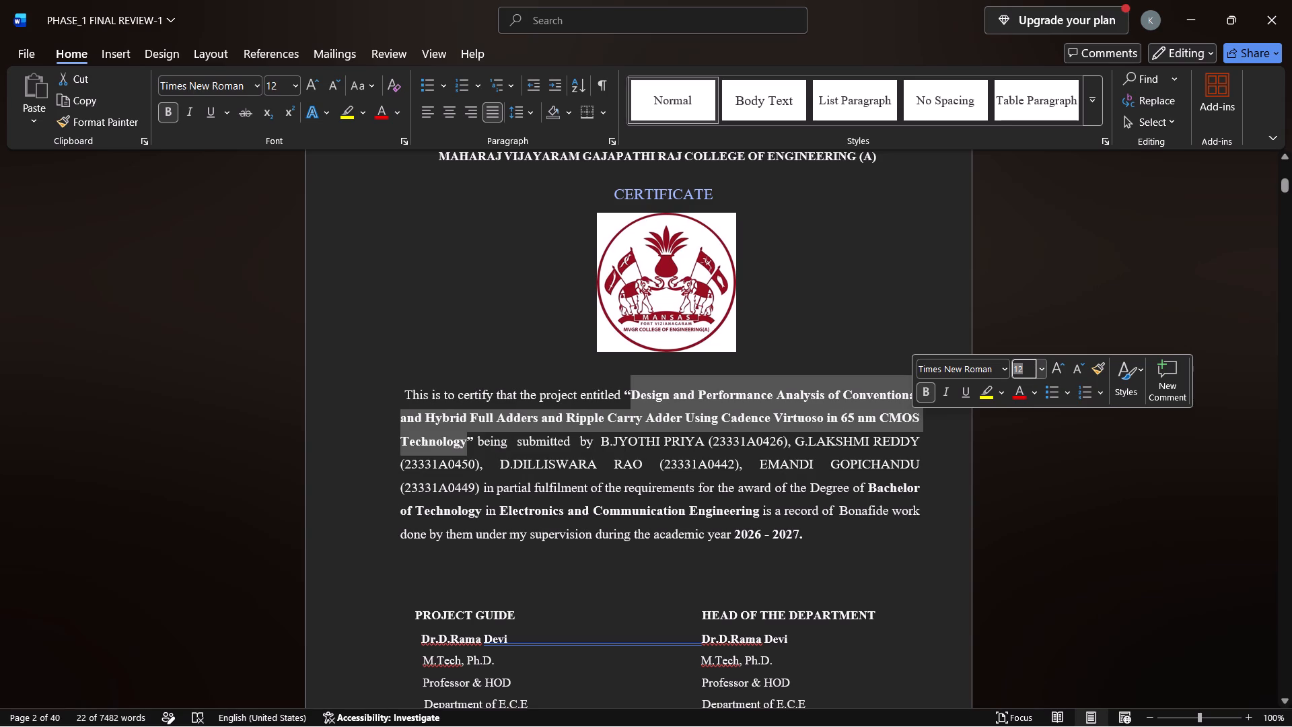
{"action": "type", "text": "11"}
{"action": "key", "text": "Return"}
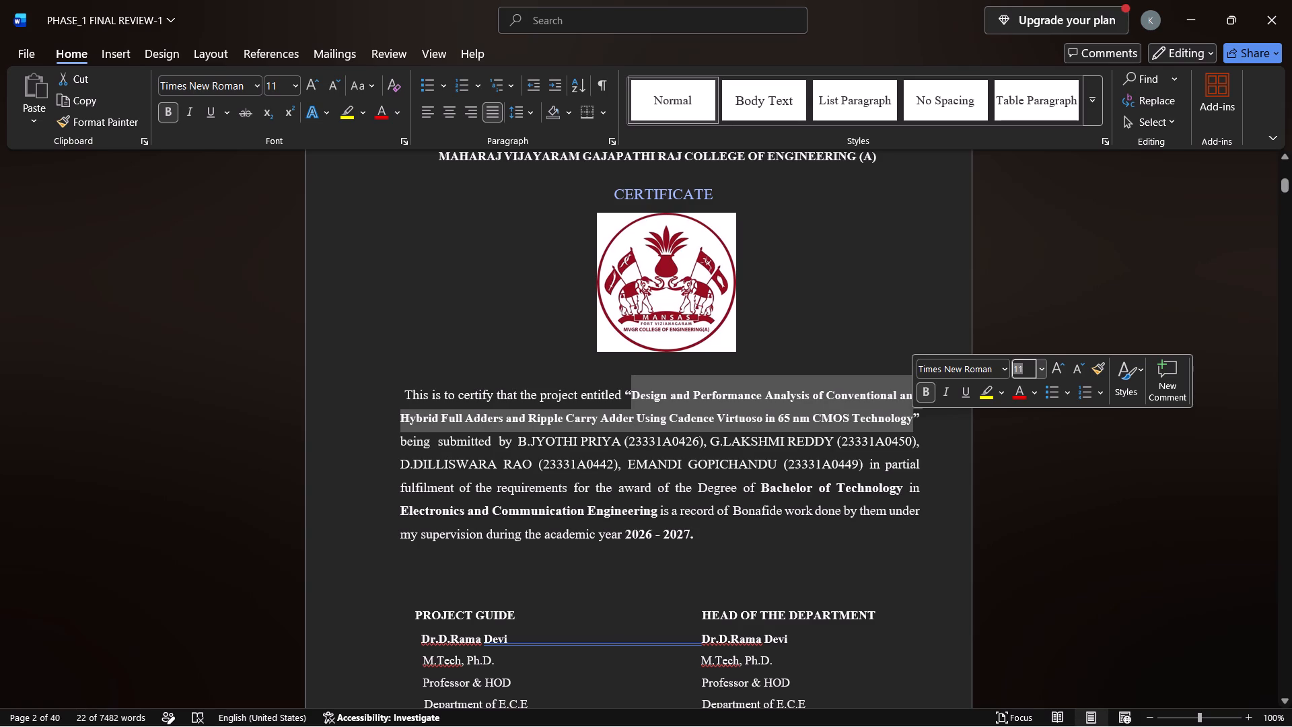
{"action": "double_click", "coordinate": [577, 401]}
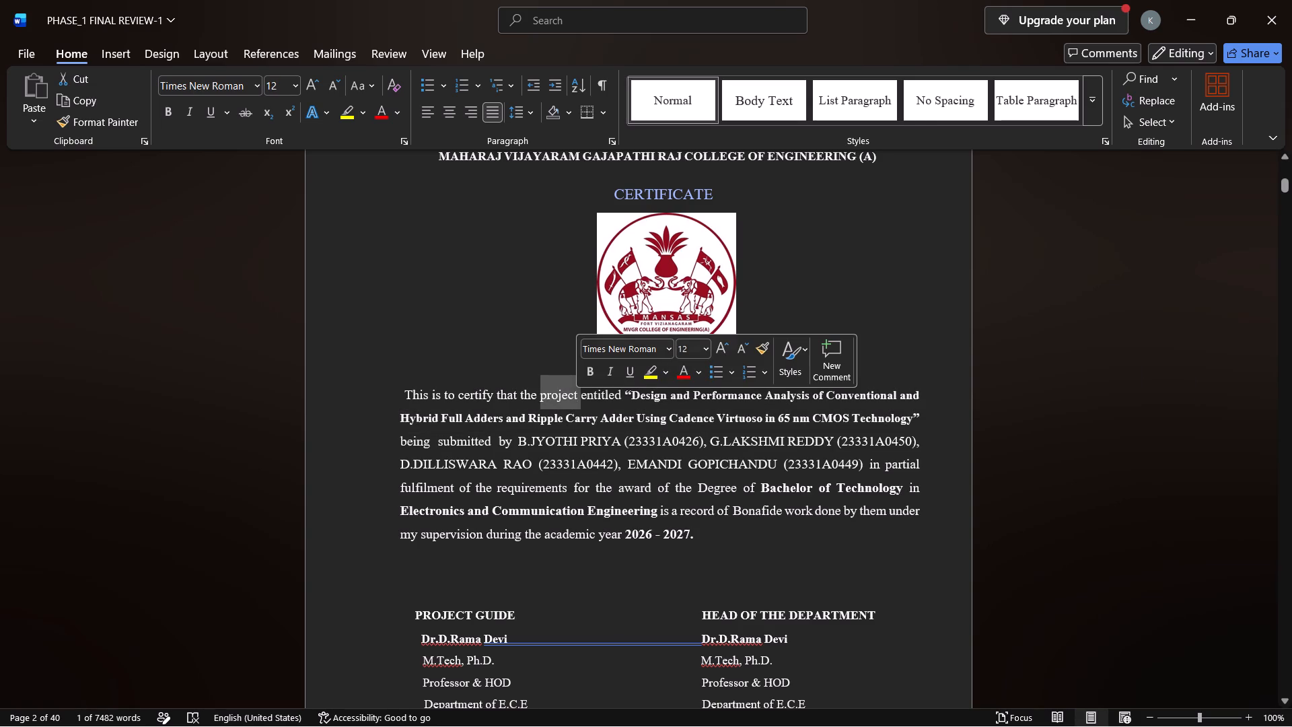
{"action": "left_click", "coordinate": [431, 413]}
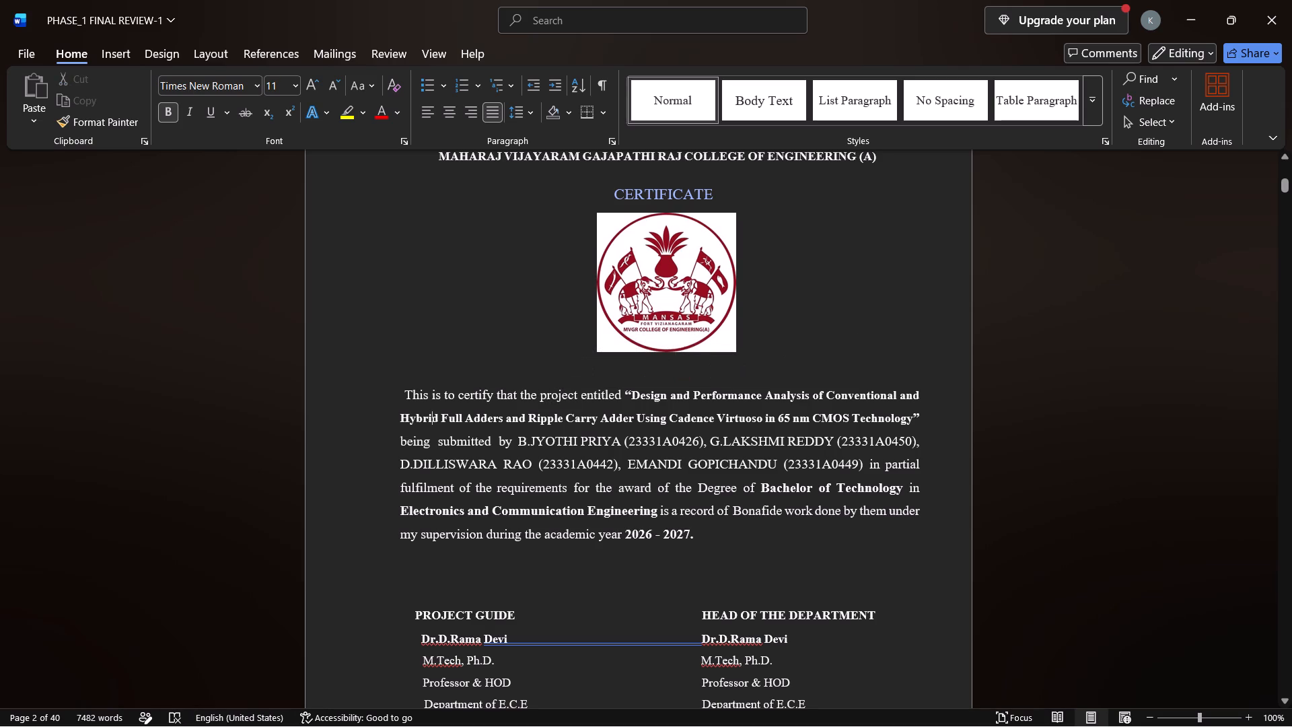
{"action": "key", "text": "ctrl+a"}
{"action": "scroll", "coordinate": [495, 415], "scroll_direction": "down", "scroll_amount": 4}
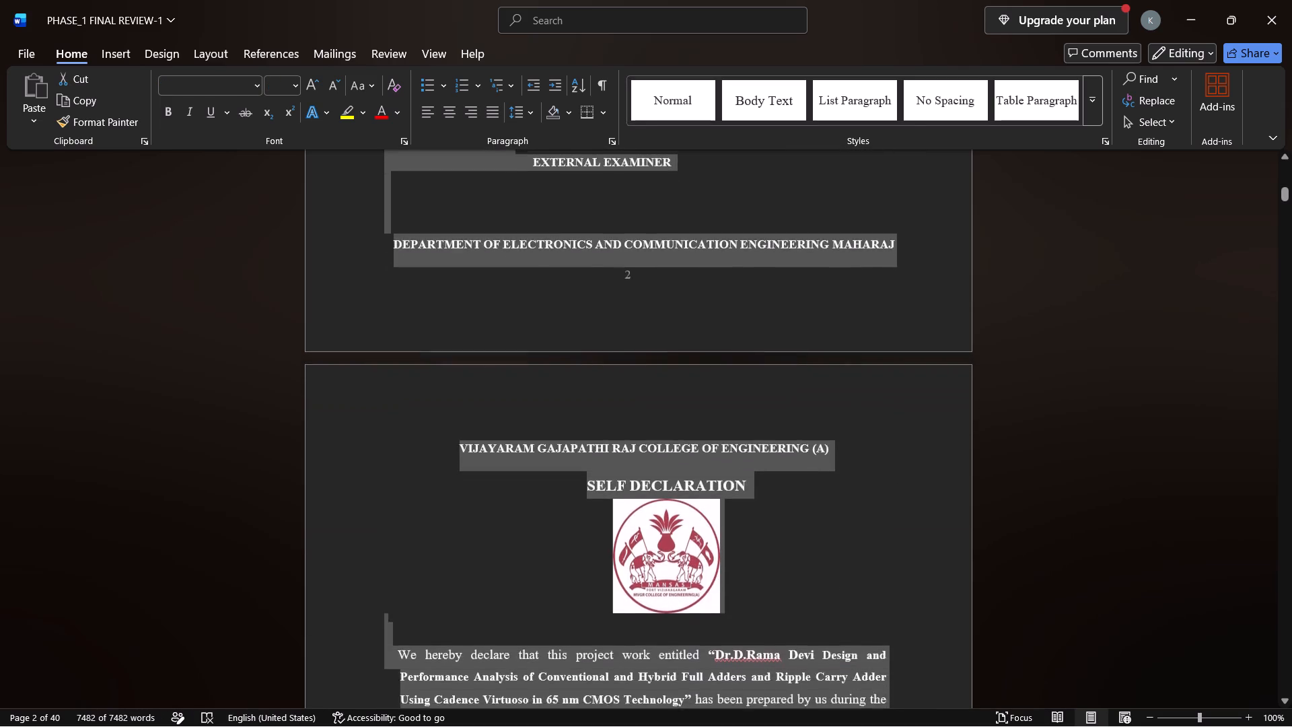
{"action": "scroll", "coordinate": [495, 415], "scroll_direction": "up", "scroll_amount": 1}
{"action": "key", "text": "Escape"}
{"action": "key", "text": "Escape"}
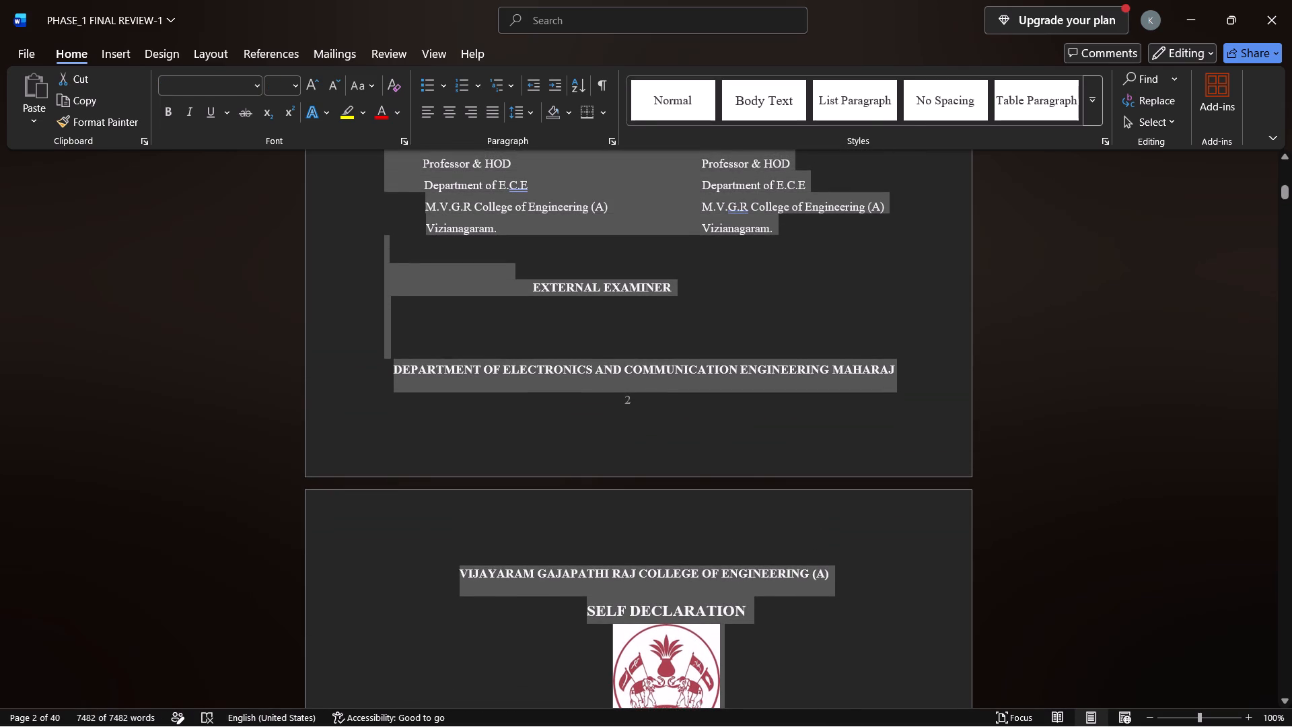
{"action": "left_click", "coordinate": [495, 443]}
Move EXTERNAL EXAMINER on the certificate page down two lines and indent it by four tabs.
{"action": "scroll", "coordinate": [536, 353], "scroll_direction": "up", "scroll_amount": 1}
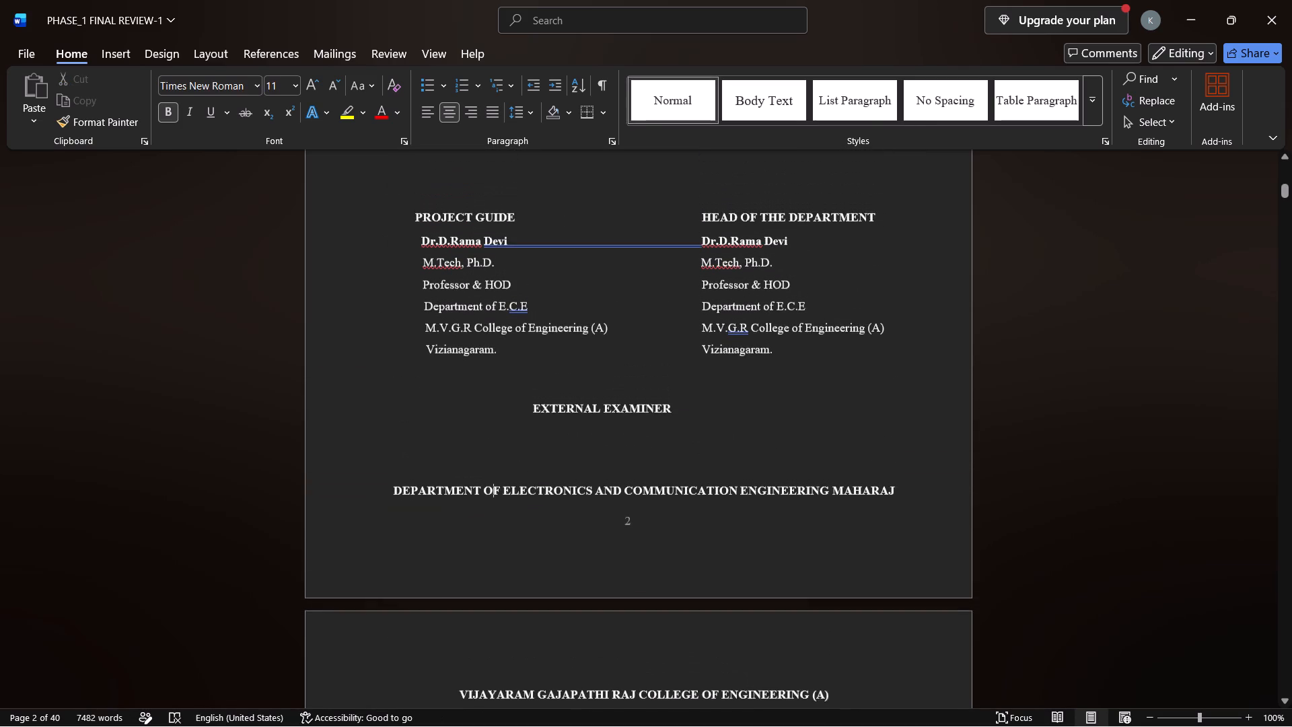
{"action": "scroll", "coordinate": [536, 353], "scroll_direction": "up", "scroll_amount": 1}
{"action": "left_click", "coordinate": [535, 503]}
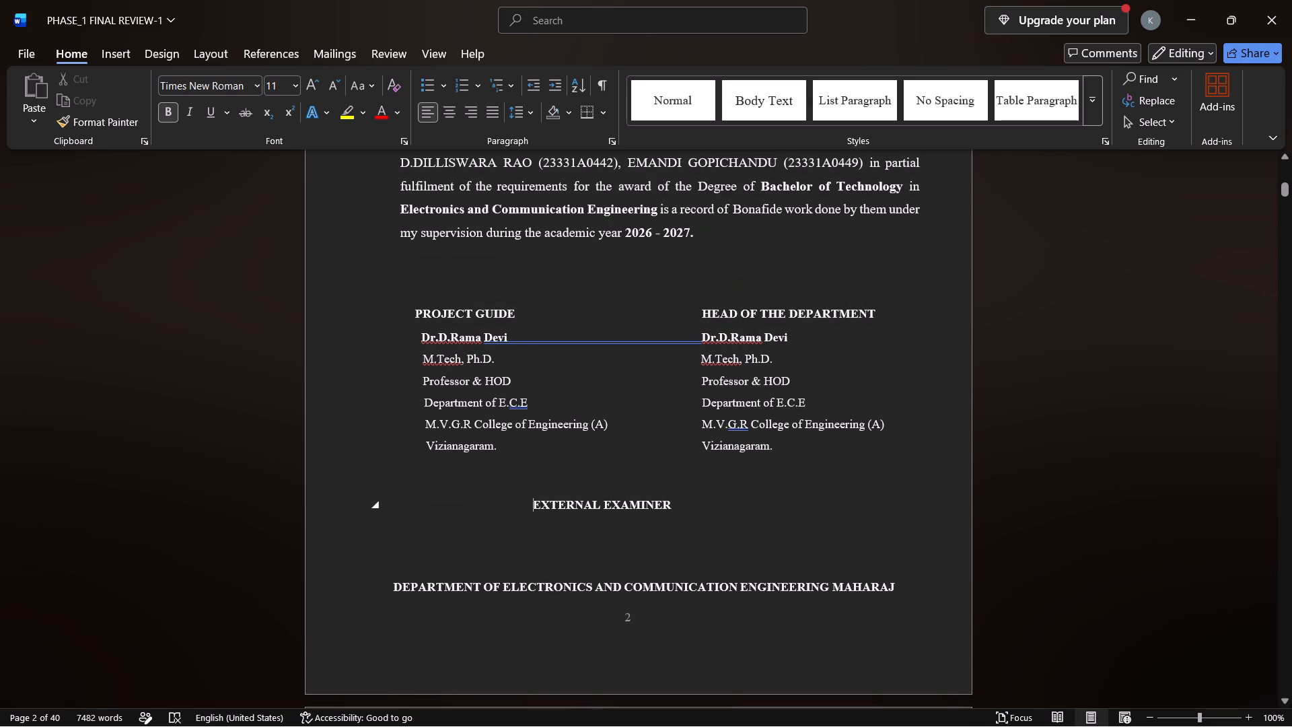
{"action": "key", "text": "Return"}
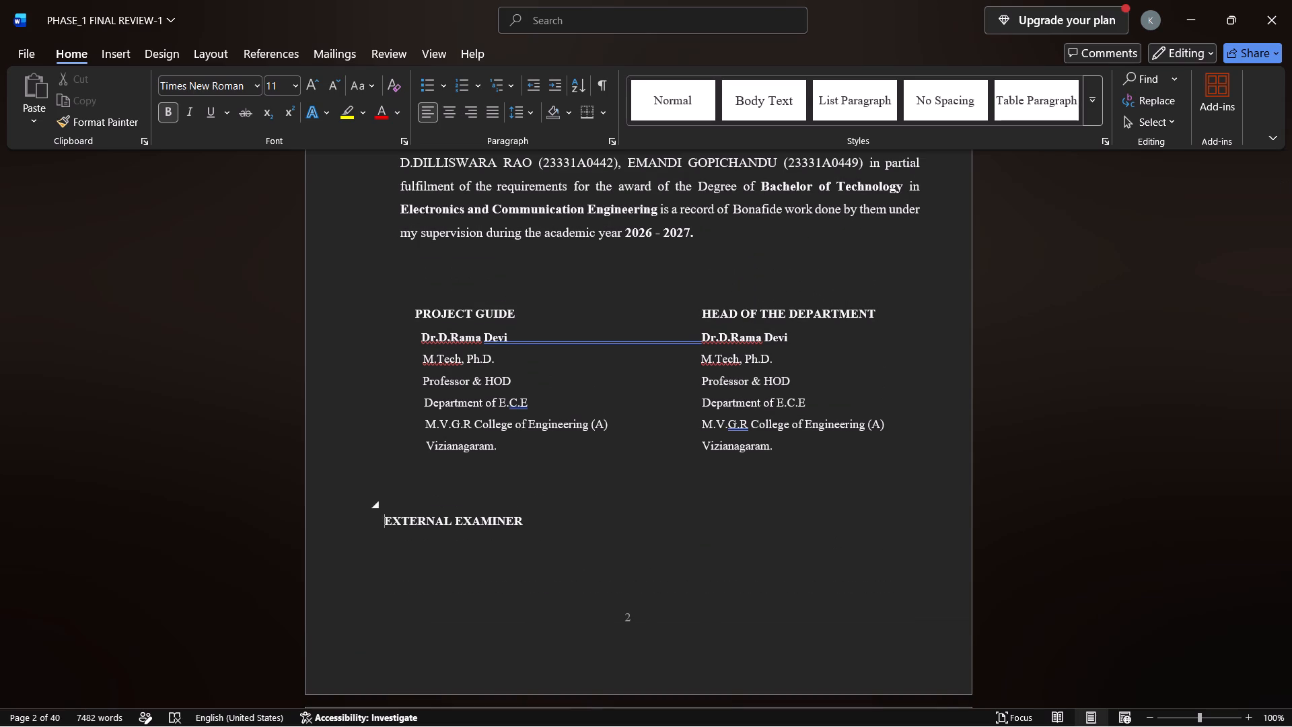
{"action": "key", "text": "Return"}
{"action": "key", "text": "Tab"}
{"action": "key", "text": "Tab"}
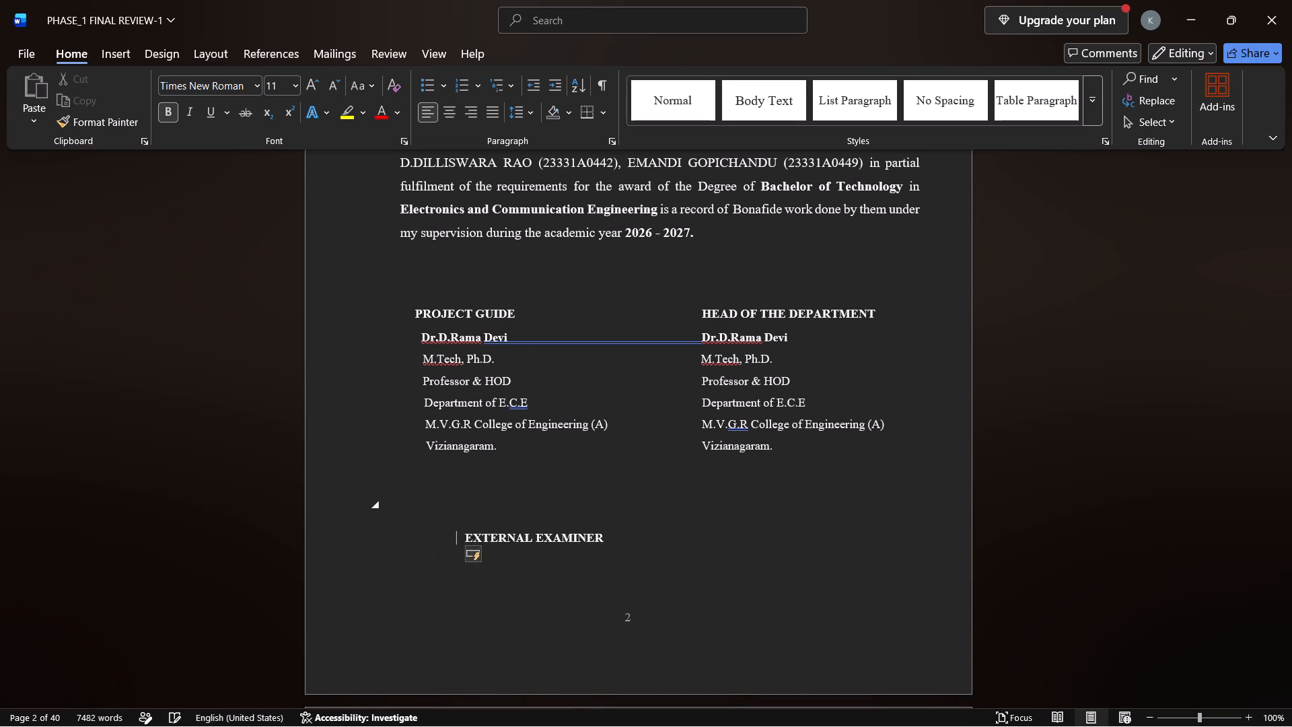
{"action": "key", "text": "Tab"}
{"action": "key", "text": "Tab"}
{"action": "key", "text": "Tab"}
{"action": "key", "text": "Tab"}
{"action": "key", "text": "BackSpace"}
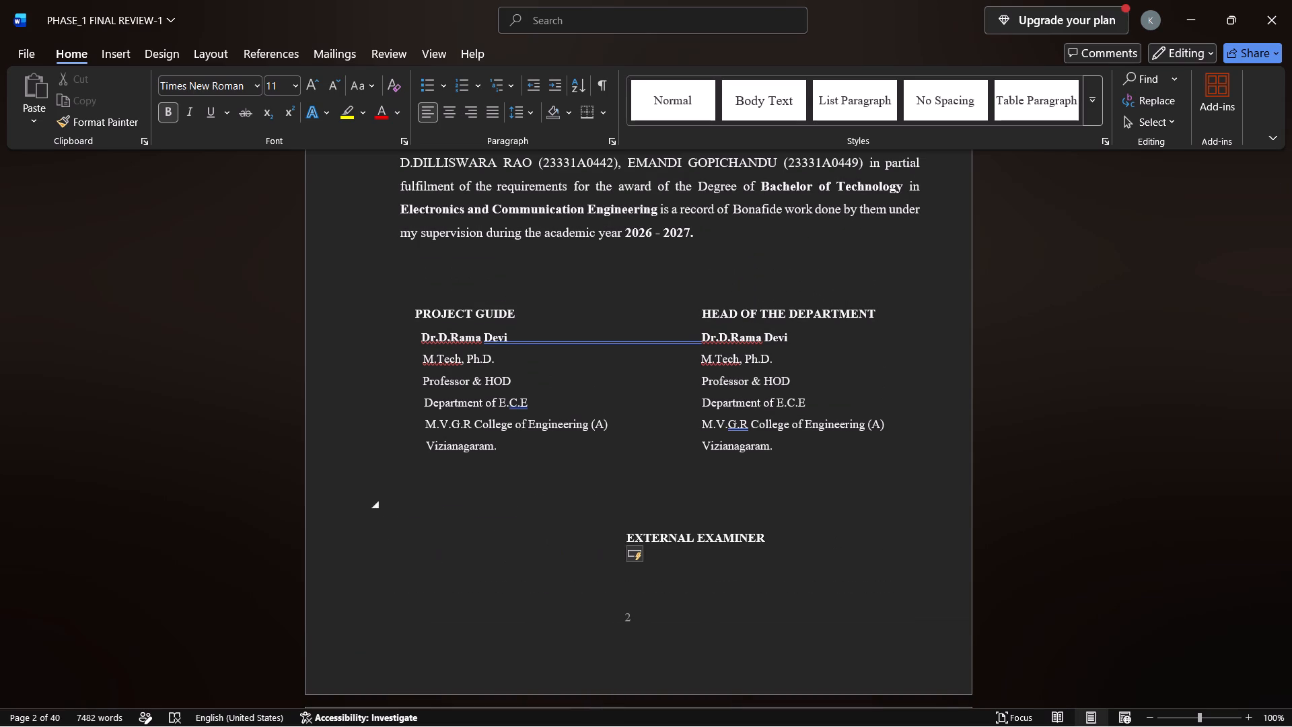
{"action": "key", "text": "BackSpace"}
Move EXTERNAL EXAMINER down one more line and indent it one additional tab.
{"action": "scroll", "coordinate": [535, 503], "scroll_direction": "down", "scroll_amount": 3}
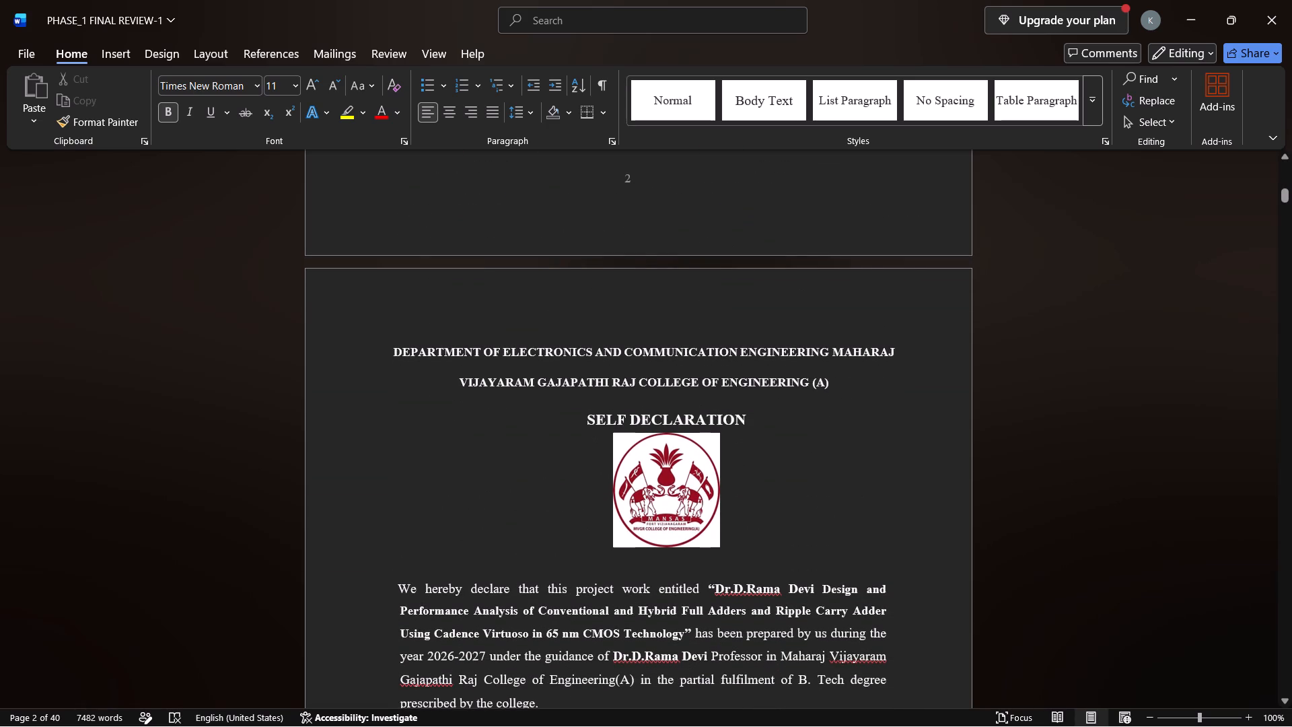
{"action": "scroll", "coordinate": [515, 434], "scroll_direction": "up", "scroll_amount": 2}
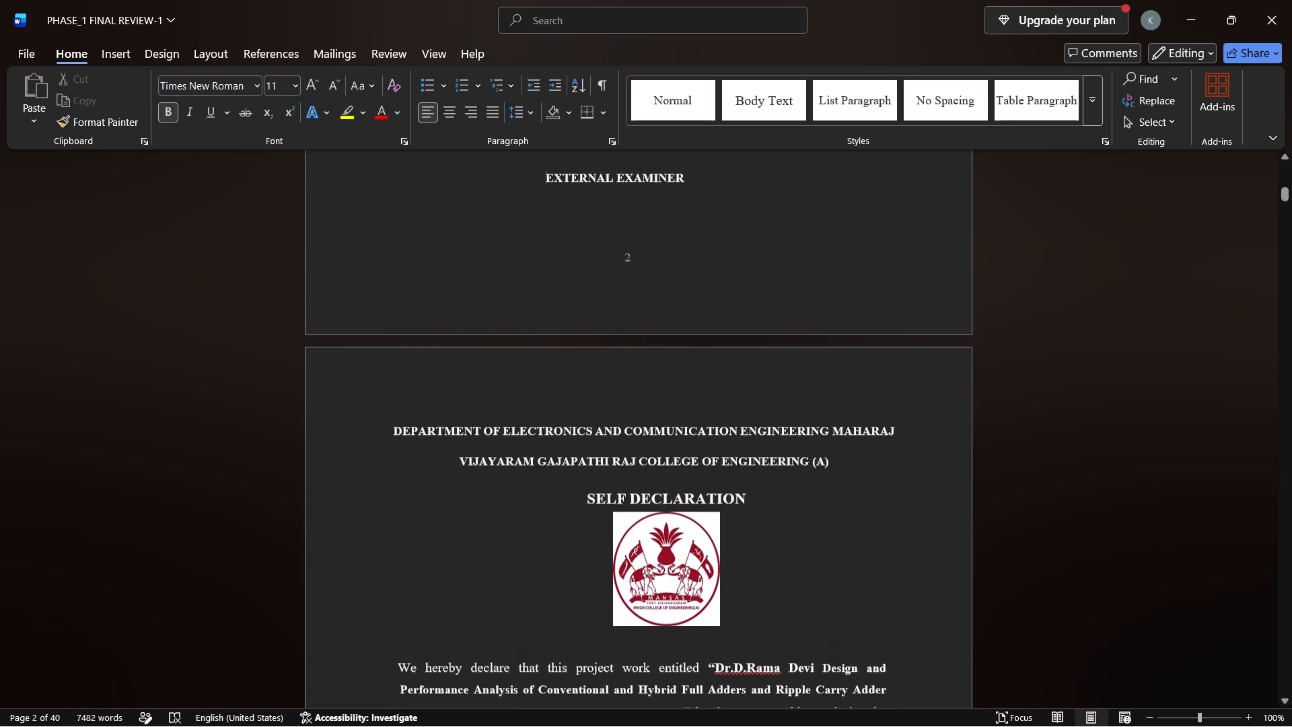
{"action": "scroll", "coordinate": [515, 434], "scroll_direction": "up", "scroll_amount": 1}
{"action": "key", "text": "Return"}
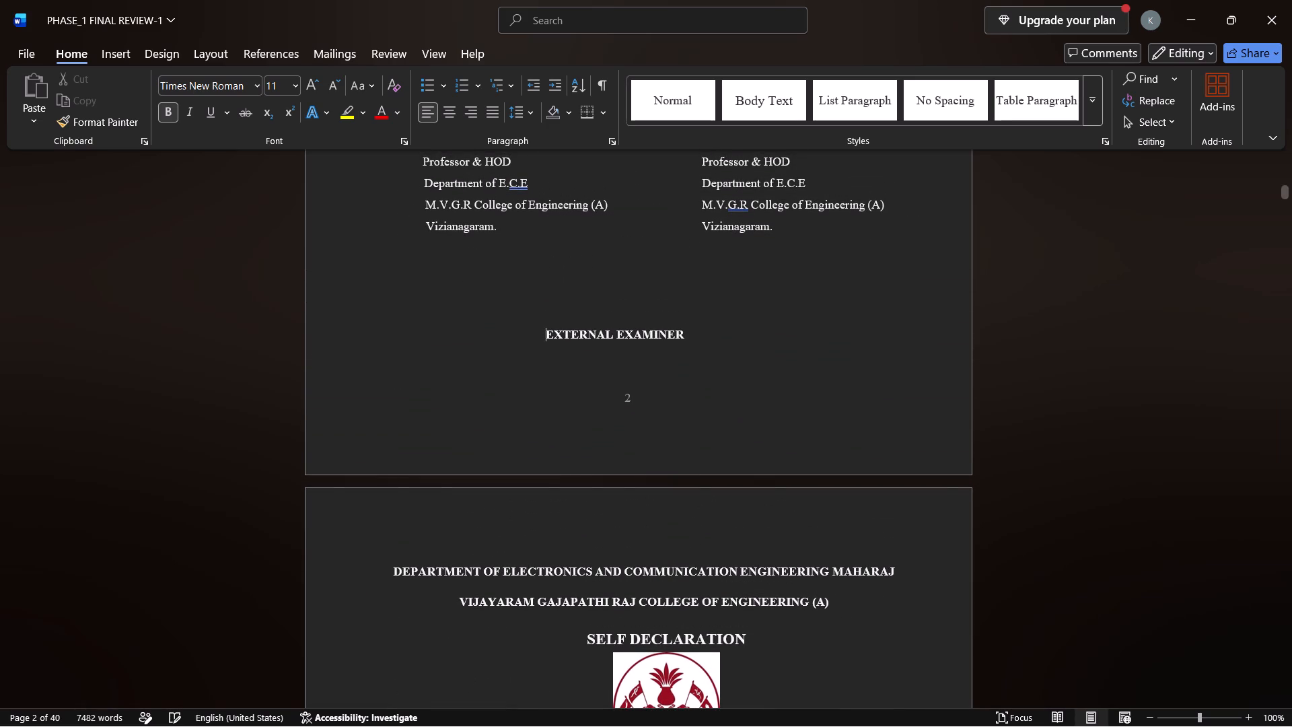
{"action": "key", "text": "Tab"}
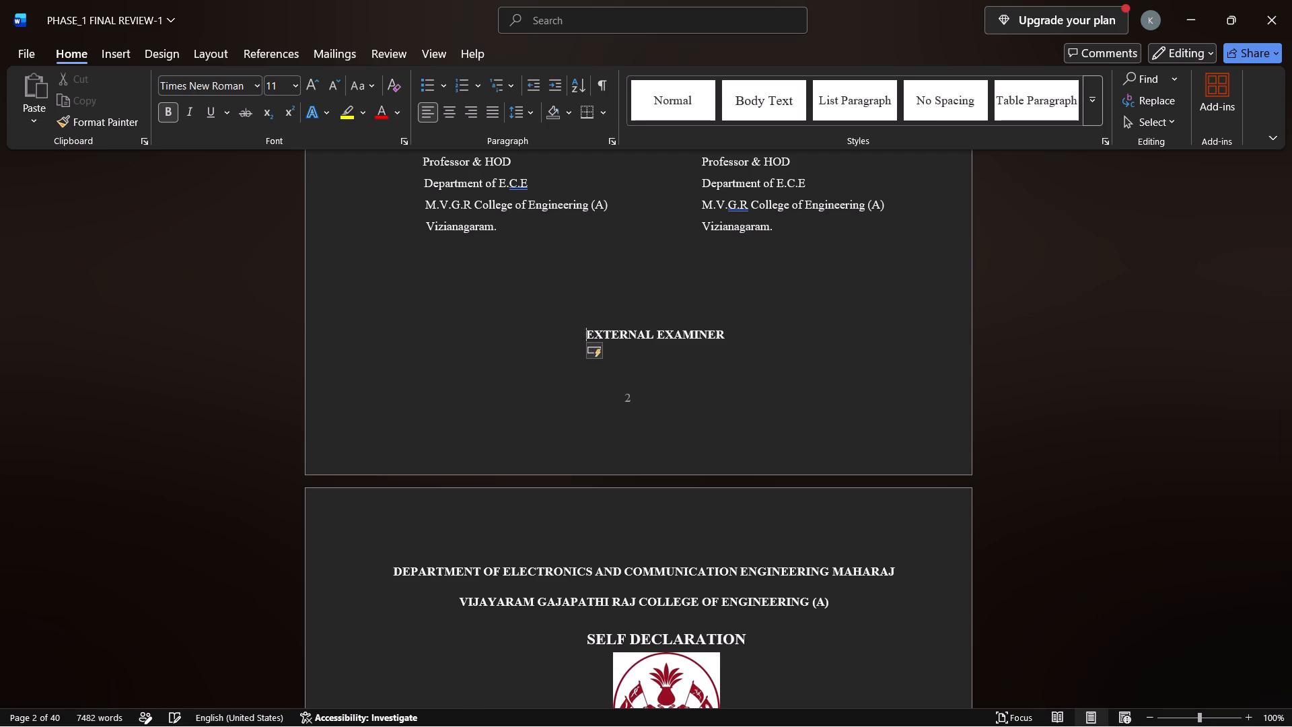
Review the certificate page's layout, from the heading and certification paragraph to the signature blocks.
{"action": "scroll", "coordinate": [523, 428], "scroll_direction": "up", "scroll_amount": 2}
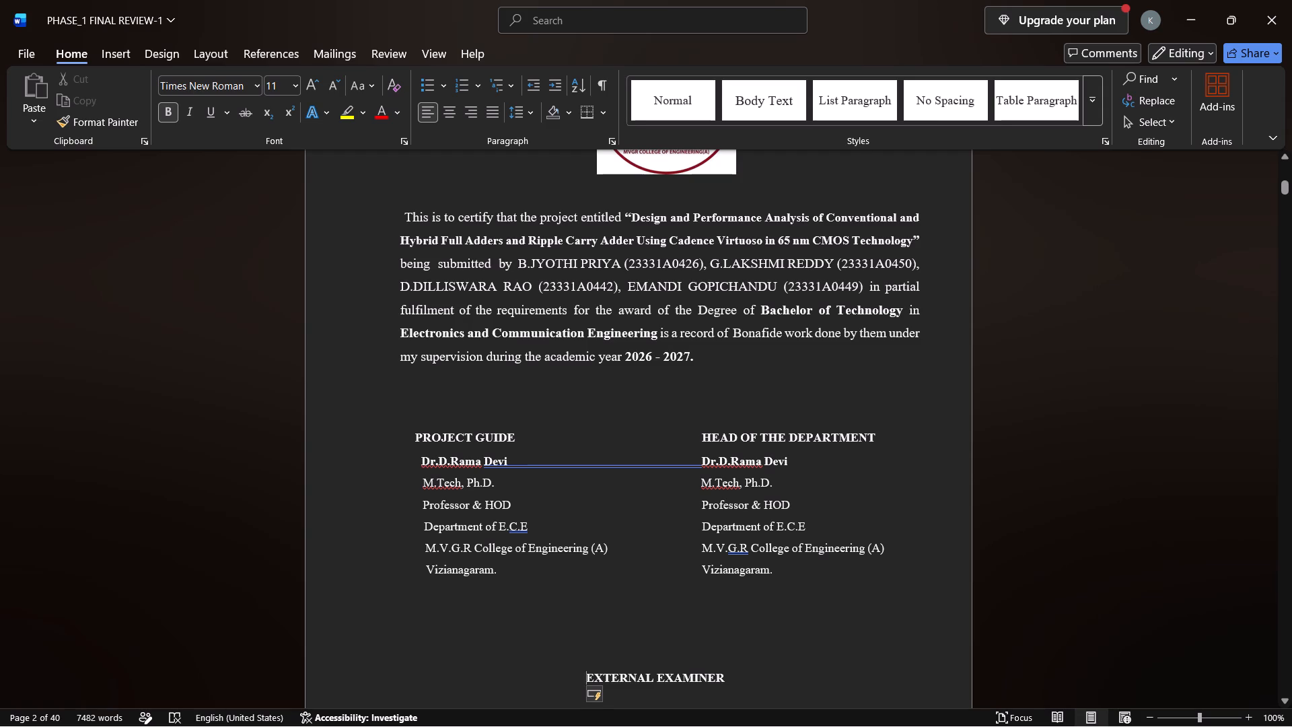
{"action": "scroll", "coordinate": [507, 542], "scroll_direction": "up", "scroll_amount": 2}
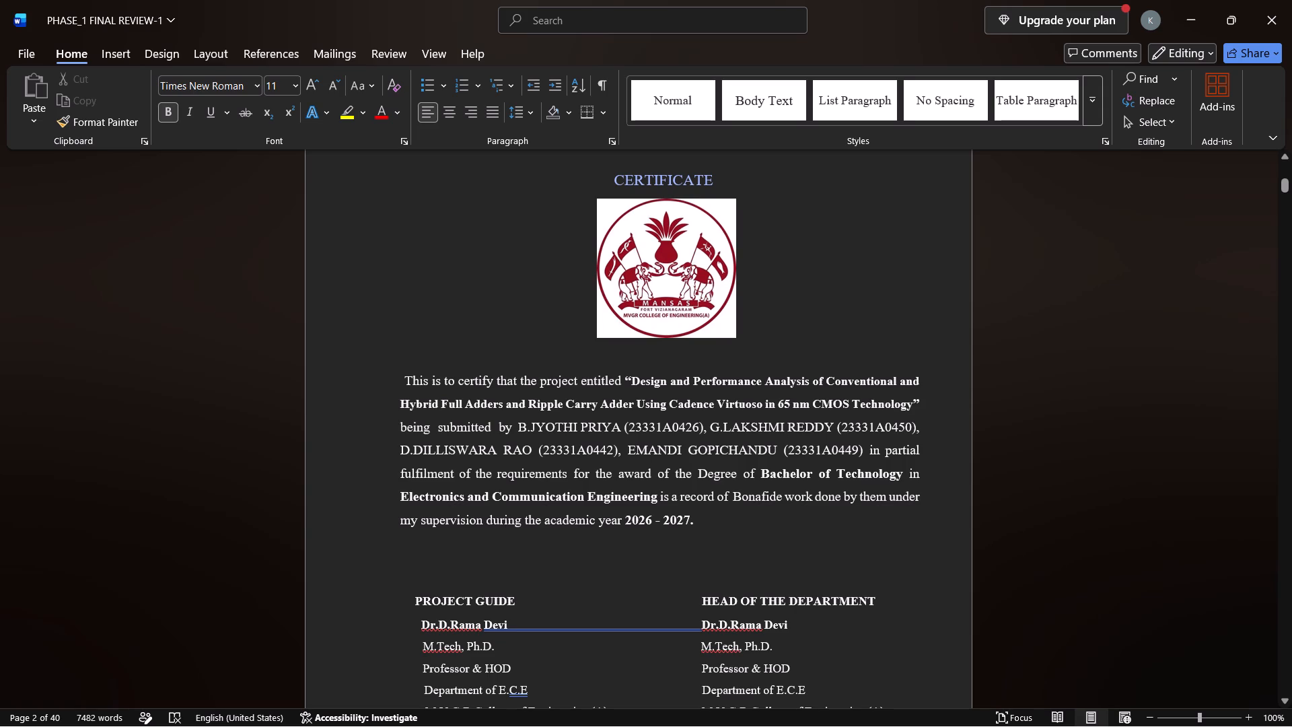
{"action": "scroll", "coordinate": [699, 462], "scroll_direction": "down", "scroll_amount": 2}
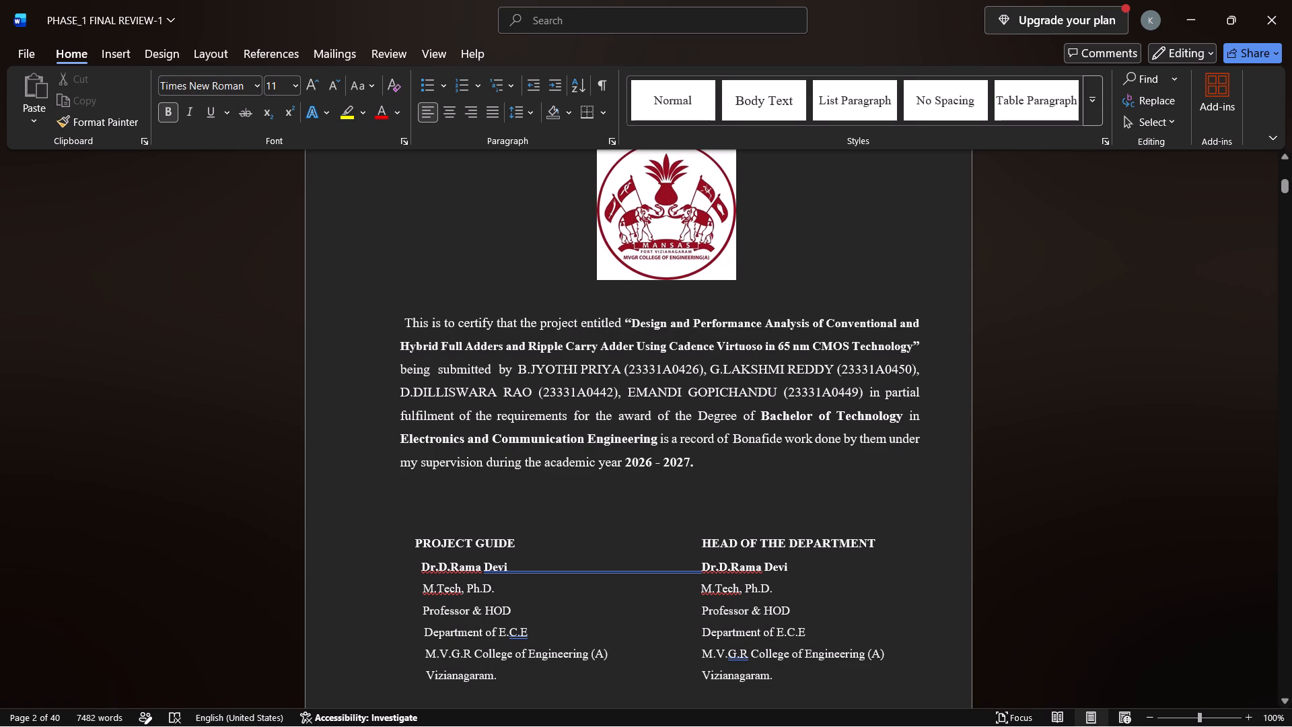
{"action": "left_click_drag", "start_coordinate": [402, 320], "coordinate": [583, 413]}
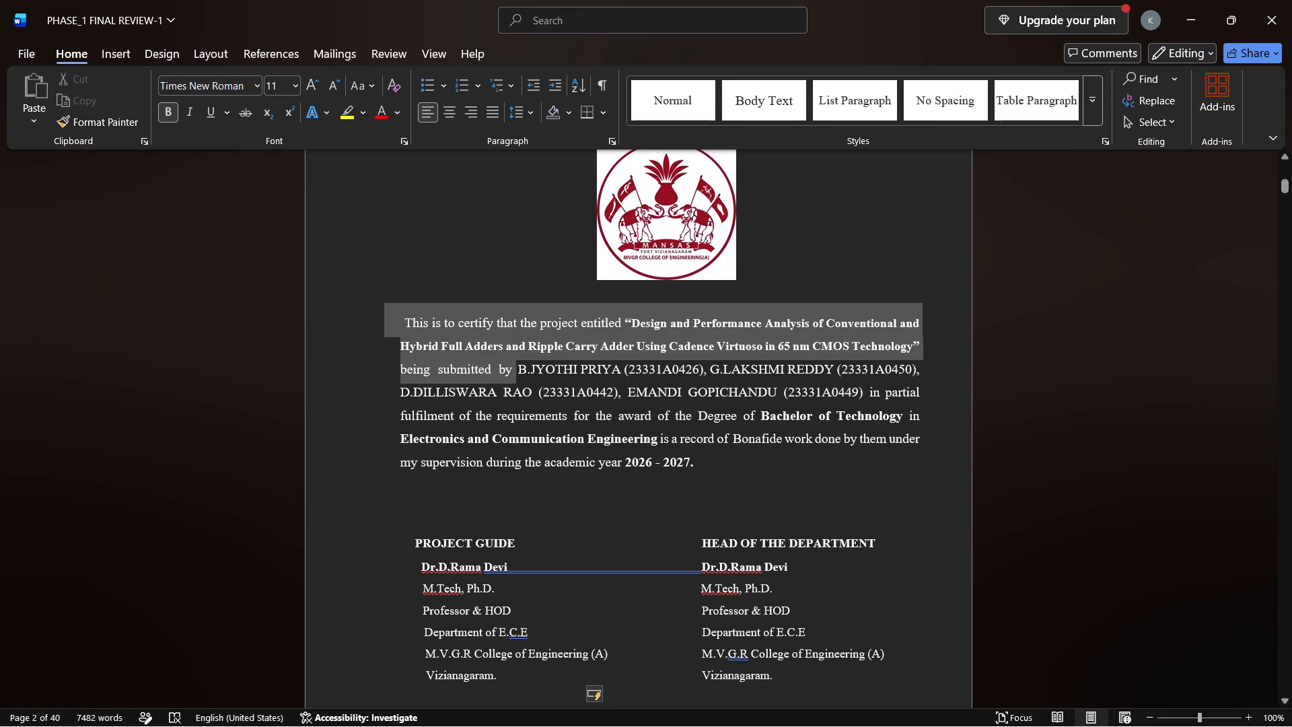
{"action": "left_click_drag", "start_coordinate": [583, 413], "coordinate": [694, 462]}
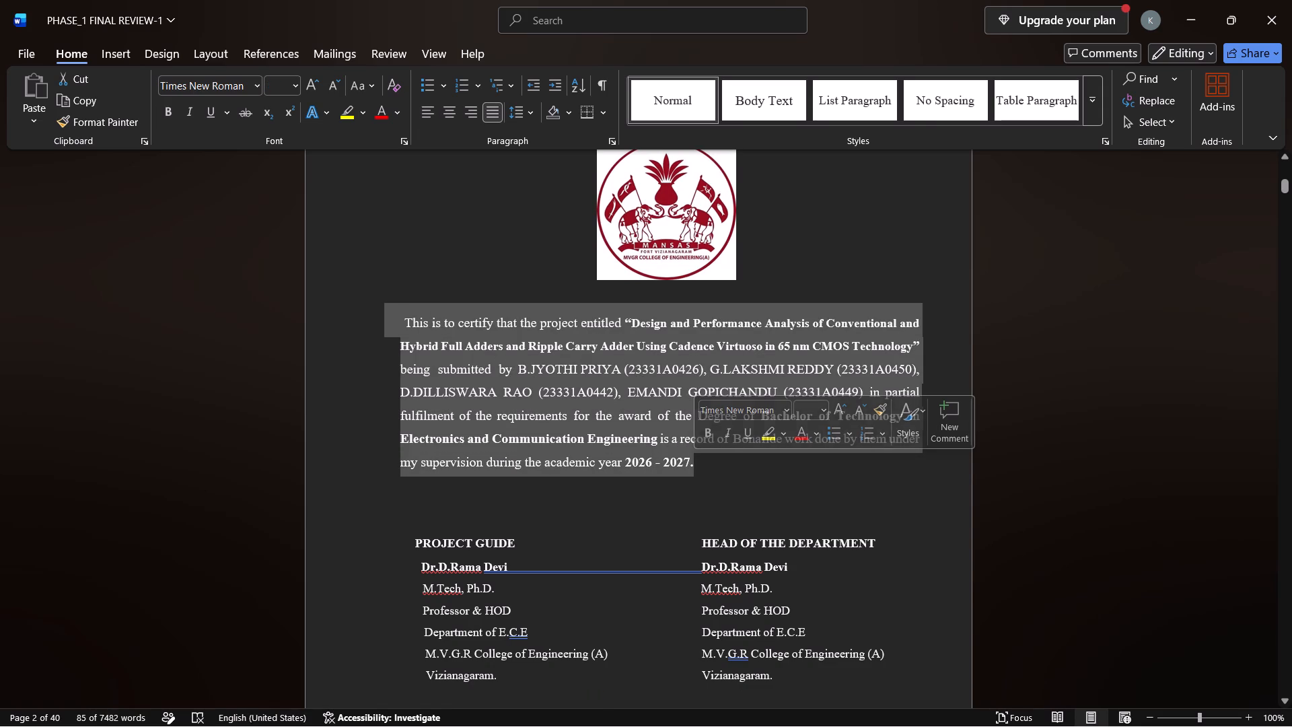
{"action": "left_click", "coordinate": [696, 506]}
{"action": "scroll", "coordinate": [696, 506], "scroll_direction": "up", "scroll_amount": 2}
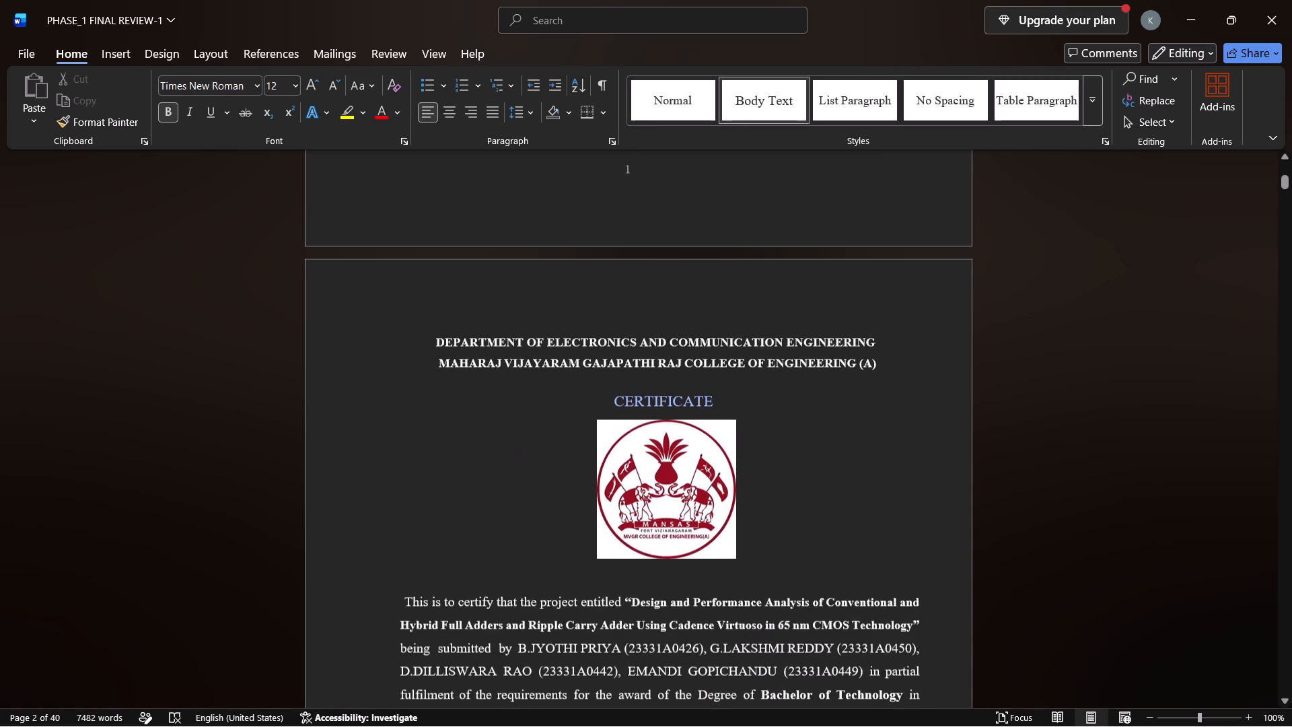
Switch to the reference report document "main" and enable editing in it.
{"action": "key", "text": "alt+Tab"}
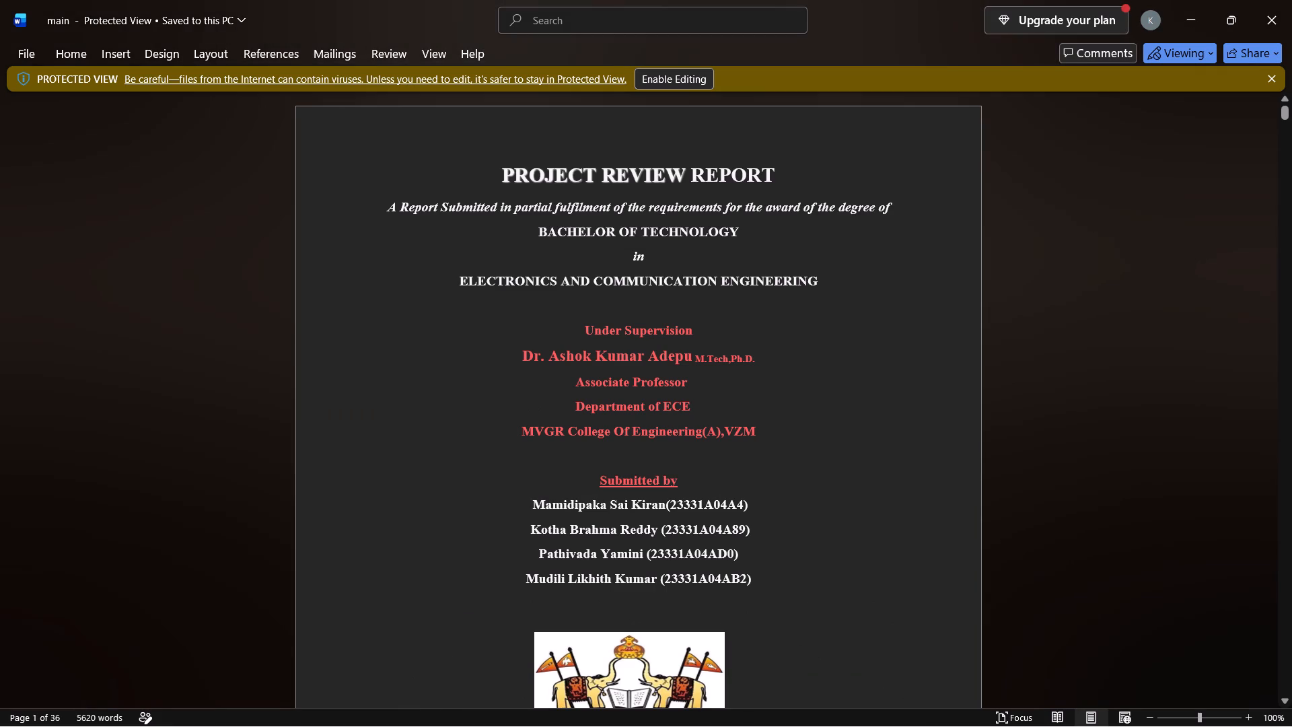
{"action": "double_click", "coordinate": [639, 173]}
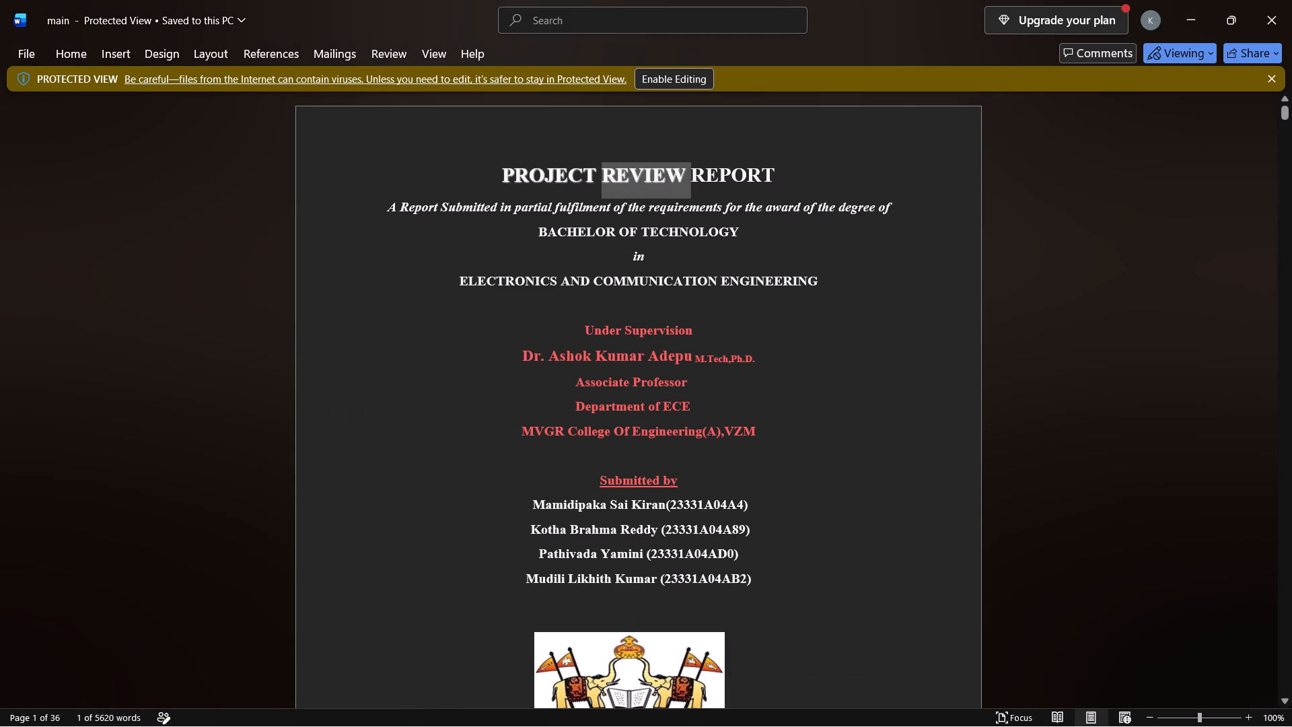
{"action": "left_click", "coordinate": [674, 76]}
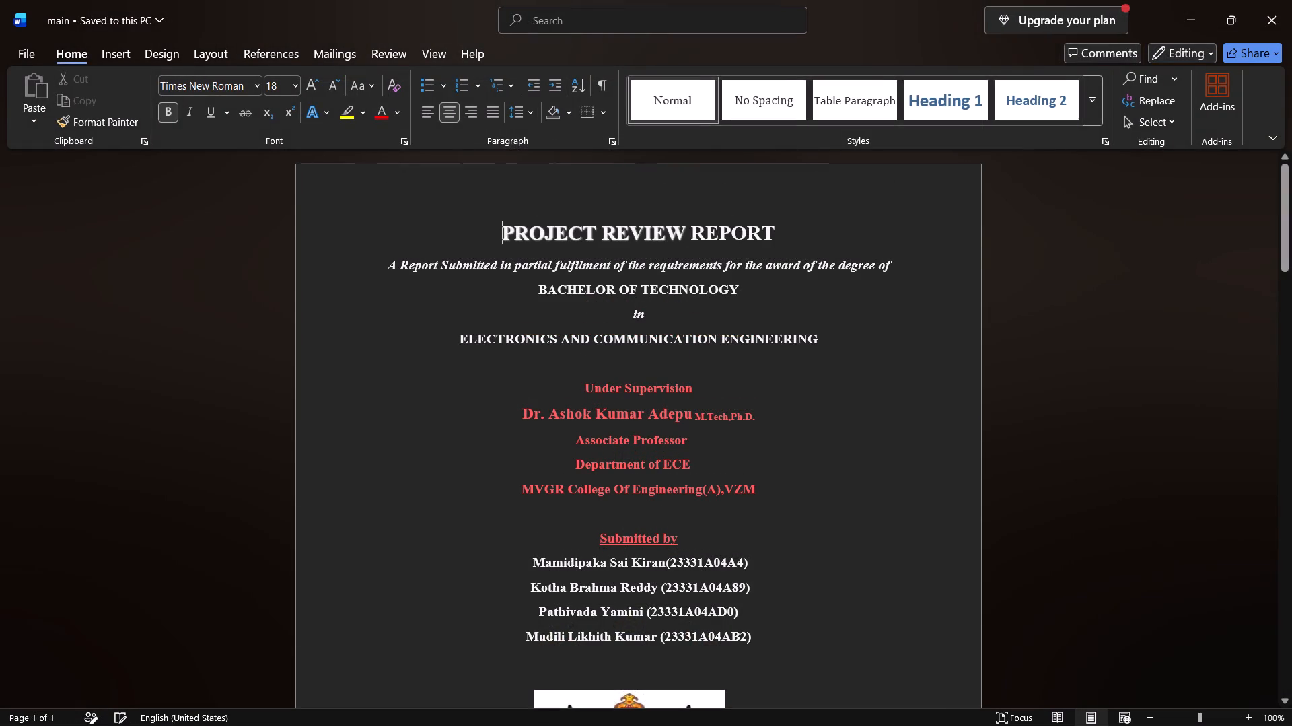
Examine the font sizes used on the title page of main, from the report heading to the college address.
{"action": "double_click", "coordinate": [634, 231]}
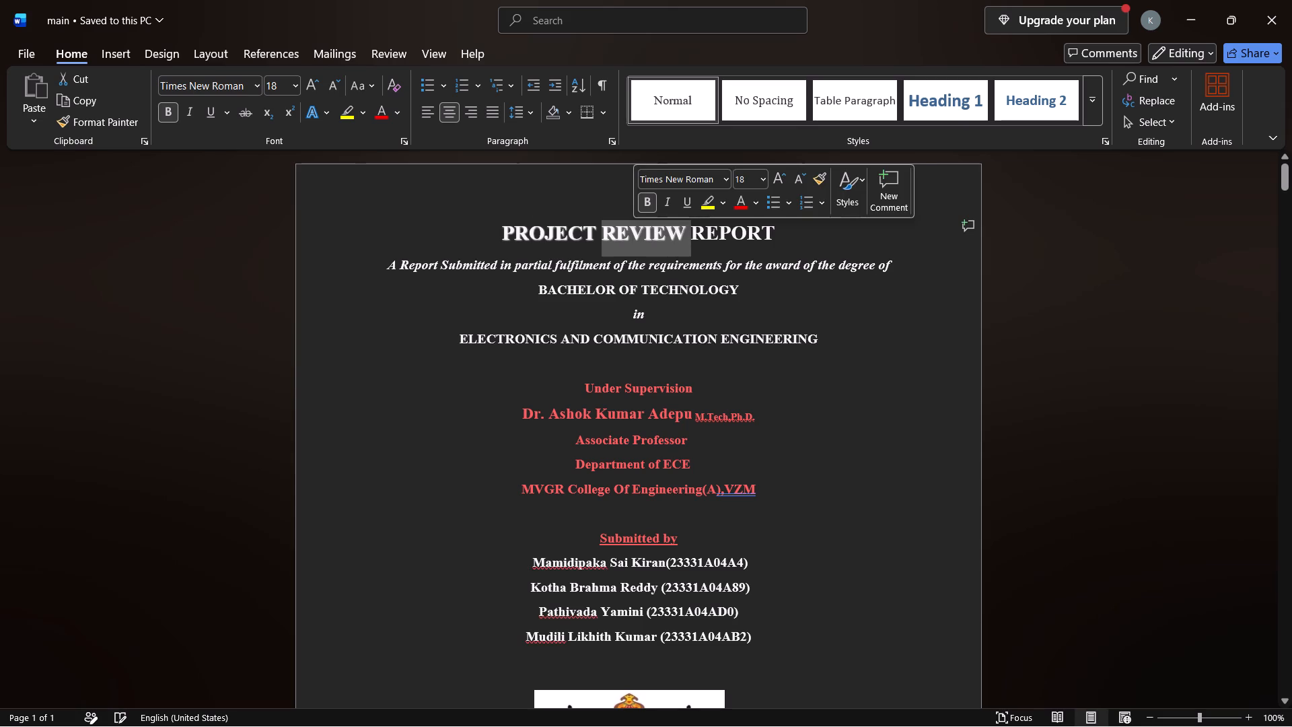
{"action": "double_click", "coordinate": [623, 290]}
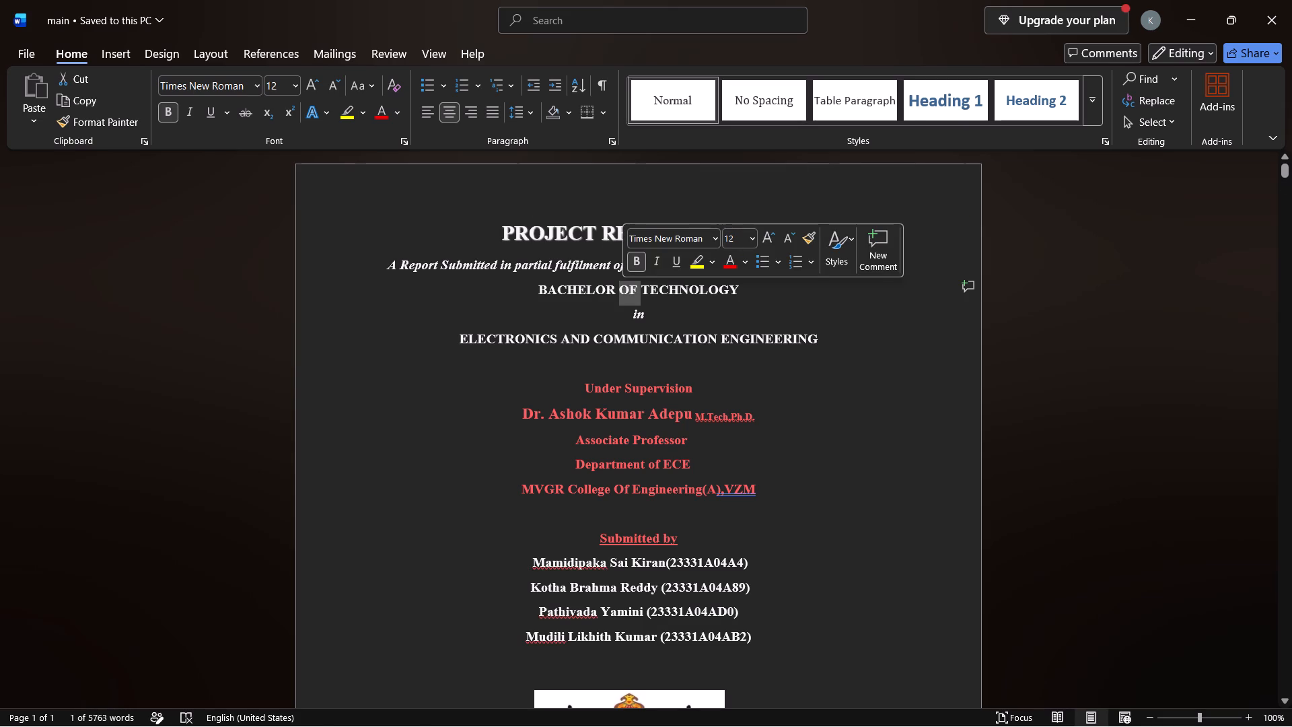
{"action": "double_click", "coordinate": [608, 268]}
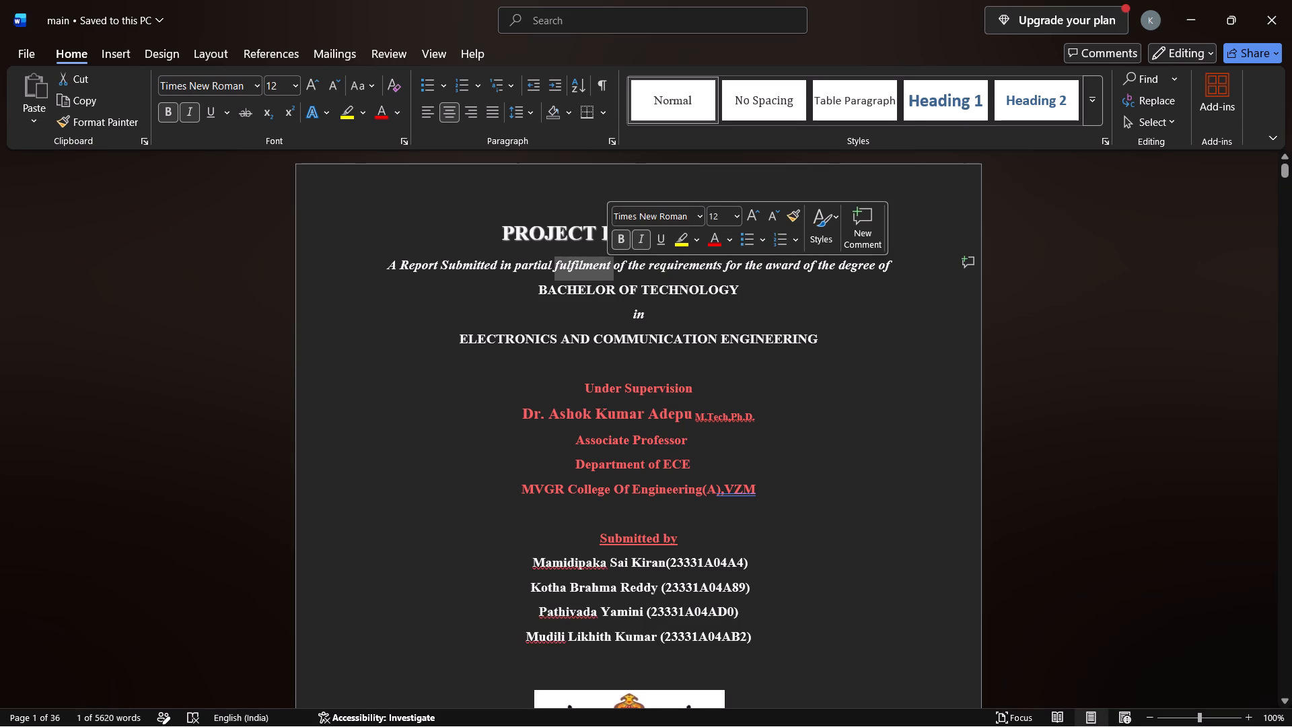
{"action": "double_click", "coordinate": [611, 340]}
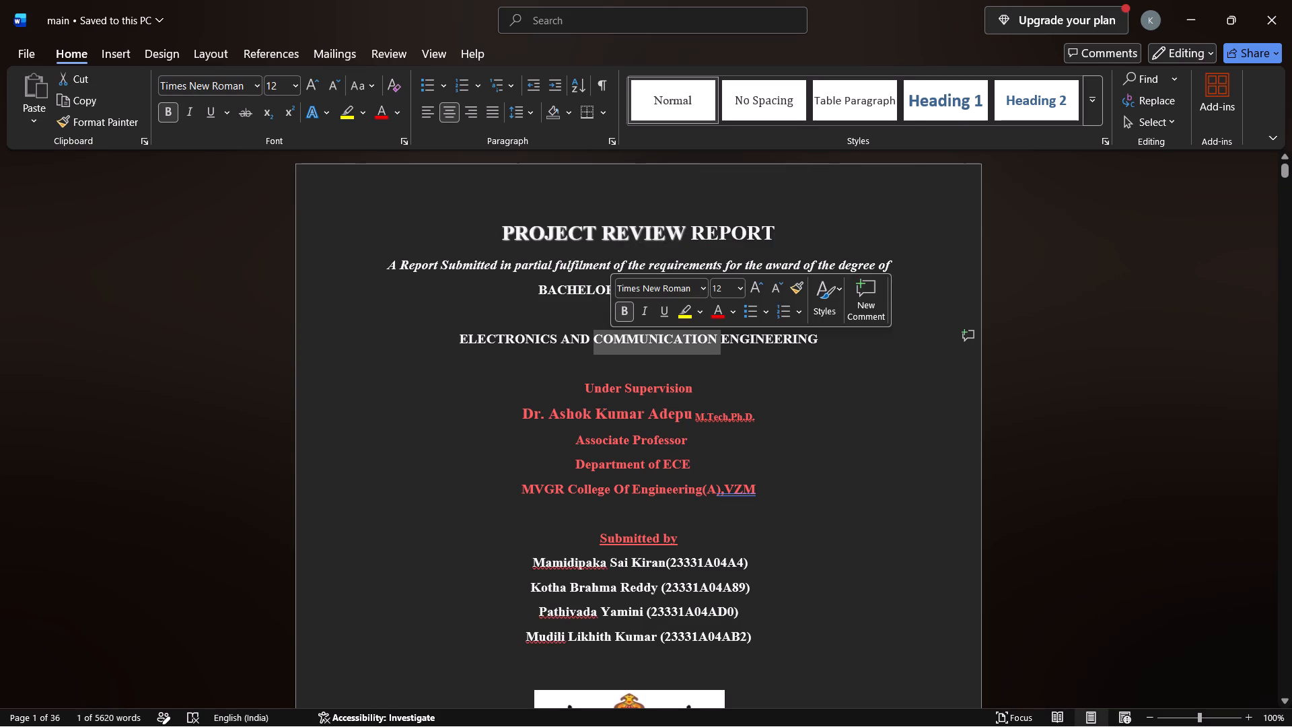
{"action": "double_click", "coordinate": [622, 413]}
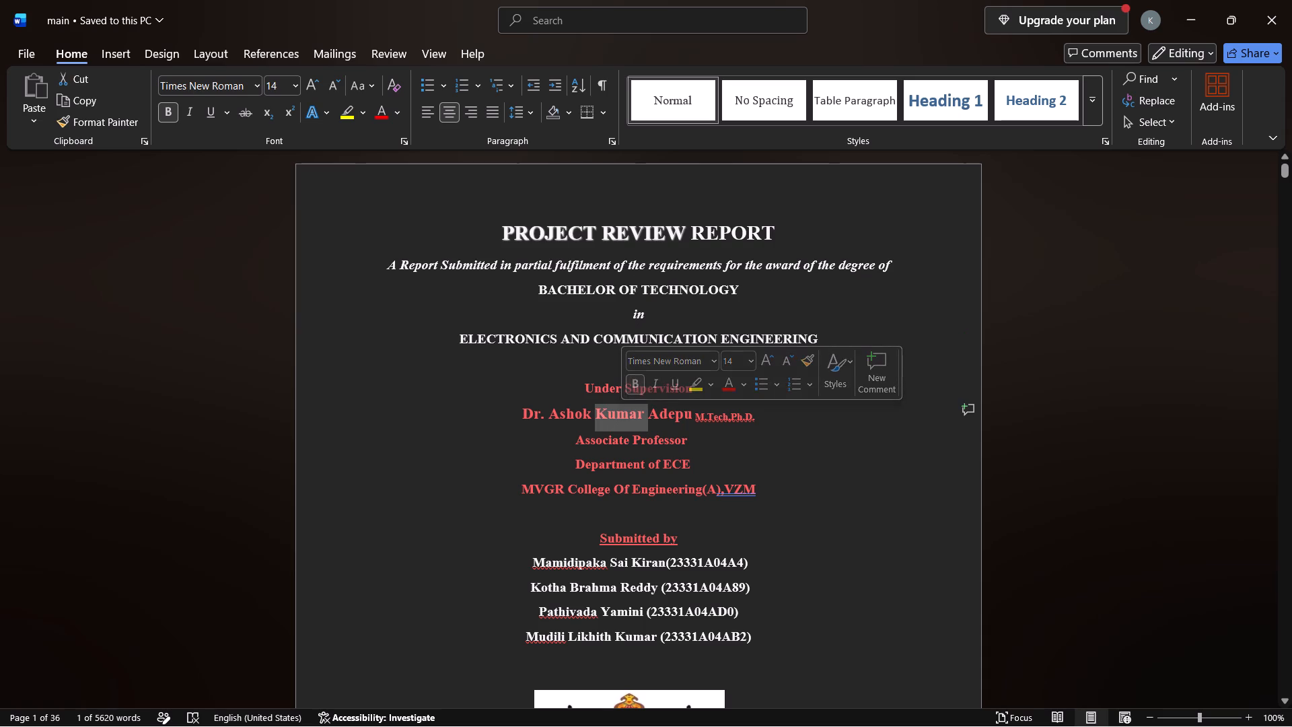
{"action": "double_click", "coordinate": [620, 440]}
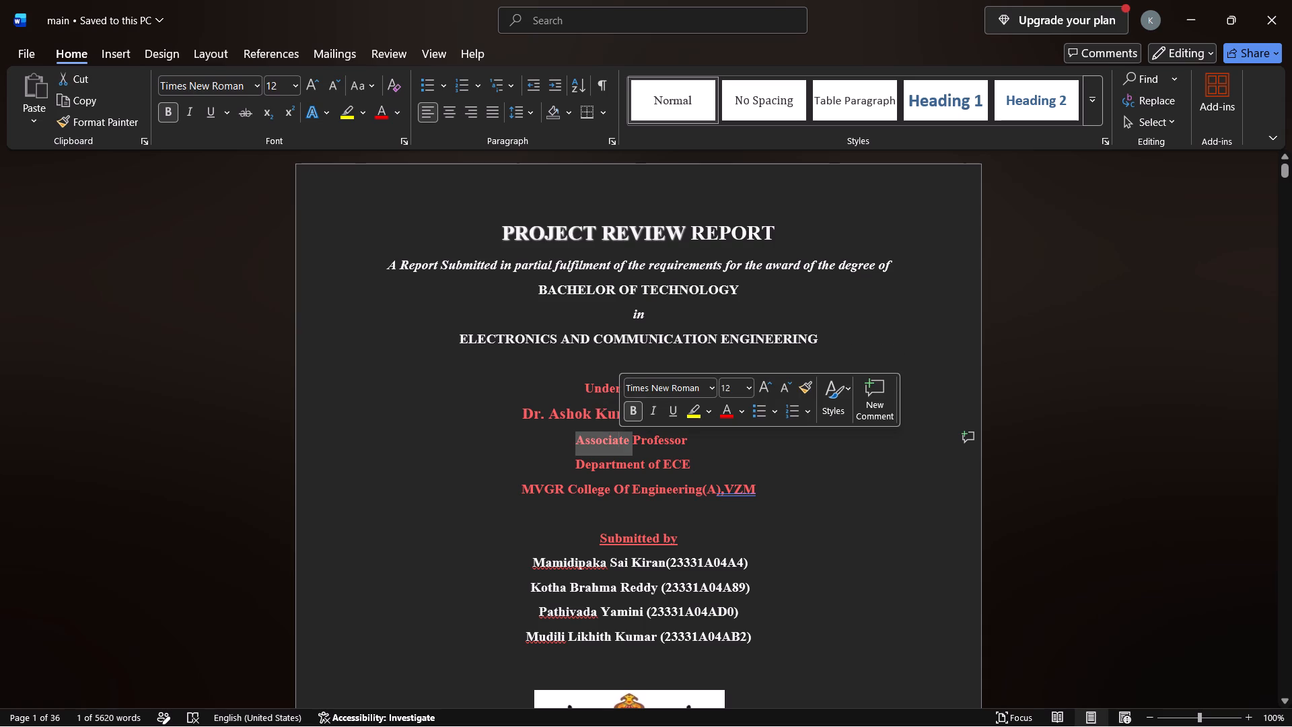
{"action": "left_click", "coordinate": [612, 492]}
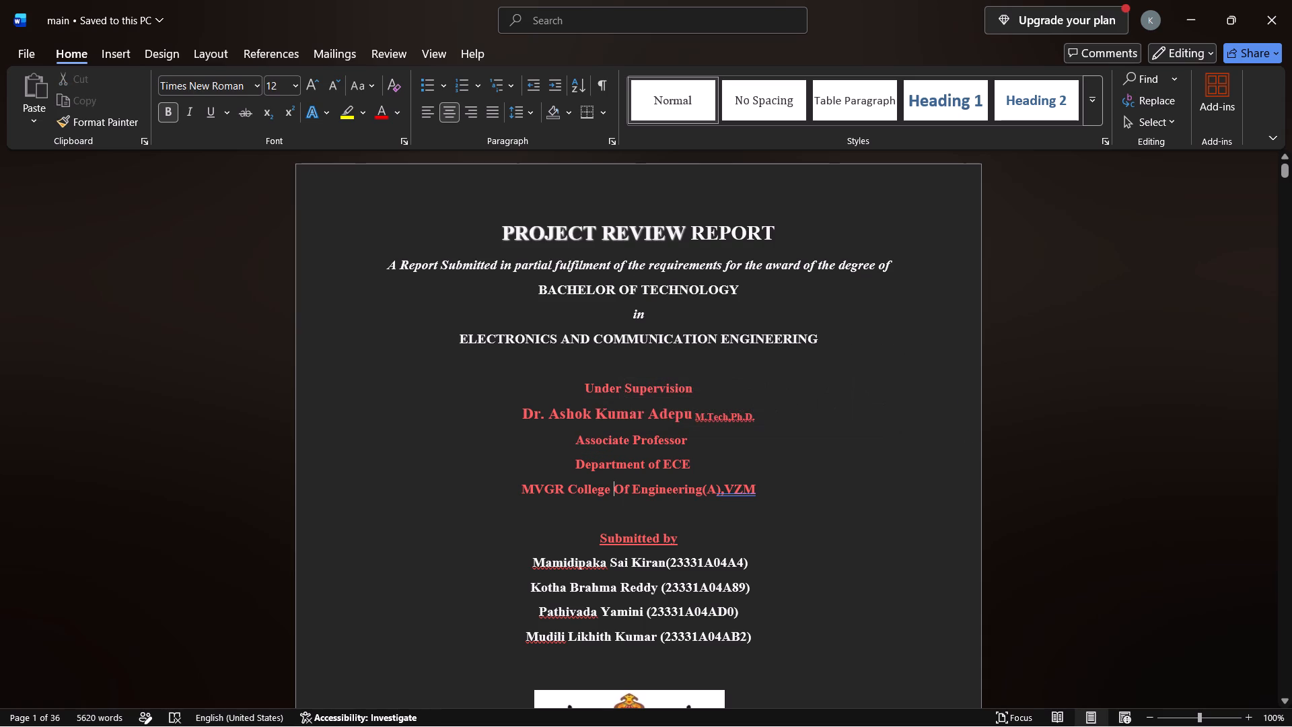
{"action": "double_click", "coordinate": [615, 491]}
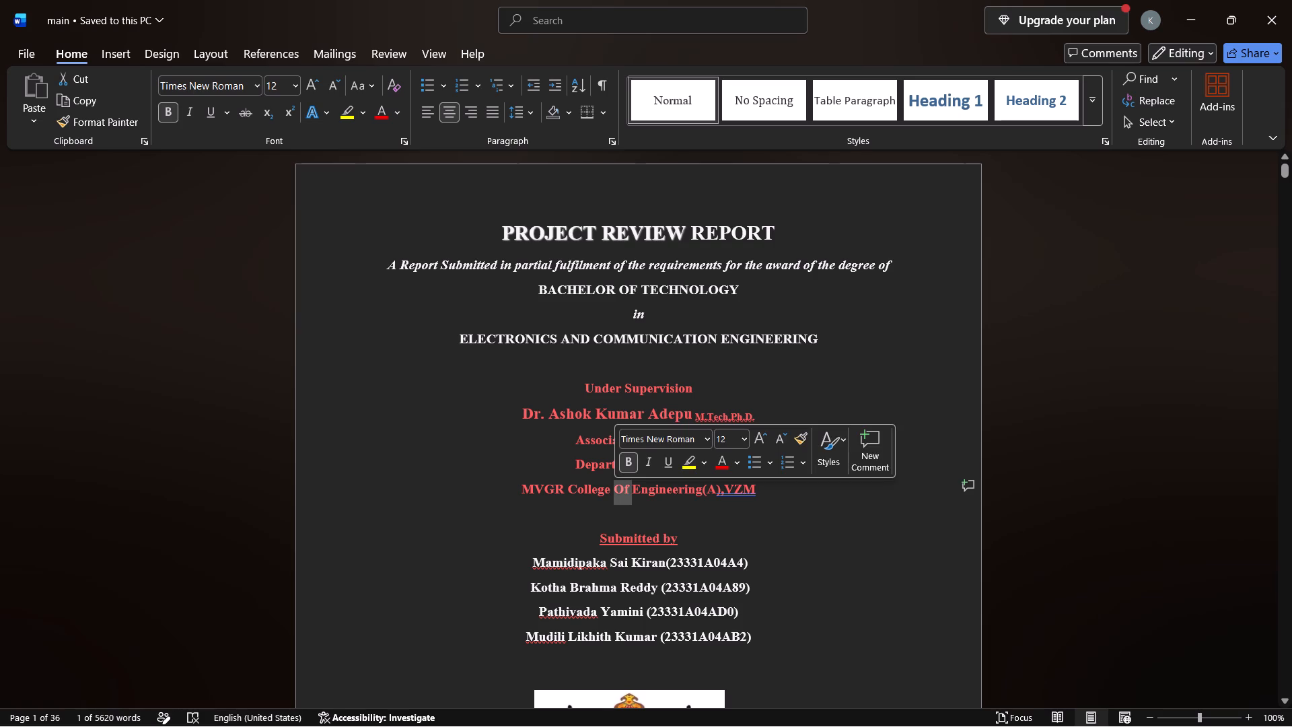
{"action": "double_click", "coordinate": [618, 569]}
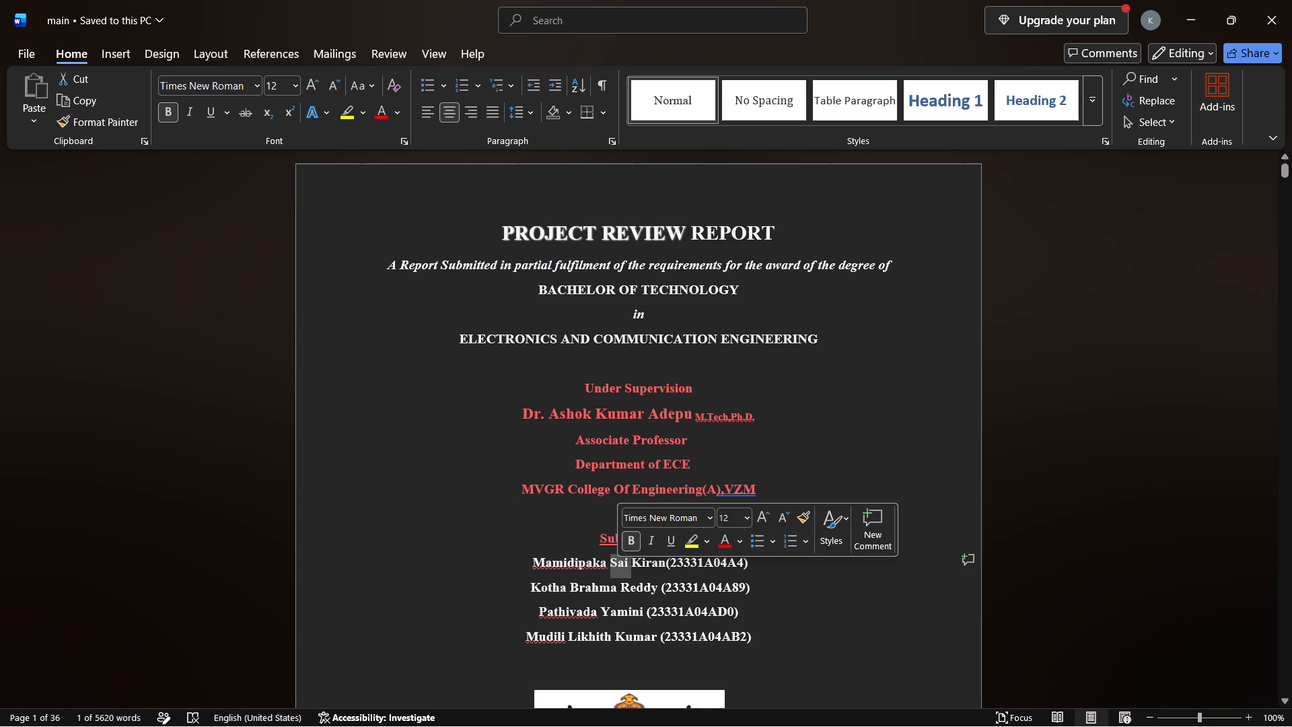
{"action": "scroll", "coordinate": [618, 542], "scroll_direction": "down", "scroll_amount": 3}
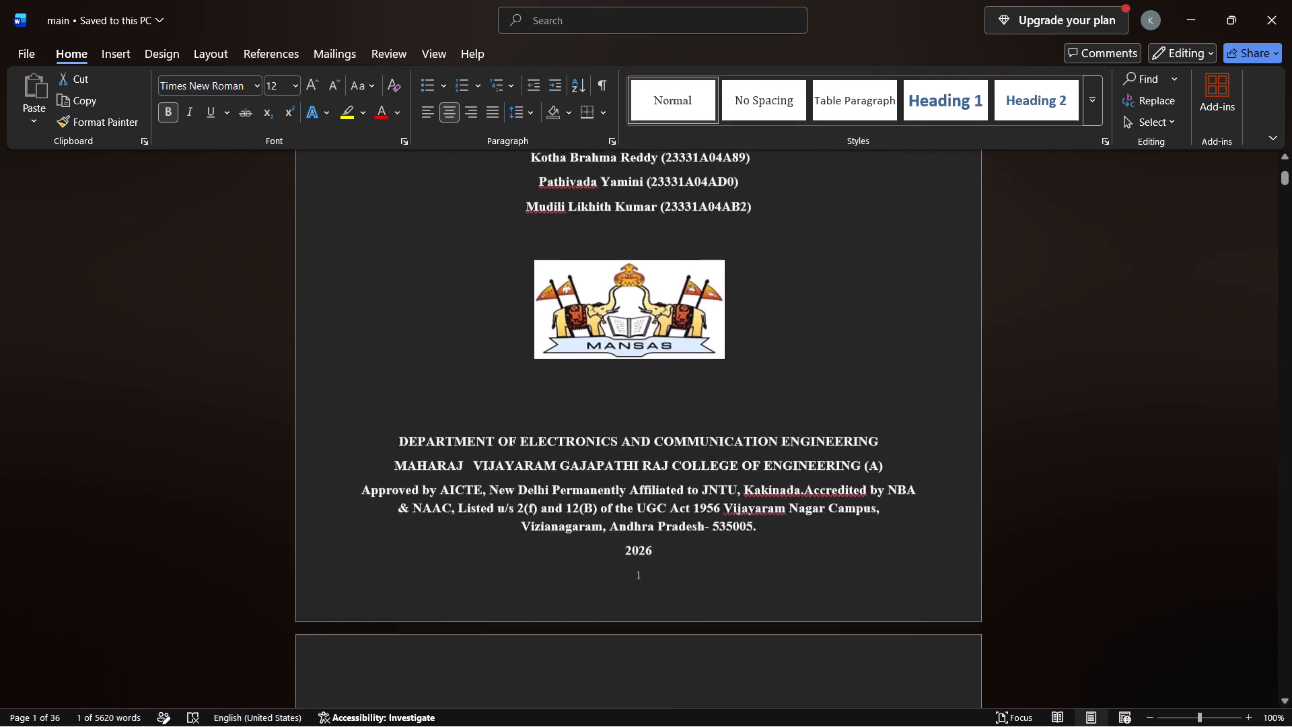
{"action": "scroll", "coordinate": [618, 542], "scroll_direction": "down", "scroll_amount": 1}
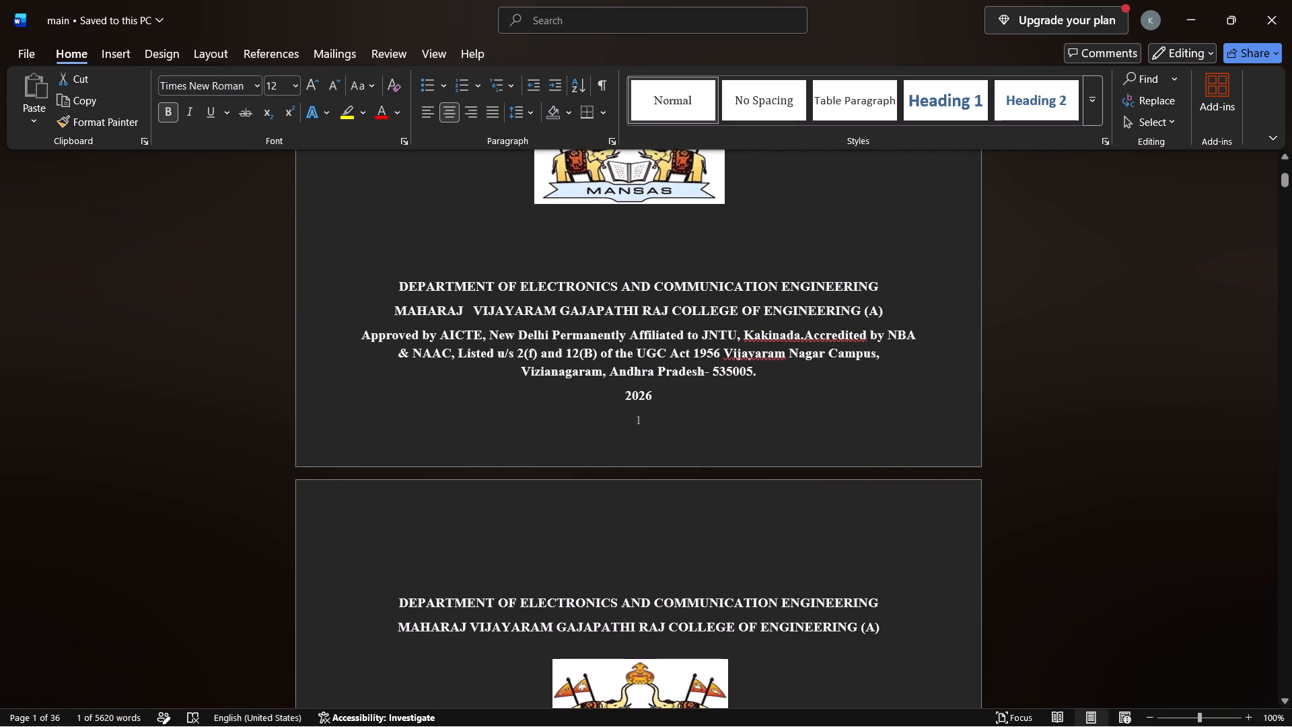
{"action": "double_click", "coordinate": [638, 289]}
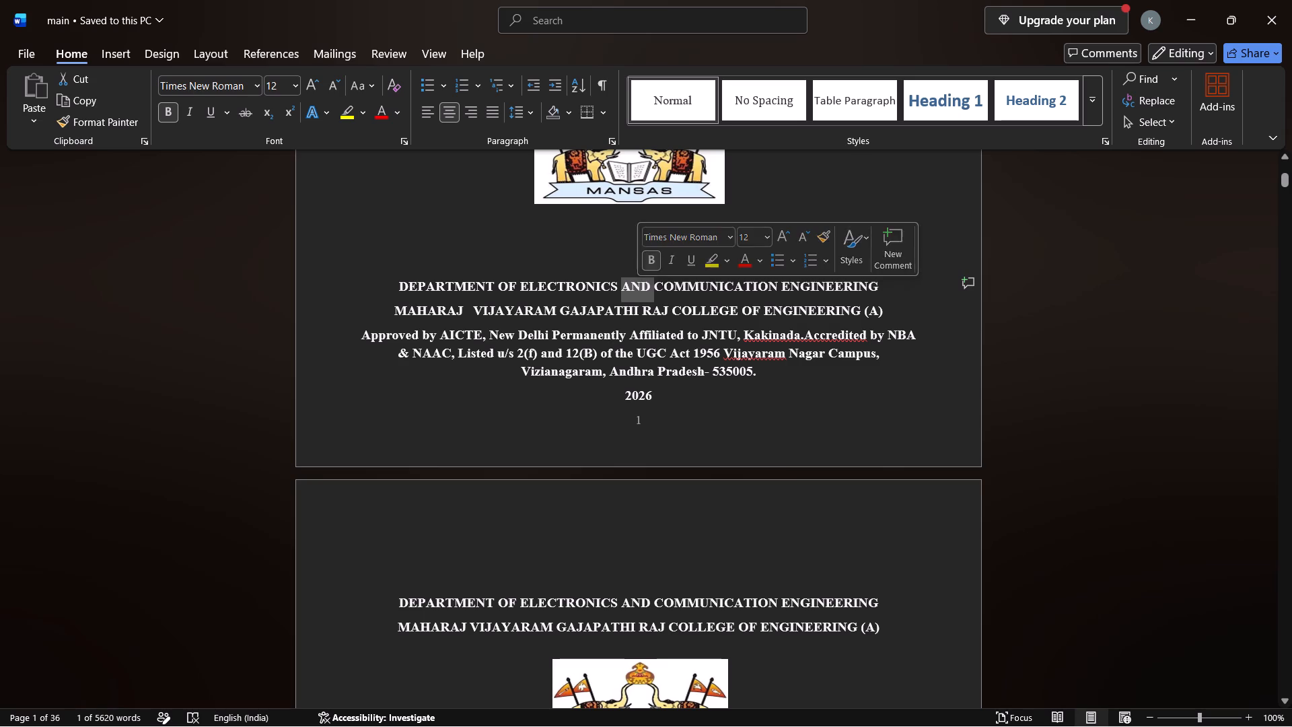
{"action": "double_click", "coordinate": [642, 335]}
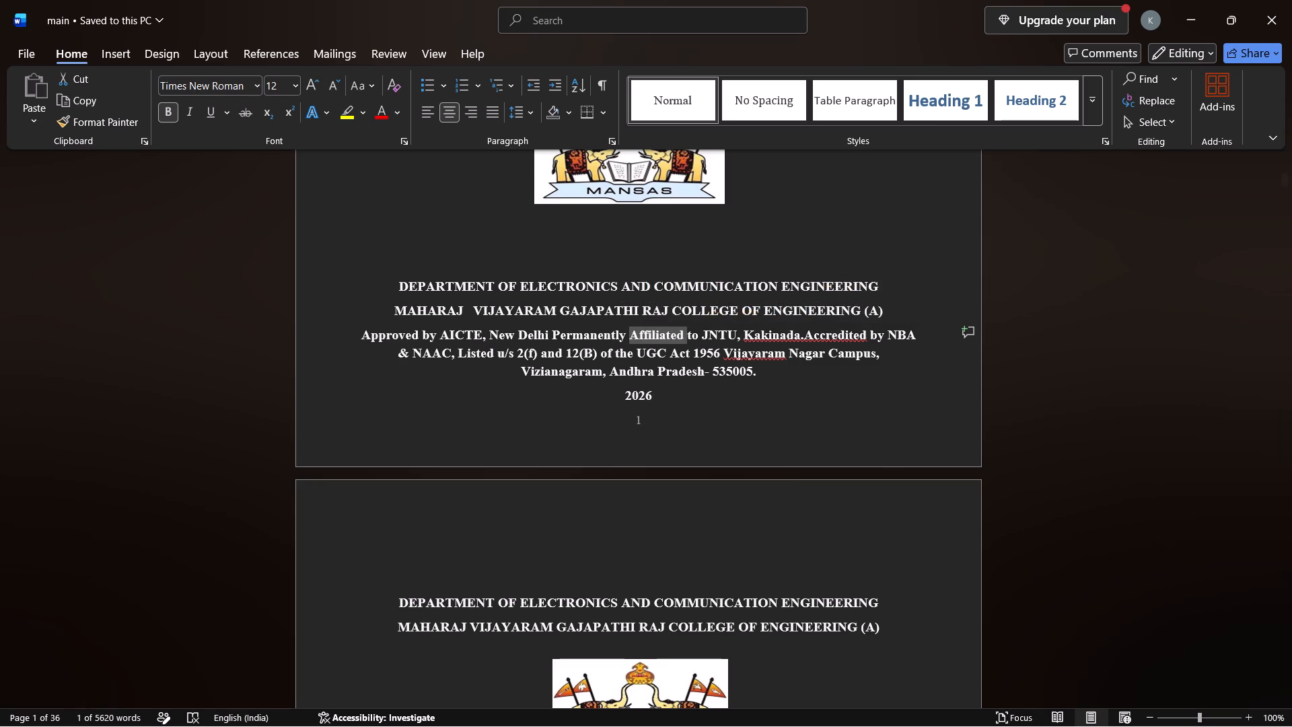
Switch to PHASE_1 FINAL REVIEW-1 and set the cover-page text from "Submitted in partial fulfilment" through PROFESSOR to 12 pt.
{"action": "key", "text": "alt+Tab"}
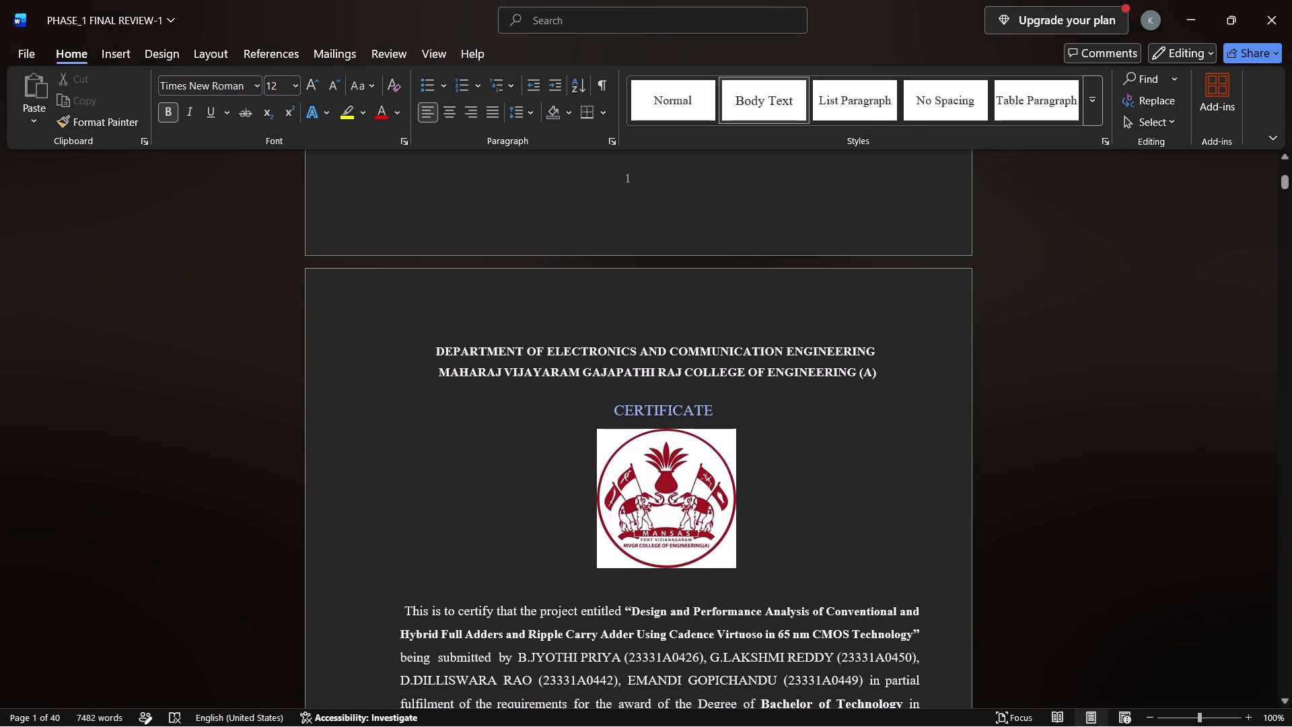
{"action": "scroll", "coordinate": [534, 321], "scroll_direction": "up", "scroll_amount": 6}
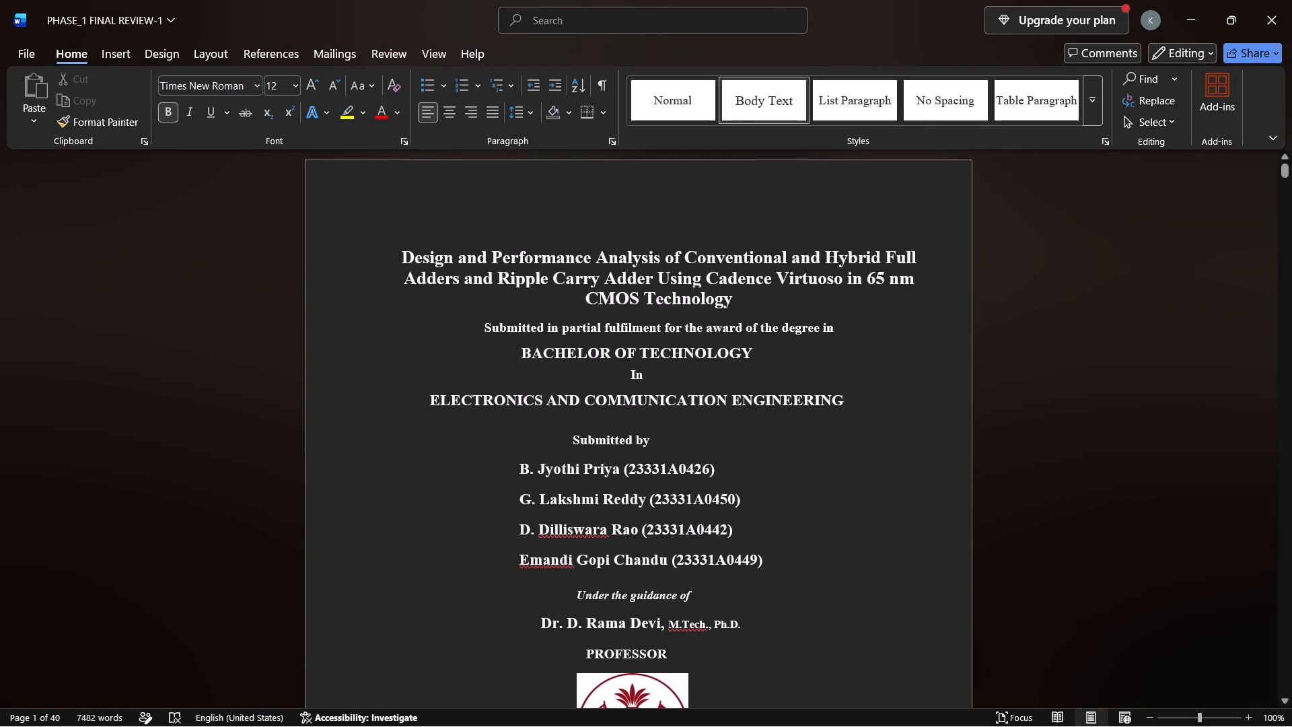
{"action": "double_click", "coordinate": [539, 263]}
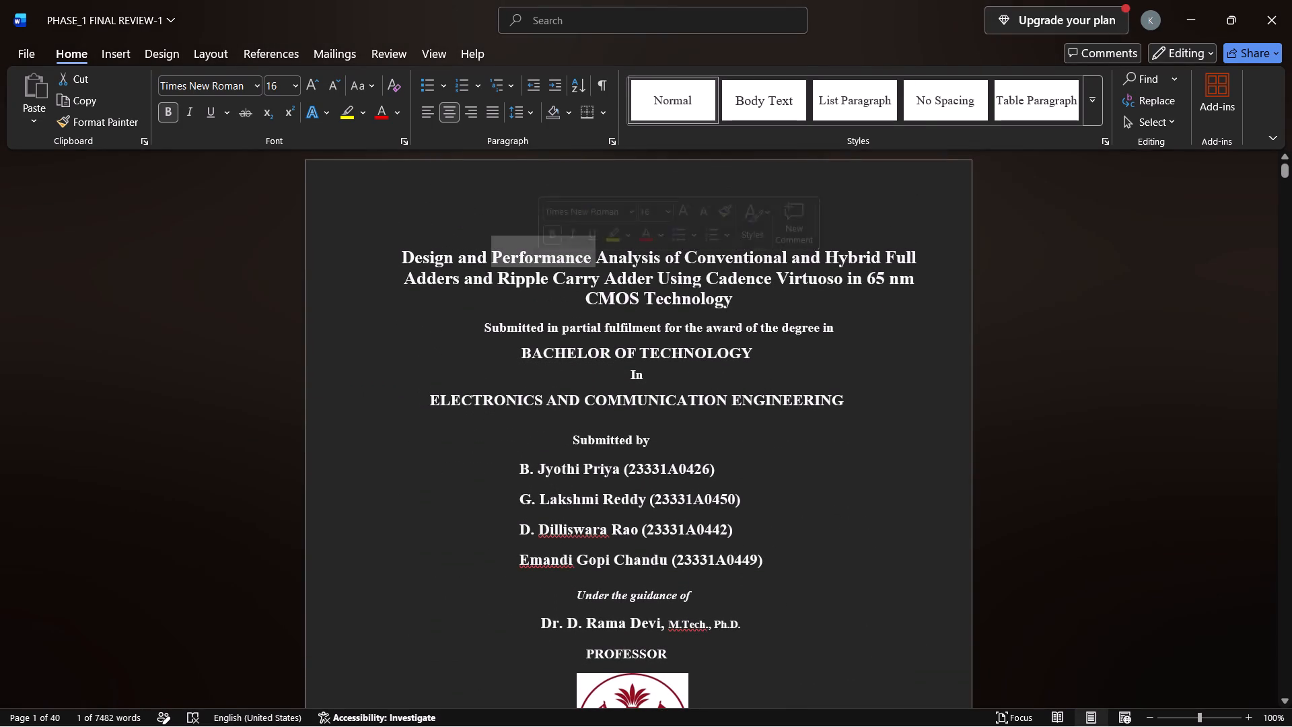
{"action": "double_click", "coordinate": [554, 331]}
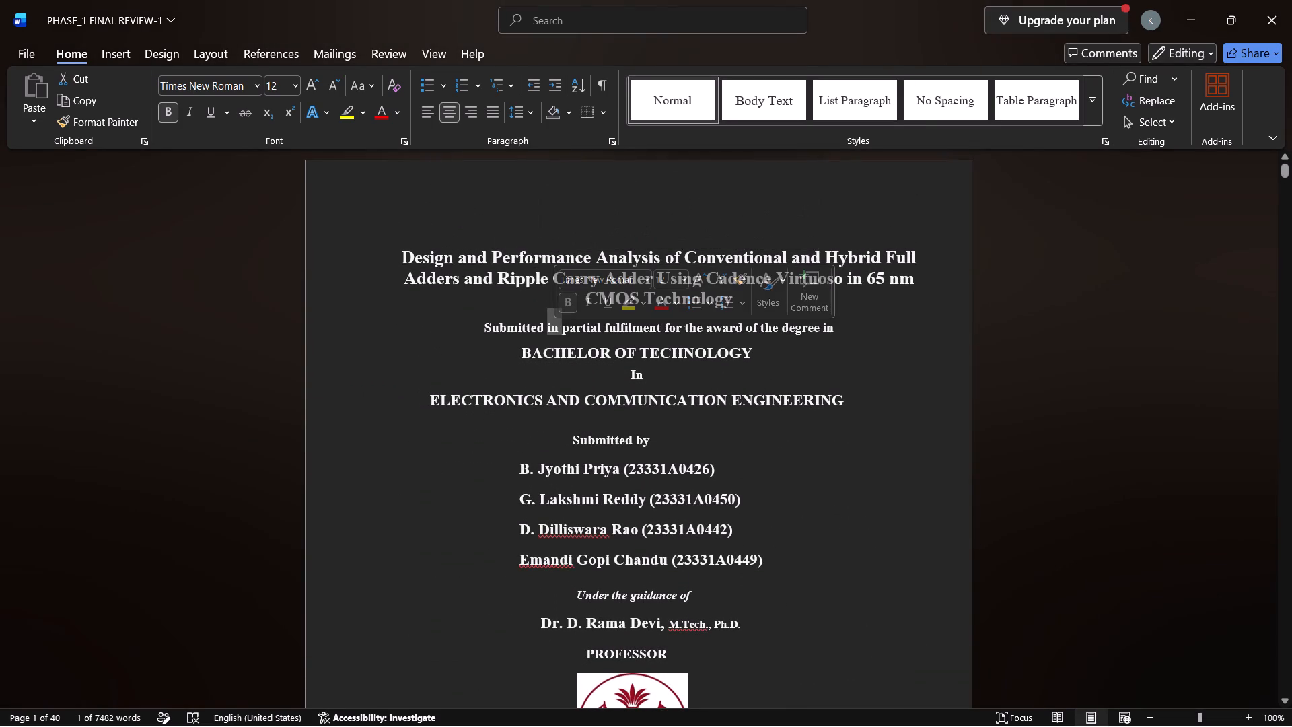
{"action": "left_click", "coordinate": [480, 328]}
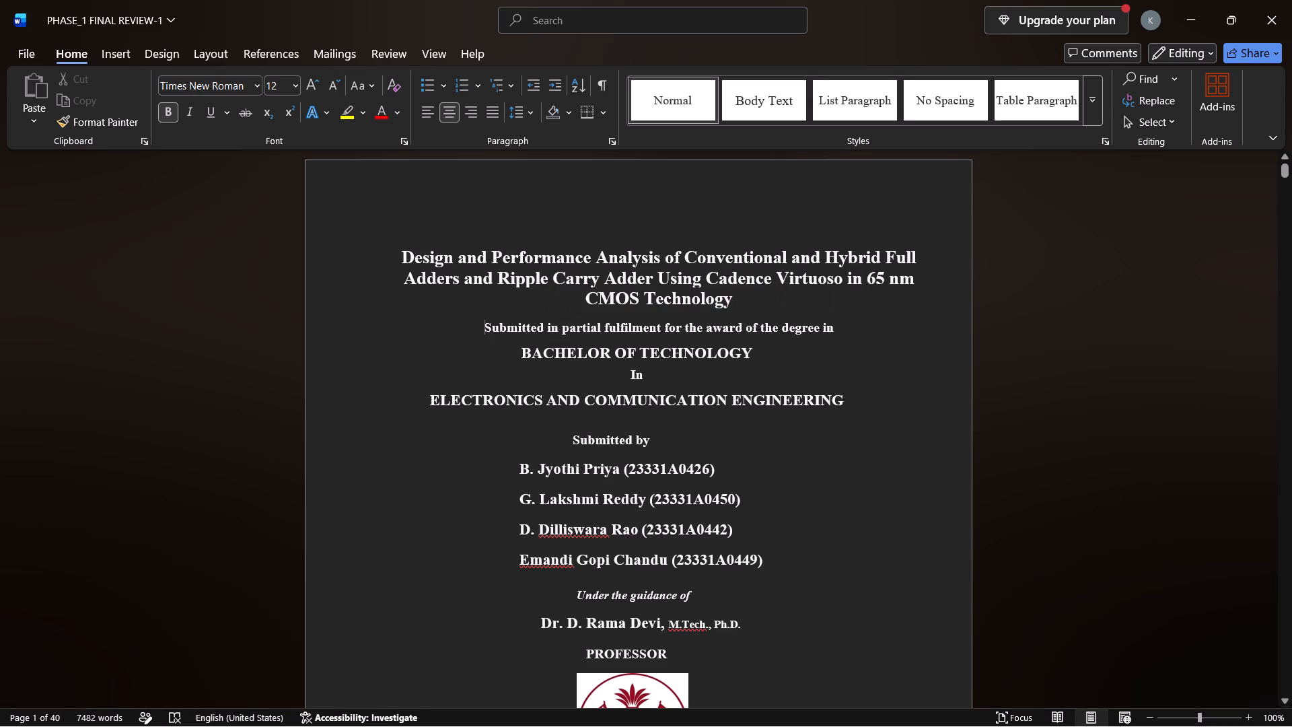
{"action": "left_click_drag", "start_coordinate": [480, 328], "coordinate": [731, 617]}
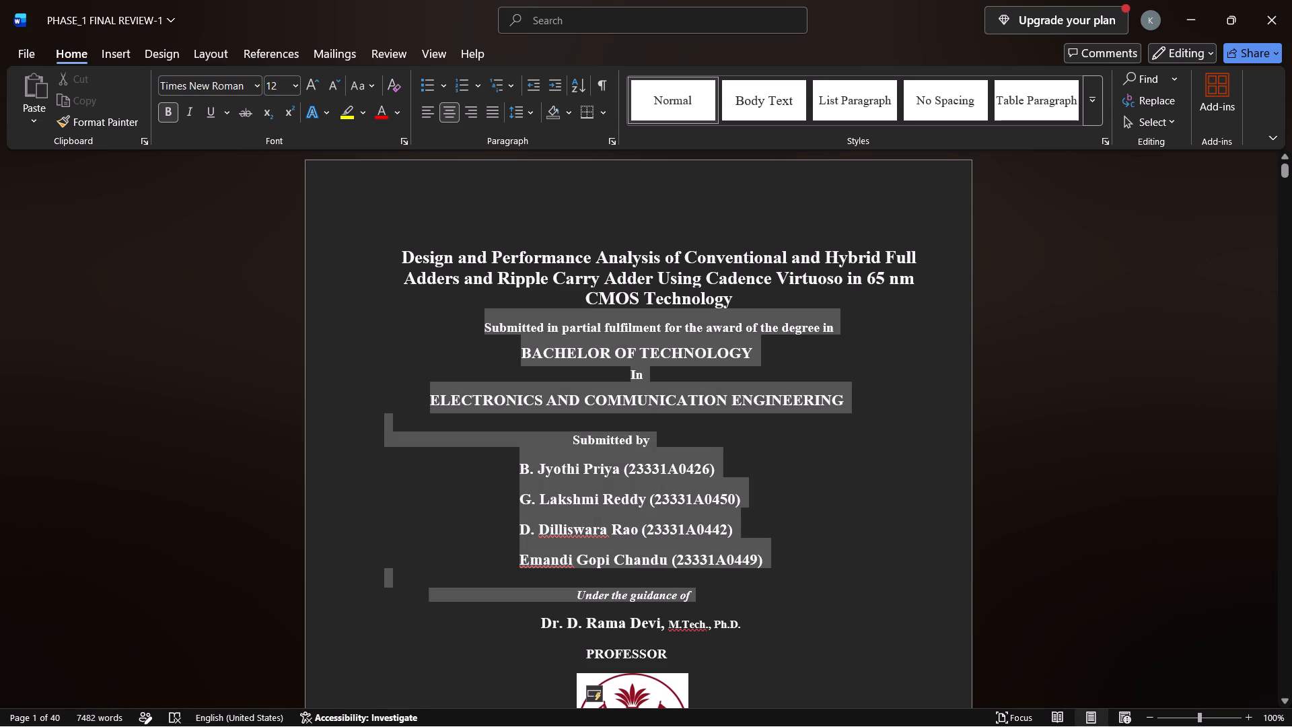
{"action": "left_click_drag", "start_coordinate": [731, 617], "coordinate": [706, 646]}
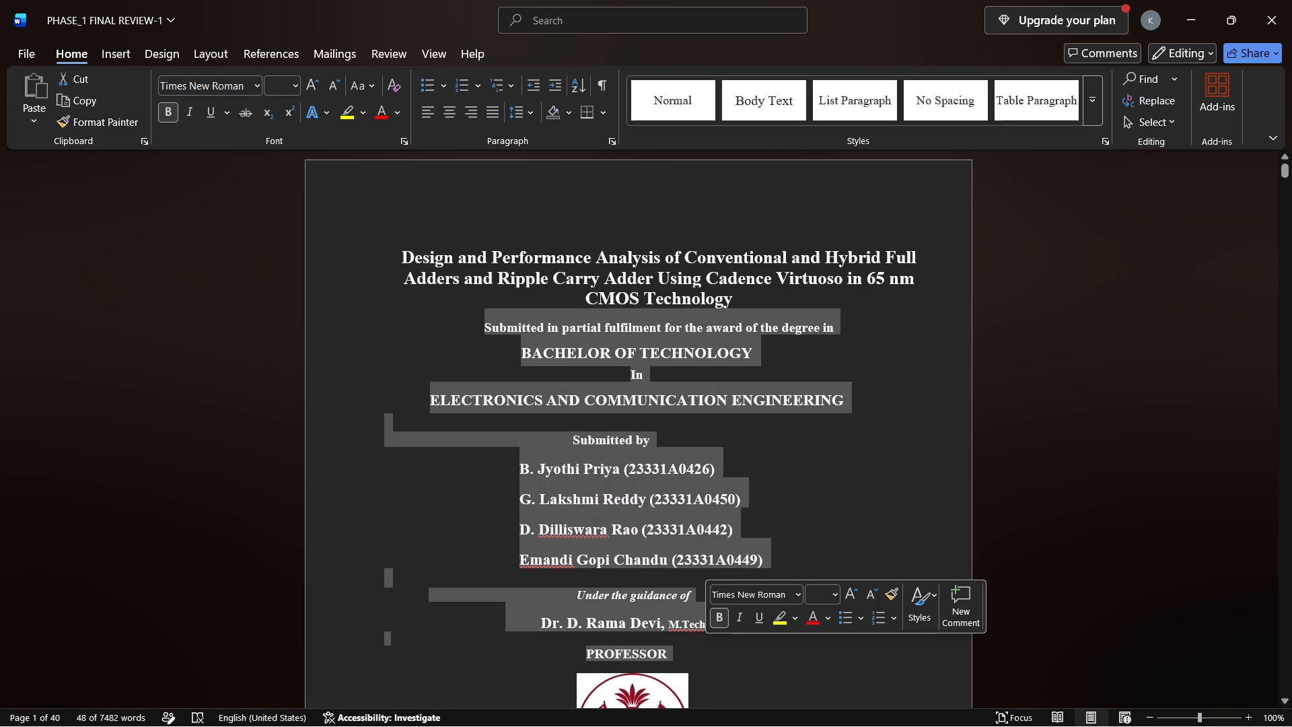
{"action": "left_click", "coordinate": [814, 596]}
{"action": "type", "text": "12"}
{"action": "key", "text": "Return"}
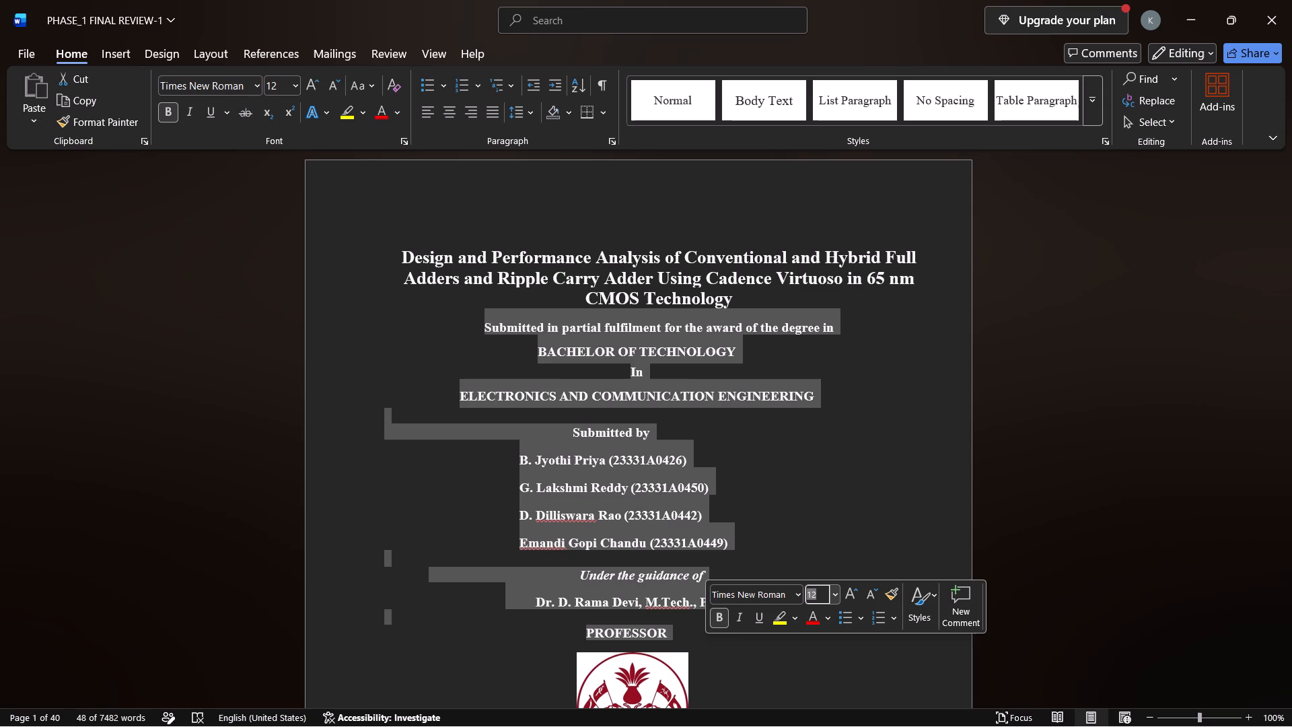
{"action": "left_click", "coordinate": [807, 489]}
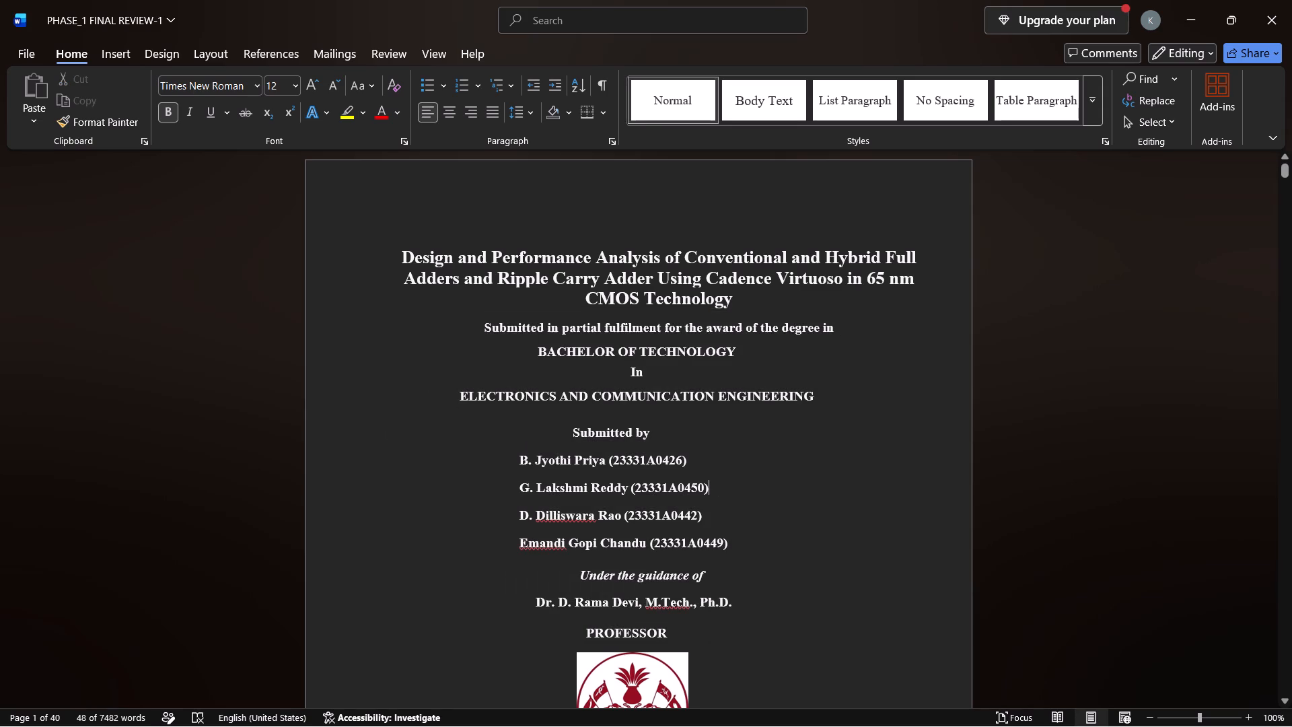
Try centre and right alignment on the cover-page block from "Submitted by" through PROFESSOR, and settle on left alignment.
{"action": "scroll", "coordinate": [713, 478], "scroll_direction": "down", "scroll_amount": 2}
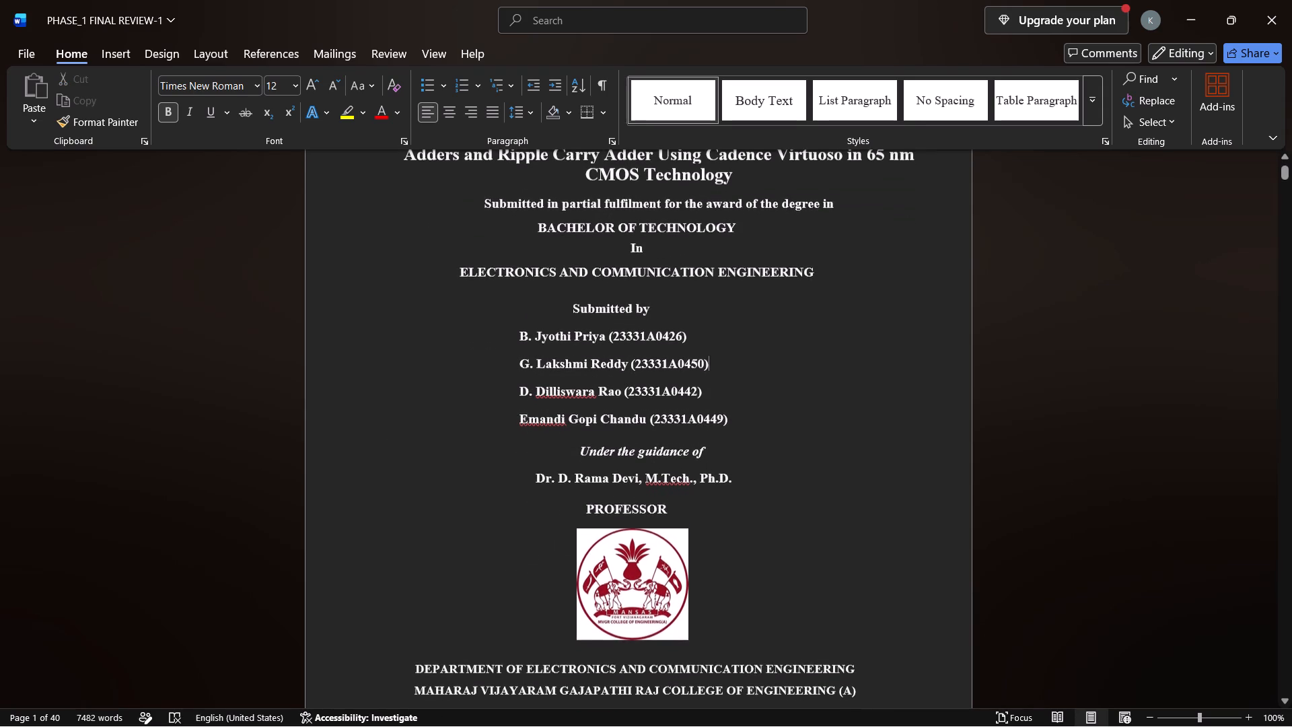
{"action": "scroll", "coordinate": [713, 478], "scroll_direction": "down", "scroll_amount": 1}
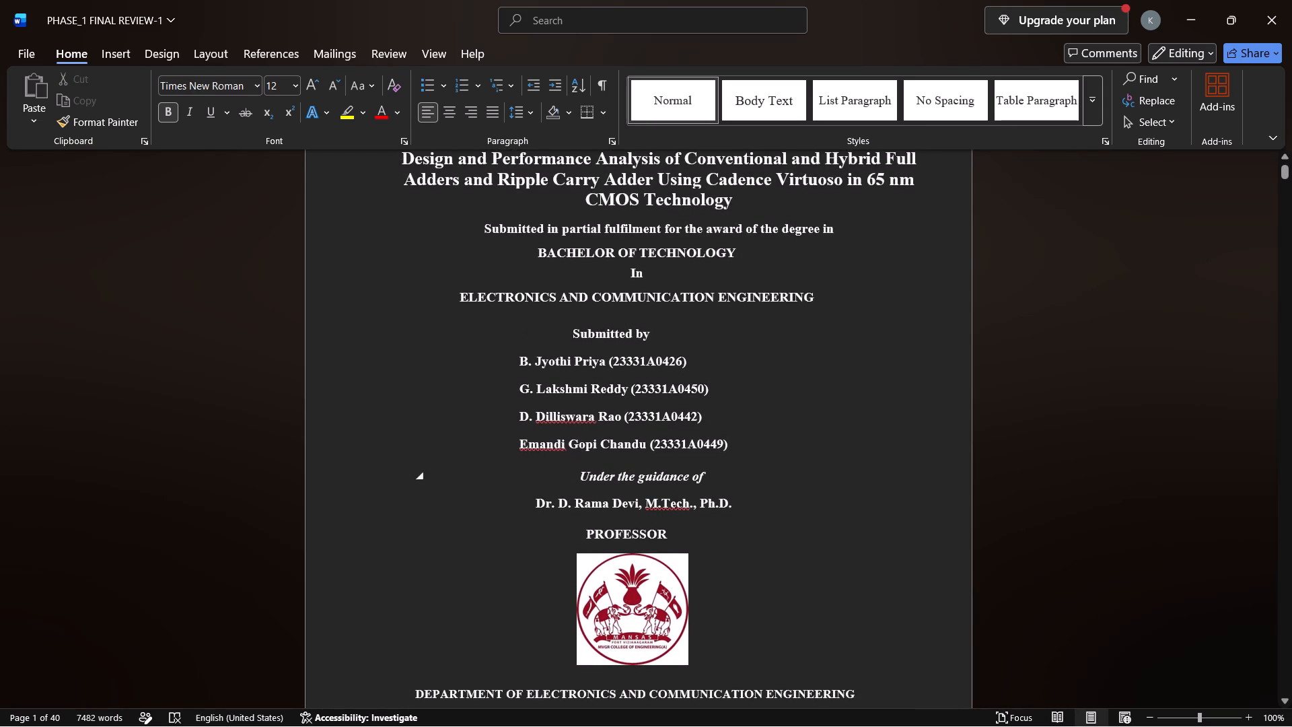
{"action": "scroll", "coordinate": [713, 478], "scroll_direction": "down", "scroll_amount": 1}
{"action": "left_click_drag", "start_coordinate": [569, 331], "coordinate": [719, 536]}
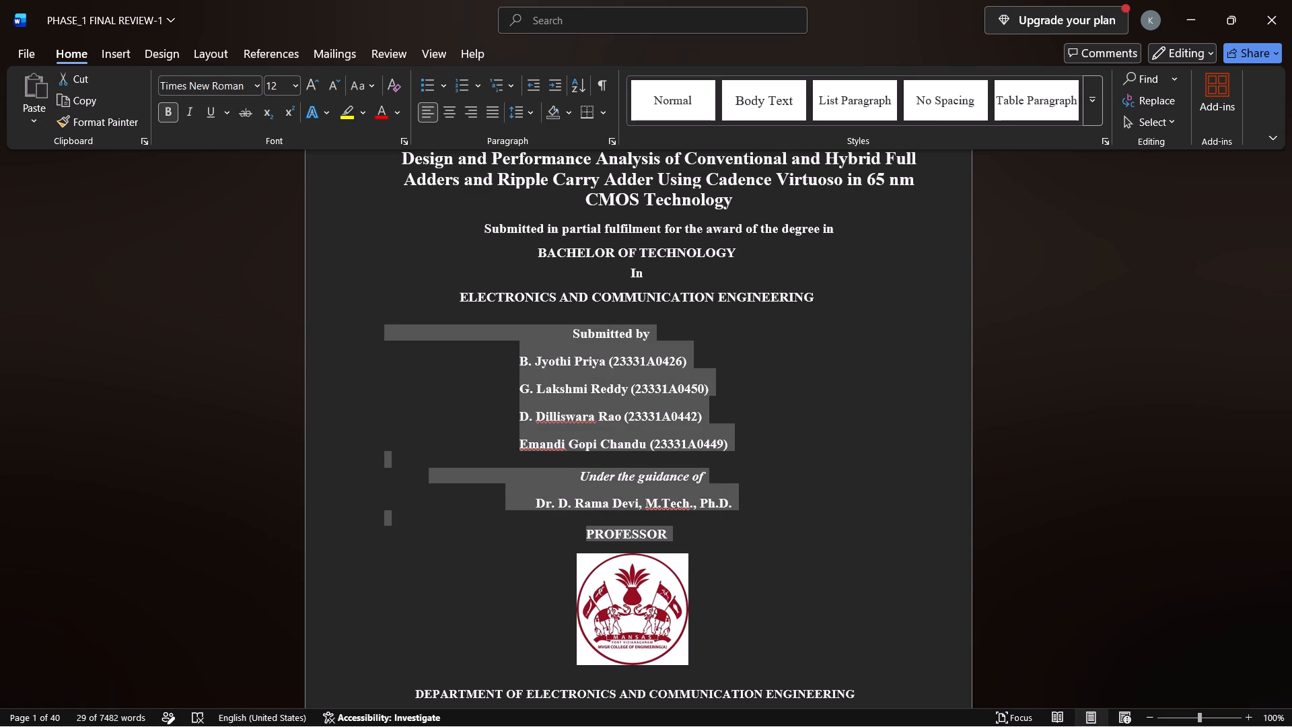
{"action": "left_click", "coordinate": [450, 105]}
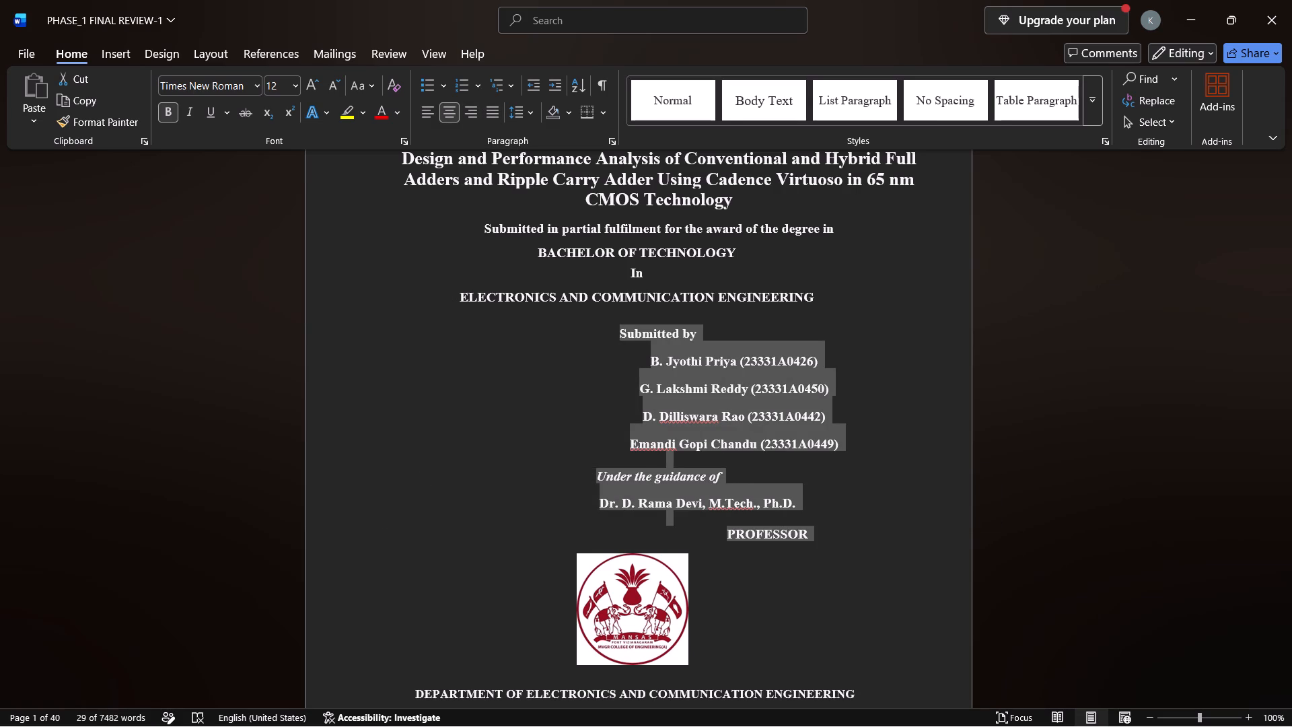
{"action": "left_click", "coordinate": [470, 107]}
{"action": "left_click", "coordinate": [417, 106]}
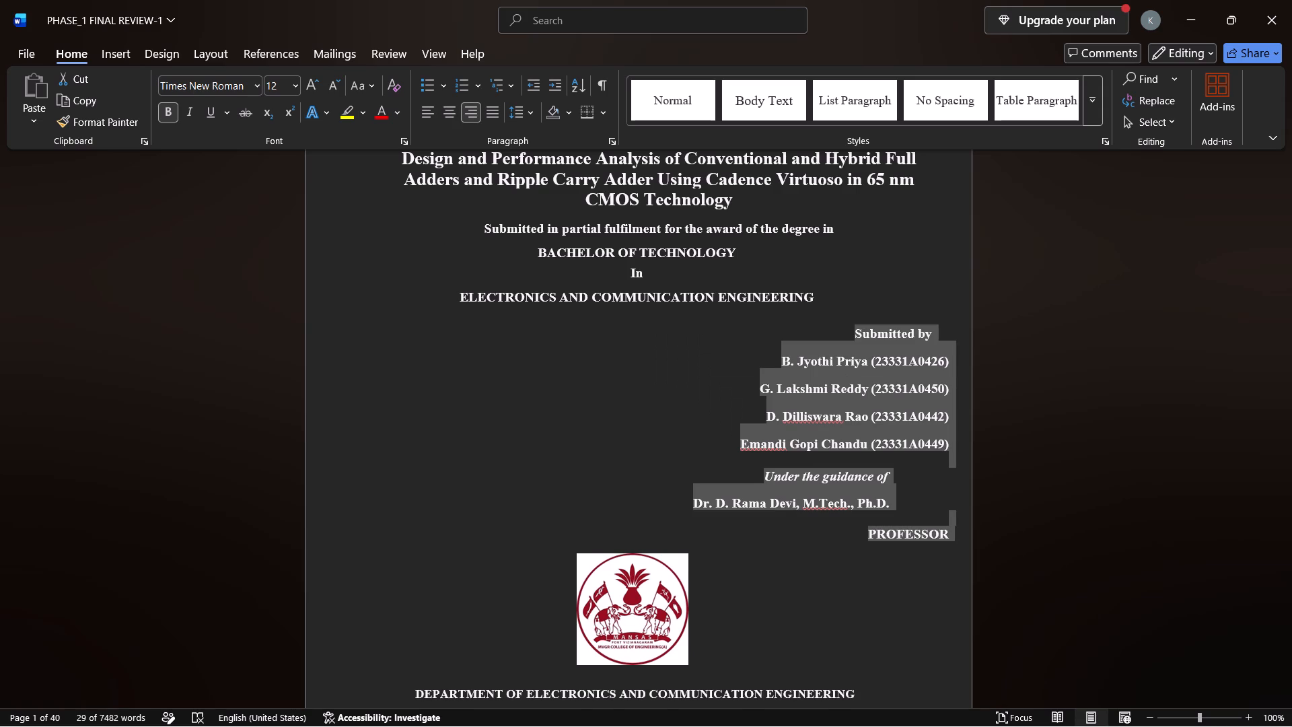
{"action": "left_click", "coordinate": [425, 108]}
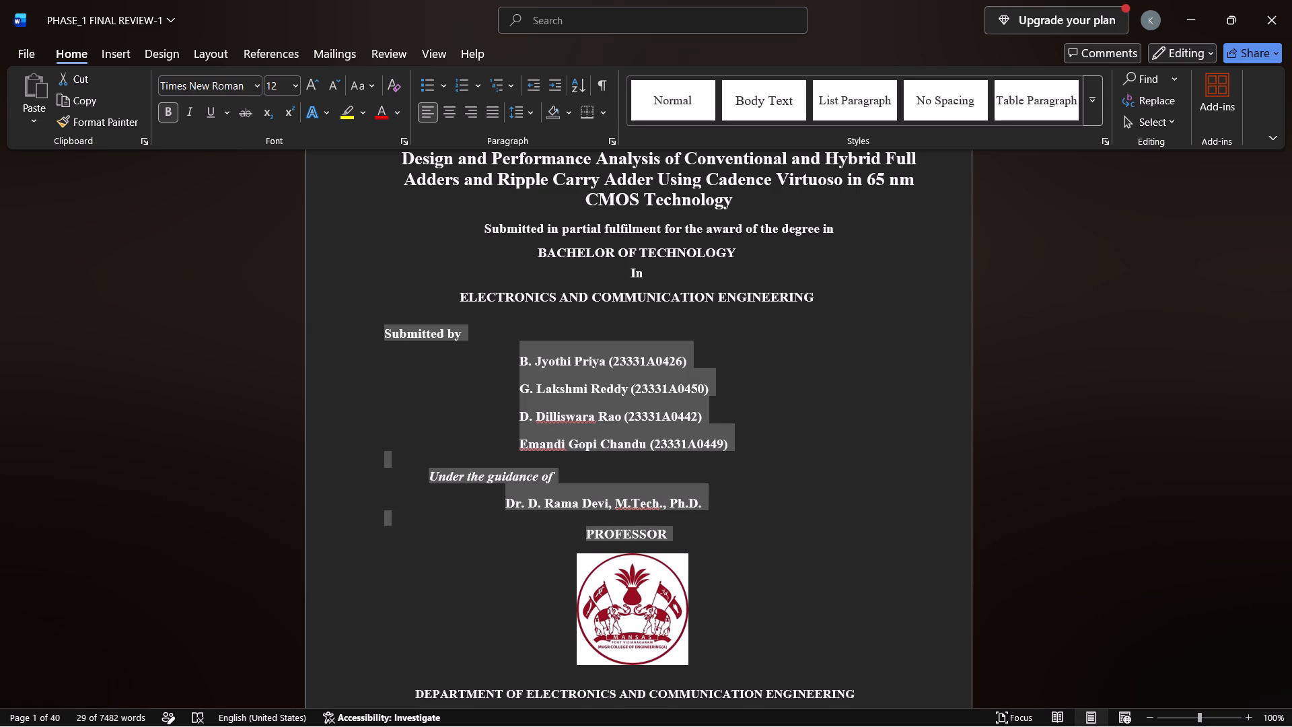
{"action": "left_click", "coordinate": [524, 316]}
Indent the "Submitted by" line with tabs until it starts slightly past the beginning of the student names.
{"action": "left_click", "coordinate": [385, 333]}
{"action": "key", "text": "Tab"}
{"action": "key", "text": "Tab"}
{"action": "key", "text": "Tab"}
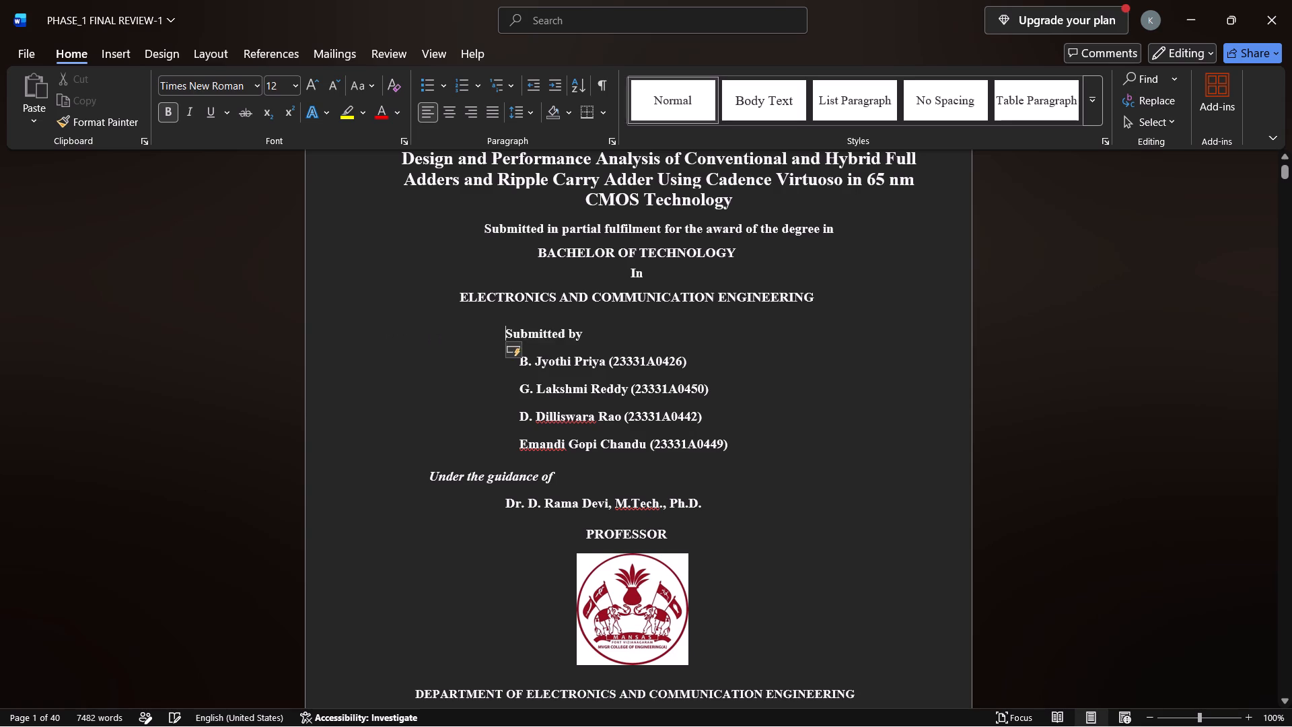
{"action": "key", "text": "Tab"}
{"action": "key", "text": "Tab"}
{"action": "key", "text": "Tab"}
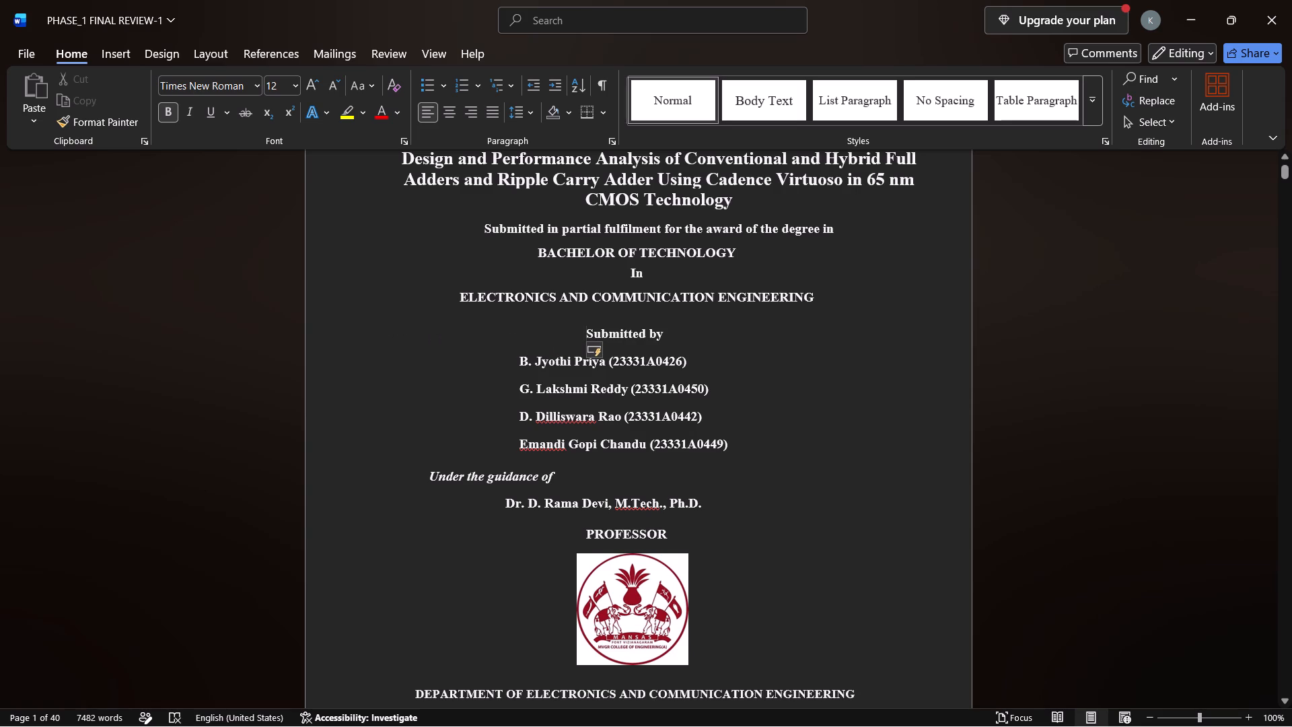
{"action": "key", "text": "BackSpace"}
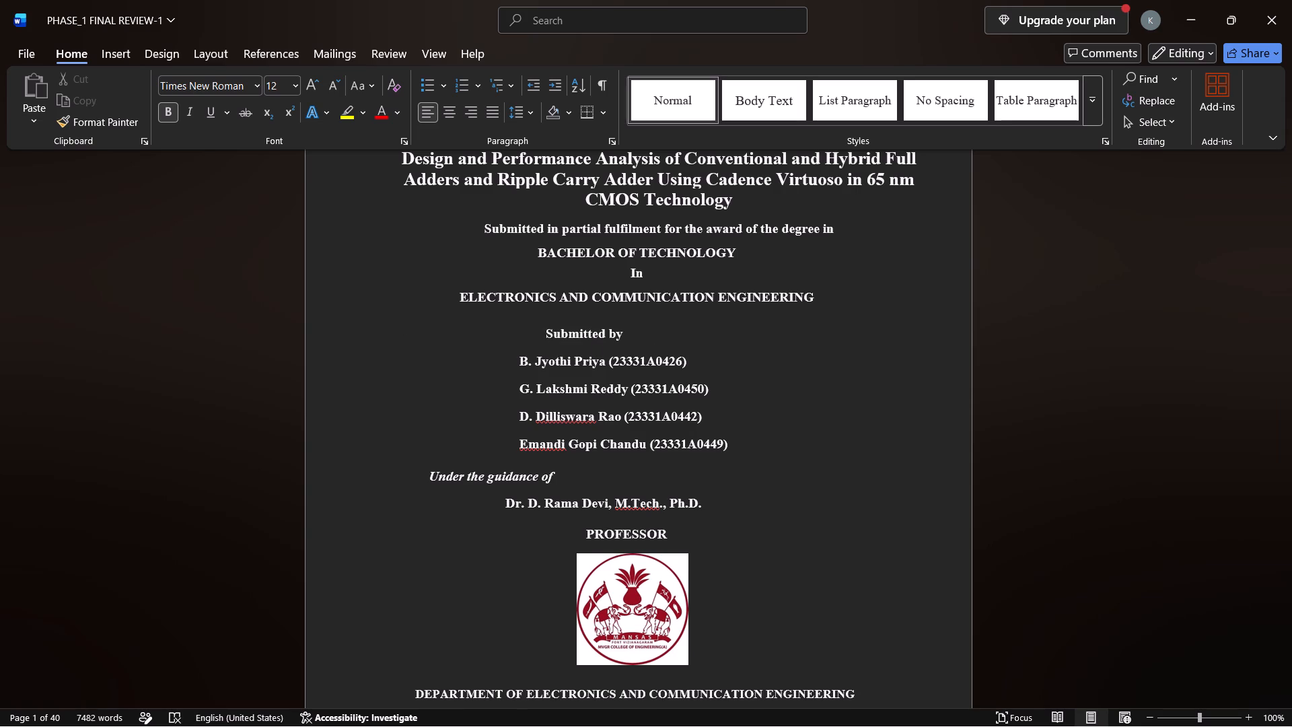
Indent each of the four student-name lines on the cover page by one tab, lining them up with each other.
{"action": "left_click", "coordinate": [515, 367]}
{"action": "key", "text": "Tab"}
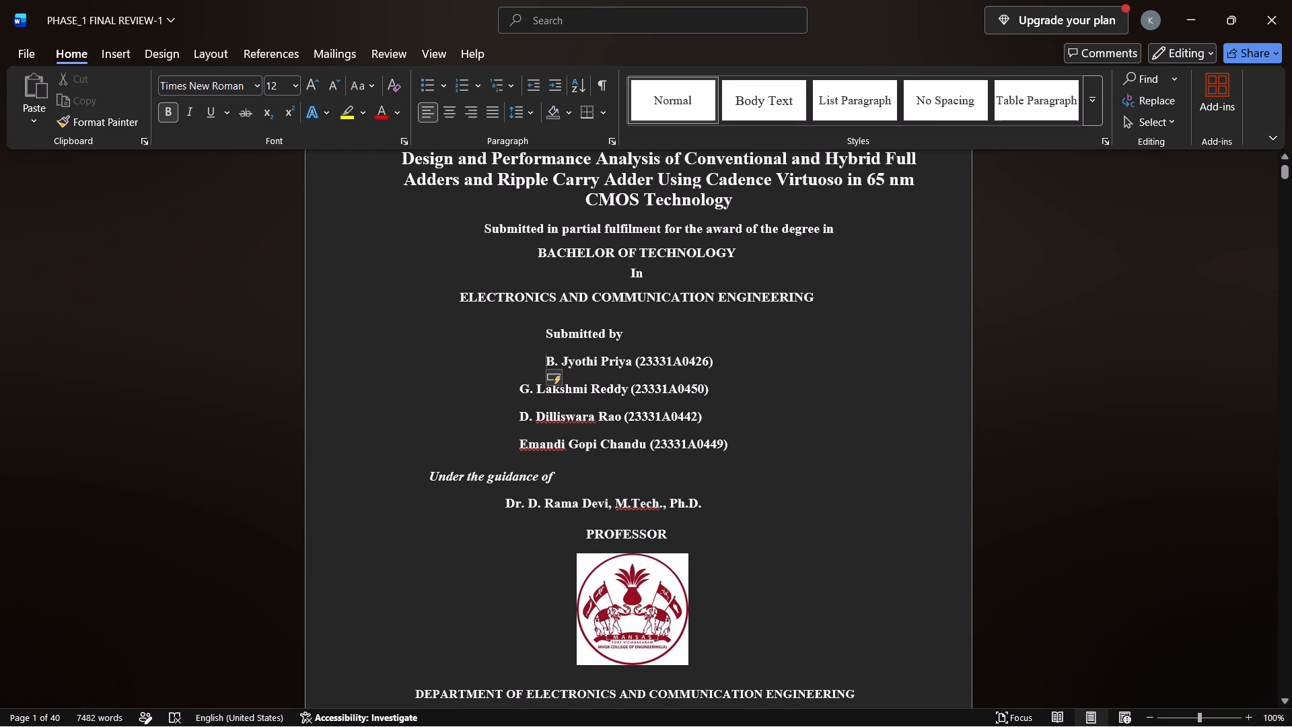
{"action": "left_click", "coordinate": [518, 388]}
{"action": "key", "text": "Tab"}
{"action": "left_click", "coordinate": [517, 419]}
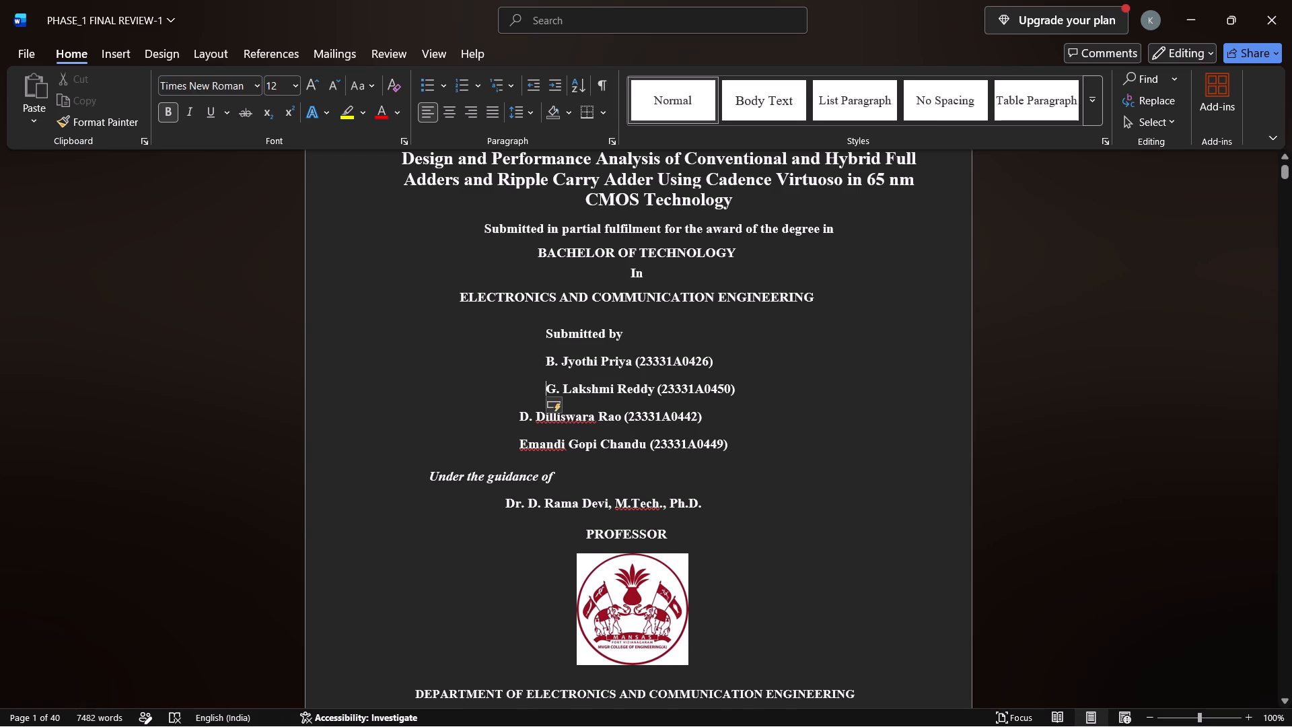
{"action": "key", "text": "Tab"}
{"action": "left_click", "coordinate": [518, 450]}
{"action": "key", "text": "Tab"}
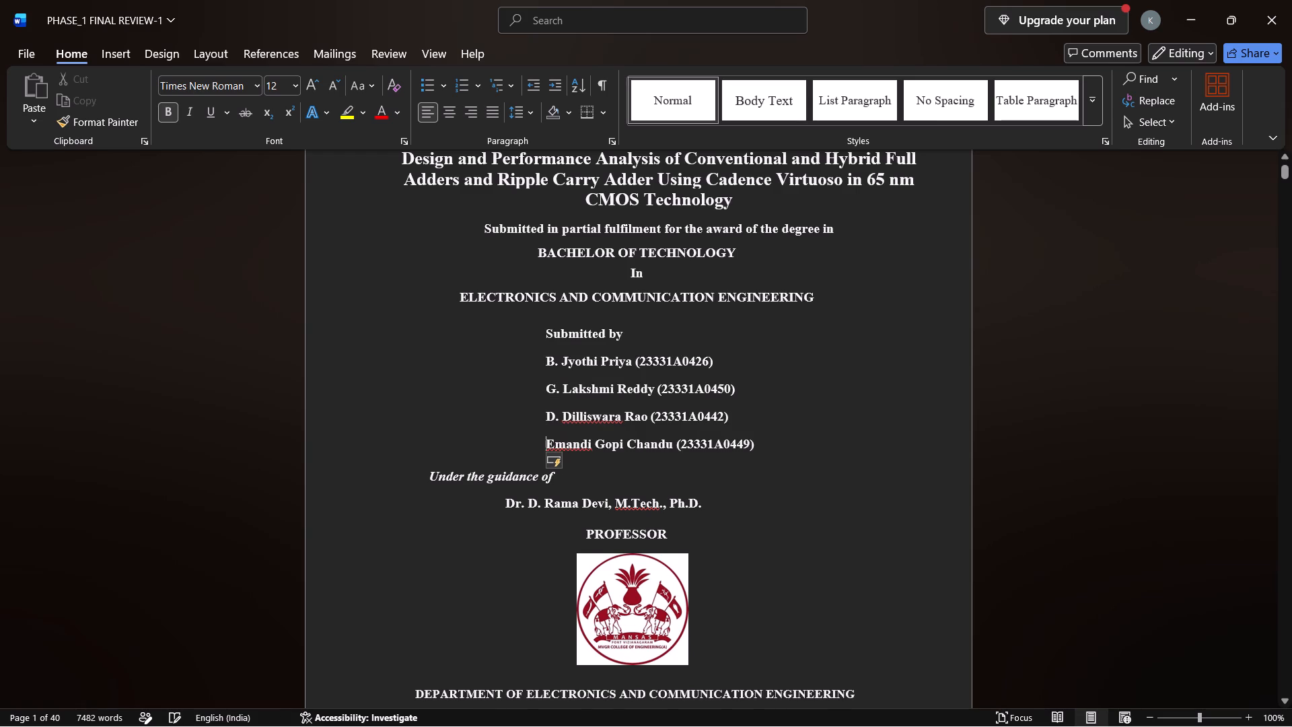
Indent the "Submitted by" and "Under the guidance of" lines with tabs until both start at the same position, further in than the student names.
{"action": "left_click", "coordinate": [546, 334]}
{"action": "key", "text": "Tab"}
{"action": "left_click", "coordinate": [426, 480]}
{"action": "key", "text": "Tab"}
{"action": "key", "text": "Tab"}
{"action": "key", "text": "Tab"}
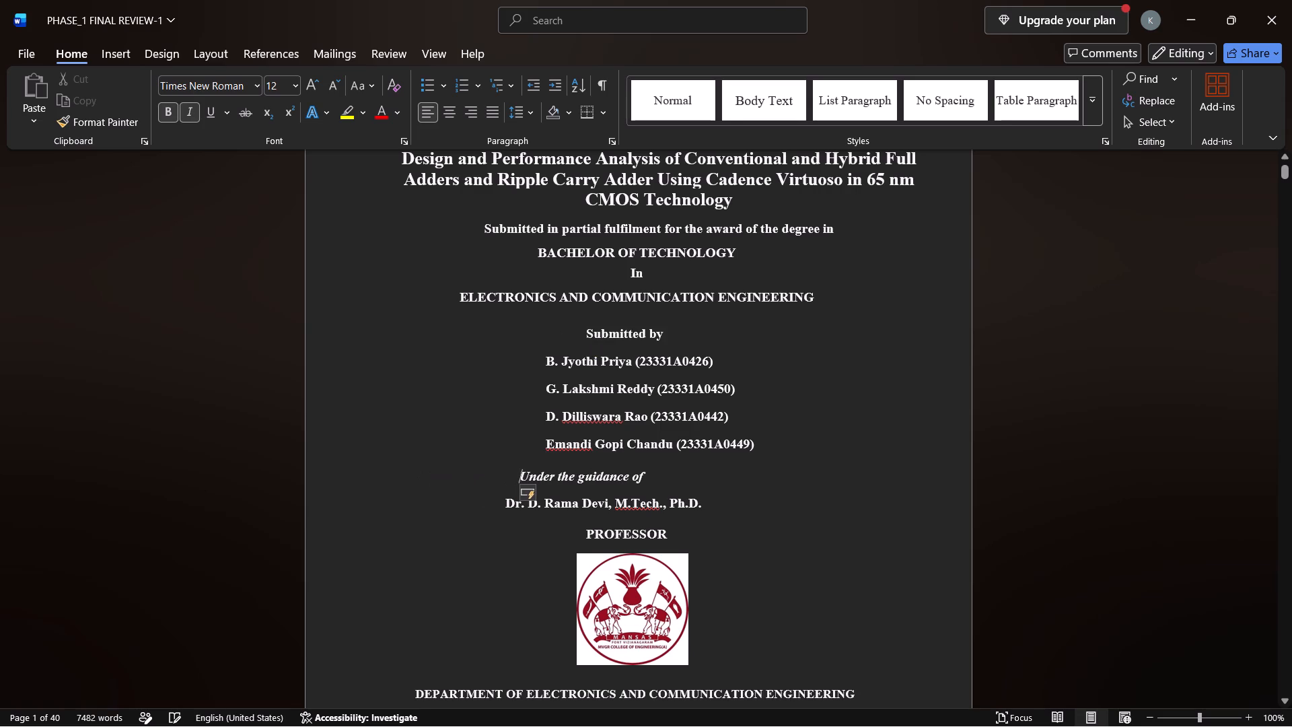
{"action": "key", "text": "Tab"}
{"action": "key", "text": "Tab"}
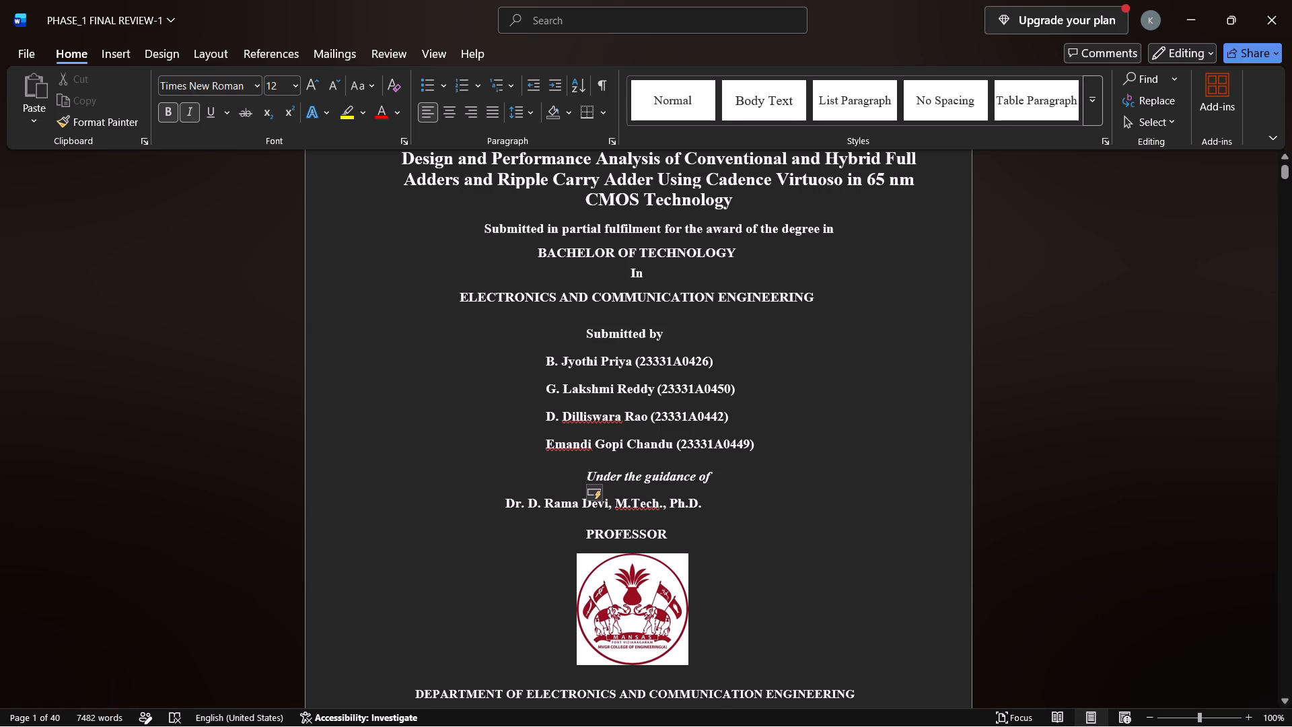
Indent the guide's name by one tab to line up with the student names, and shift PROFESSOR over with six spaces.
{"action": "left_click", "coordinate": [504, 501]}
{"action": "key", "text": "Tab"}
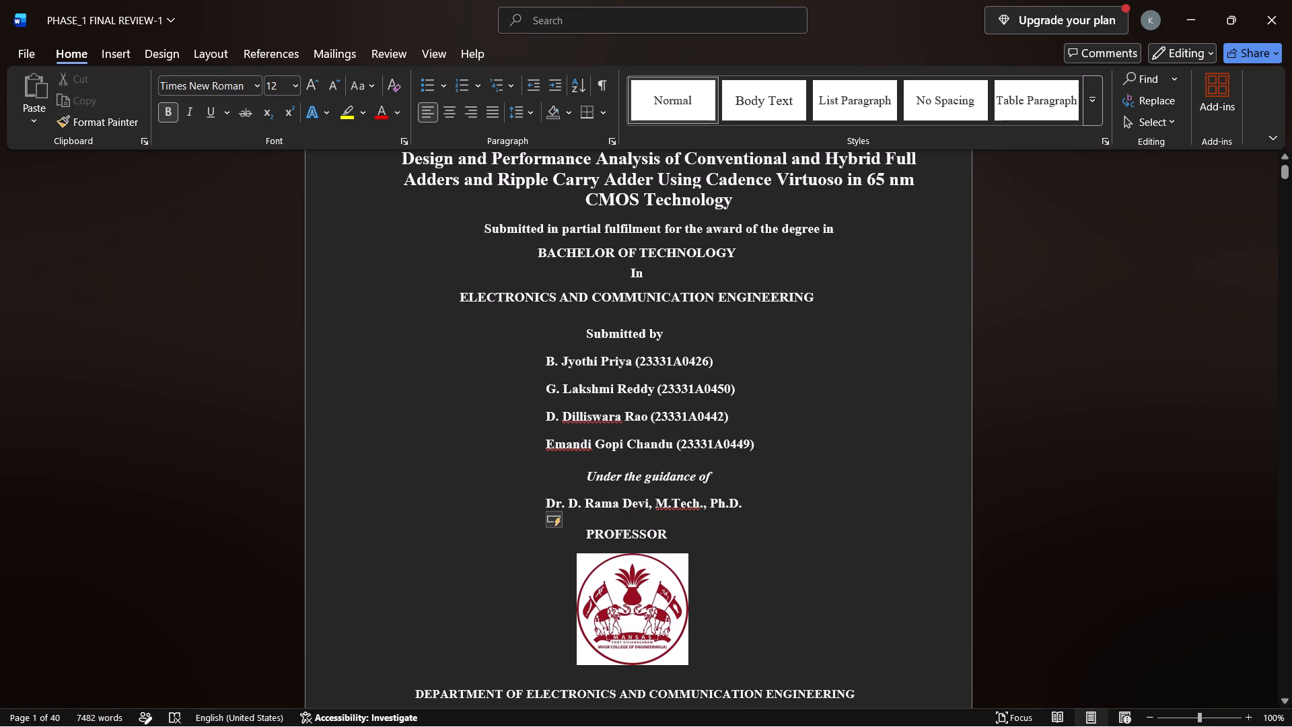
{"action": "left_click", "coordinate": [583, 536]}
{"action": "key", "text": "Tab"}
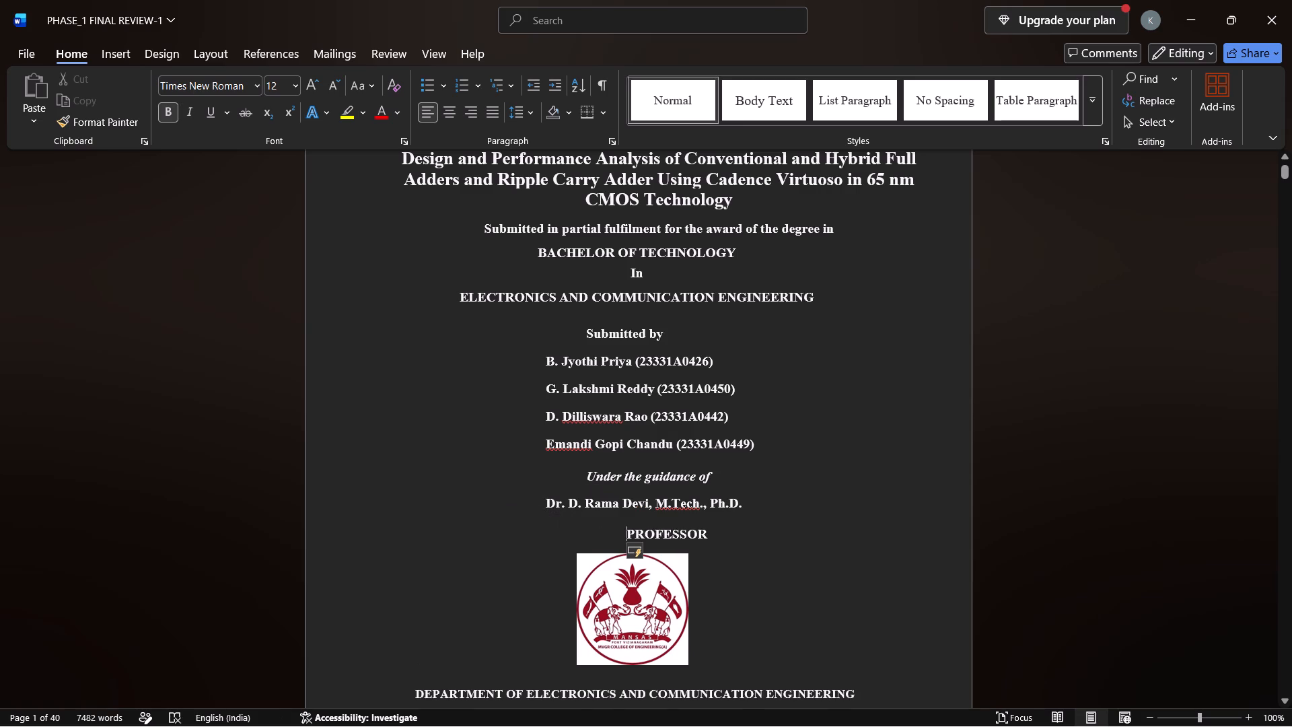
{"action": "key", "text": "BackSpace"}
{"action": "key", "text": "space"}
{"action": "key", "text": "space"}
{"action": "key", "text": "space"}
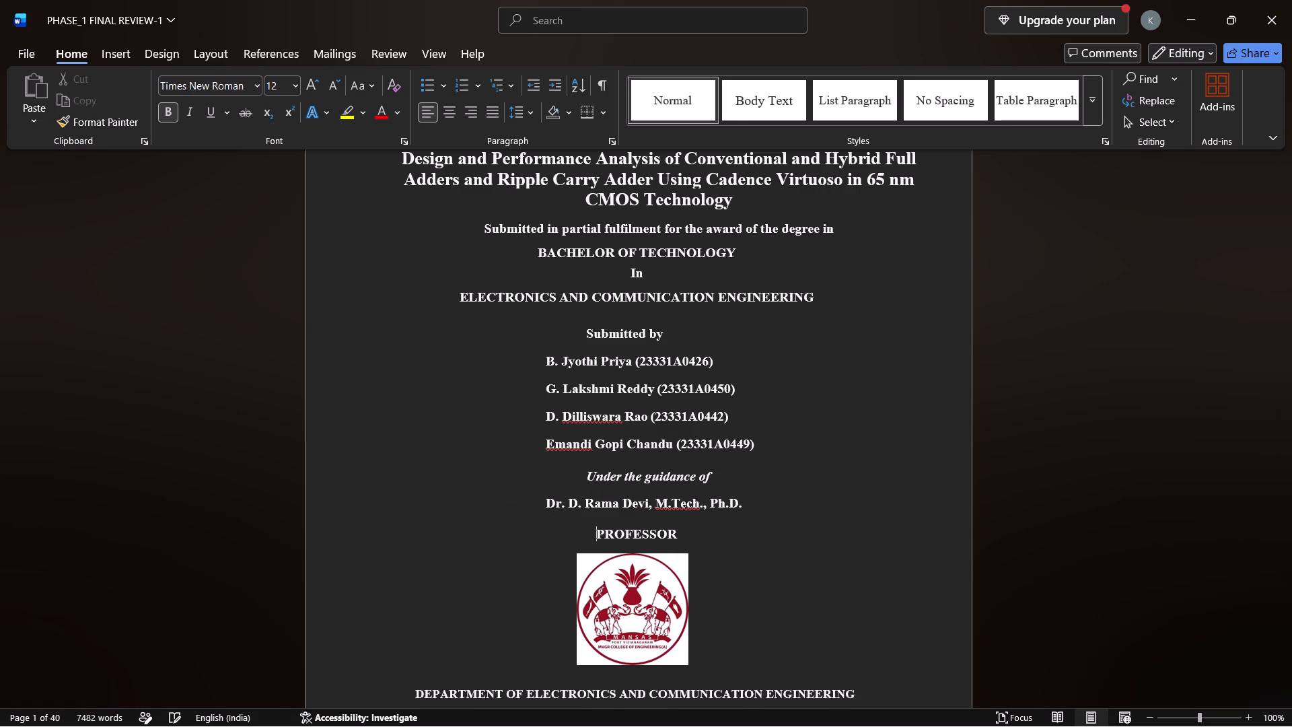
{"action": "key", "text": "space"}
{"action": "key", "text": "space"}
{"action": "key", "text": "space"}
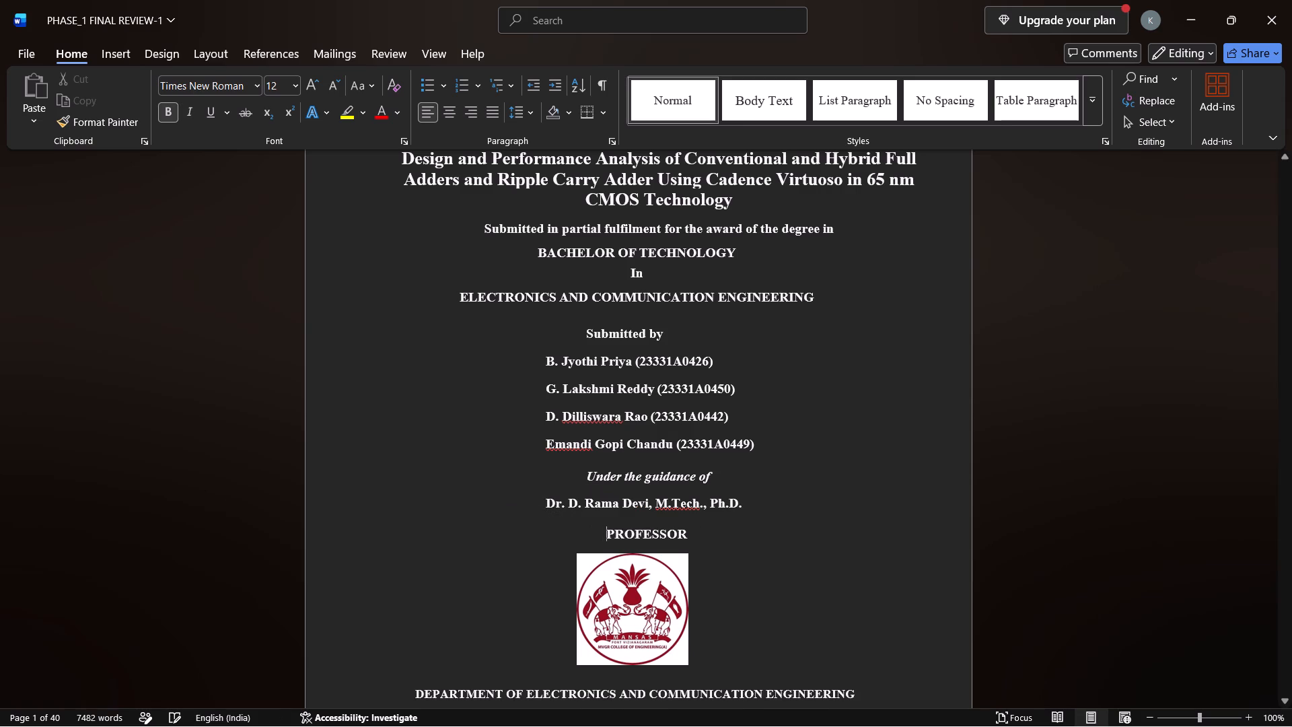
Set the cover-page text from DEPARTMENT OF ELECTRONICS AND COMMUNICATION ENGINEERING through 2026-2027 to 12 pt.
{"action": "scroll", "coordinate": [625, 549], "scroll_direction": "down", "scroll_amount": 2}
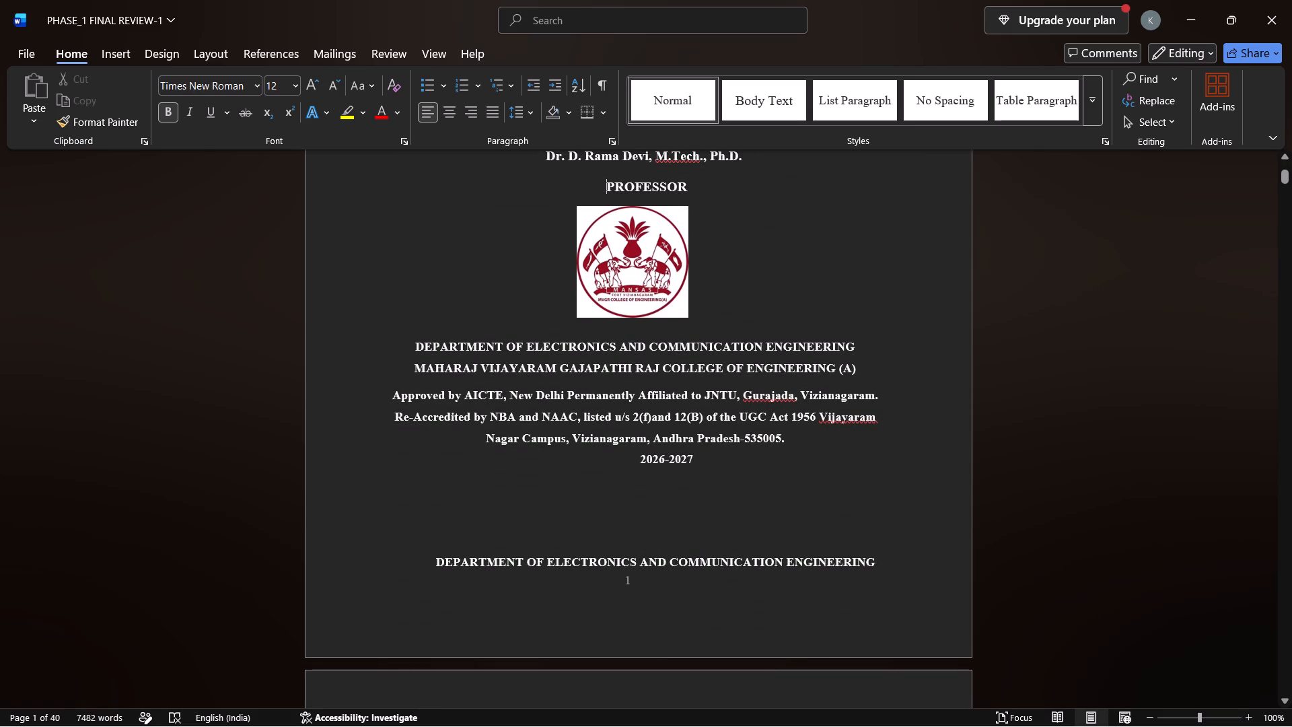
{"action": "left_click_drag", "start_coordinate": [412, 345], "coordinate": [677, 446]}
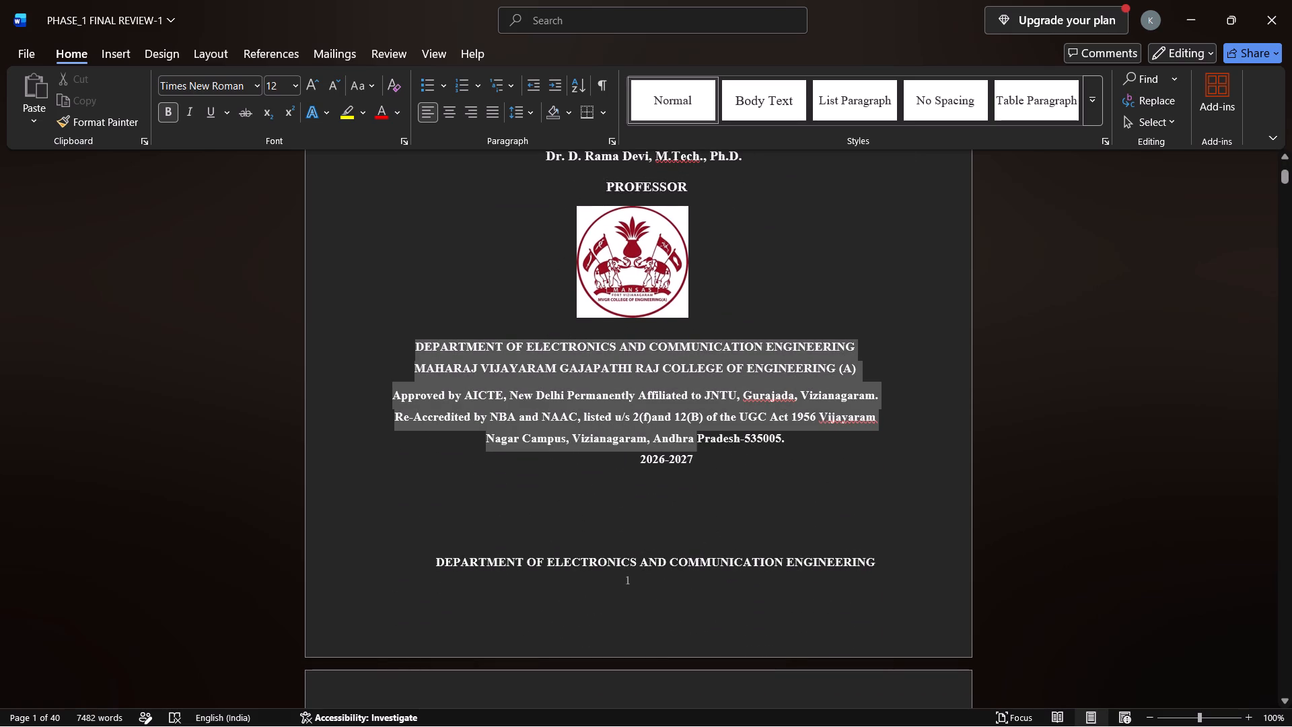
{"action": "left_click_drag", "start_coordinate": [677, 446], "coordinate": [694, 461]}
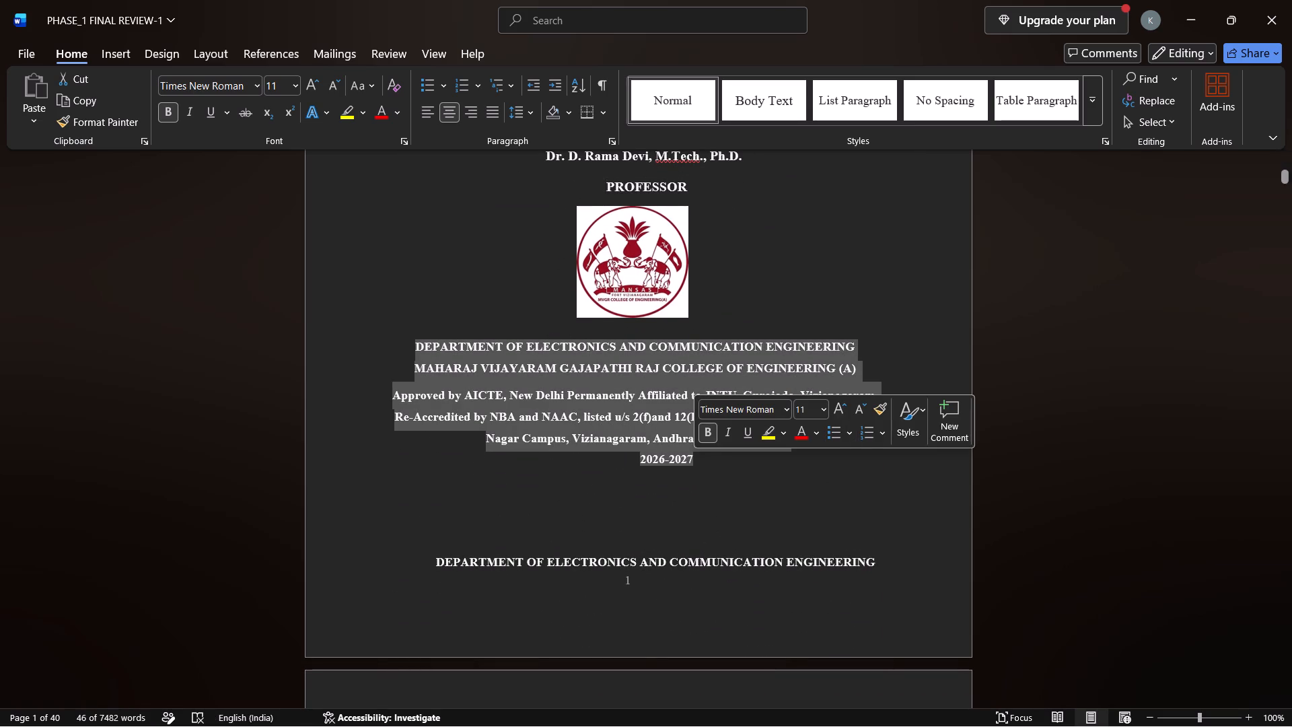
{"action": "left_click", "coordinate": [813, 405]}
{"action": "type", "text": "12"}
{"action": "key", "text": "Return"}
{"action": "left_click", "coordinate": [720, 515]}
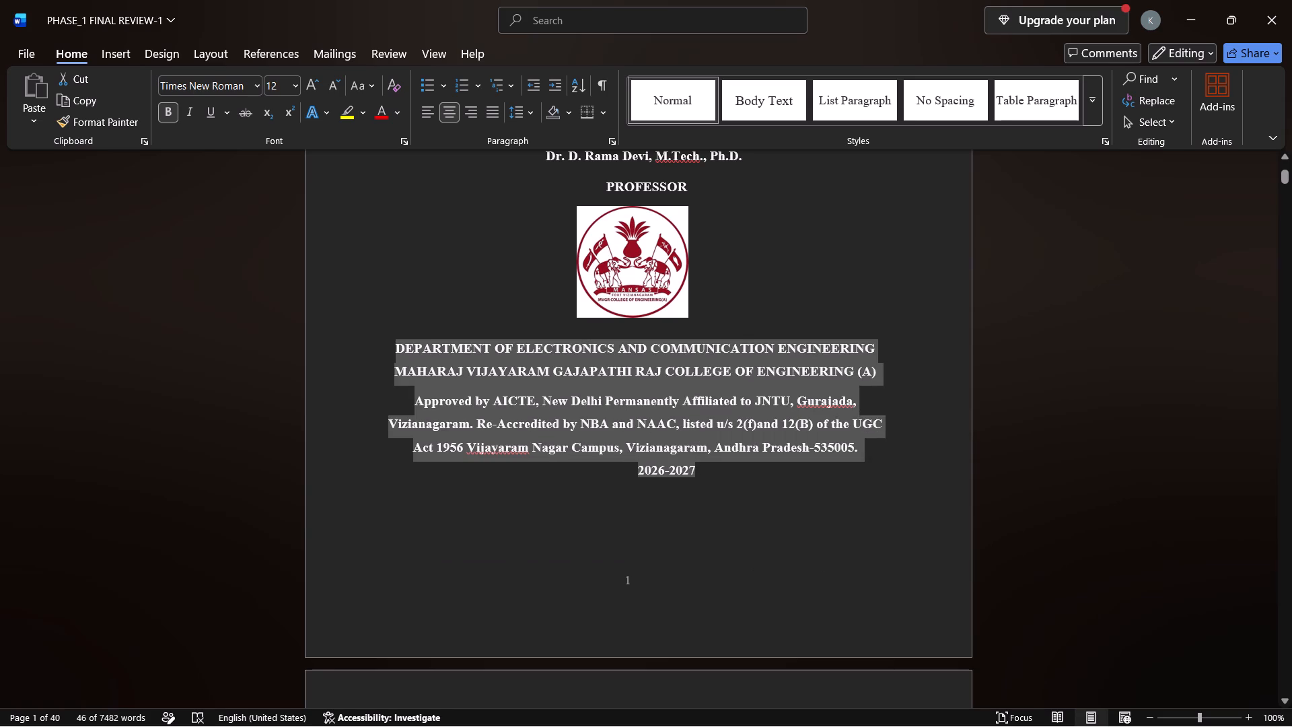
Switch to main and examine the certificate page's heading and body font sizes and its signature block.
{"action": "scroll", "coordinate": [720, 515], "scroll_direction": "down", "scroll_amount": 2}
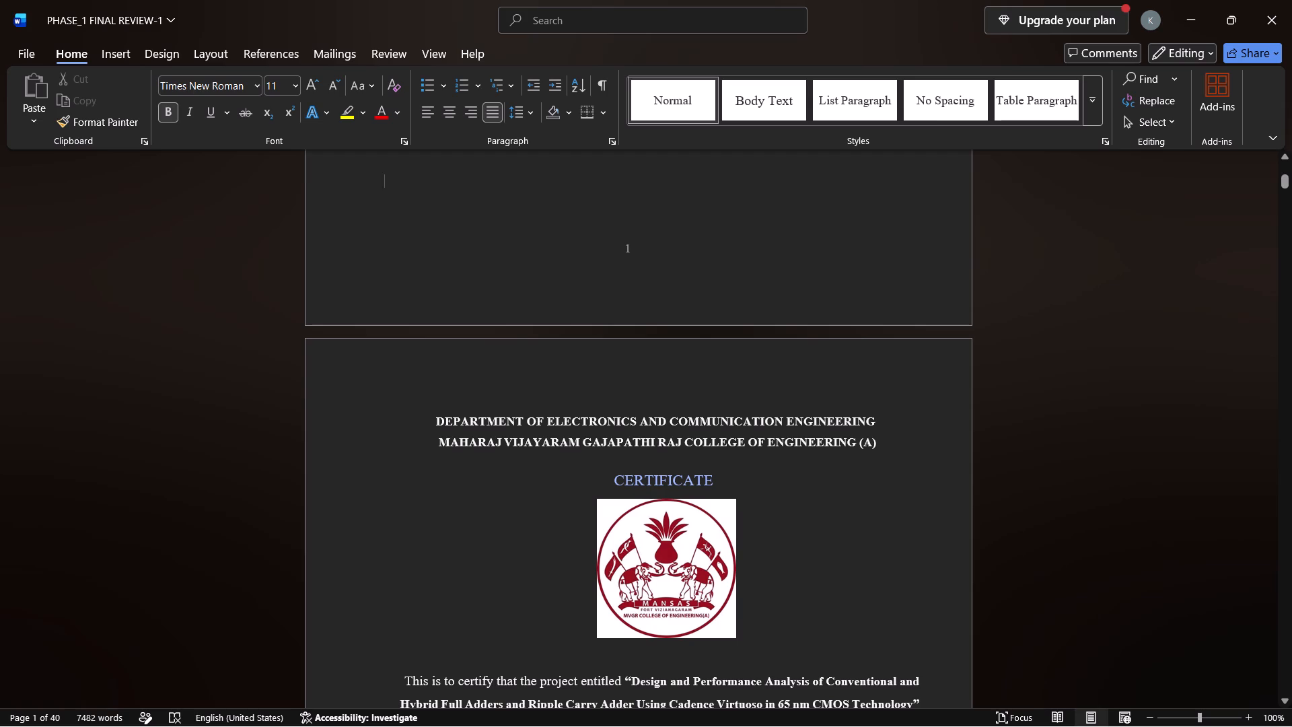
{"action": "key", "text": "alt+Tab"}
{"action": "scroll", "coordinate": [568, 343], "scroll_direction": "down", "scroll_amount": 1}
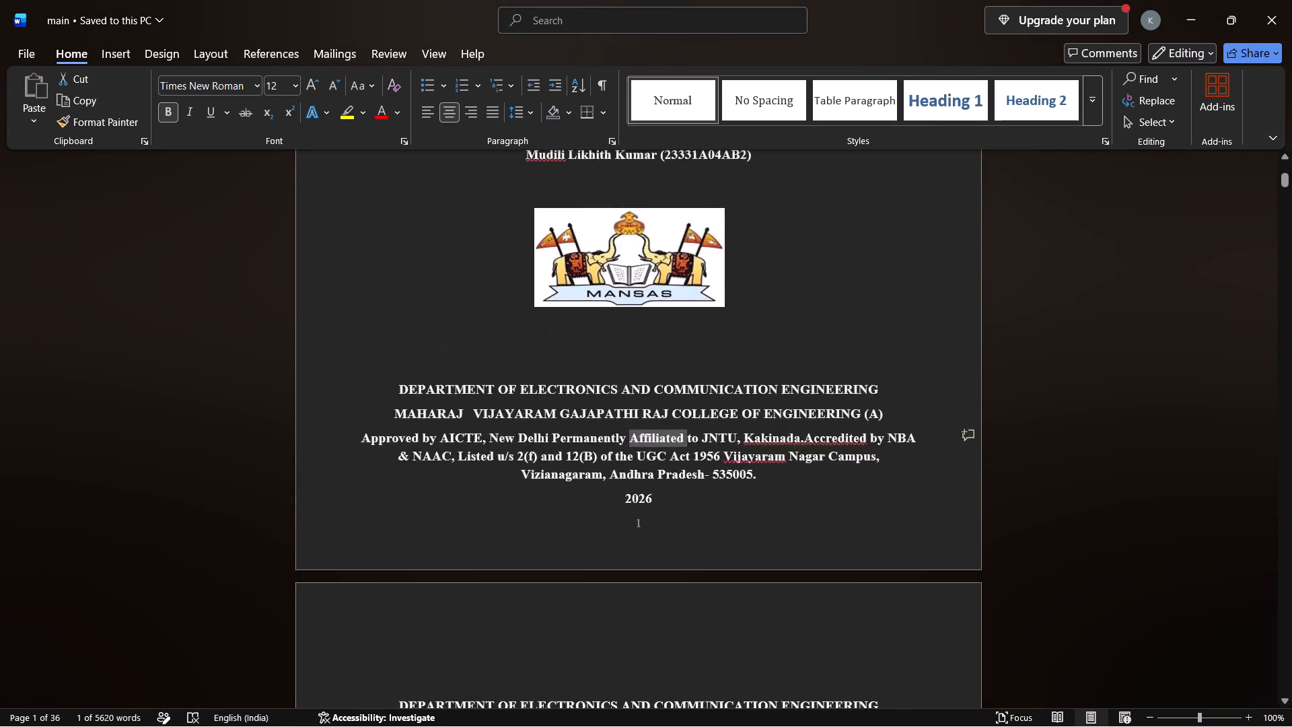
{"action": "scroll", "coordinate": [568, 343], "scroll_direction": "down", "scroll_amount": 1}
{"action": "double_click", "coordinate": [583, 276]}
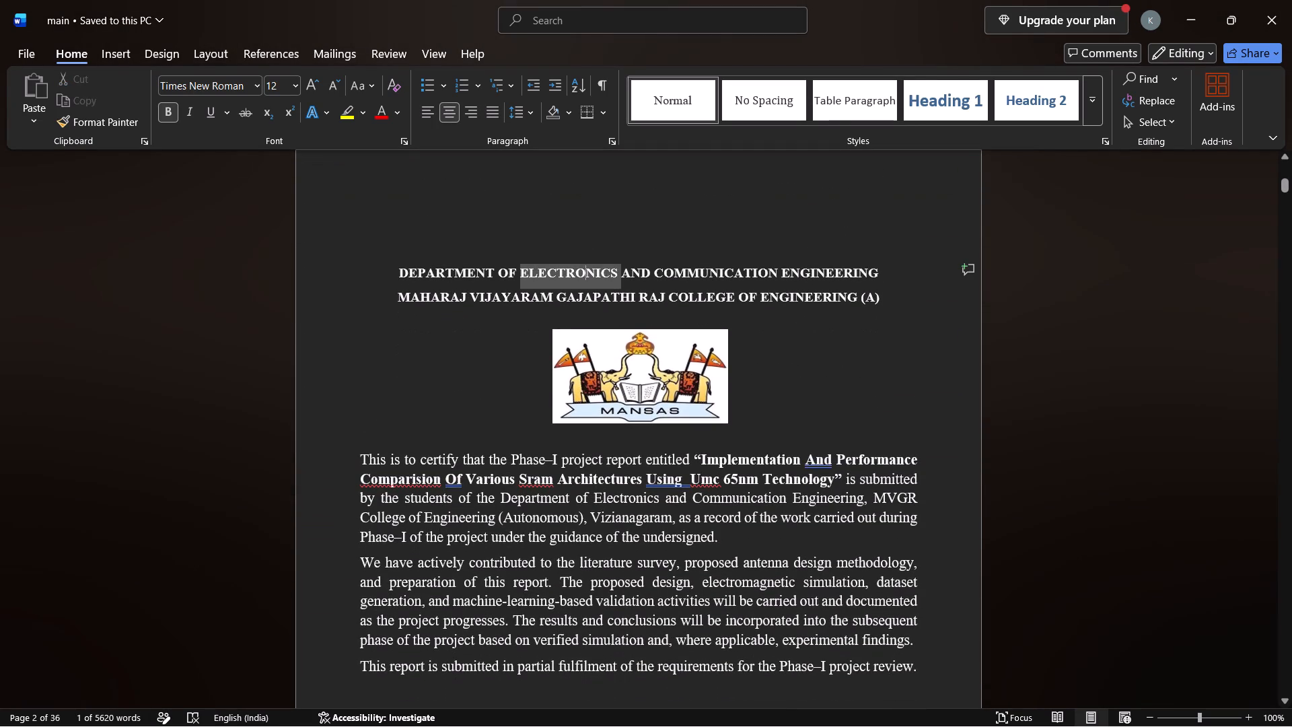
{"action": "double_click", "coordinate": [563, 492]}
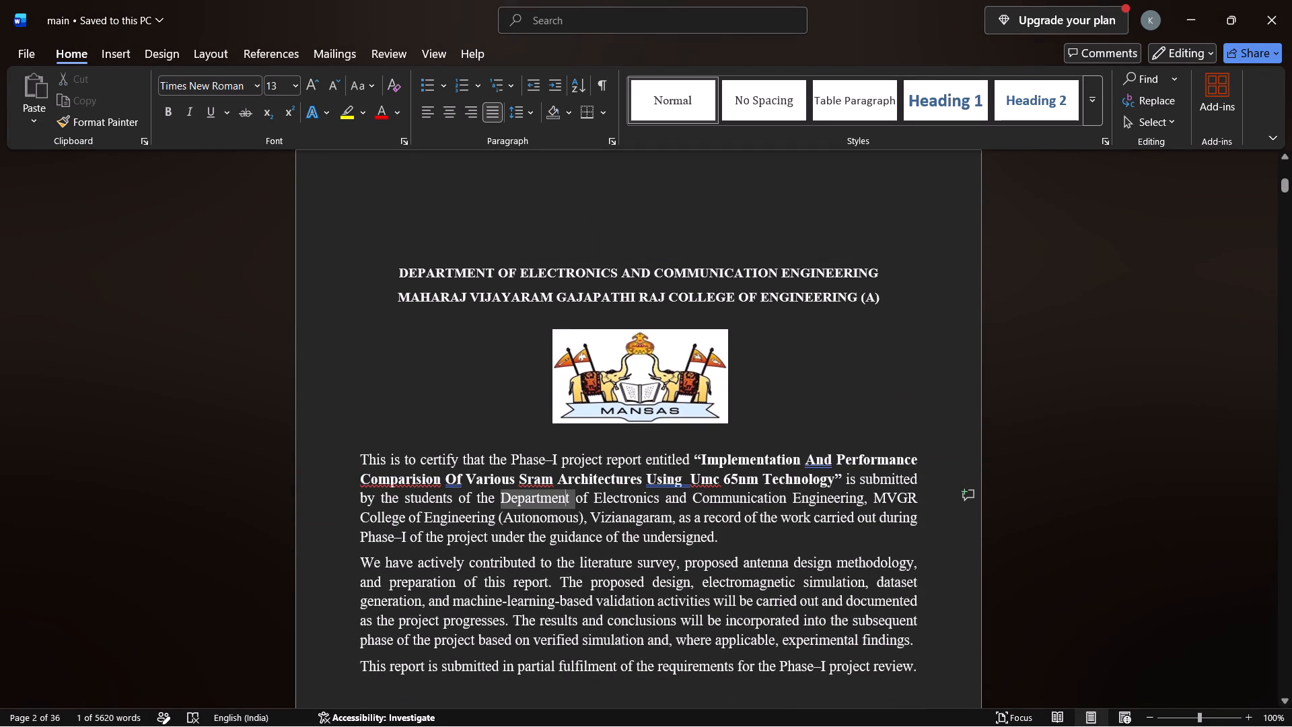
{"action": "scroll", "coordinate": [563, 492], "scroll_direction": "down", "scroll_amount": 1}
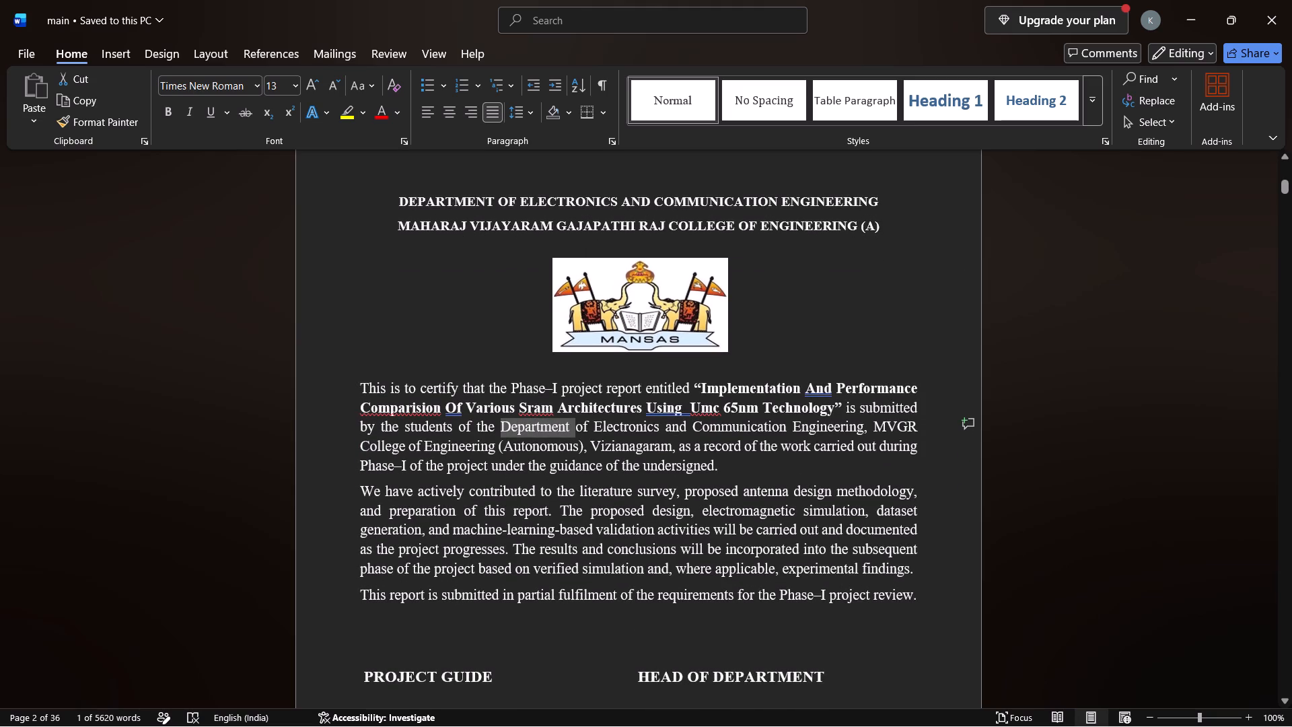
{"action": "double_click", "coordinate": [586, 407]}
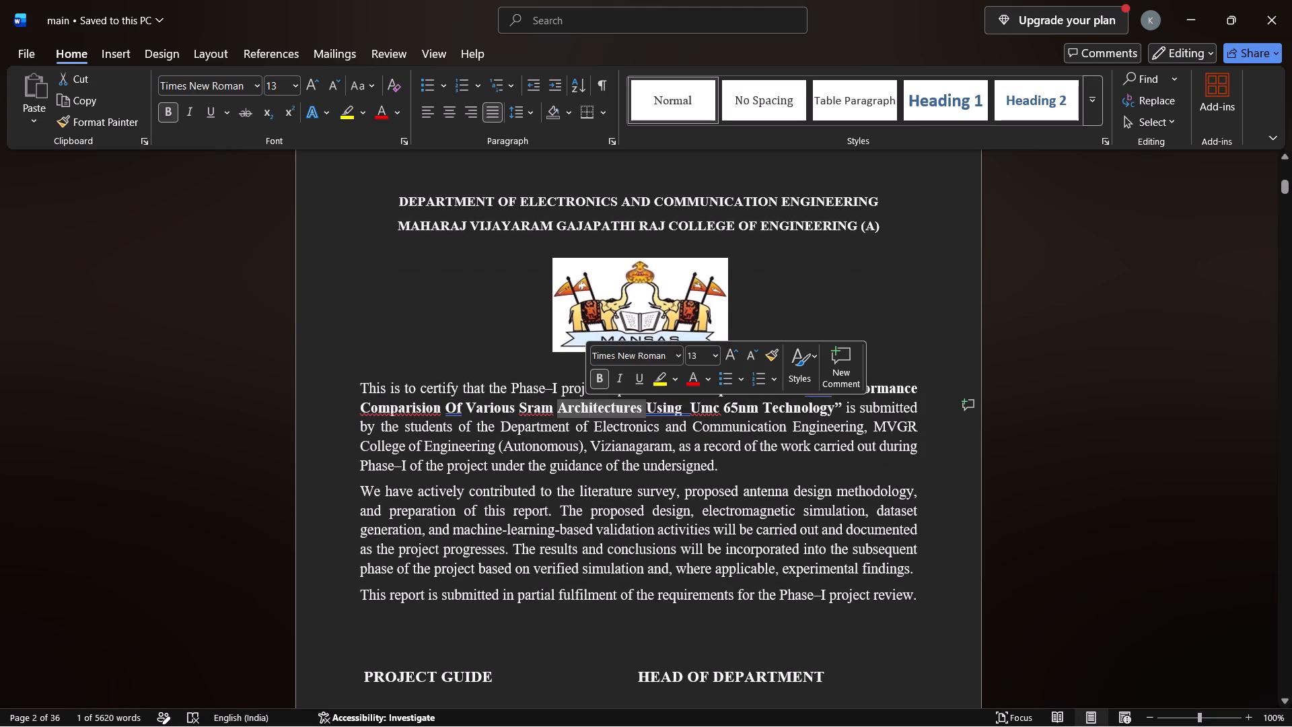
{"action": "scroll", "coordinate": [586, 407], "scroll_direction": "down", "scroll_amount": 1}
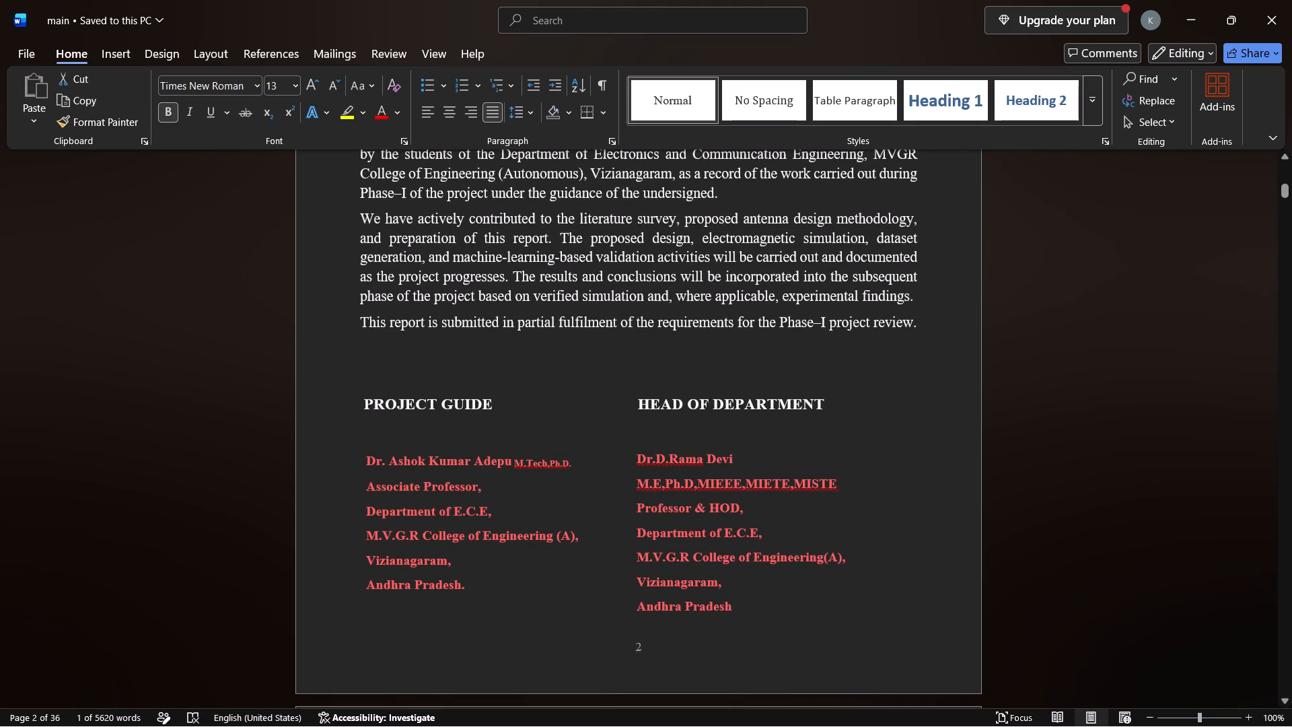
Switch back to PHASE_1 FINAL REVIEW-1 and set the certificate page's department, college and CERTIFICATE headings to 12 pt.
{"action": "key", "text": "alt+Tab"}
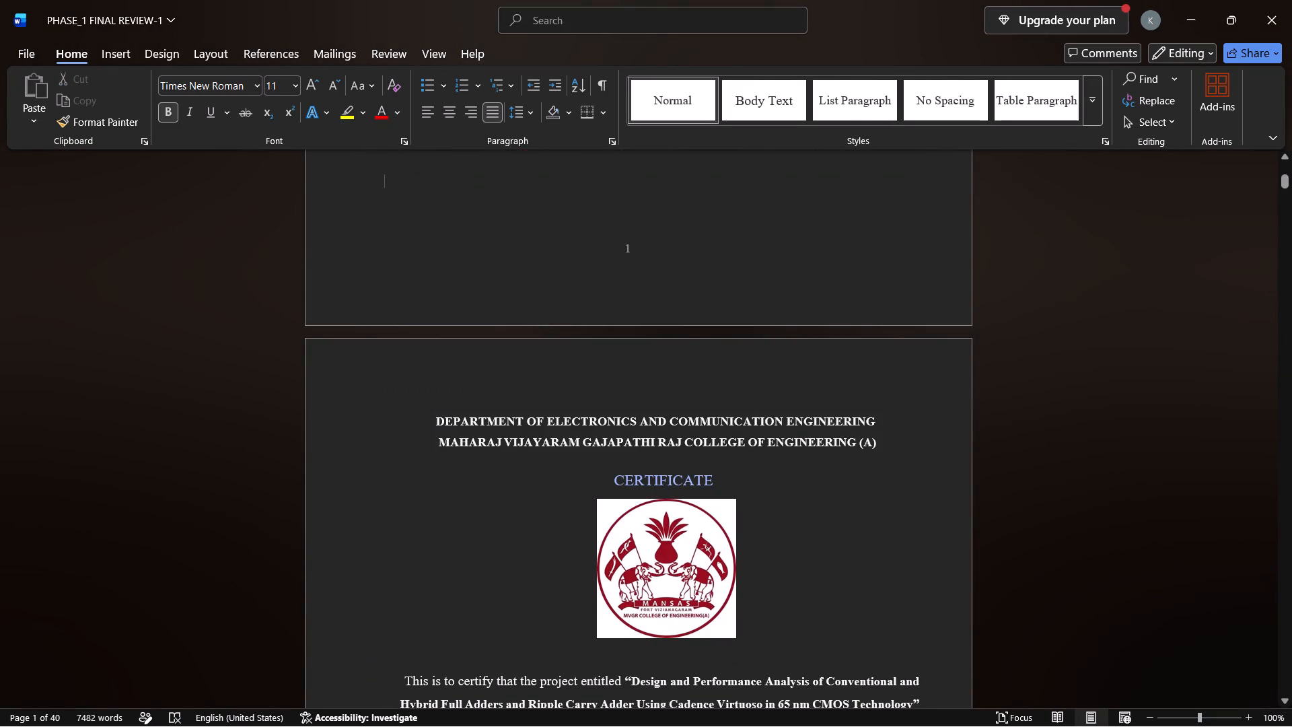
{"action": "double_click", "coordinate": [503, 426]}
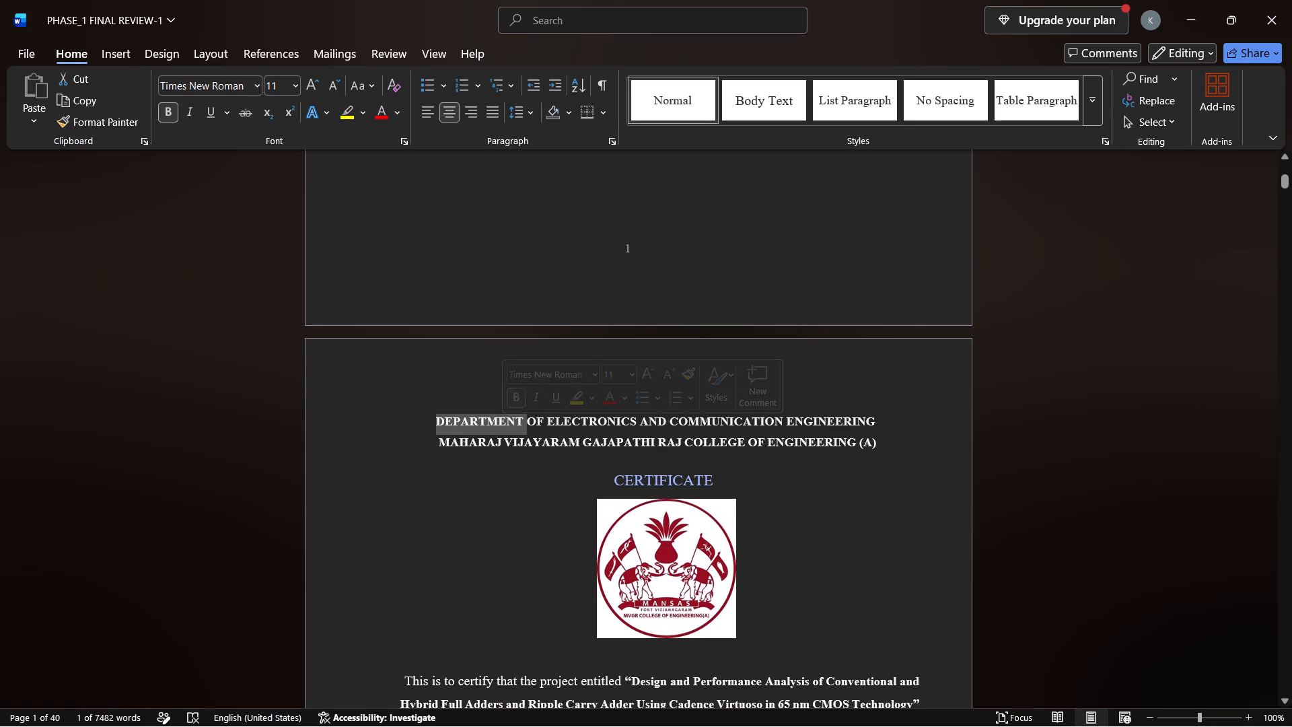
{"action": "left_click", "coordinate": [437, 417]}
{"action": "left_click_drag", "start_coordinate": [437, 417], "coordinate": [731, 480]}
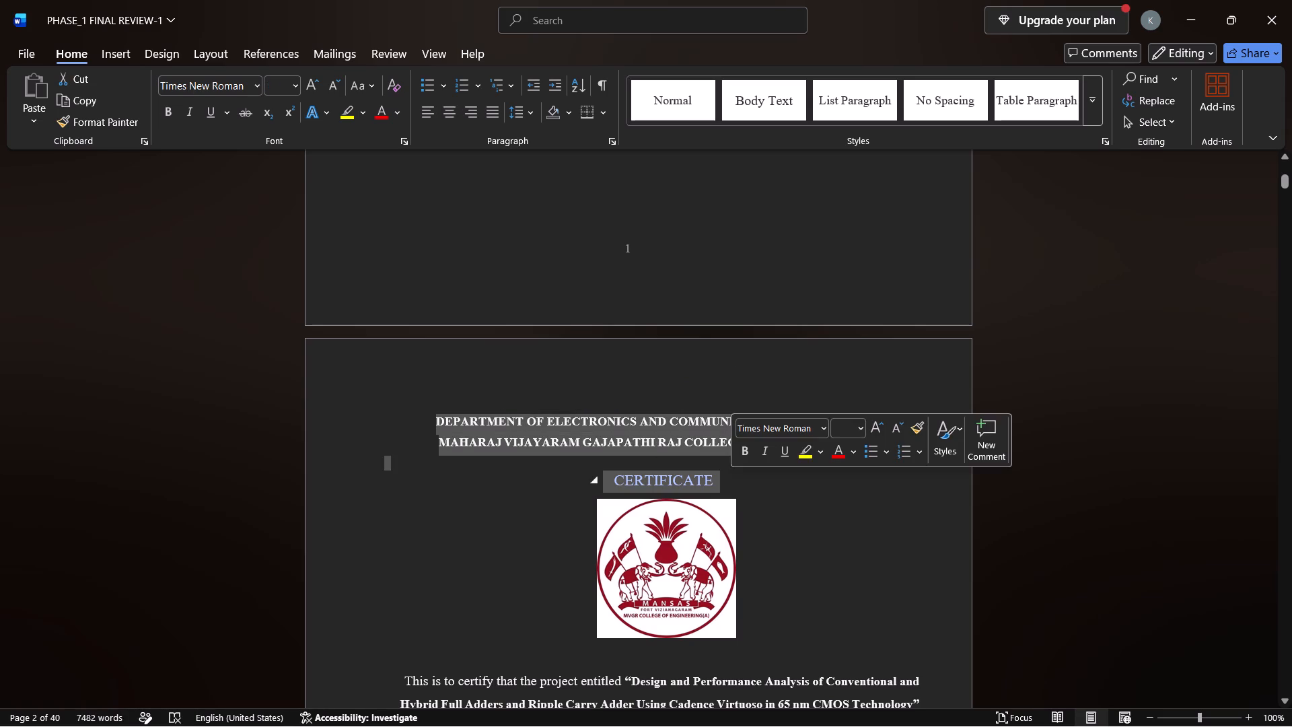
{"action": "left_click", "coordinate": [847, 431]}
{"action": "type", "text": "12"}
{"action": "key", "text": "Return"}
{"action": "left_click", "coordinate": [802, 502]}
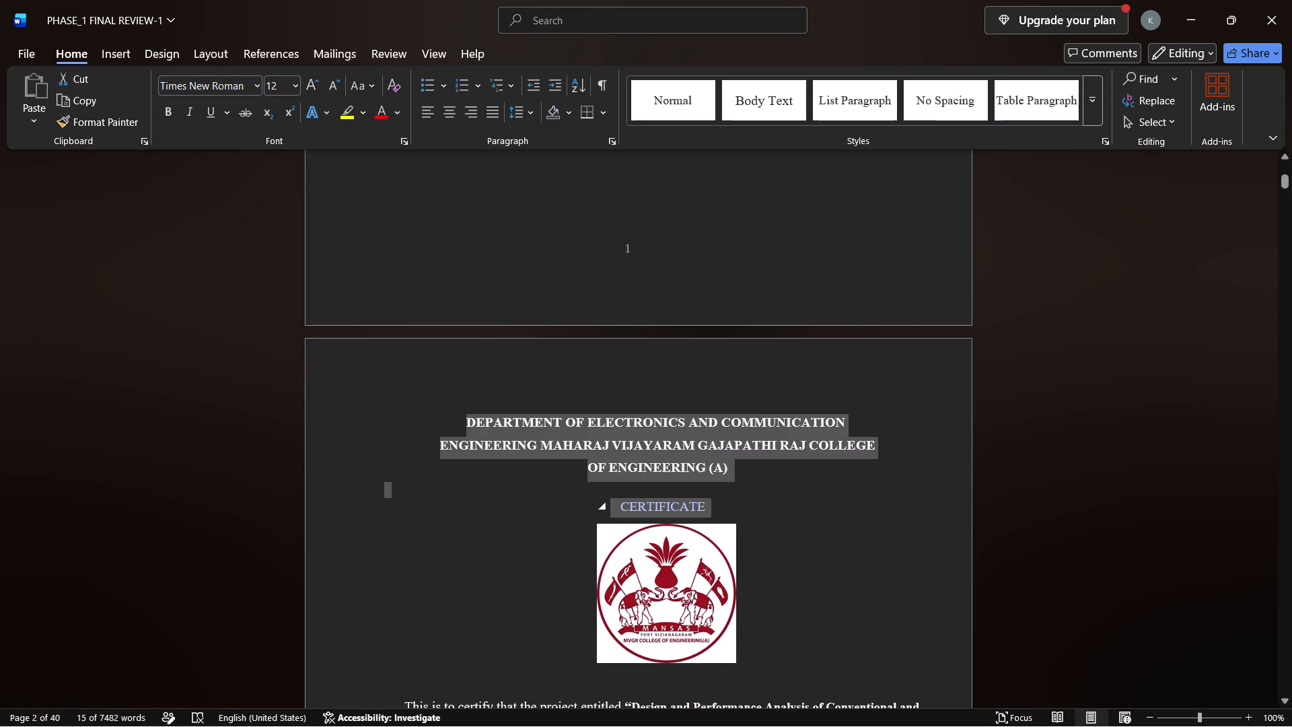
Set the whole certificate paragraph, from "This is to certify" through "2026 - 2027.", to 12 pt.
{"action": "scroll", "coordinate": [802, 502], "scroll_direction": "down", "scroll_amount": 2}
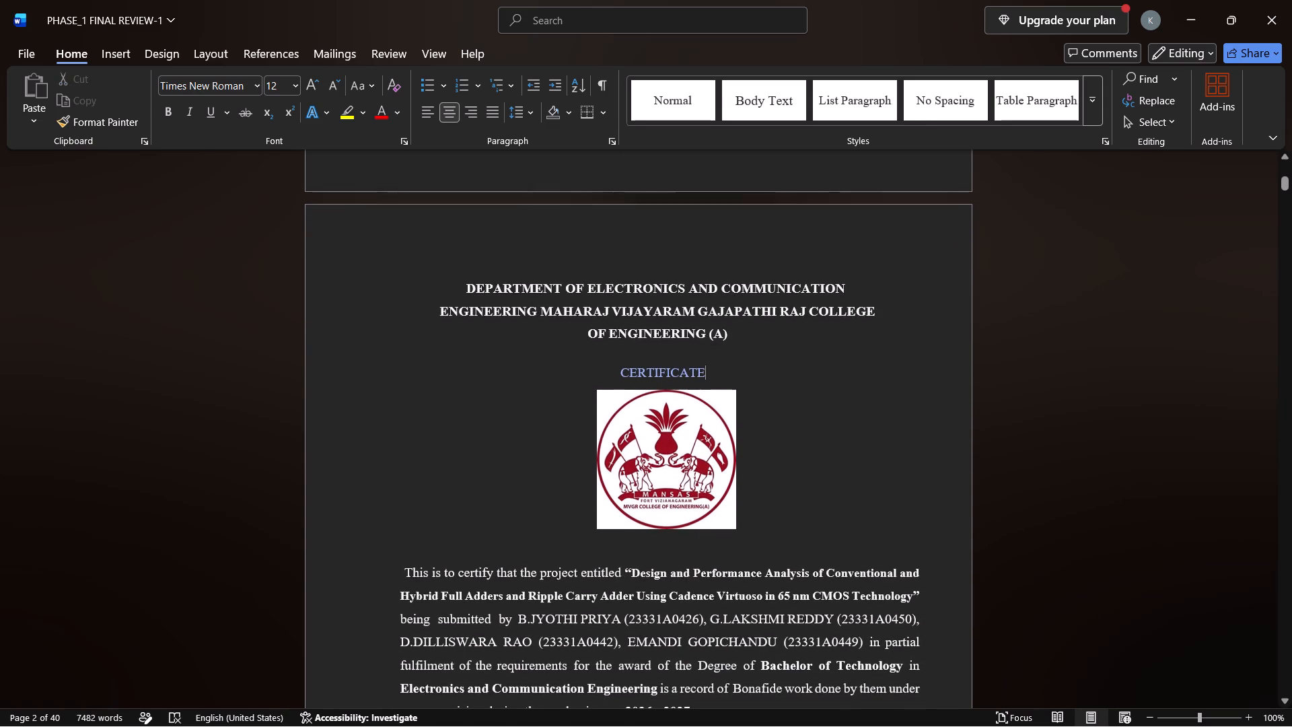
{"action": "scroll", "coordinate": [802, 502], "scroll_direction": "down", "scroll_amount": 1}
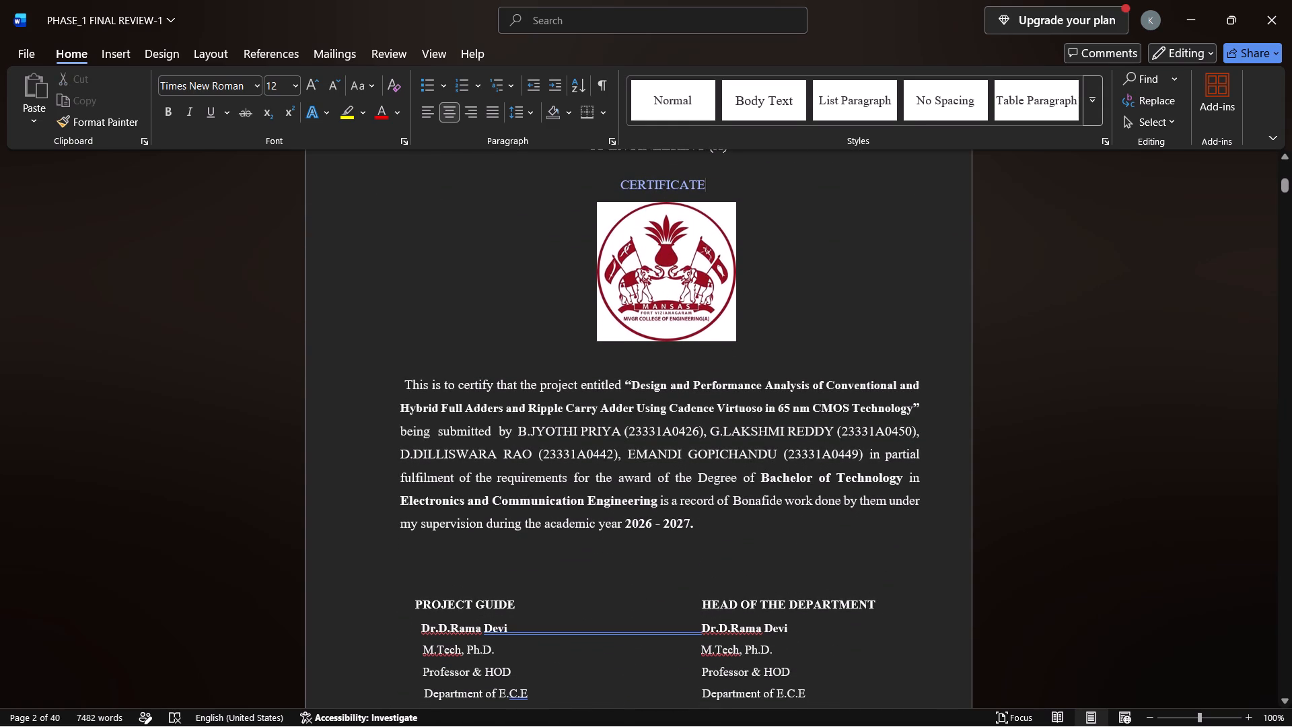
{"action": "left_click_drag", "start_coordinate": [407, 384], "coordinate": [476, 415]}
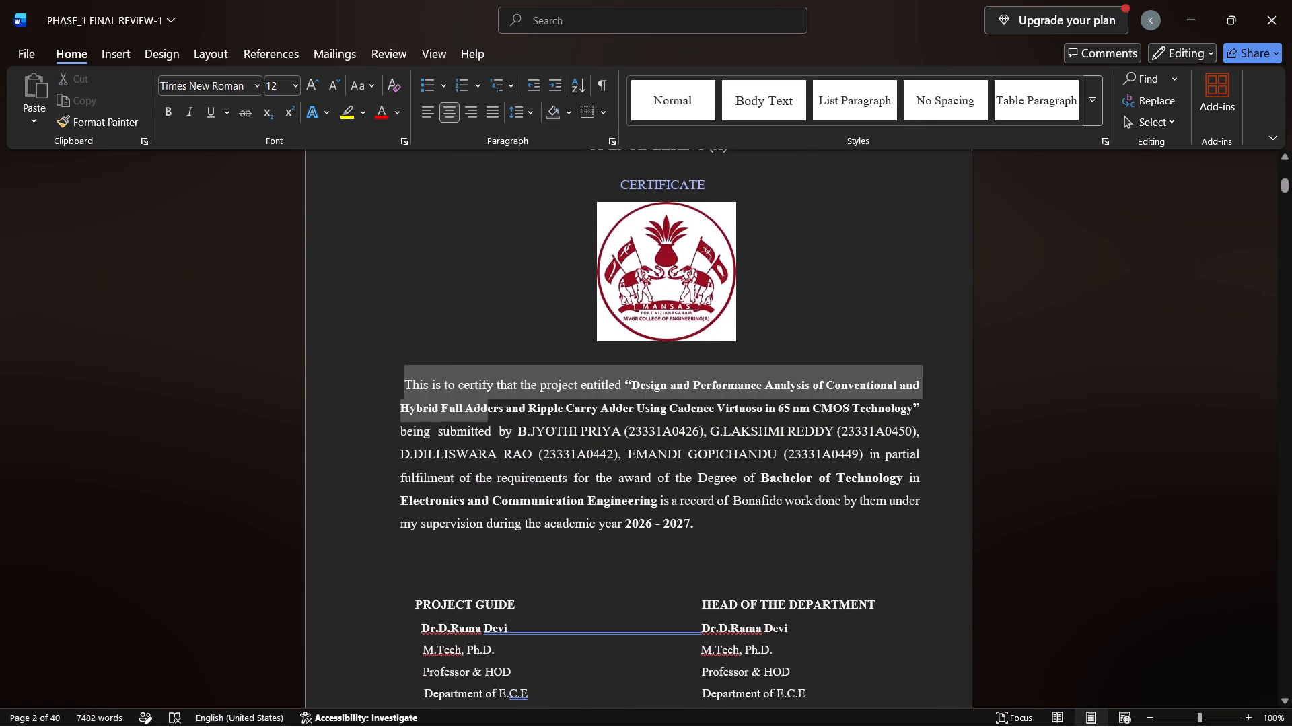
{"action": "left_click_drag", "start_coordinate": [476, 415], "coordinate": [700, 525]}
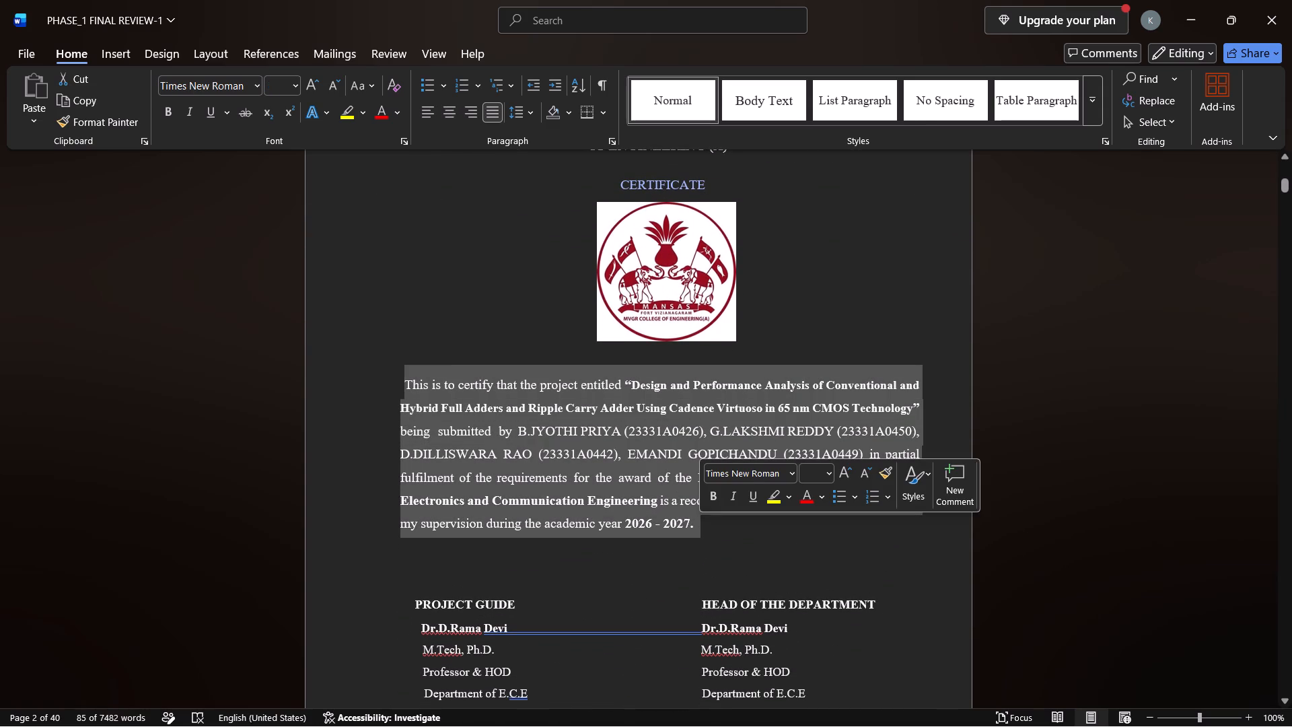
{"action": "left_click", "coordinate": [810, 469]}
{"action": "type", "text": "11"}
{"action": "key", "text": "BackSpace"}
{"action": "key", "text": "2"}
{"action": "key", "text": "Return"}
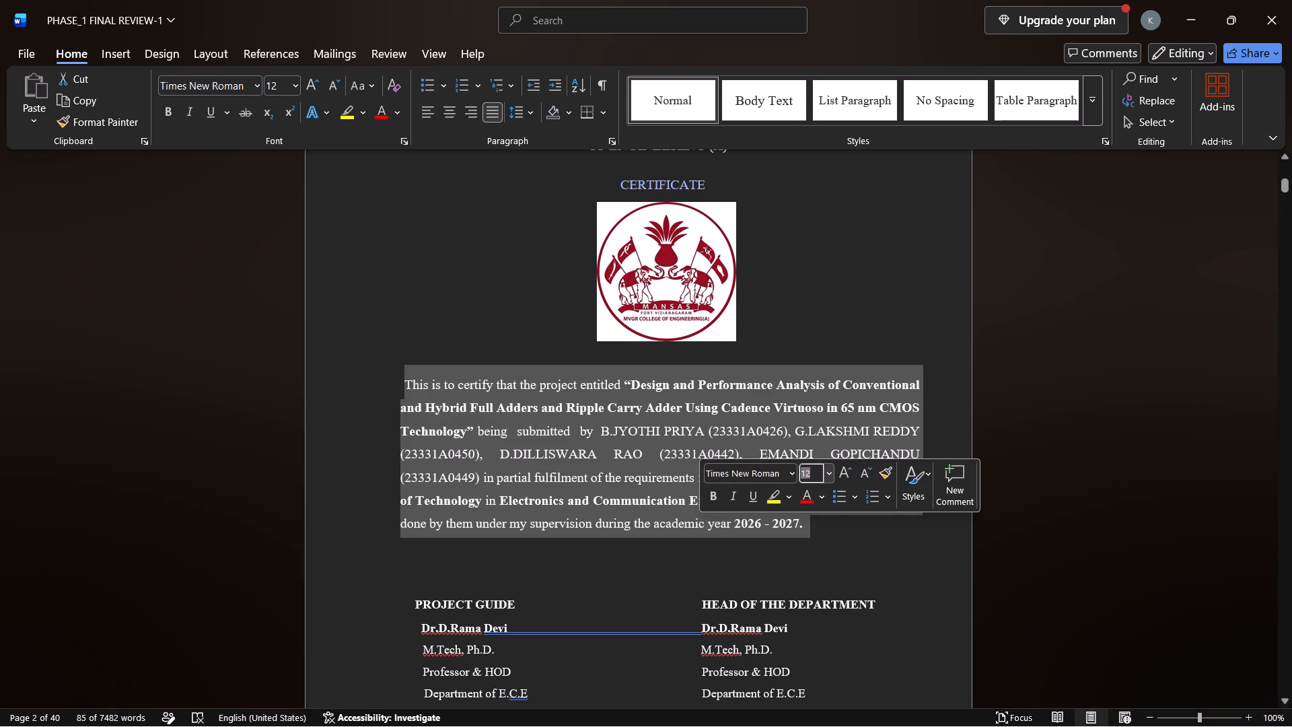
{"action": "left_click", "coordinate": [842, 565]}
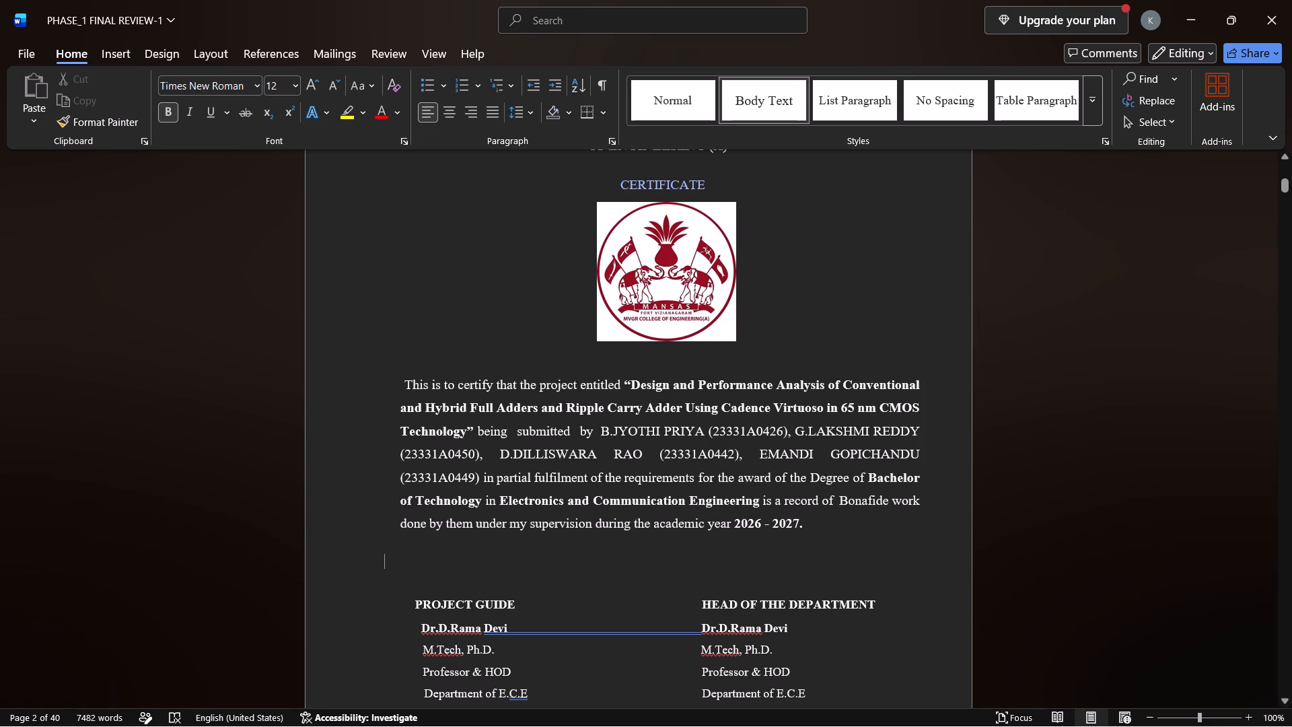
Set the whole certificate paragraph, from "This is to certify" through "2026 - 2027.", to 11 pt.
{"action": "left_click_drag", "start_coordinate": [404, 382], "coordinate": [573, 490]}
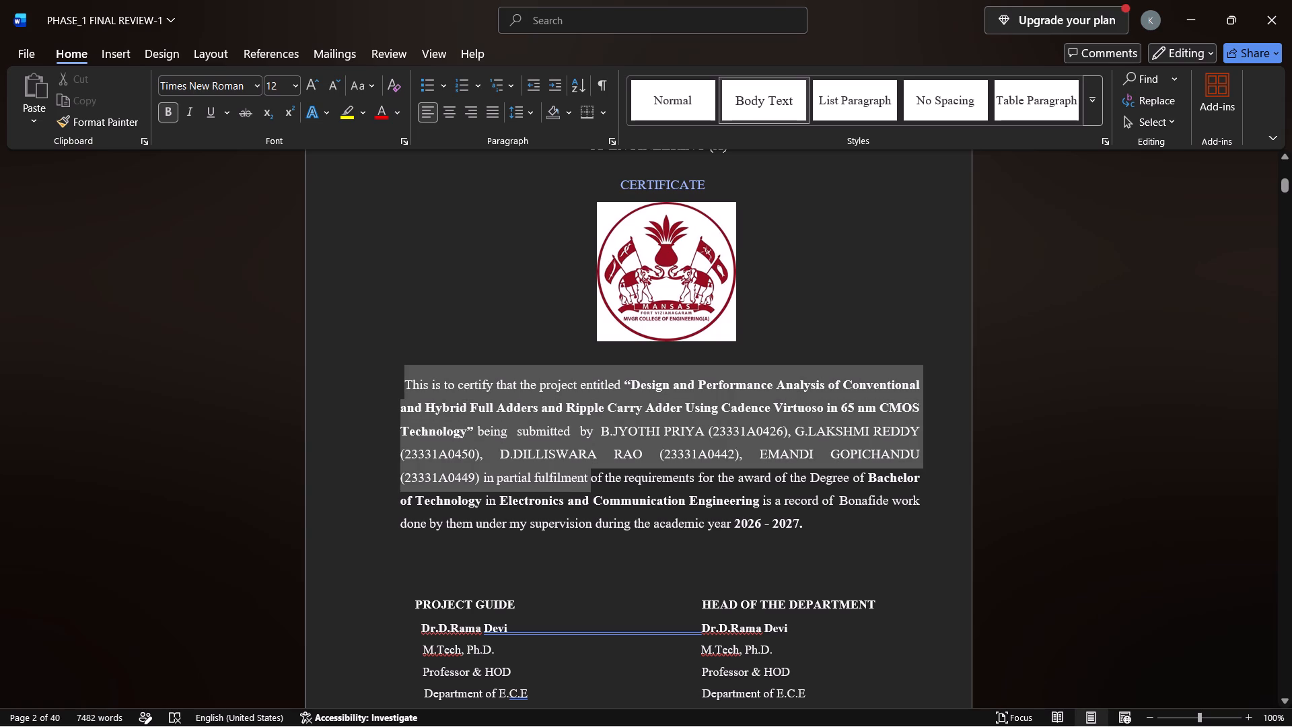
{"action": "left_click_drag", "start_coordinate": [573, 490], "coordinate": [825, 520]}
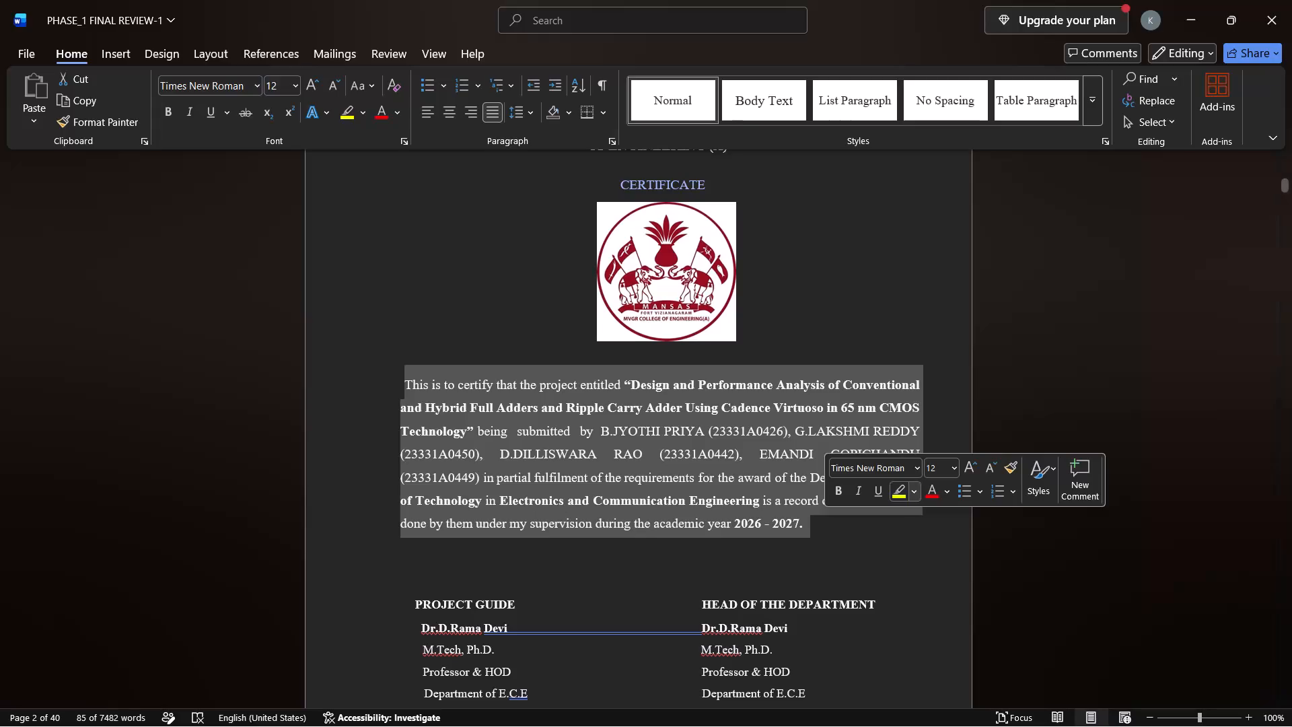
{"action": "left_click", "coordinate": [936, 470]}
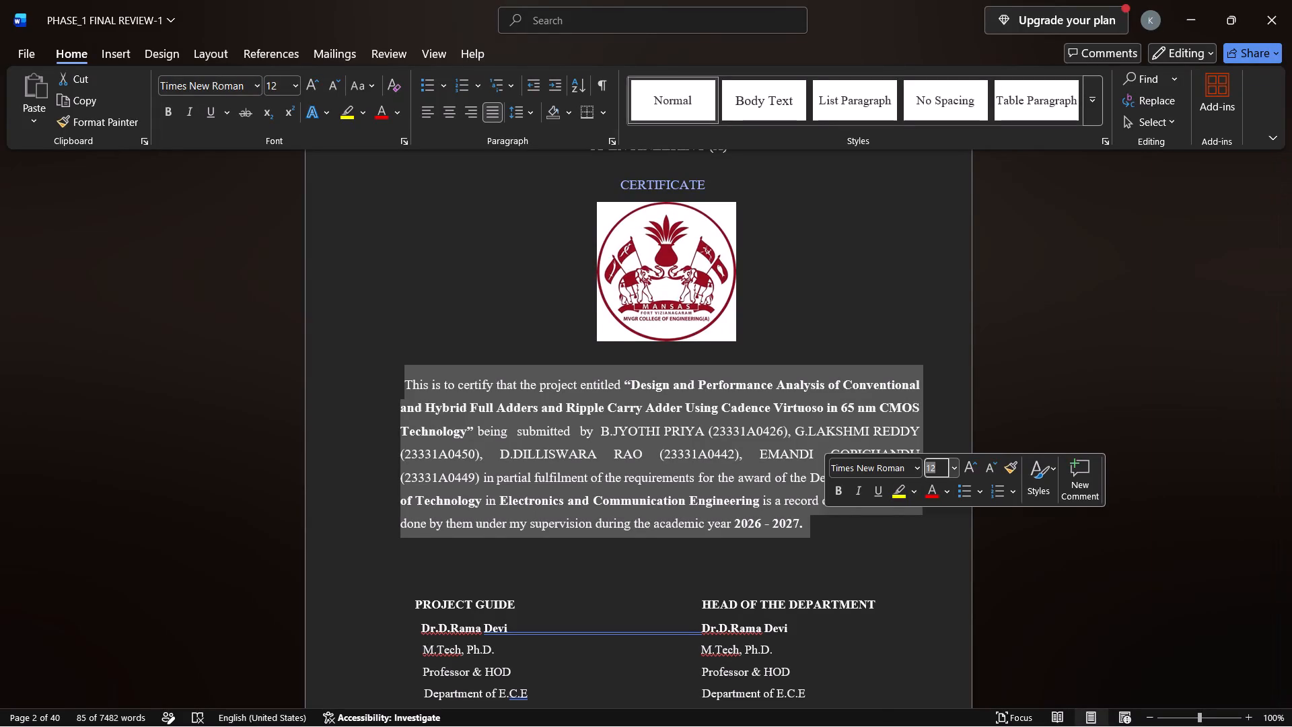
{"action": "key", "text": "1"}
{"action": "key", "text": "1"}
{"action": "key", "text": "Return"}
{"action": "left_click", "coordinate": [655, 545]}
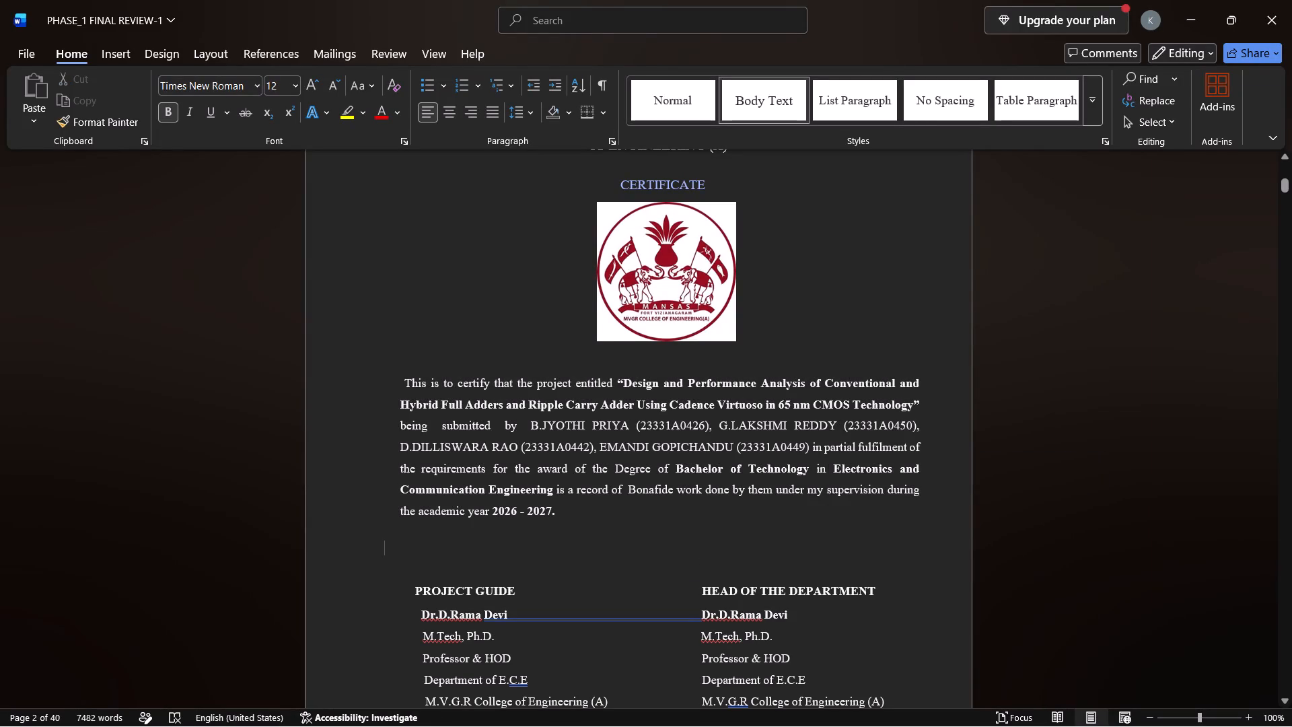
Set the EXTERNAL EXAMINER line at the bottom of the certificate page to 12 pt.
{"action": "scroll", "coordinate": [512, 577], "scroll_direction": "down", "scroll_amount": 2}
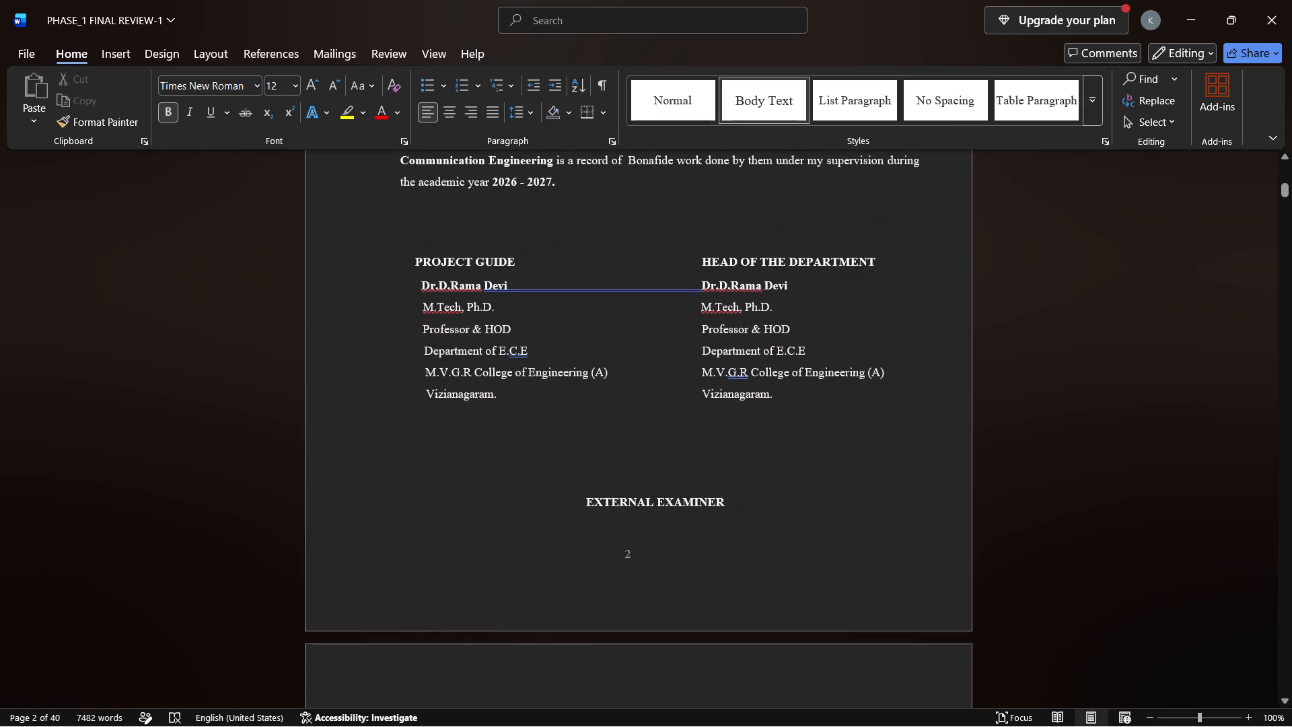
{"action": "double_click", "coordinate": [631, 510]}
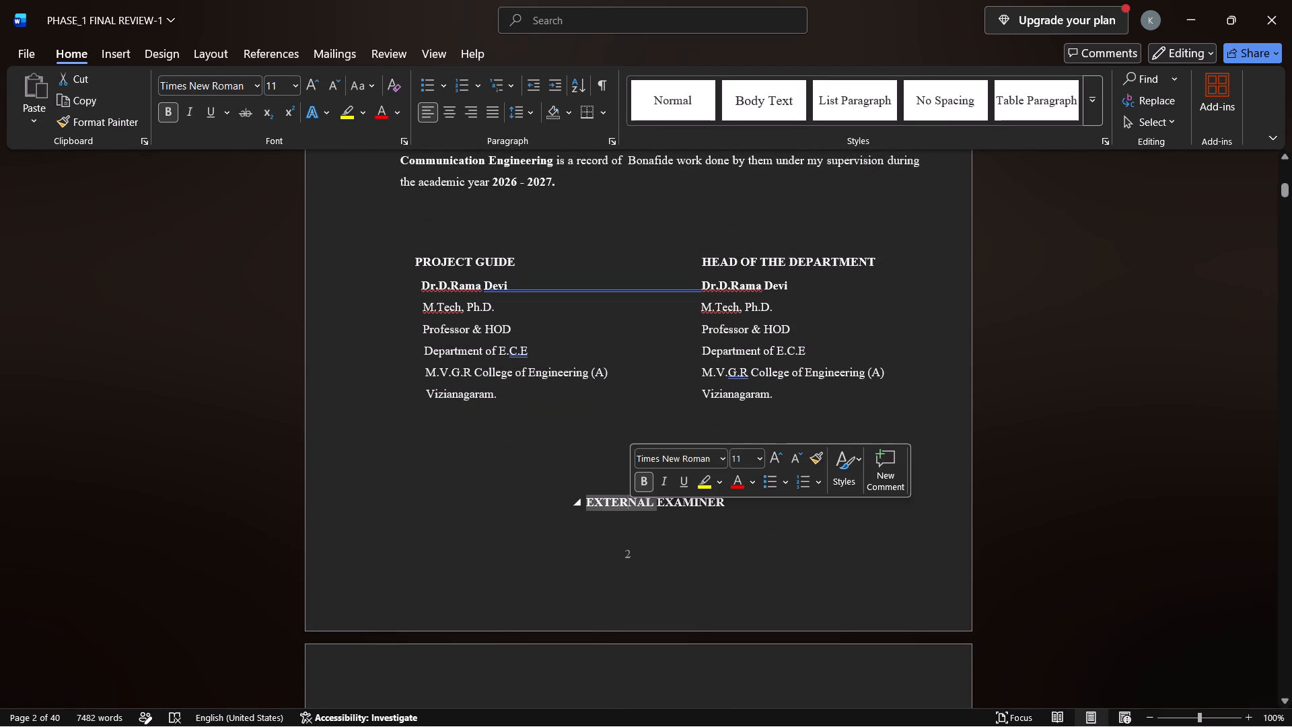
{"action": "left_click", "coordinate": [587, 497]}
{"action": "left_click_drag", "start_coordinate": [586, 498], "coordinate": [713, 497]}
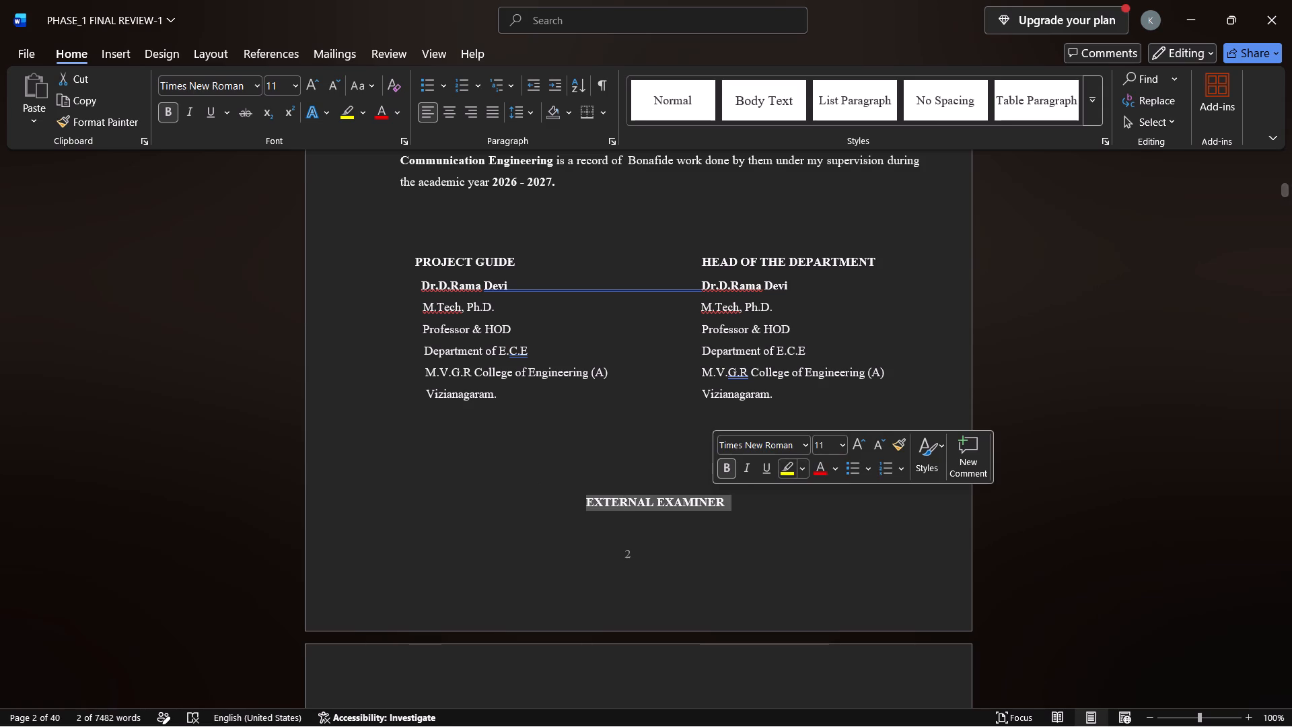
{"action": "left_click", "coordinate": [834, 444]}
{"action": "type", "text": "12"}
{"action": "key", "text": "Return"}
{"action": "left_click", "coordinate": [748, 569]}
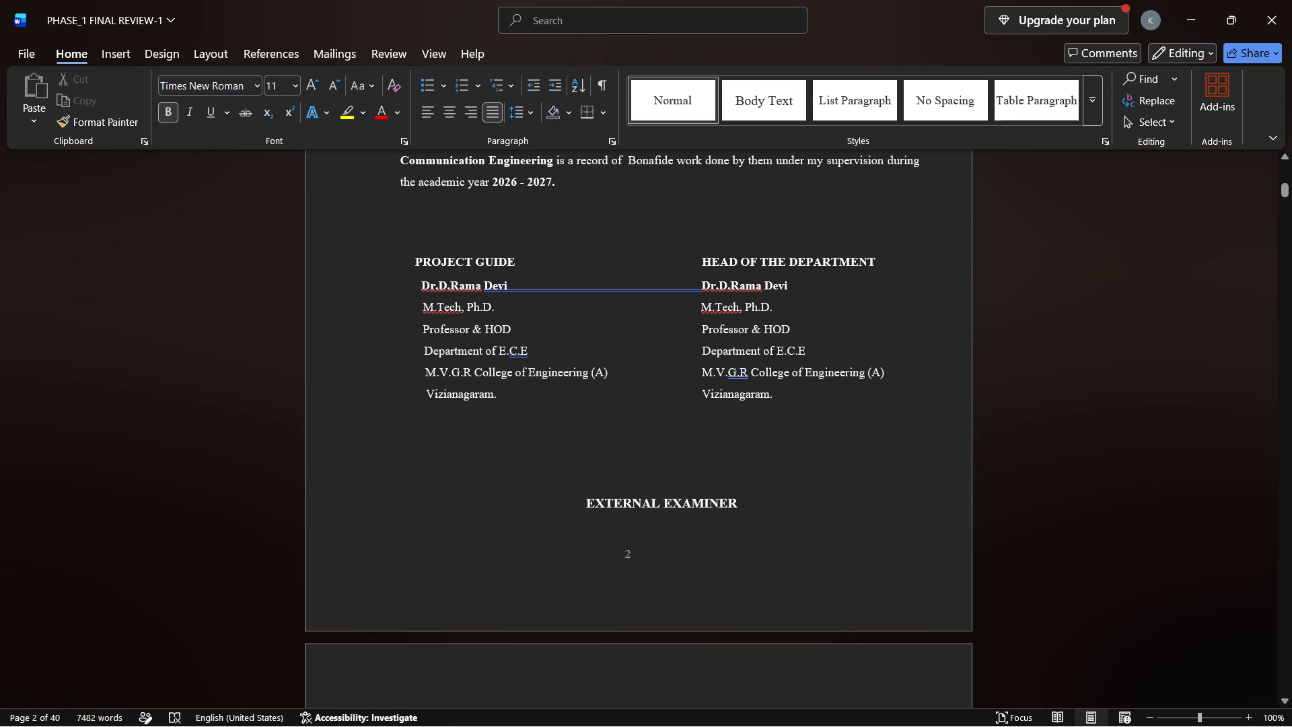
Set the whole PROJECT GUIDE and HEAD OF THE DEPARTMENT signature block, down to Vizianagaram, to 12 pt.
{"action": "left_click_drag", "start_coordinate": [417, 262], "coordinate": [727, 398]}
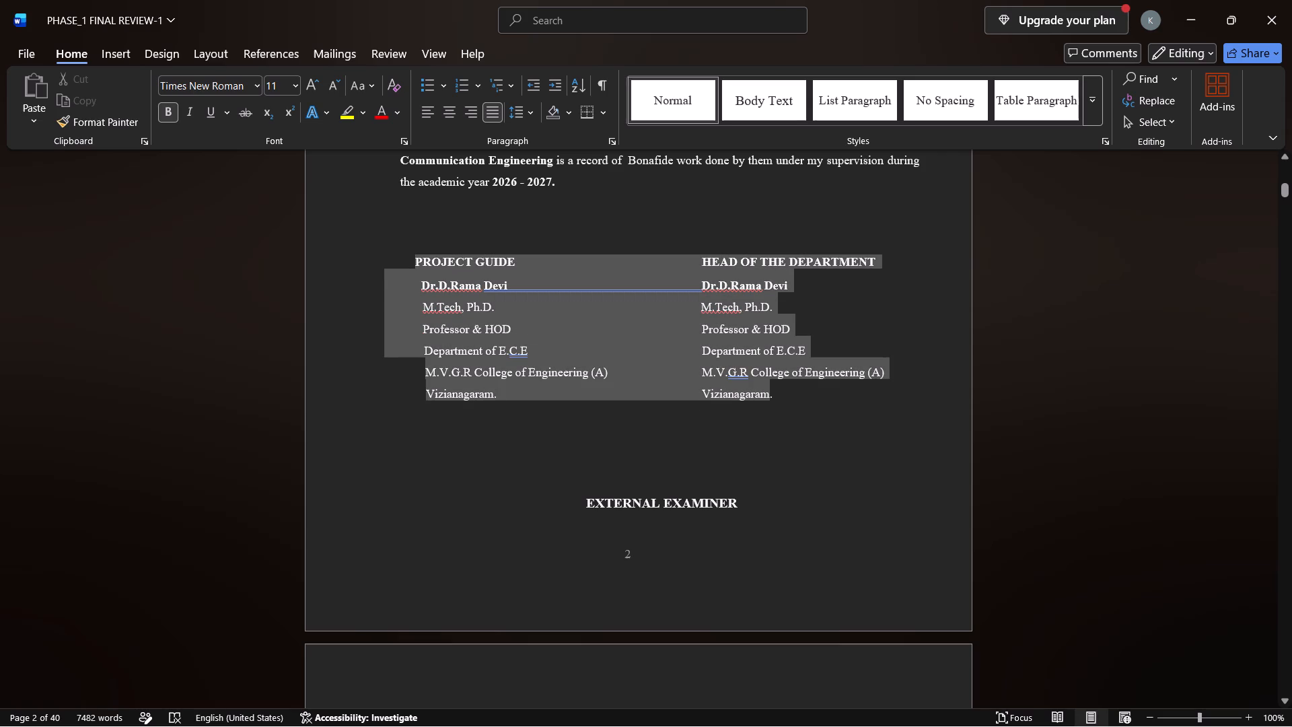
{"action": "left_click_drag", "start_coordinate": [727, 398], "coordinate": [797, 391]}
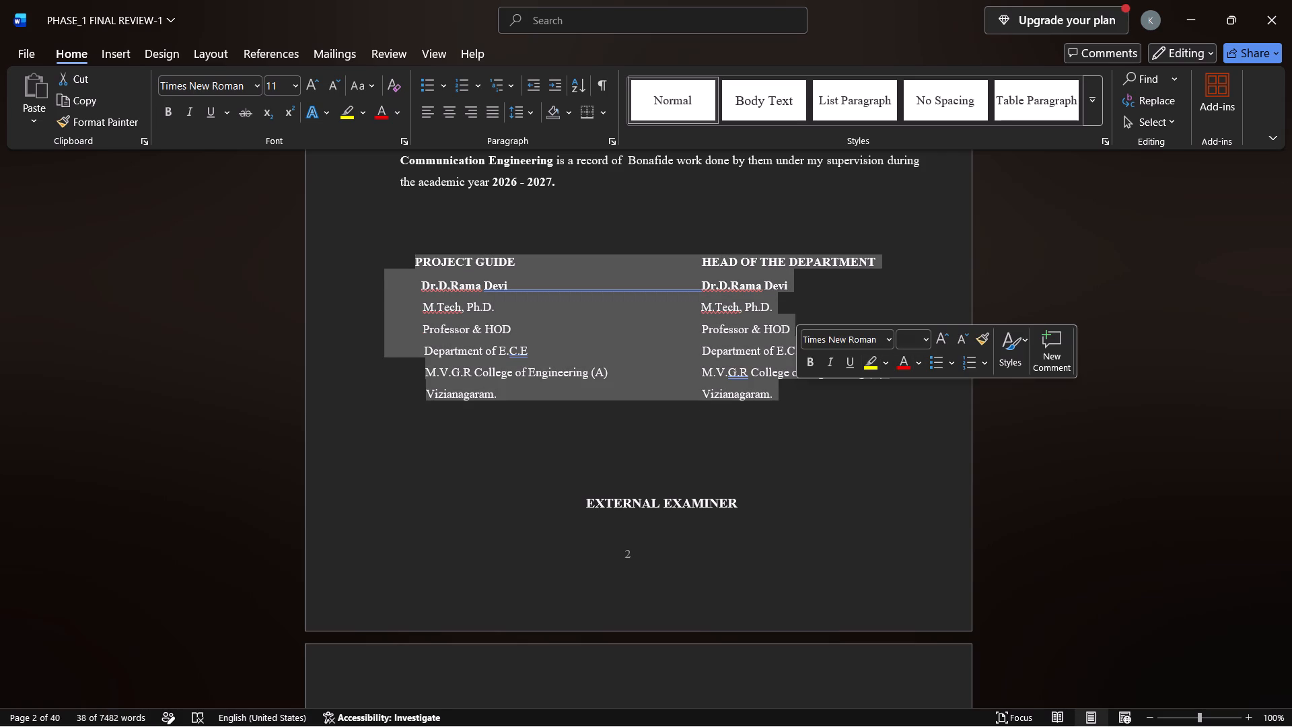
{"action": "left_click", "coordinate": [910, 338]}
{"action": "type", "text": "12"}
{"action": "key", "text": "Return"}
{"action": "left_click", "coordinate": [822, 470]}
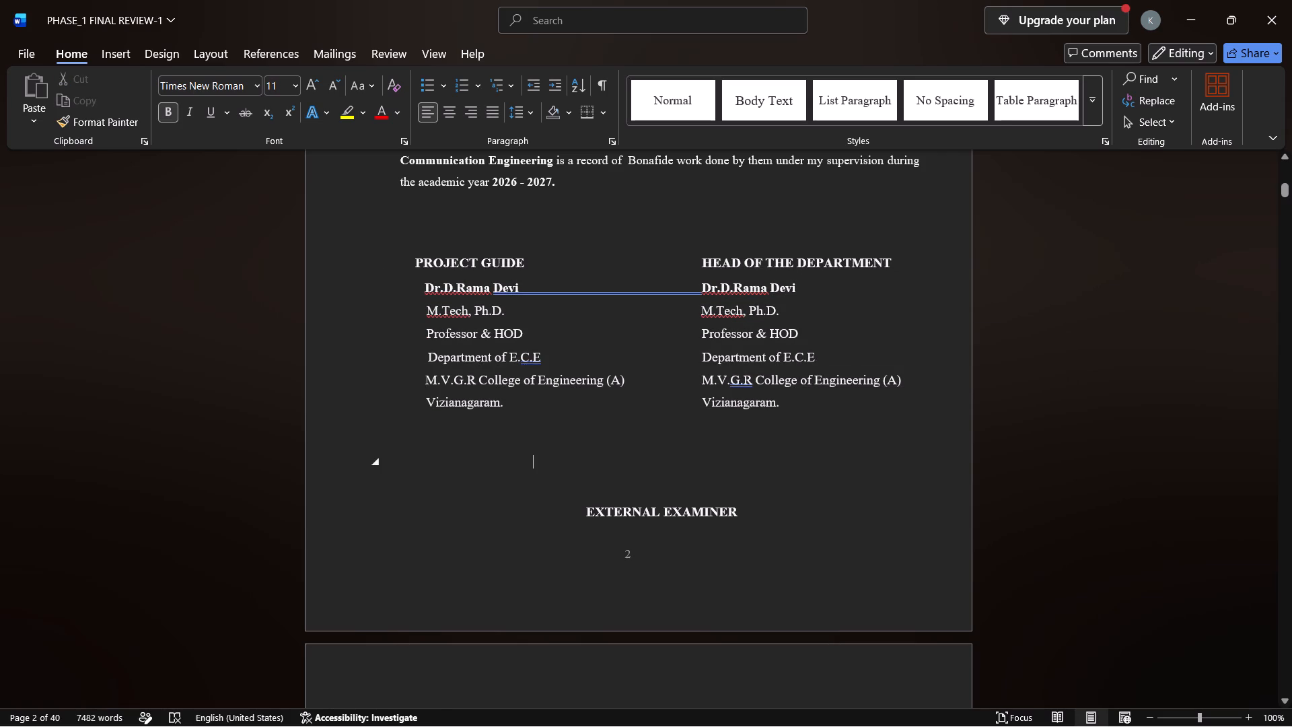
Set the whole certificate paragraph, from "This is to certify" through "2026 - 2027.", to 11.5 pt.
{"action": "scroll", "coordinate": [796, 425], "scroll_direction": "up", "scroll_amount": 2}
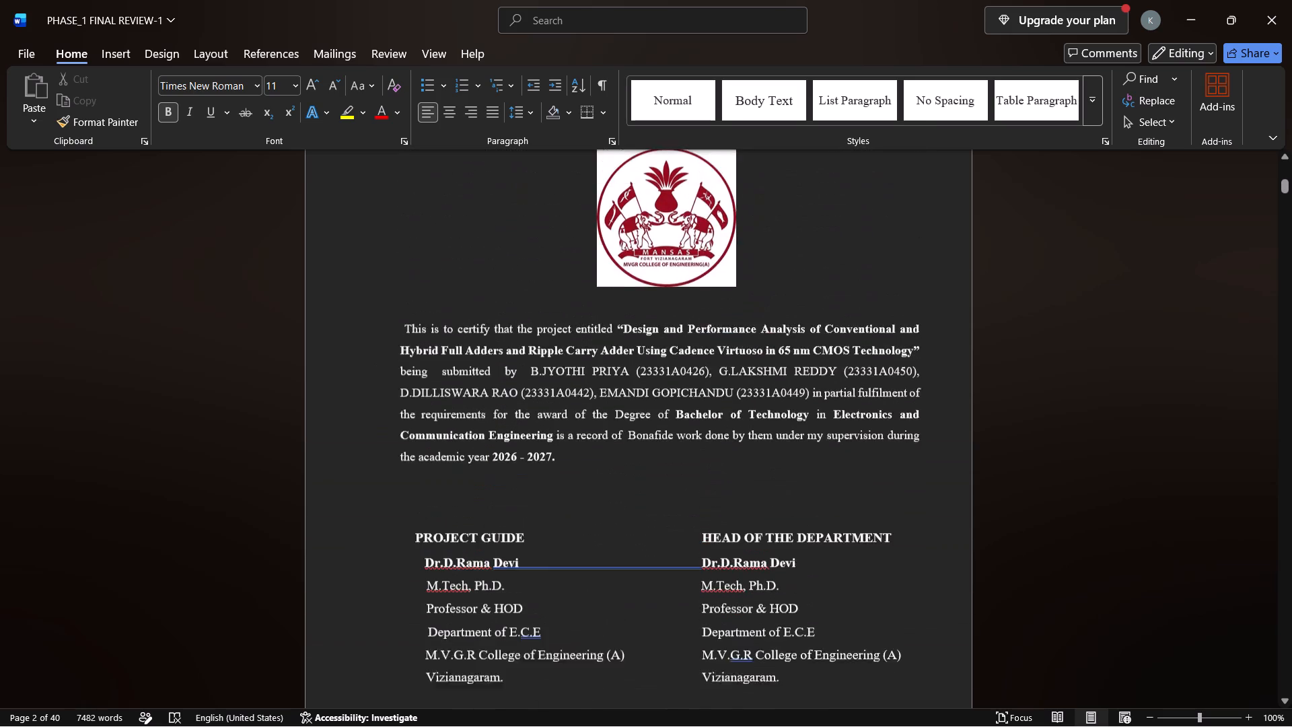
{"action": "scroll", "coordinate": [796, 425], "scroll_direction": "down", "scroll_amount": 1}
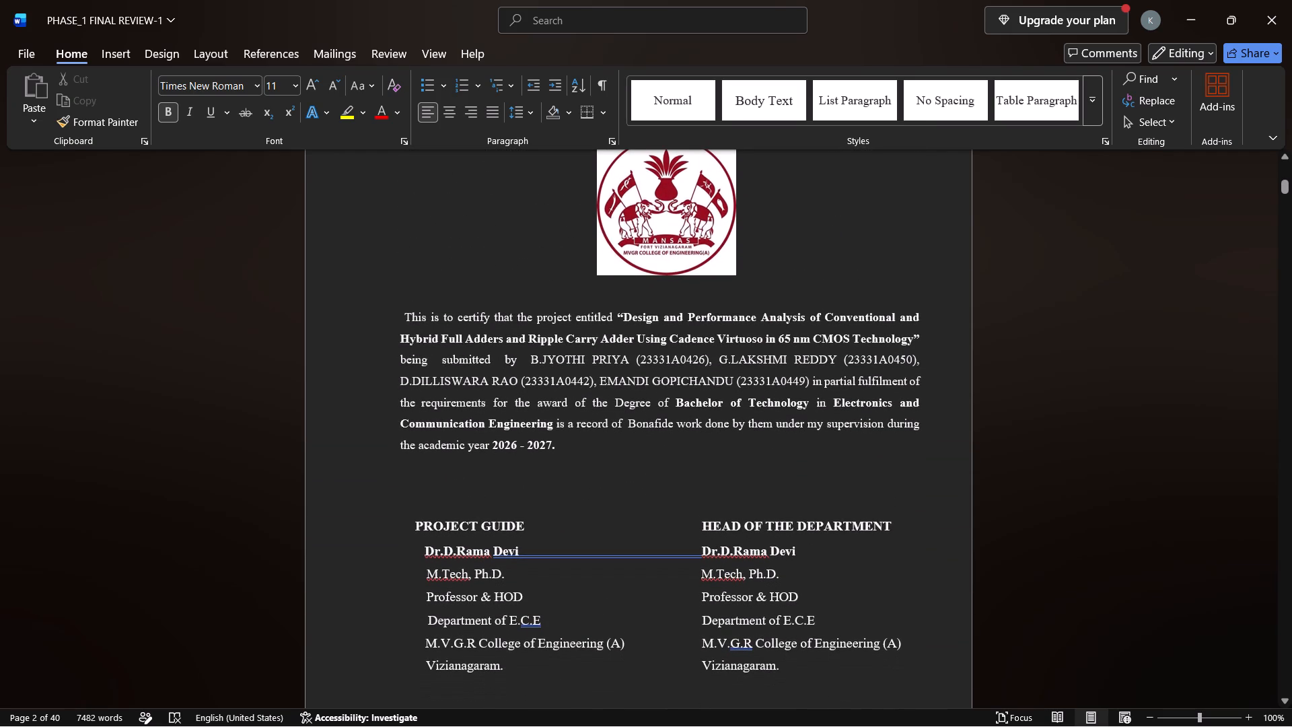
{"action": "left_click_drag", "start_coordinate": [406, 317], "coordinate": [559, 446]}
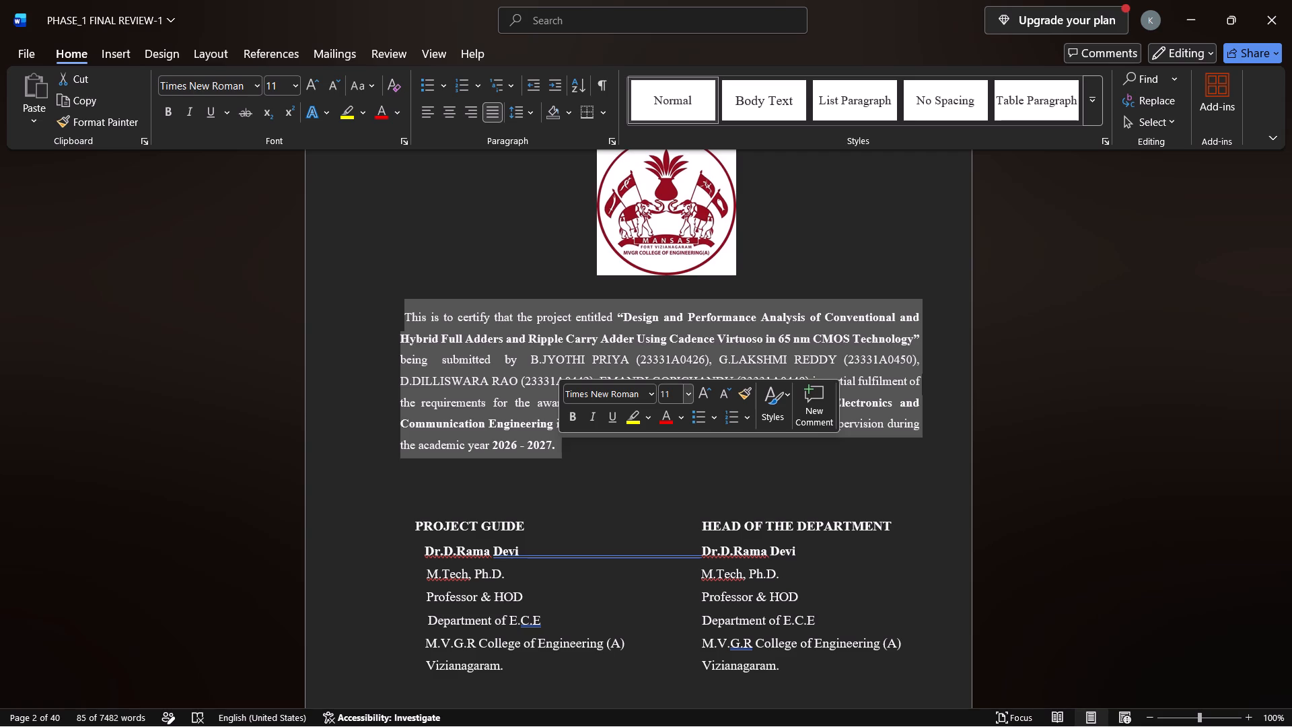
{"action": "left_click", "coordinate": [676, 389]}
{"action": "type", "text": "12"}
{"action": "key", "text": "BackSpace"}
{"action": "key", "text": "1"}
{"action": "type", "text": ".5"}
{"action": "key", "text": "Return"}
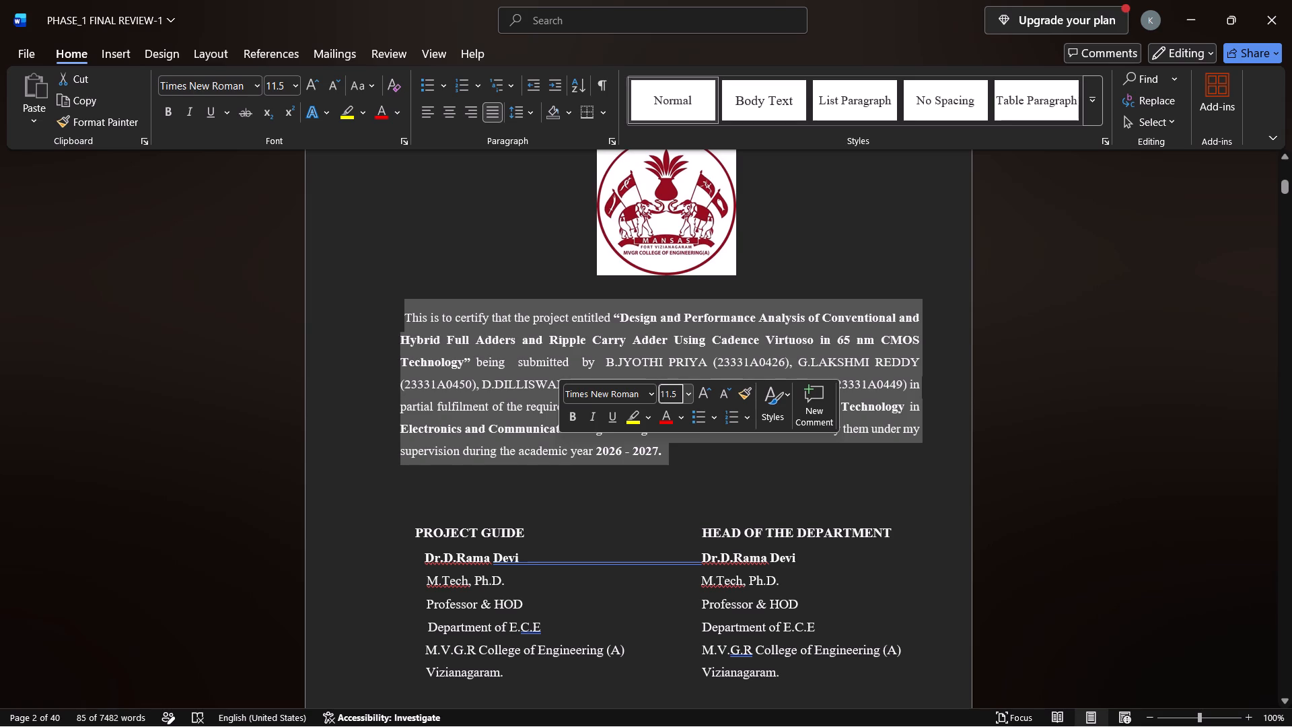
Set the still-selected certificate paragraph to 12 pt.
{"action": "left_click", "coordinate": [676, 392]}
{"action": "key", "text": "BackSpace"}
{"action": "key", "text": "BackSpace"}
{"action": "key", "text": "BackSpace"}
{"action": "key", "text": "2"}
{"action": "key", "text": "Return"}
{"action": "left_click", "coordinate": [674, 504]}
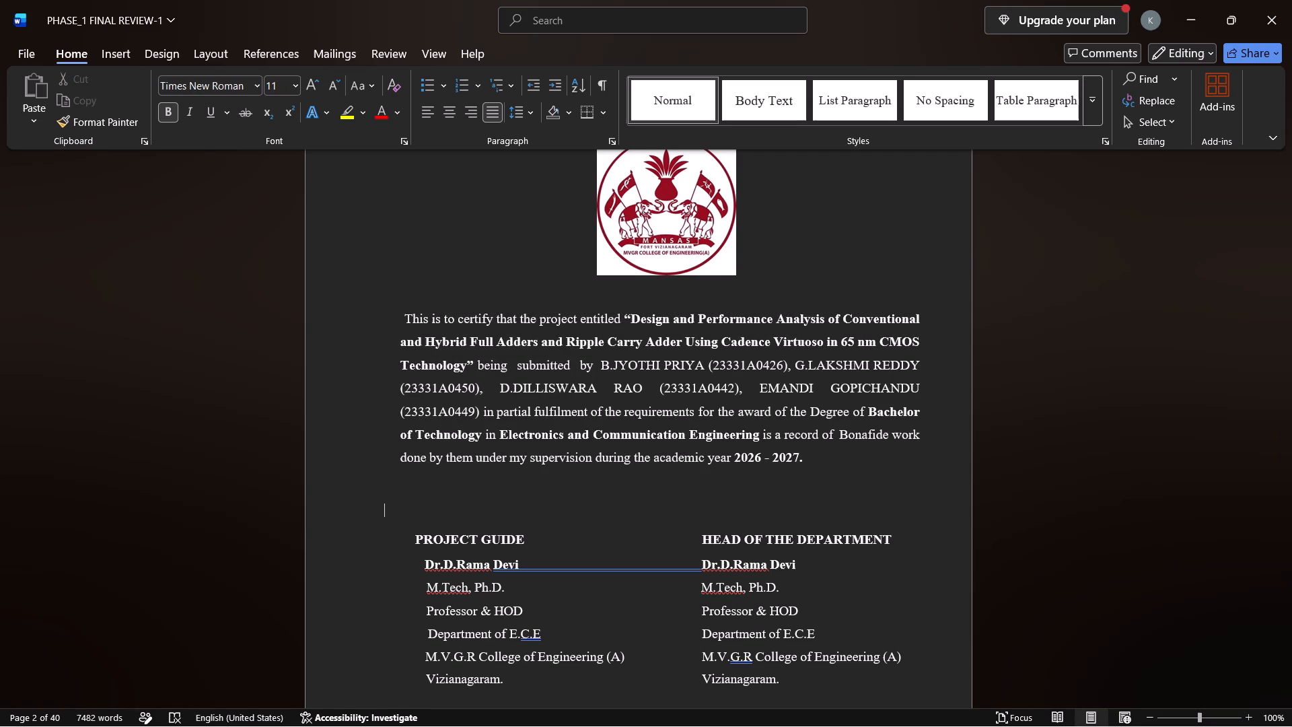
In the certificate paragraph, remove the spaces before the third student's name, before that student's roll number, and before the fourth student's name.
{"action": "left_click", "coordinate": [503, 389]}
{"action": "key", "text": "BackSpace"}
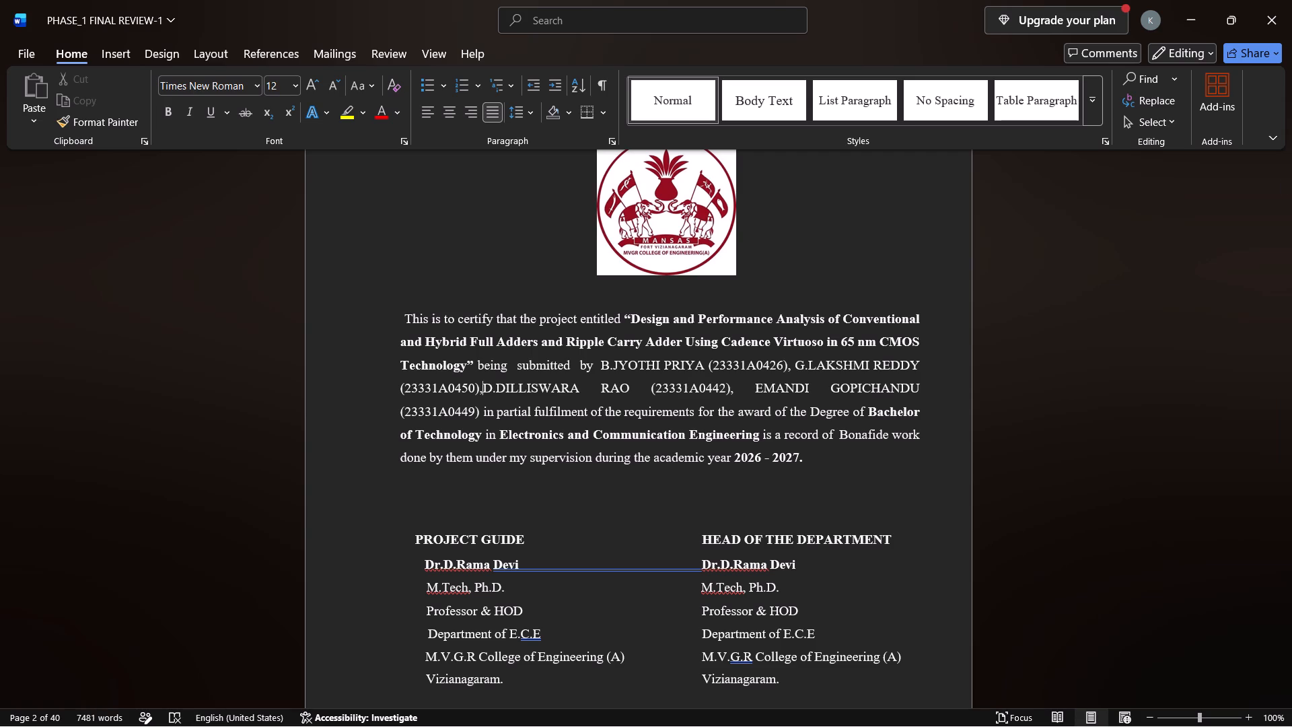
{"action": "left_click", "coordinate": [600, 392]}
{"action": "key", "text": "space"}
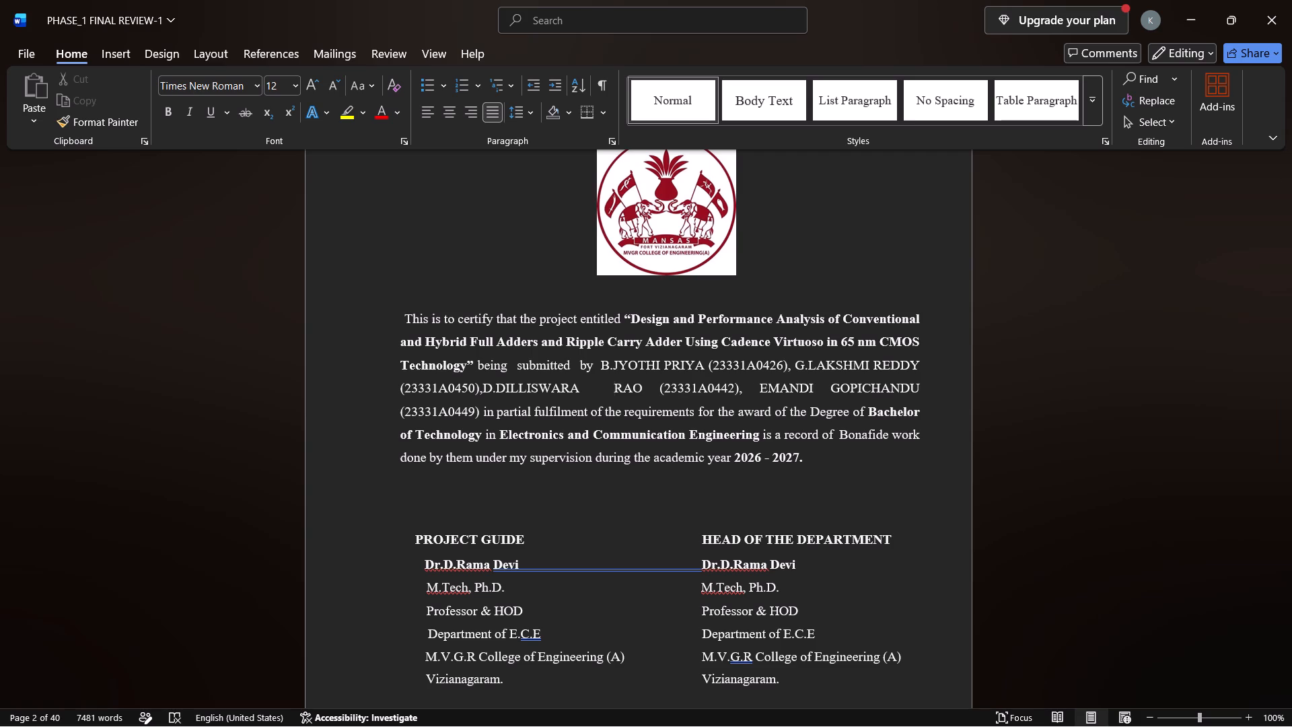
{"action": "key", "text": "BackSpace"}
{"action": "key", "text": "BackSpace"}
{"action": "key", "text": "space"}
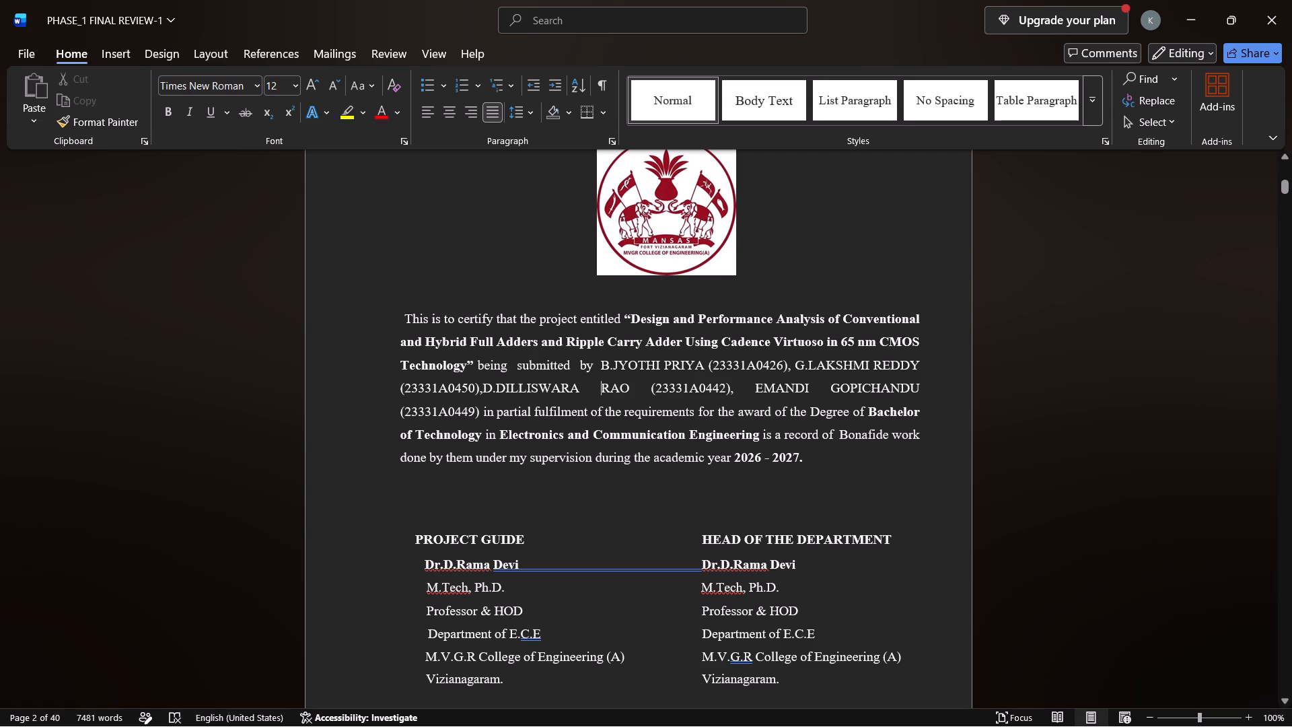
{"action": "key", "text": "BackSpace"}
{"action": "key", "text": "space"}
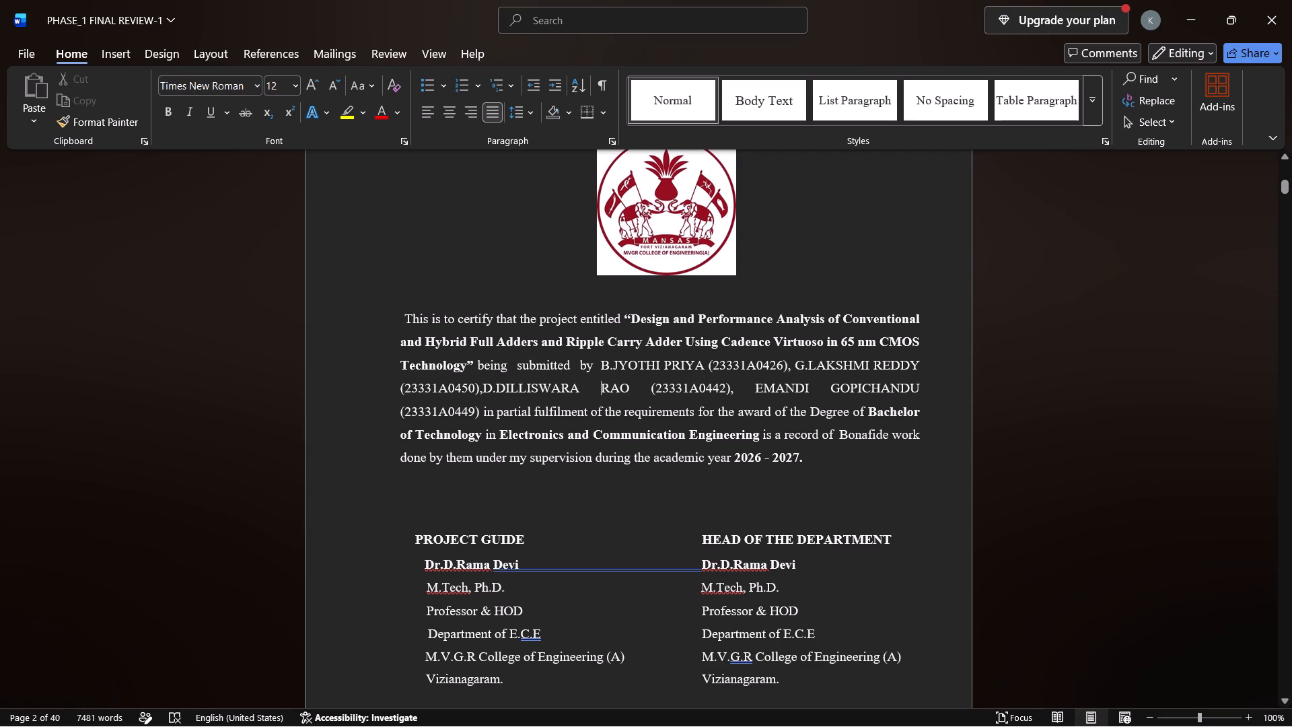
{"action": "left_click", "coordinate": [649, 391]}
{"action": "key", "text": "BackSpace"}
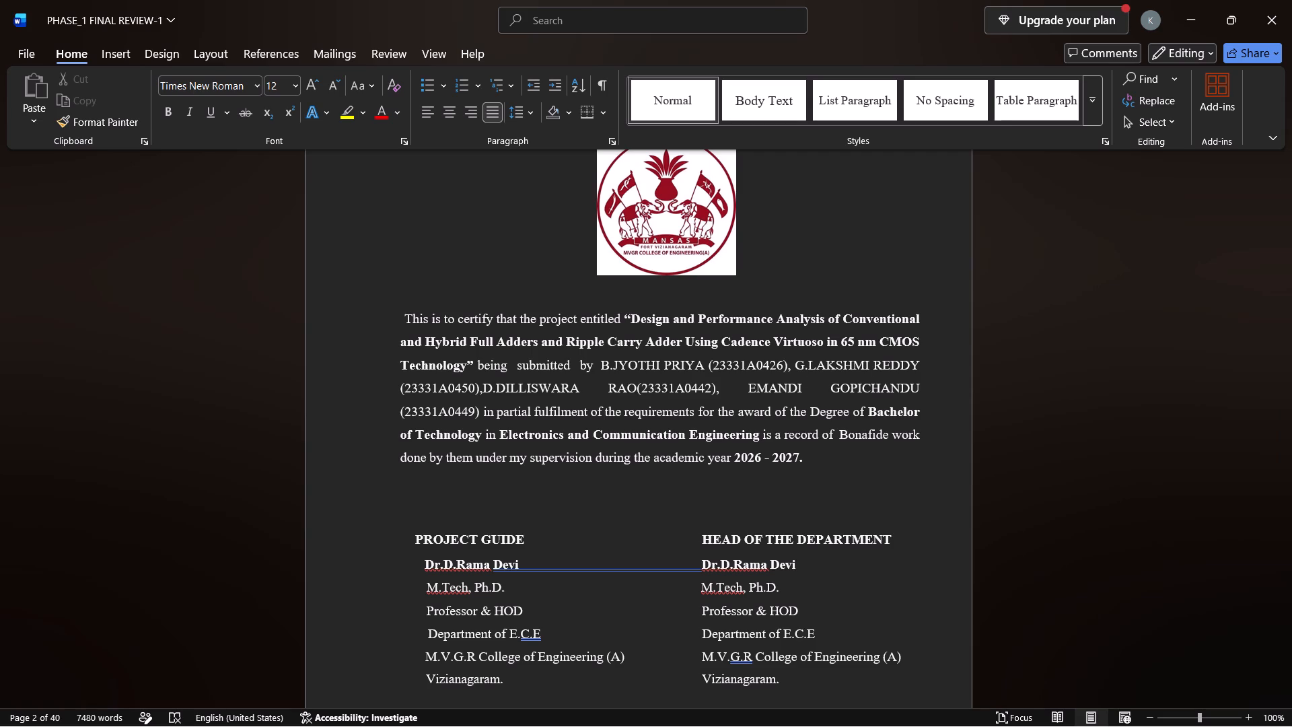
{"action": "left_click", "coordinate": [749, 388]}
{"action": "key", "text": "BackSpace"}
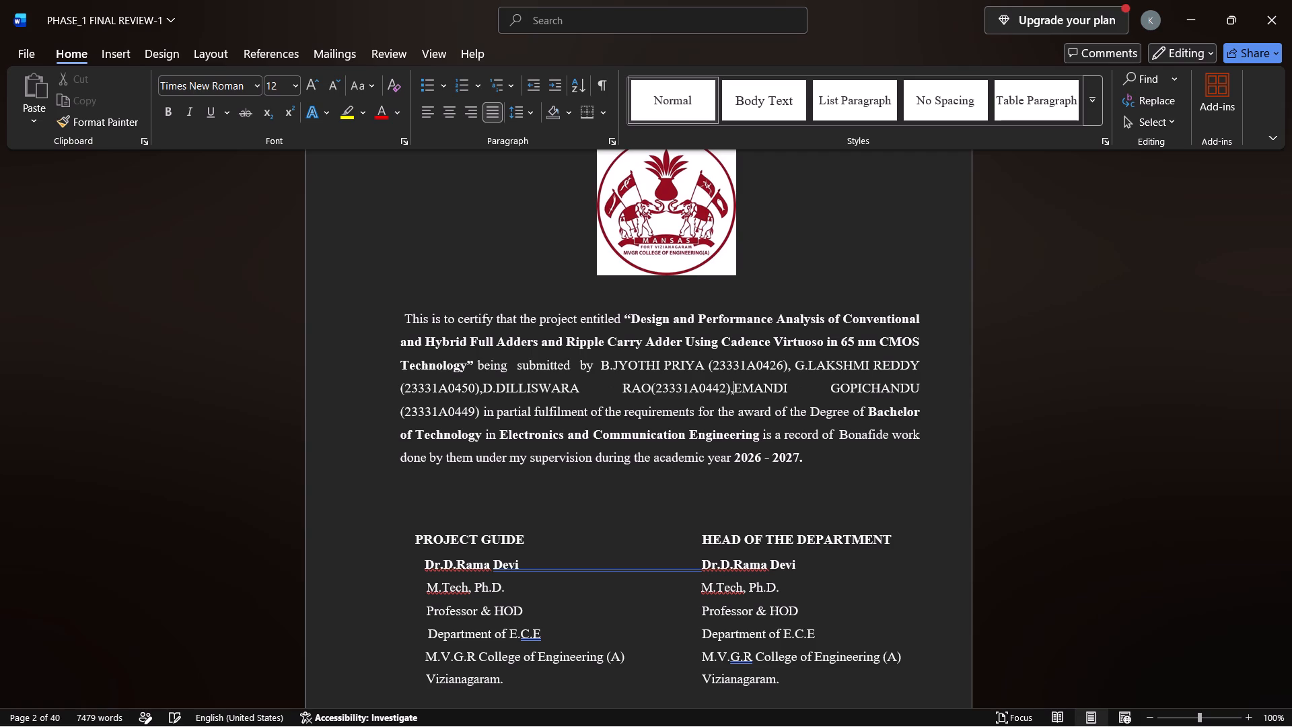
{"action": "left_click", "coordinate": [831, 388]}
{"action": "key", "text": "BackSpace"}
{"action": "key", "text": "space"}
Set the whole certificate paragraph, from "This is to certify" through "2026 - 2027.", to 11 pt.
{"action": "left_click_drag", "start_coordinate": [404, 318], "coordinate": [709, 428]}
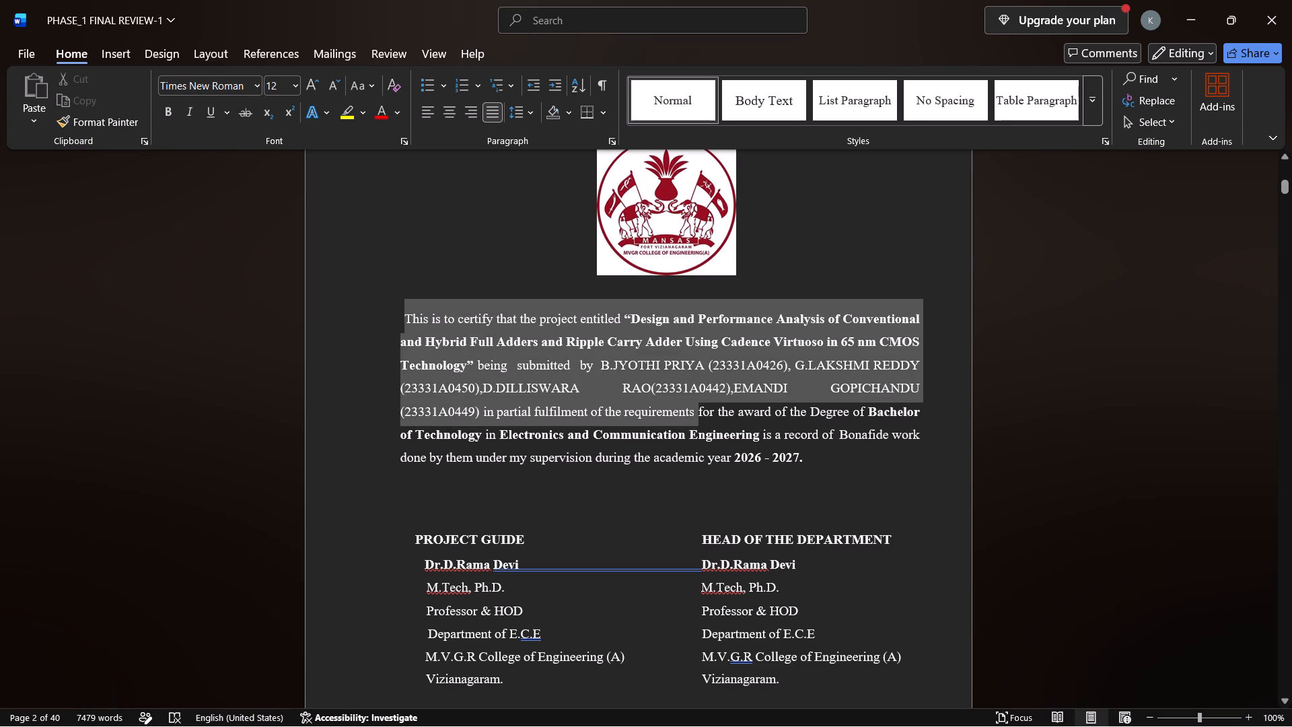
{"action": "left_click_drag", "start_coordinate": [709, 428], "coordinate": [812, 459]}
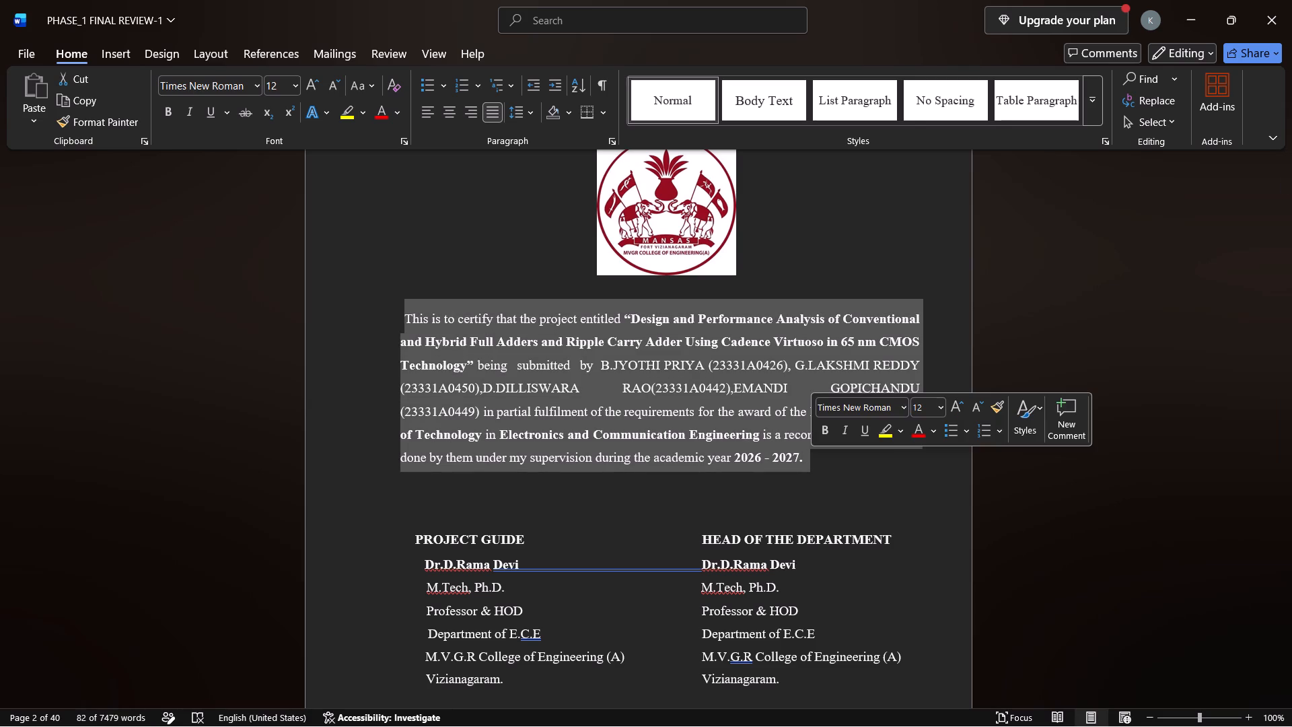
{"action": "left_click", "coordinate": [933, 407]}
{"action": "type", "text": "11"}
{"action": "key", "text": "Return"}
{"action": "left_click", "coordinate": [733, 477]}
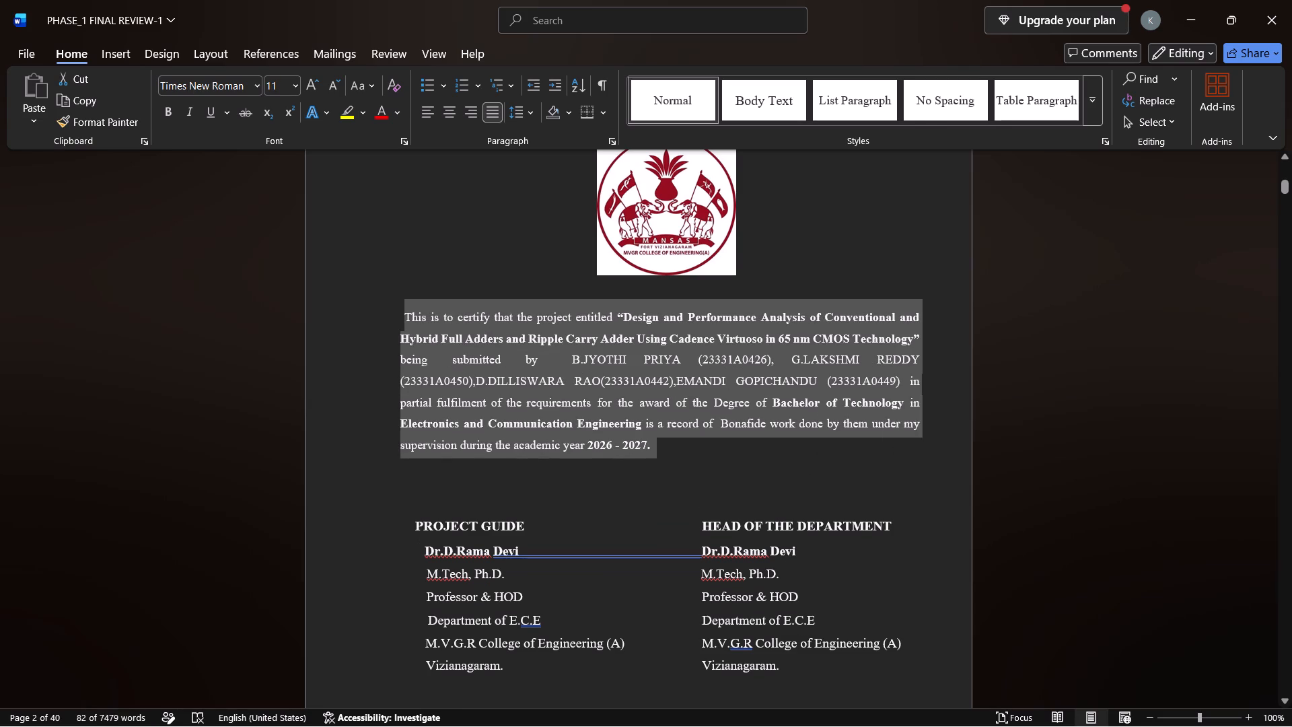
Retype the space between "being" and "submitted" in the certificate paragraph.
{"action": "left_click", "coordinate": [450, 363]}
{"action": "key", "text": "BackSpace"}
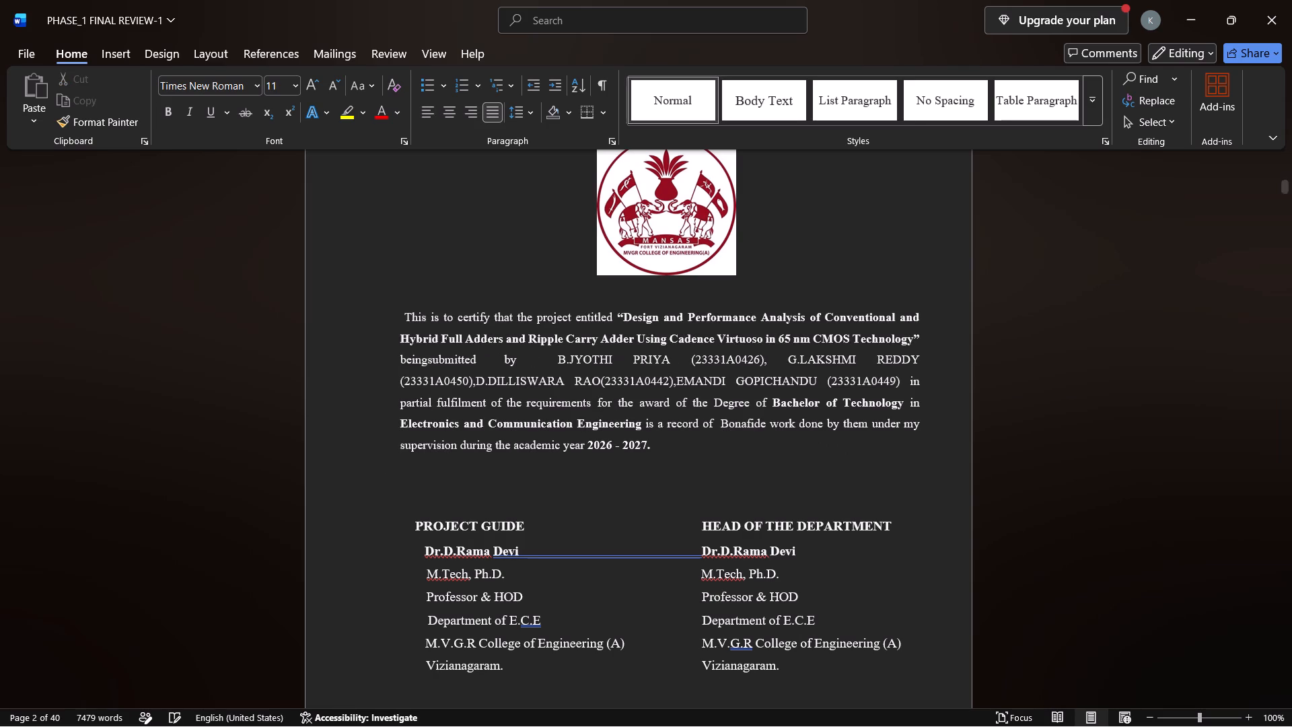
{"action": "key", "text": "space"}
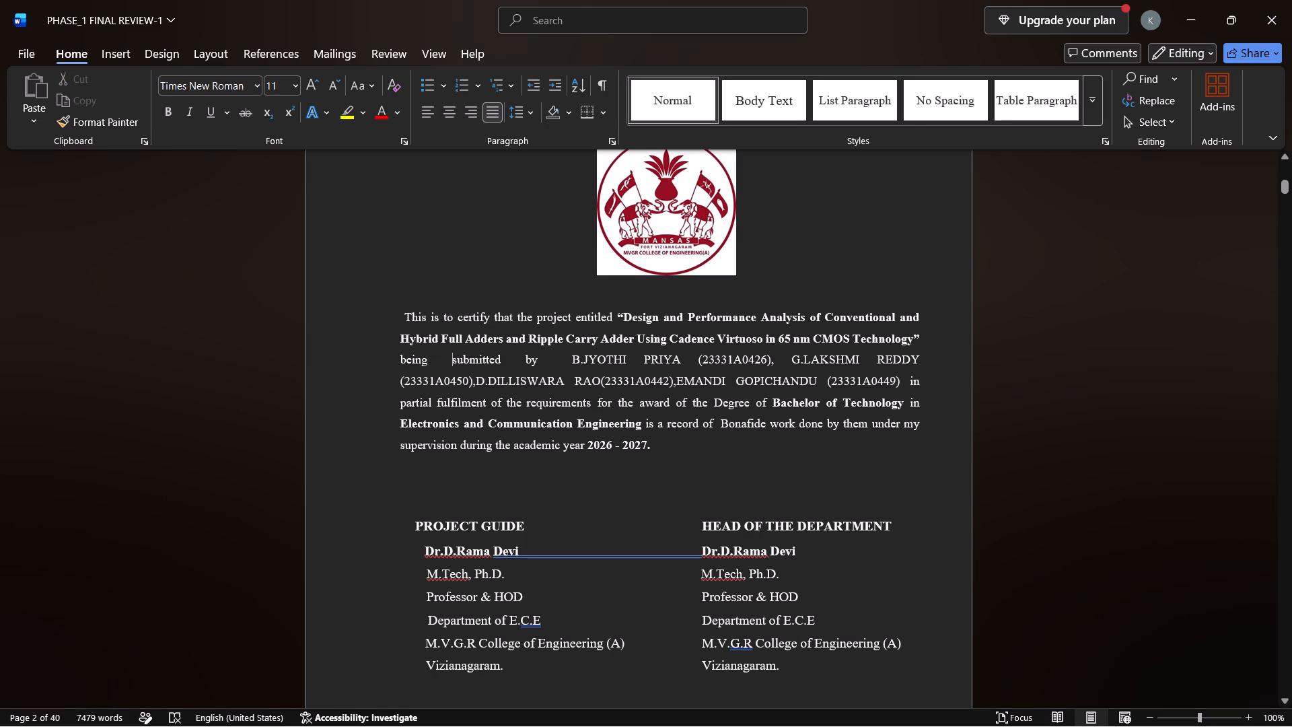
Undo the recent certificate paragraph edits, back through the removed spaces and the 12 pt and 11.5 pt size changes.
{"action": "key", "text": "ctrl+z"}
{"action": "key", "text": "ctrl+z"}
{"action": "left_click", "coordinate": [524, 395], "text": "ctrl"}
{"action": "key", "text": "ctrl+z"}
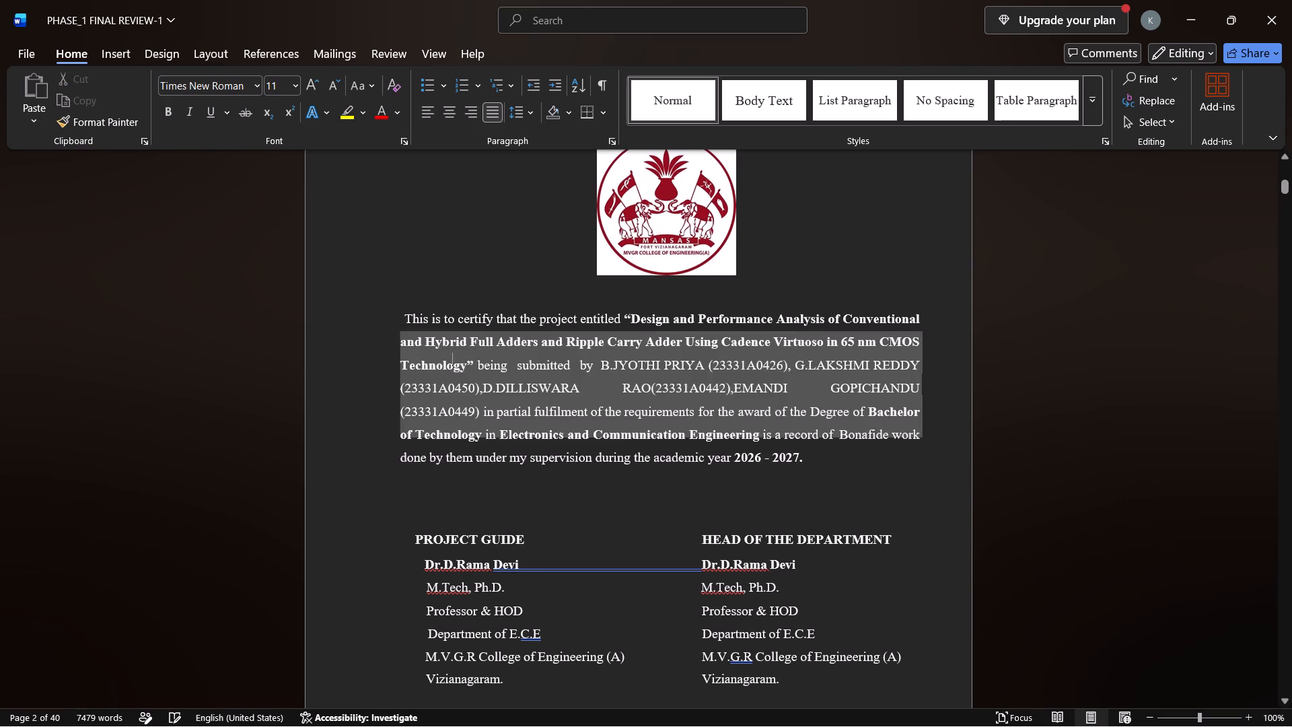
{"action": "key", "text": "ctrl+z"}
{"action": "key", "text": "ctrl+z"}
{"action": "key", "text": "ctrl+z"}
{"action": "key", "text": "ctrl+z"}
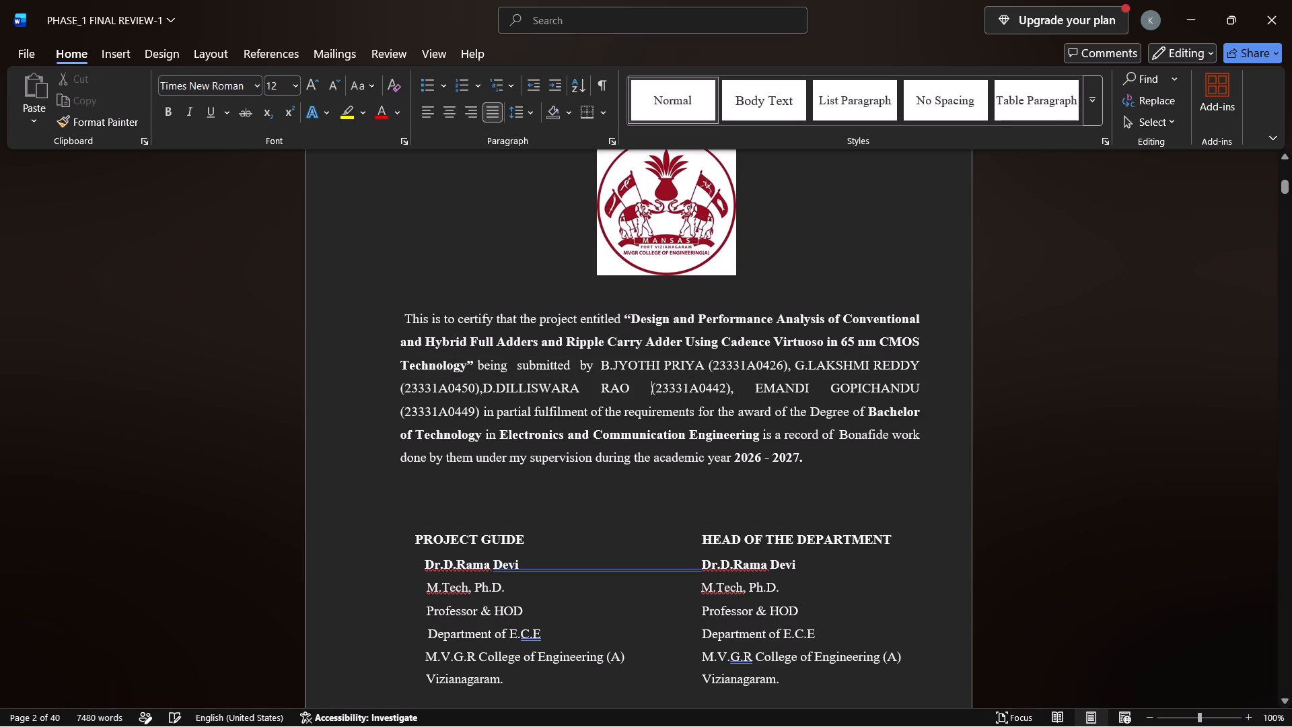
{"action": "key", "text": "ctrl+z"}
{"action": "key", "text": "ctrl+z"}
{"action": "key", "text": "ctrl+z"}
{"action": "key", "text": "ctrl+z"}
{"action": "key", "text": "ctrl+z"}
{"action": "key", "text": "ctrl+z"}
{"action": "key", "text": "ctrl+z"}
{"action": "key", "text": "ctrl+z"}
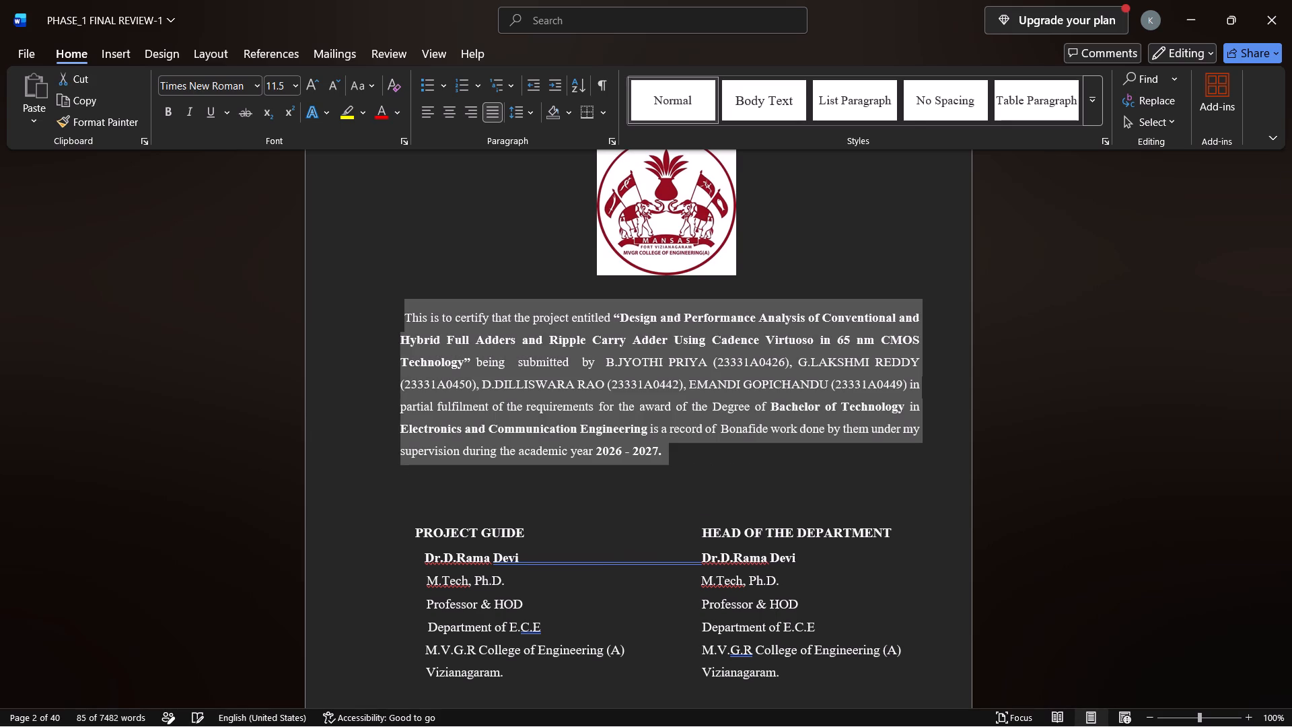
{"action": "key", "text": "ctrl+z"}
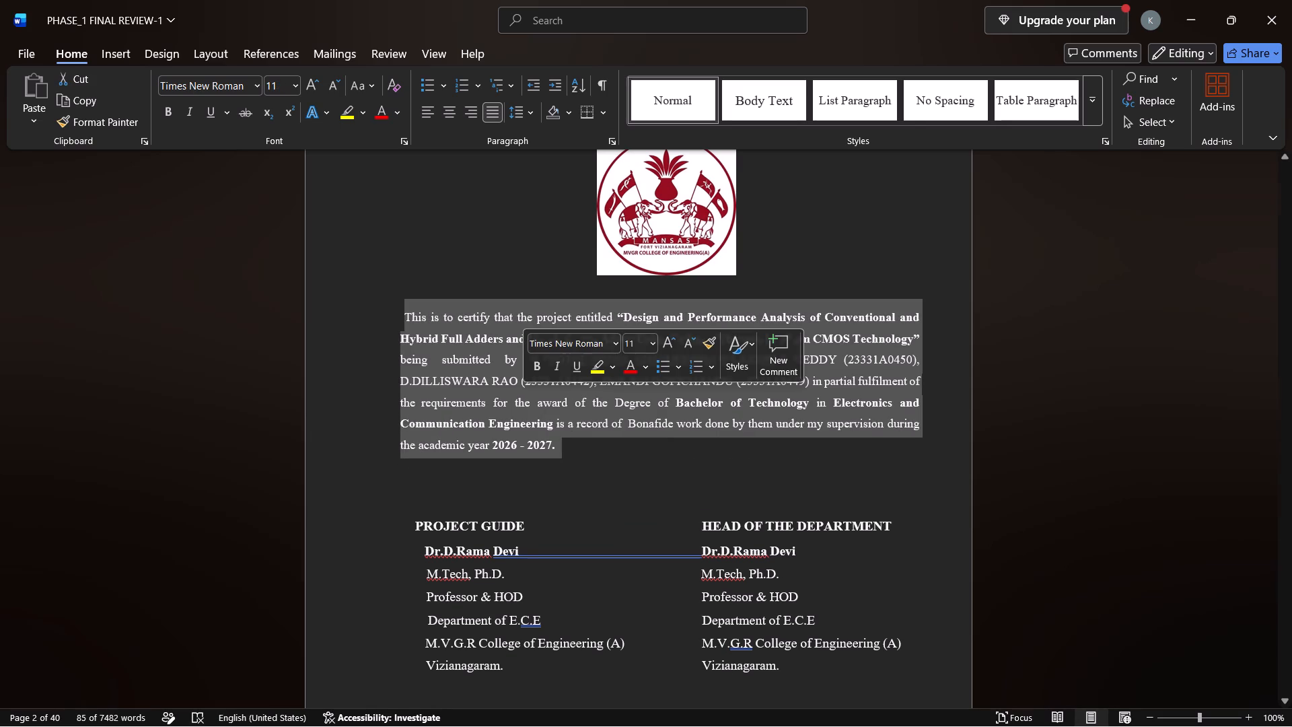
{"action": "left_click", "coordinate": [602, 483]}
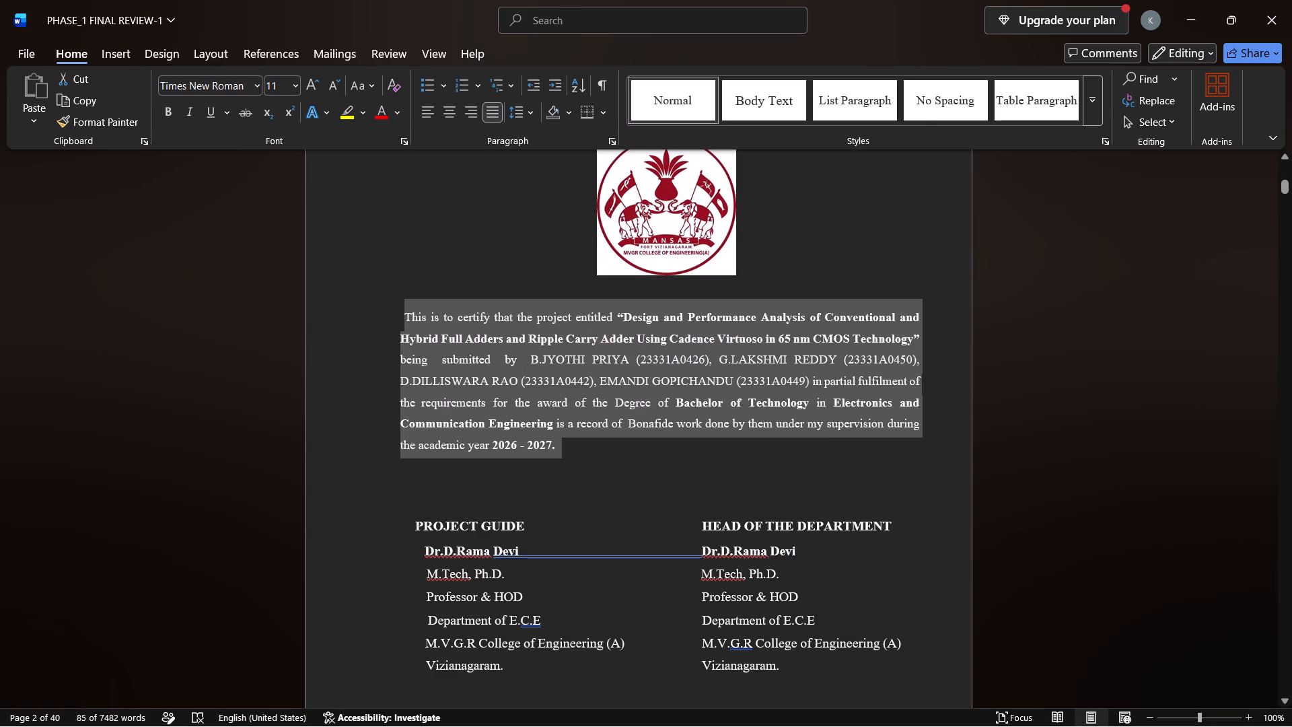
Check the font sizes of the third student's roll number, the signature block and EXTERNAL EXAMINER on the certificate page.
{"action": "double_click", "coordinate": [534, 383]}
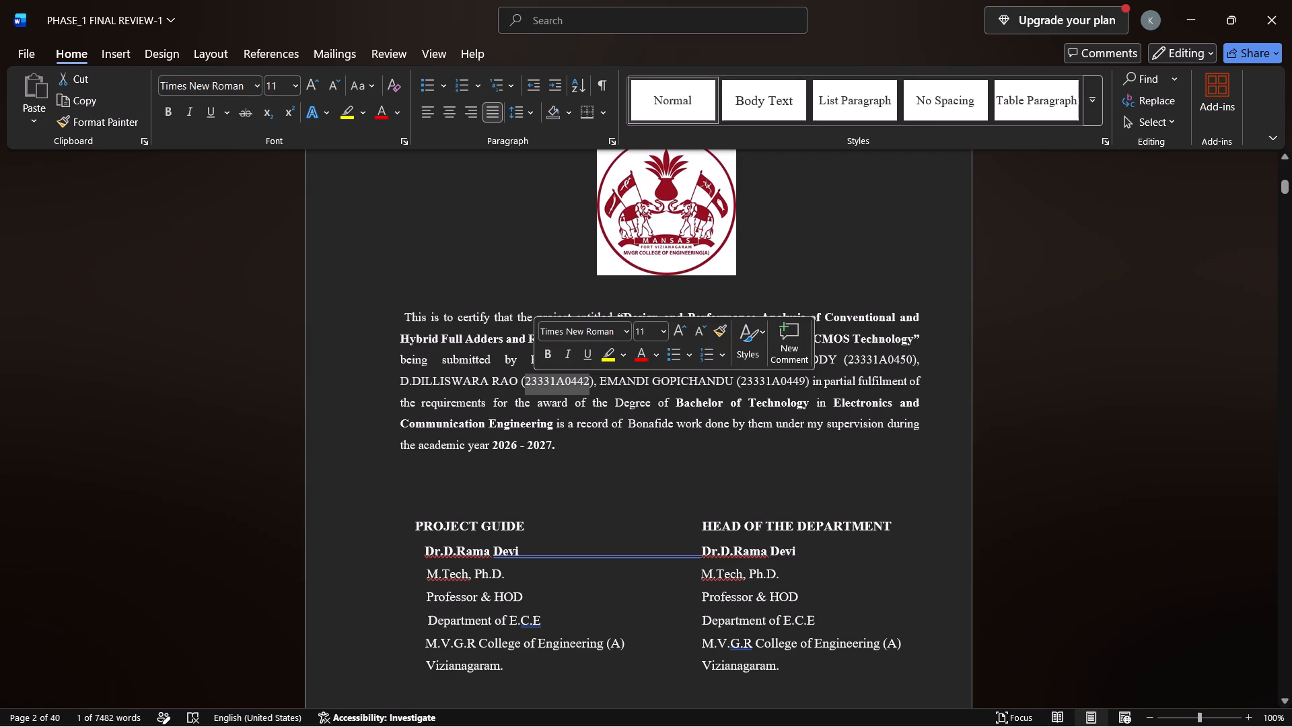
{"action": "left_click", "coordinate": [594, 484]}
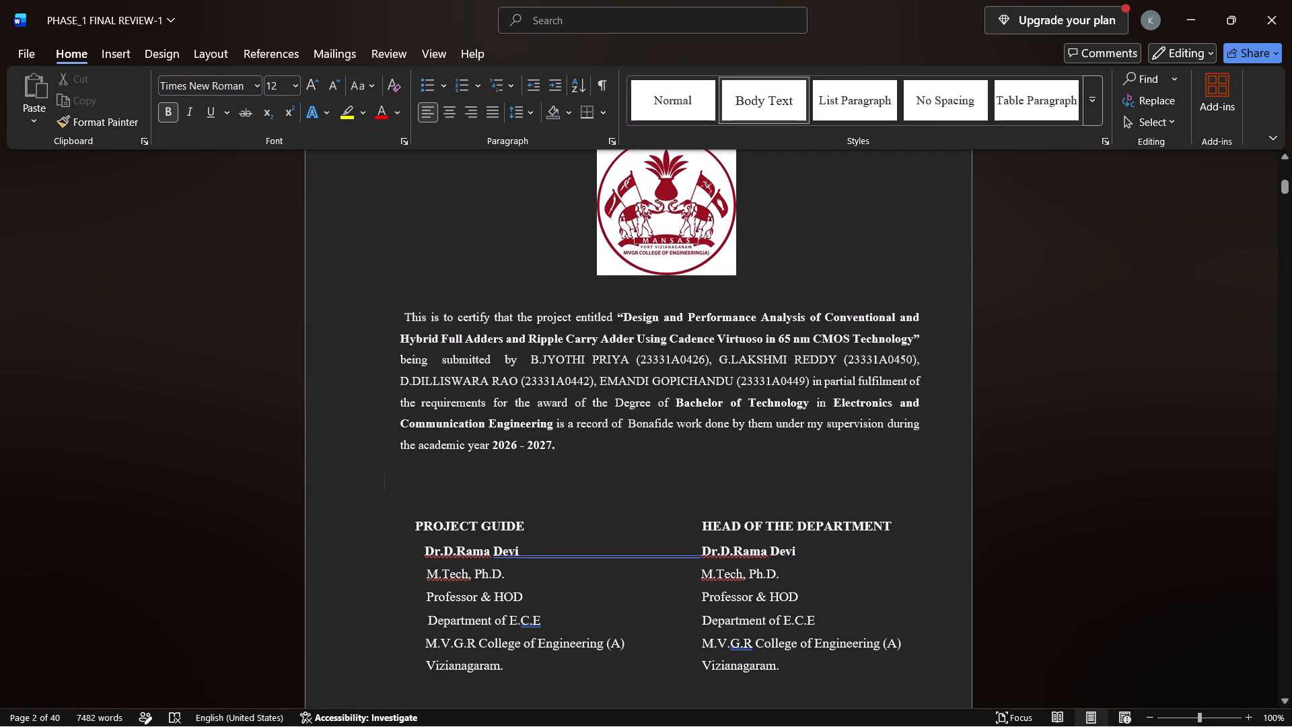
{"action": "scroll", "coordinate": [594, 484], "scroll_direction": "down", "scroll_amount": 1}
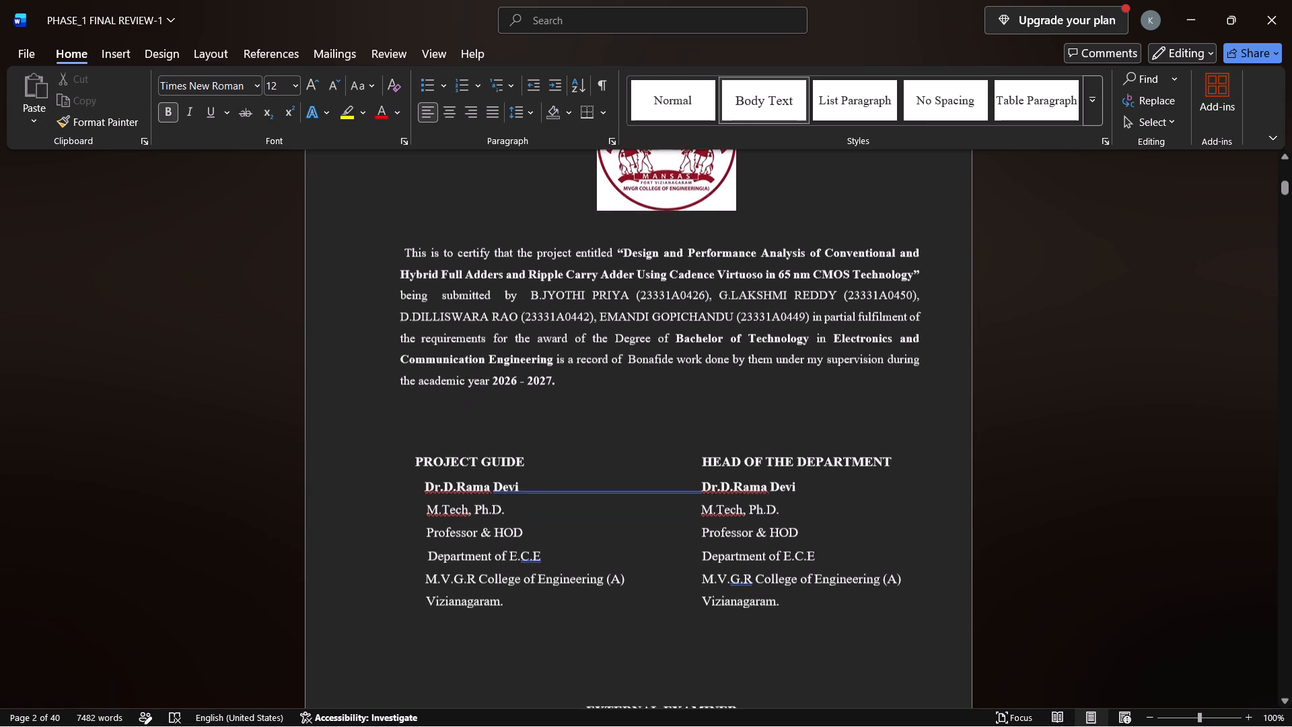
{"action": "scroll", "coordinate": [594, 484], "scroll_direction": "down", "scroll_amount": 1}
{"action": "scroll", "coordinate": [594, 484], "scroll_direction": "up", "scroll_amount": 1}
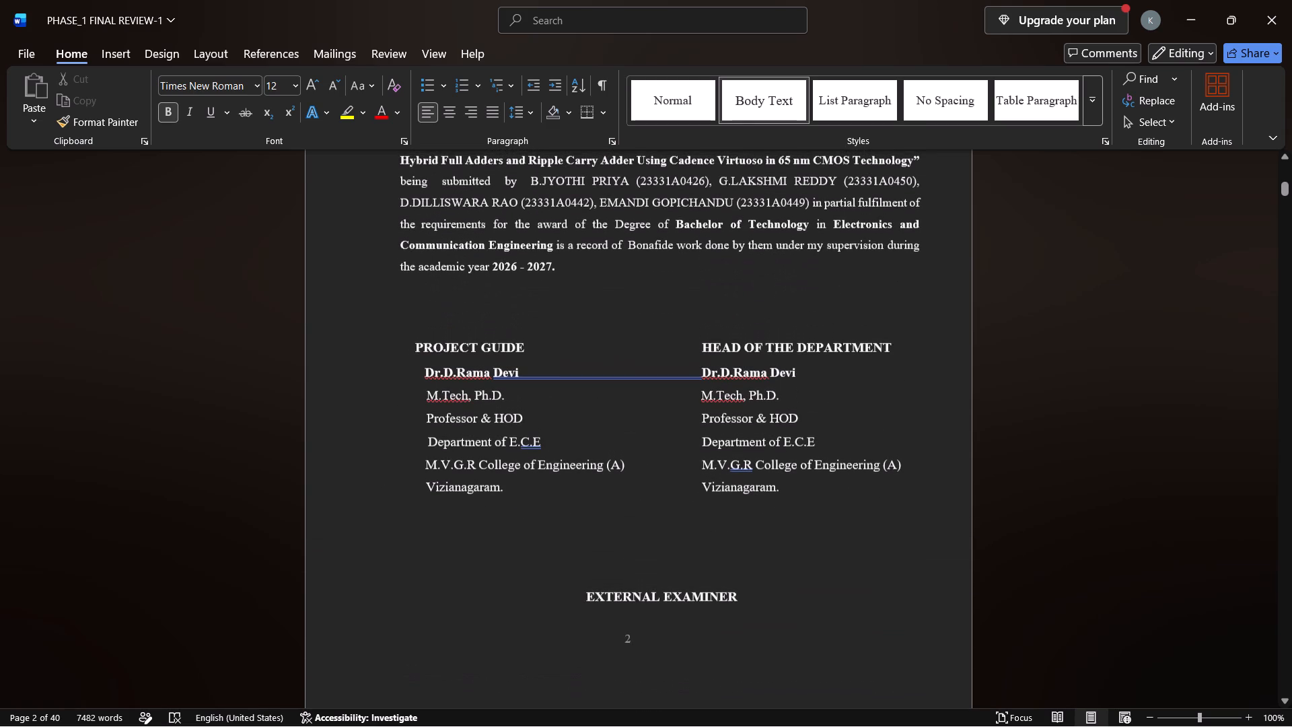
{"action": "left_click", "coordinate": [404, 340]}
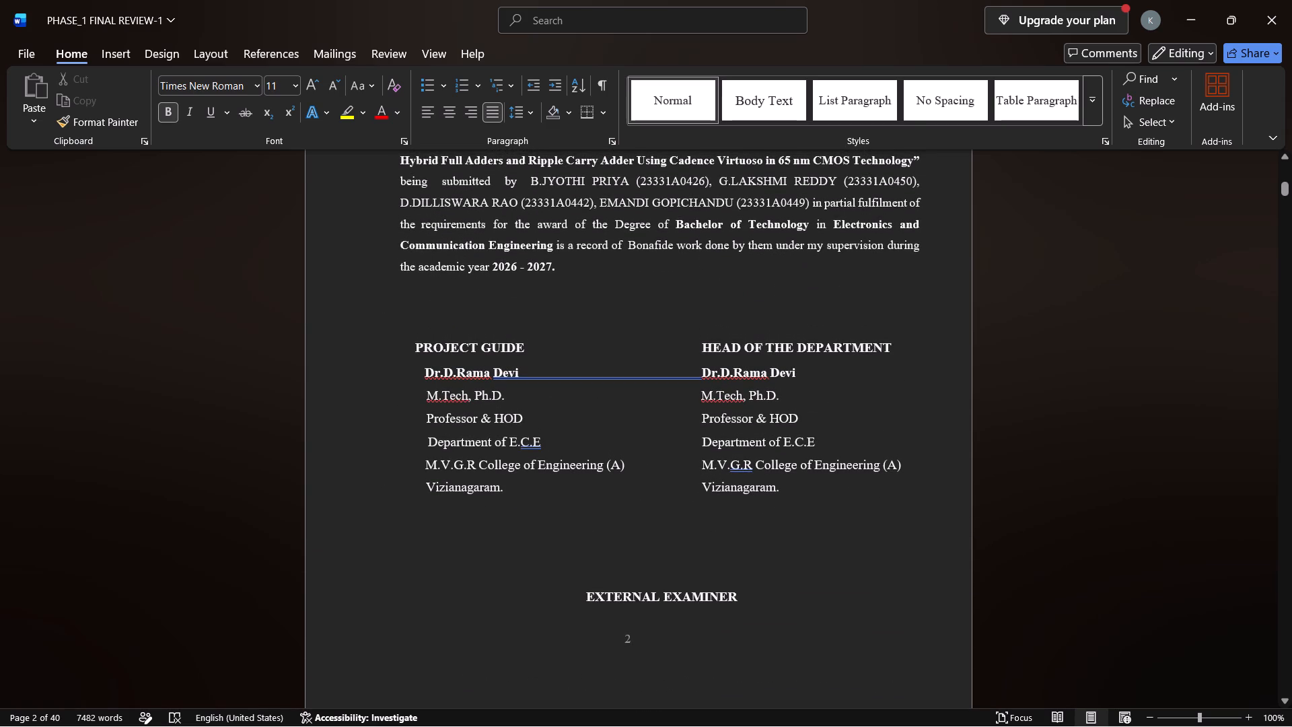
{"action": "left_click", "coordinate": [415, 346]}
{"action": "left_click_drag", "start_coordinate": [415, 346], "coordinate": [641, 466]}
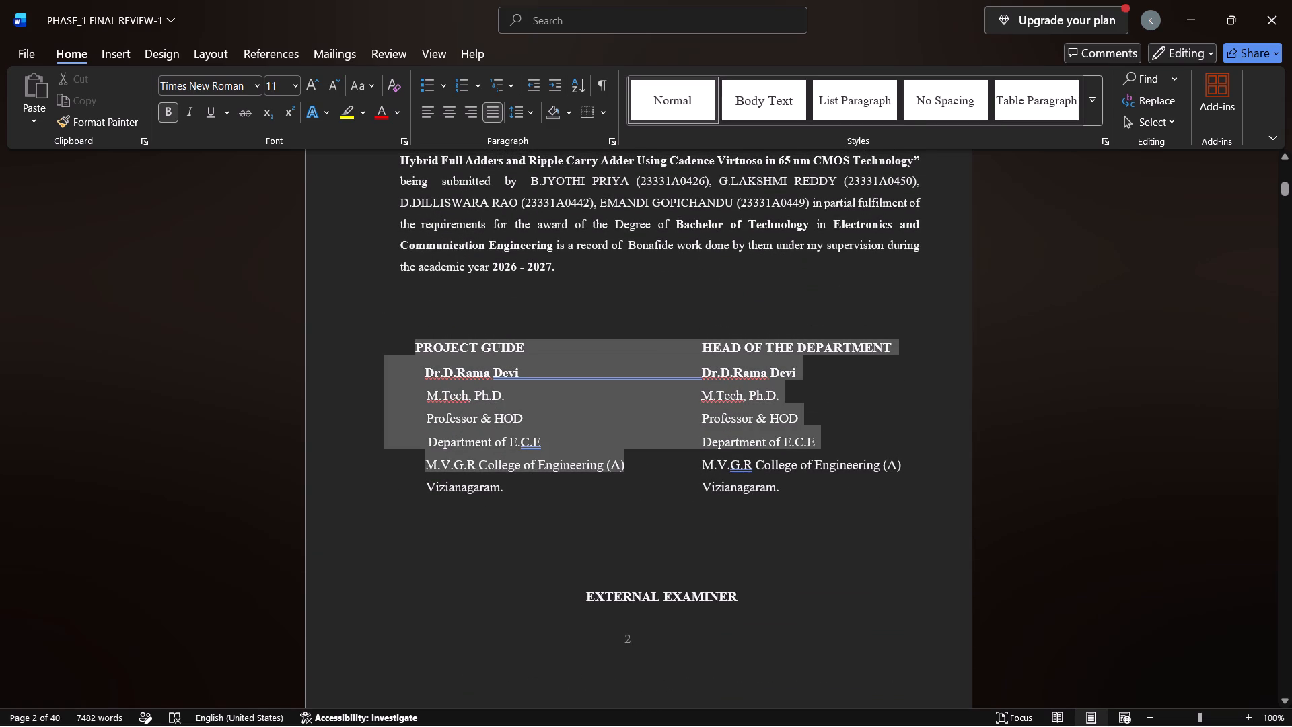
{"action": "left_click_drag", "start_coordinate": [641, 466], "coordinate": [783, 491]}
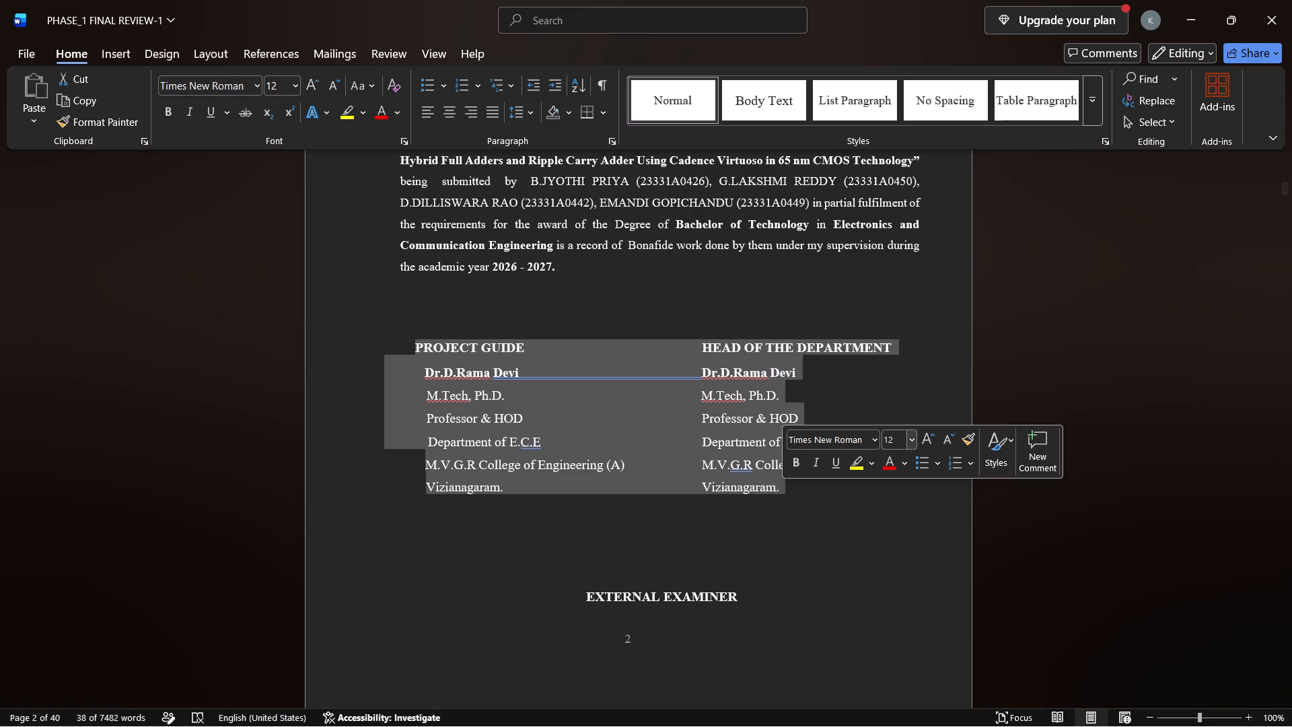
{"action": "double_click", "coordinate": [707, 602]}
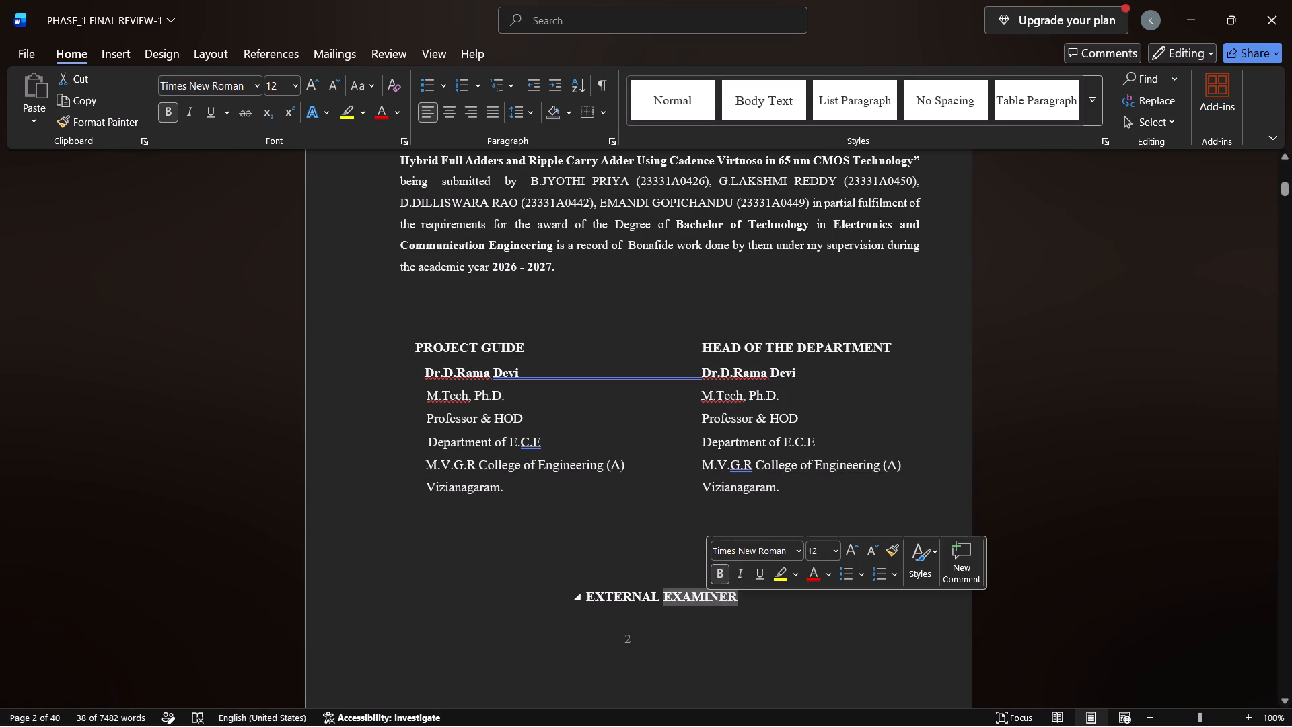
Check the font sizes of the department and college heading and the SELF DECLARATION title on the declaration page.
{"action": "scroll", "coordinate": [732, 630], "scroll_direction": "down", "scroll_amount": 2}
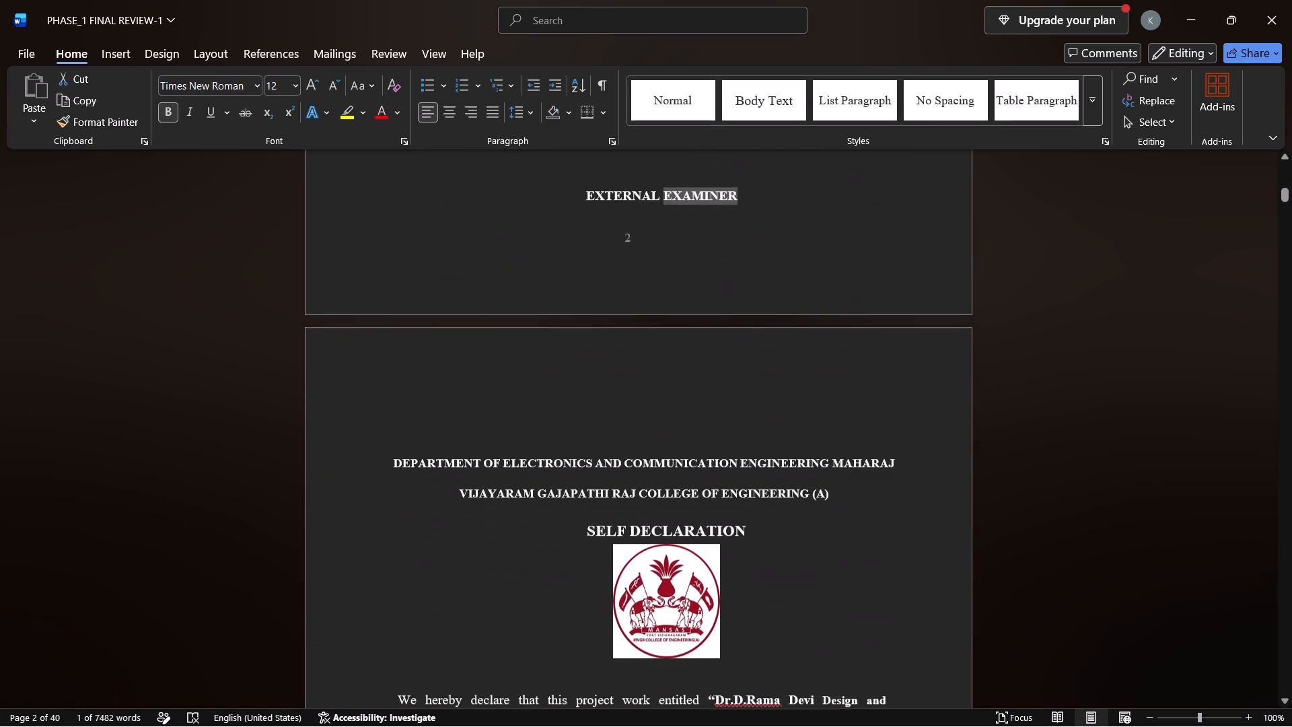
{"action": "double_click", "coordinate": [563, 460]}
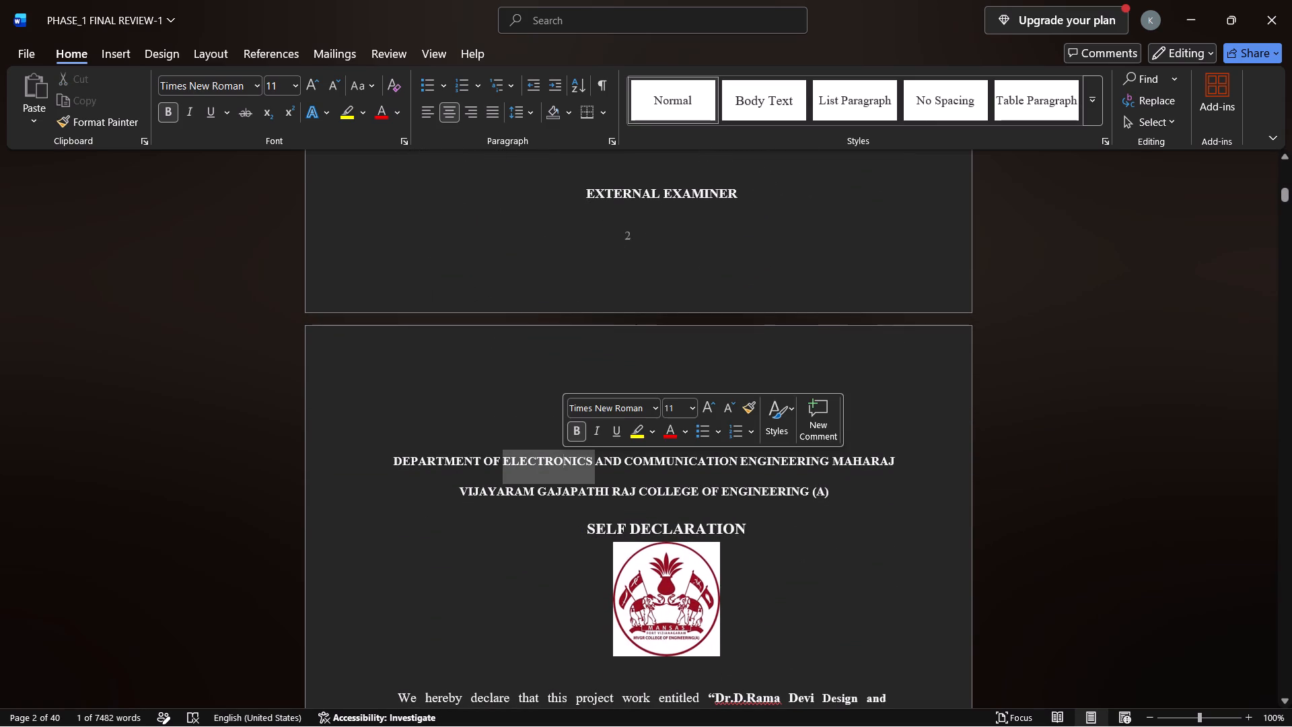
{"action": "left_click", "coordinate": [390, 460]}
{"action": "left_click_drag", "start_coordinate": [390, 460], "coordinate": [479, 490]}
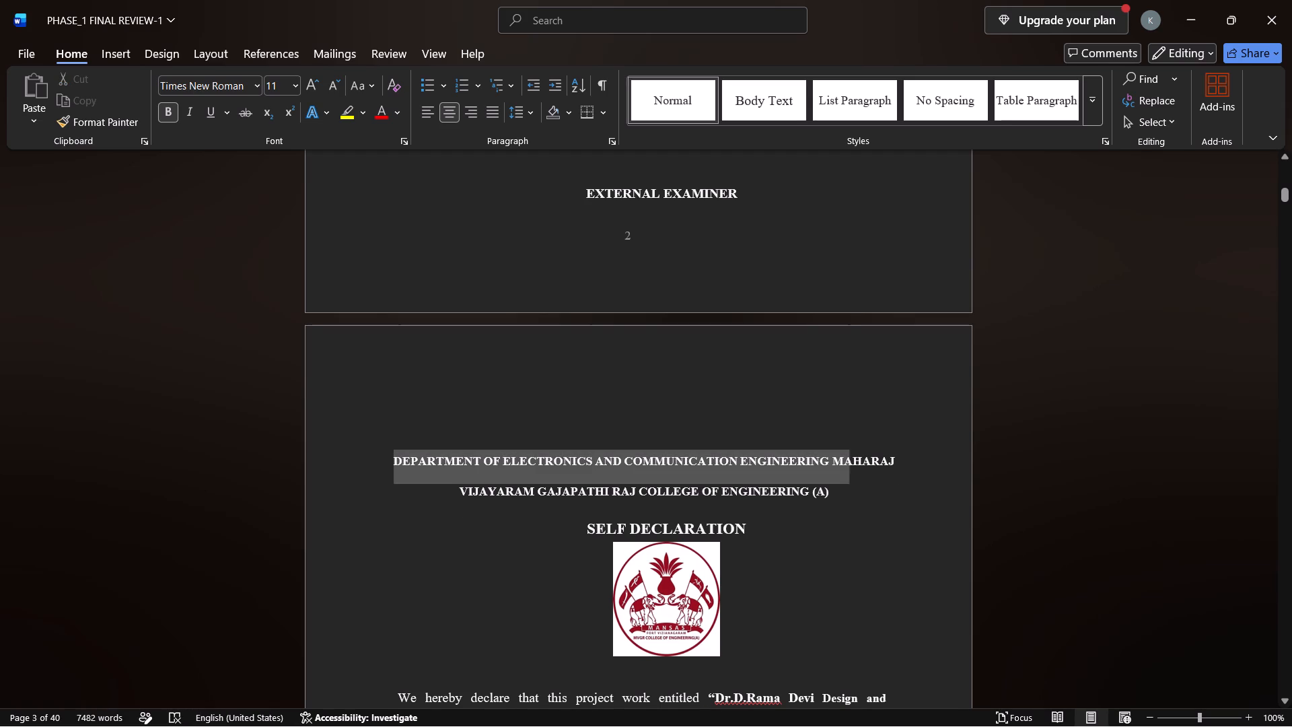
{"action": "left_click_drag", "start_coordinate": [479, 490], "coordinate": [743, 530]}
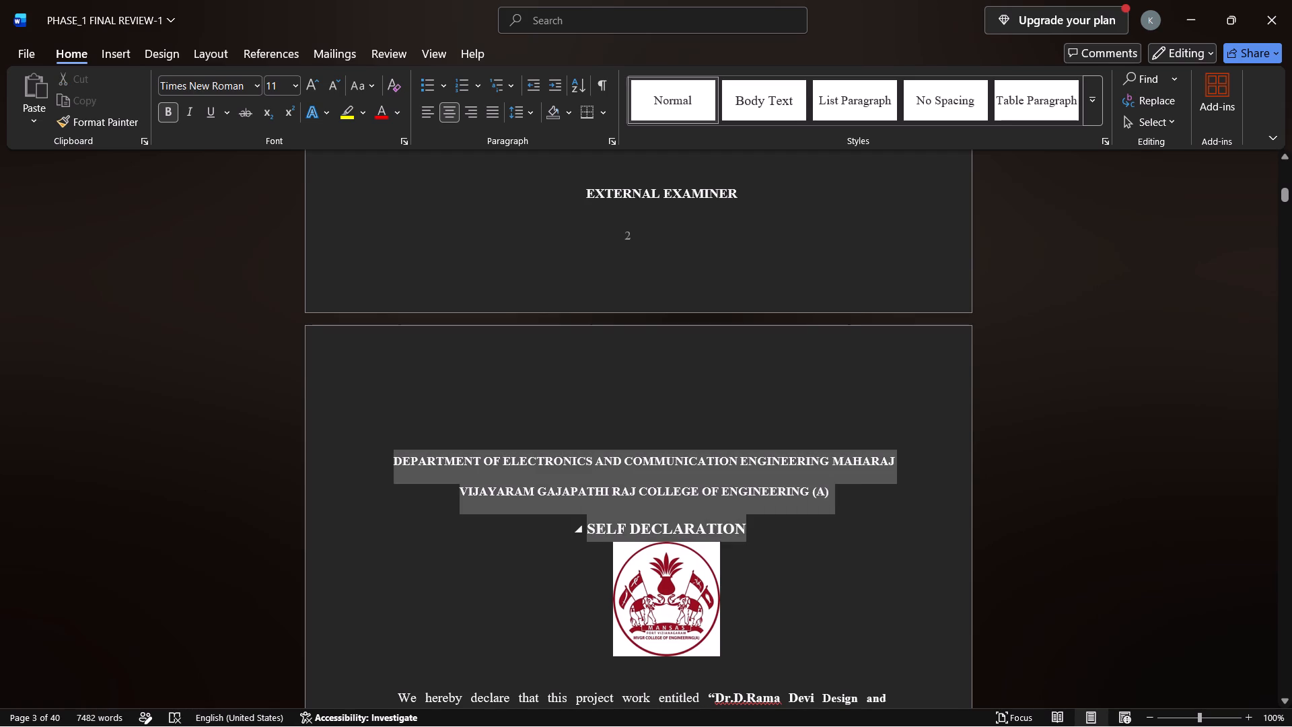
{"action": "left_click_drag", "start_coordinate": [743, 530], "coordinate": [744, 530]}
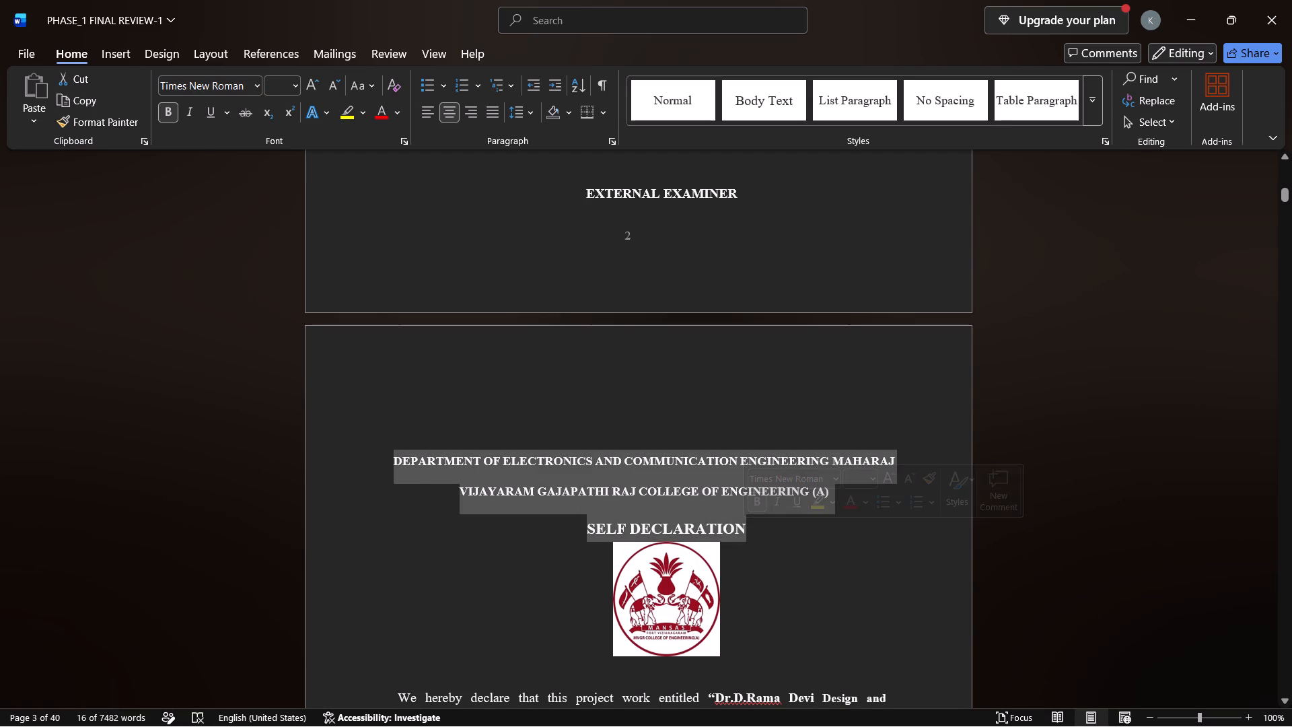
{"action": "left_click", "coordinate": [684, 495]}
{"action": "double_click", "coordinate": [684, 532]}
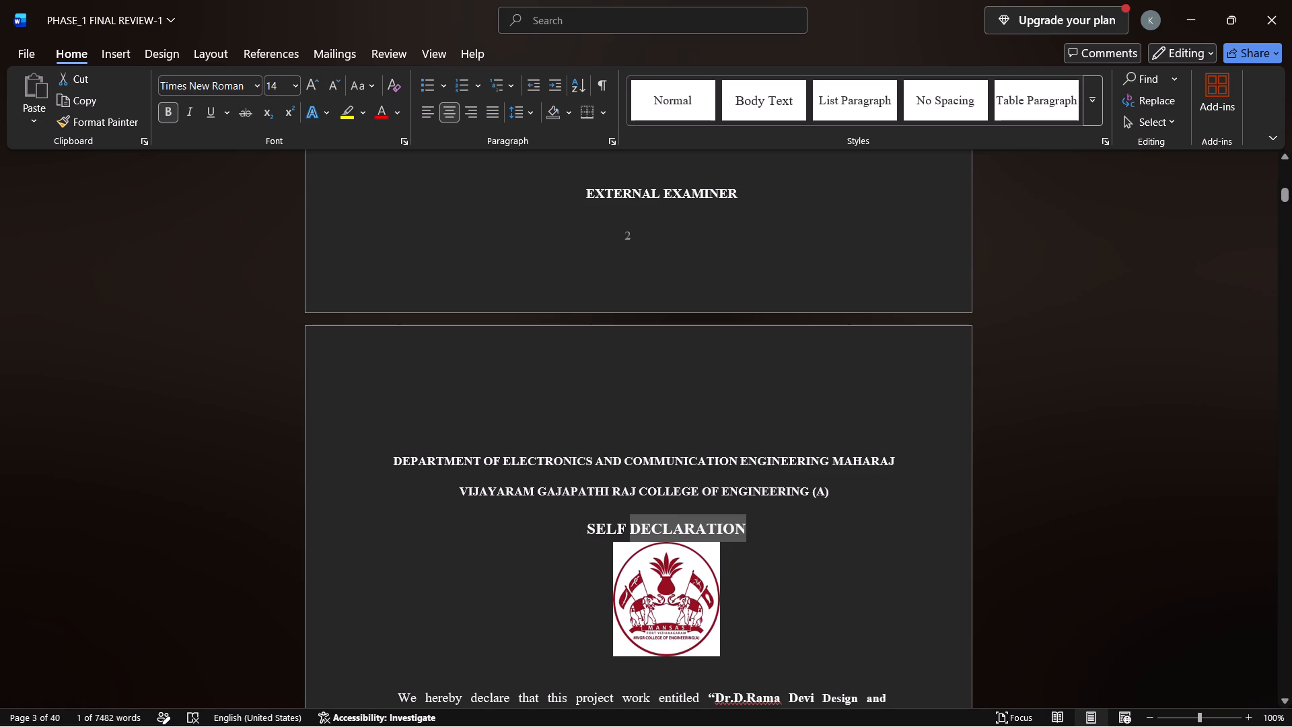
Set the department and college name heading above SELF DECLARATION to 12 pt.
{"action": "left_click_drag", "start_coordinate": [392, 462], "coordinate": [760, 465]}
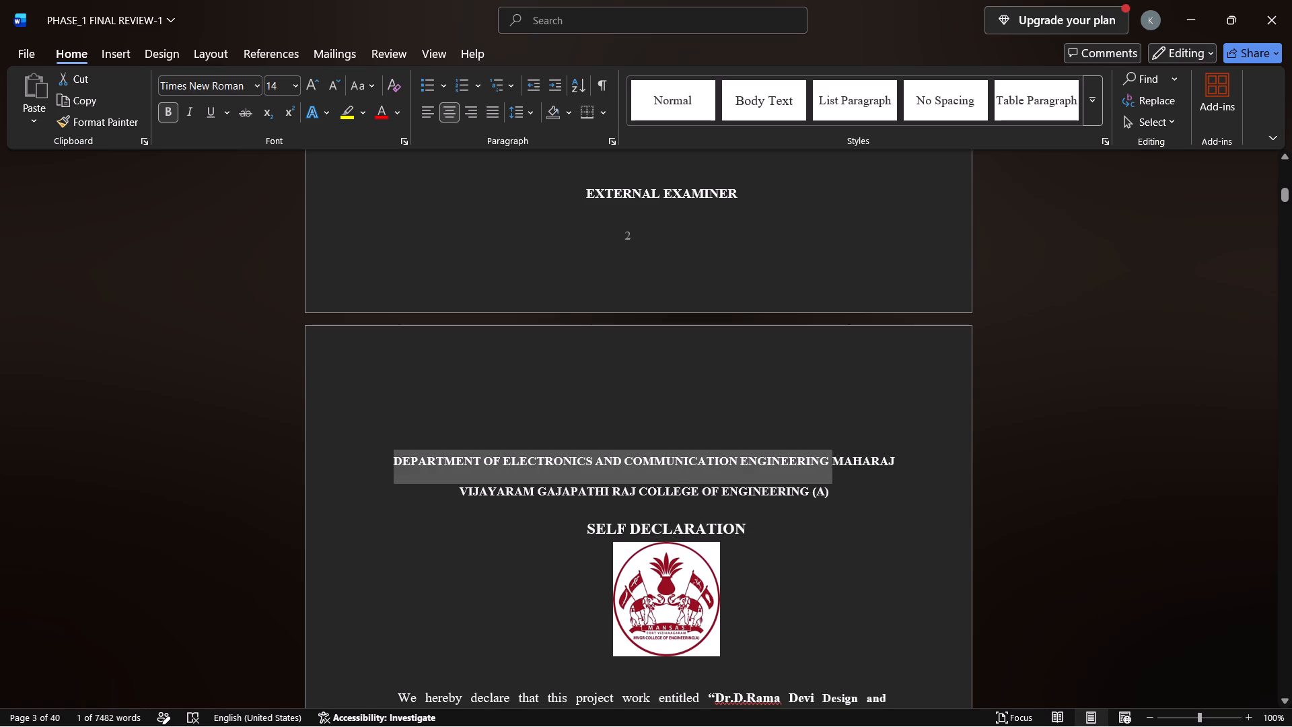
{"action": "left_click_drag", "start_coordinate": [760, 465], "coordinate": [832, 493]}
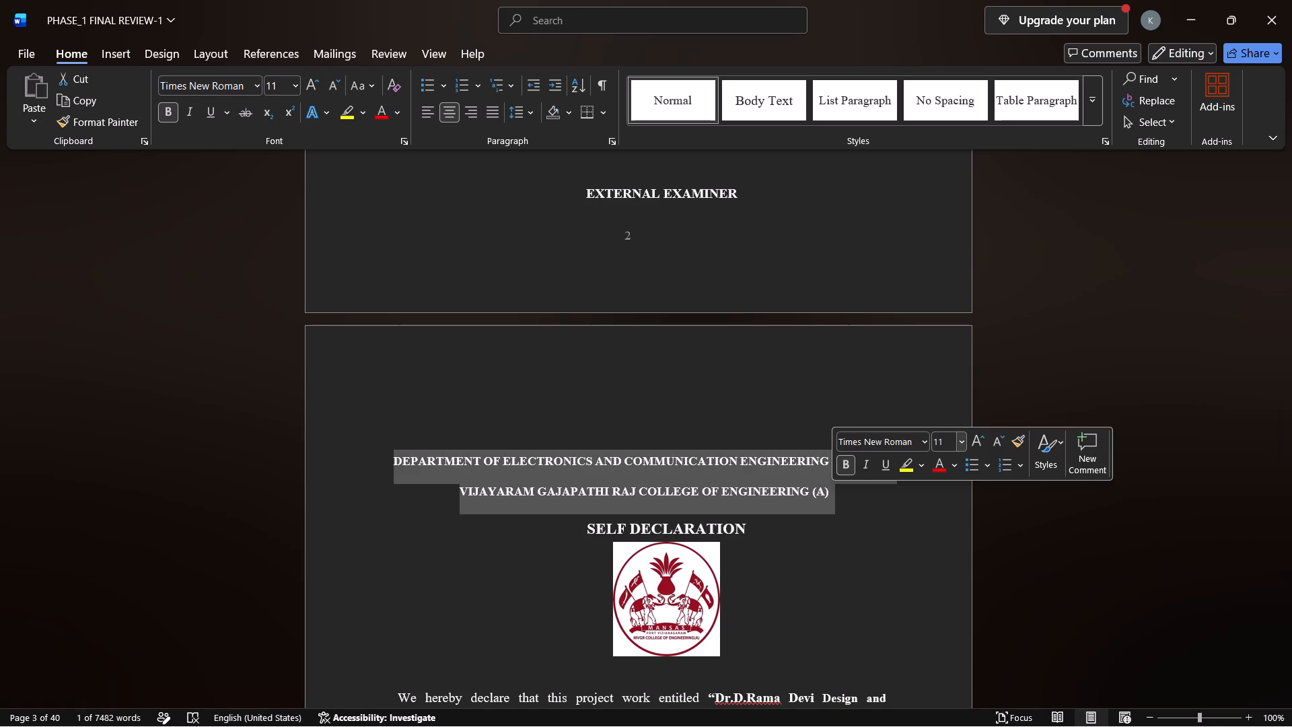
{"action": "left_click", "coordinate": [949, 439]}
{"action": "type", "text": "12"}
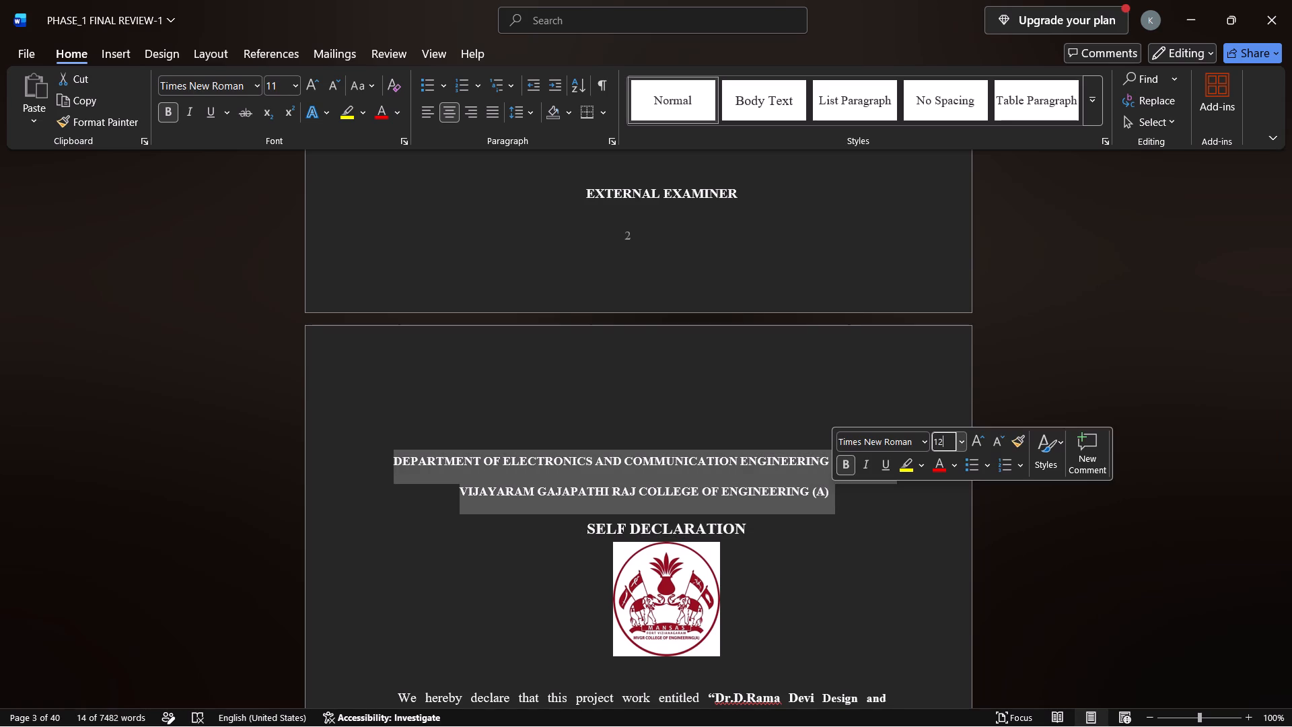
{"action": "key", "text": "Return"}
{"action": "left_click", "coordinate": [853, 569]}
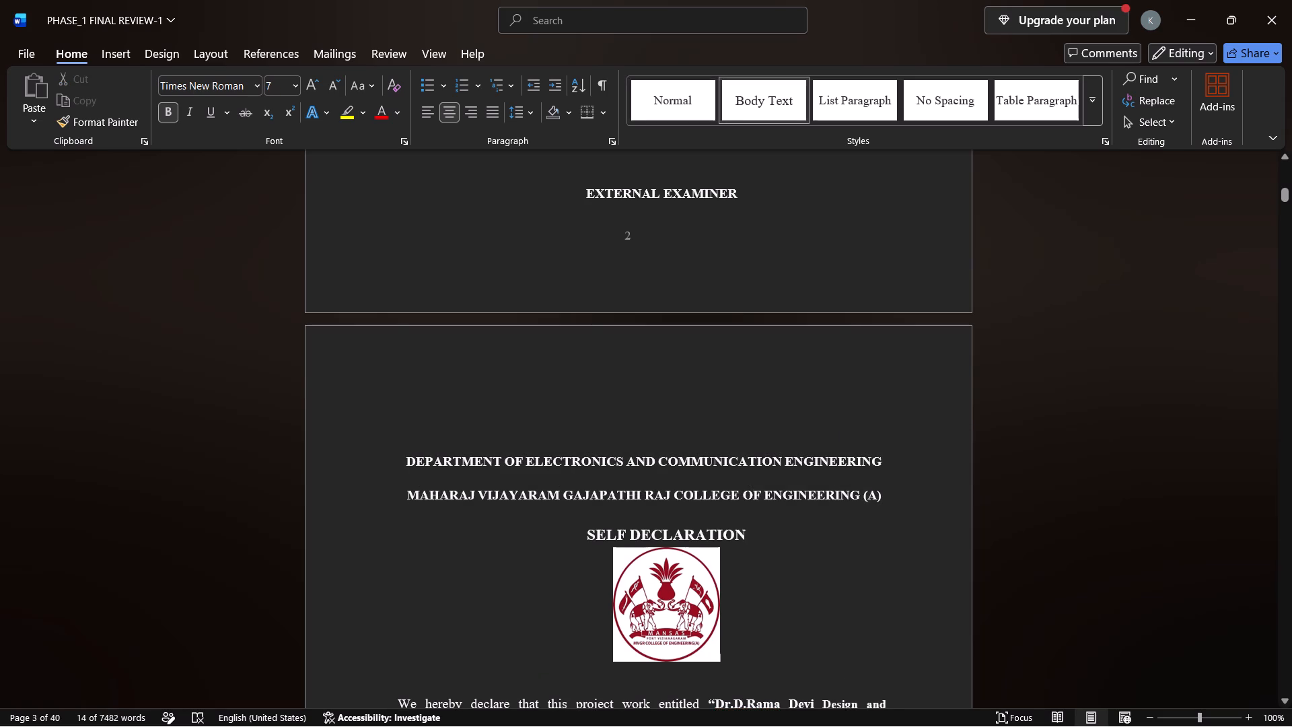
Delete the guide's name from the start of the quoted project title in the self declaration paragraph.
{"action": "scroll", "coordinate": [780, 536], "scroll_direction": "down", "scroll_amount": 1}
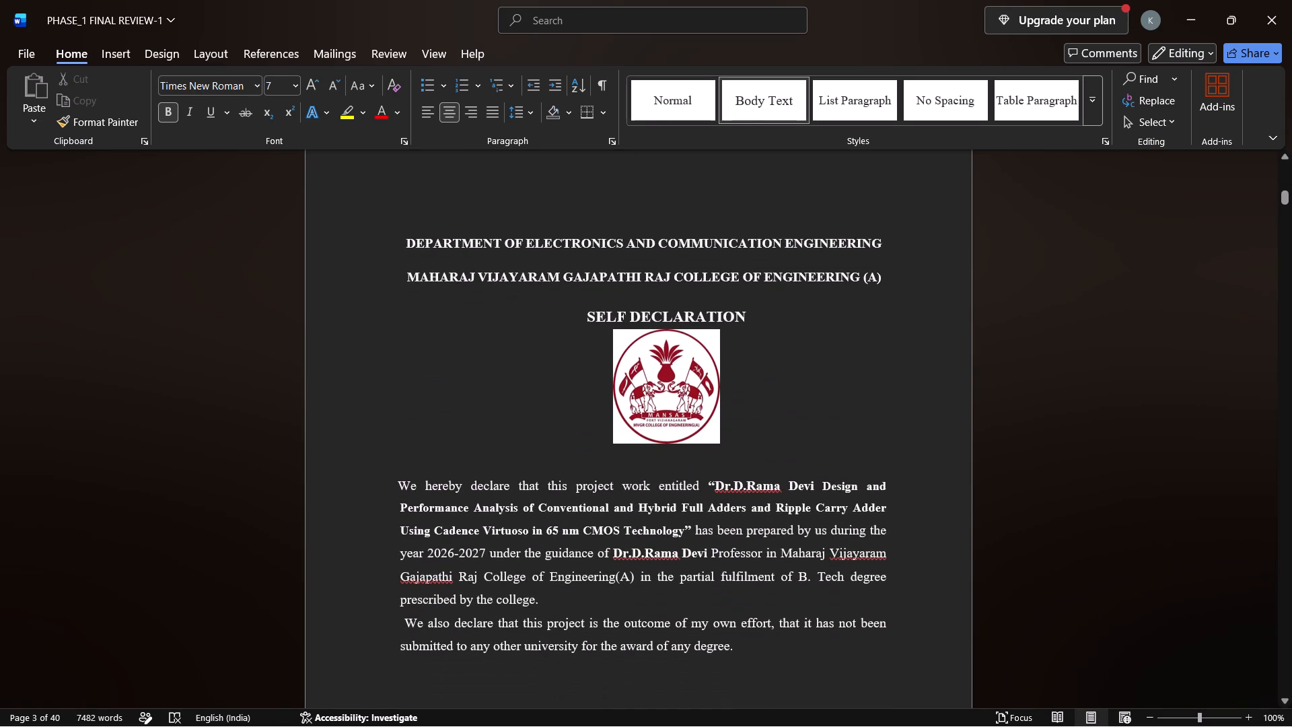
{"action": "scroll", "coordinate": [780, 536], "scroll_direction": "down", "scroll_amount": 1}
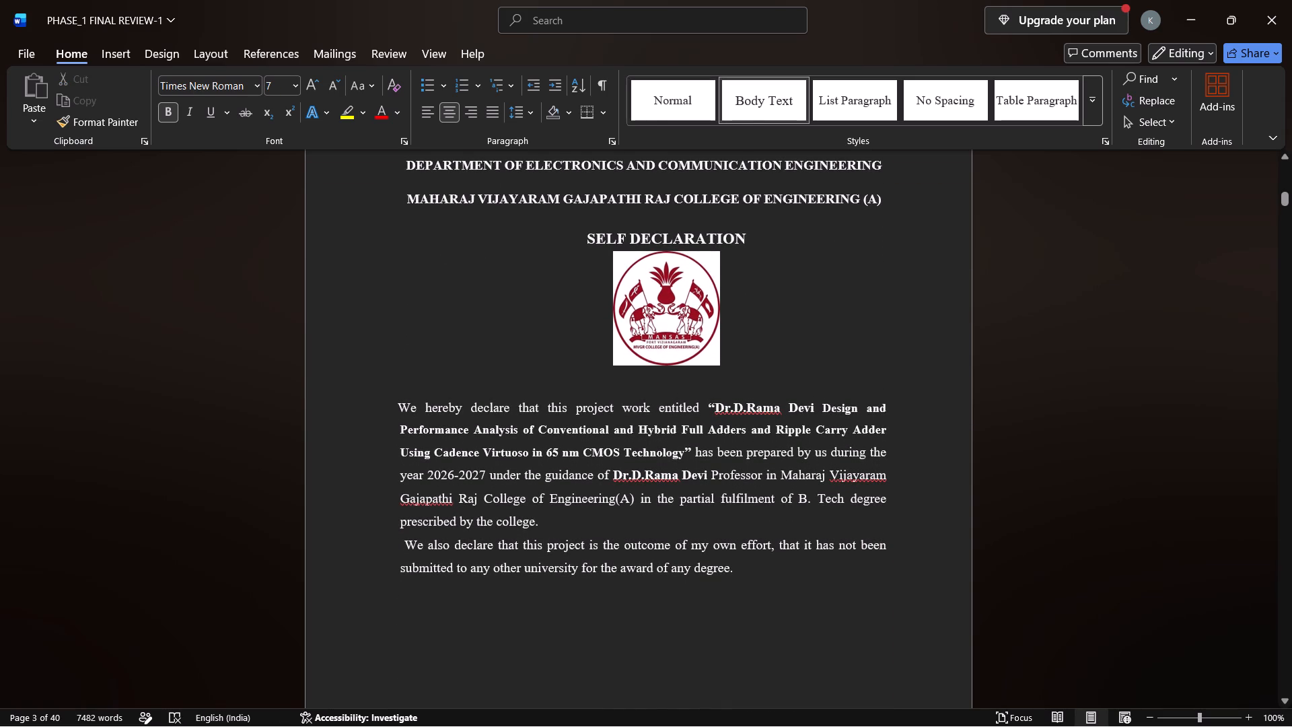
{"action": "left_click", "coordinate": [822, 408]}
{"action": "key", "text": "BackSpace"}
{"action": "key", "text": "BackSpace"}
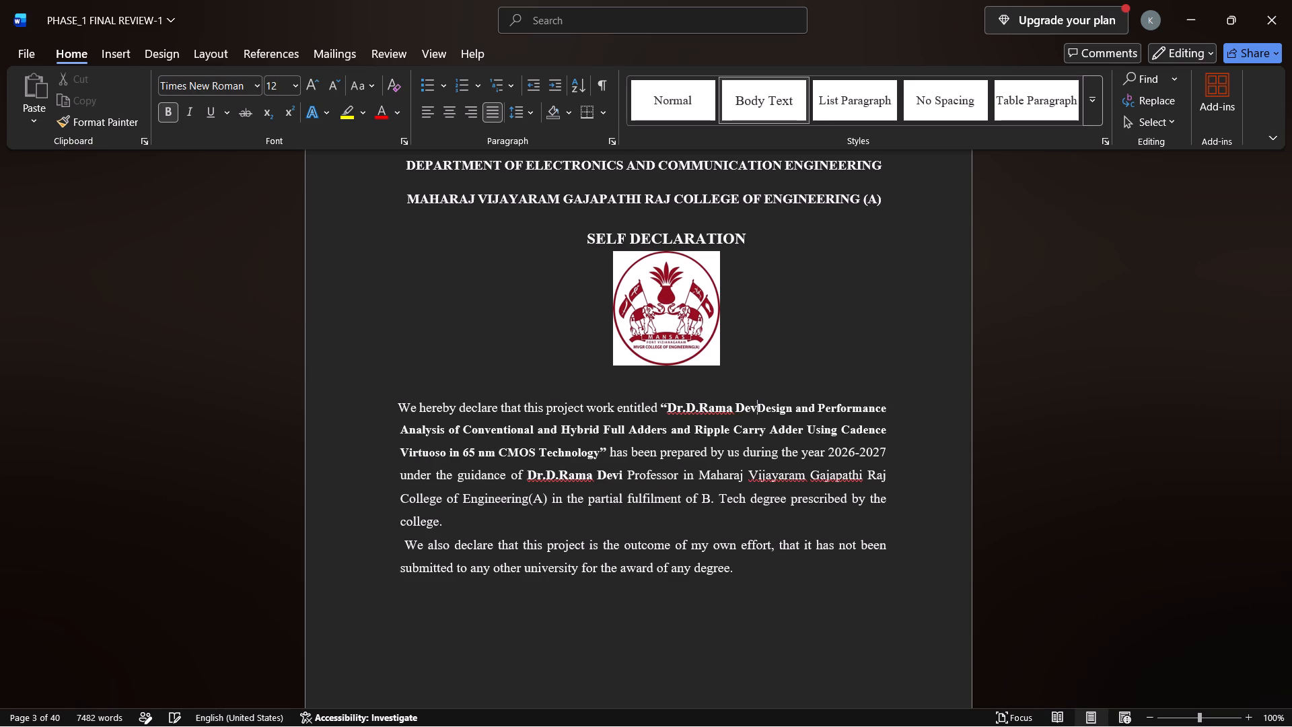
{"action": "key", "text": "BackSpace"}
{"action": "key", "text": "BackSpace"}
{"action": "key", "text": "BackSpace"}
{"action": "key", "text": "BackSpace"}
{"action": "key", "text": "BackSpace"}
{"action": "key", "text": "BackSpace"}
{"action": "key", "text": "BackSpace"}
{"action": "key", "text": "BackSpace"}
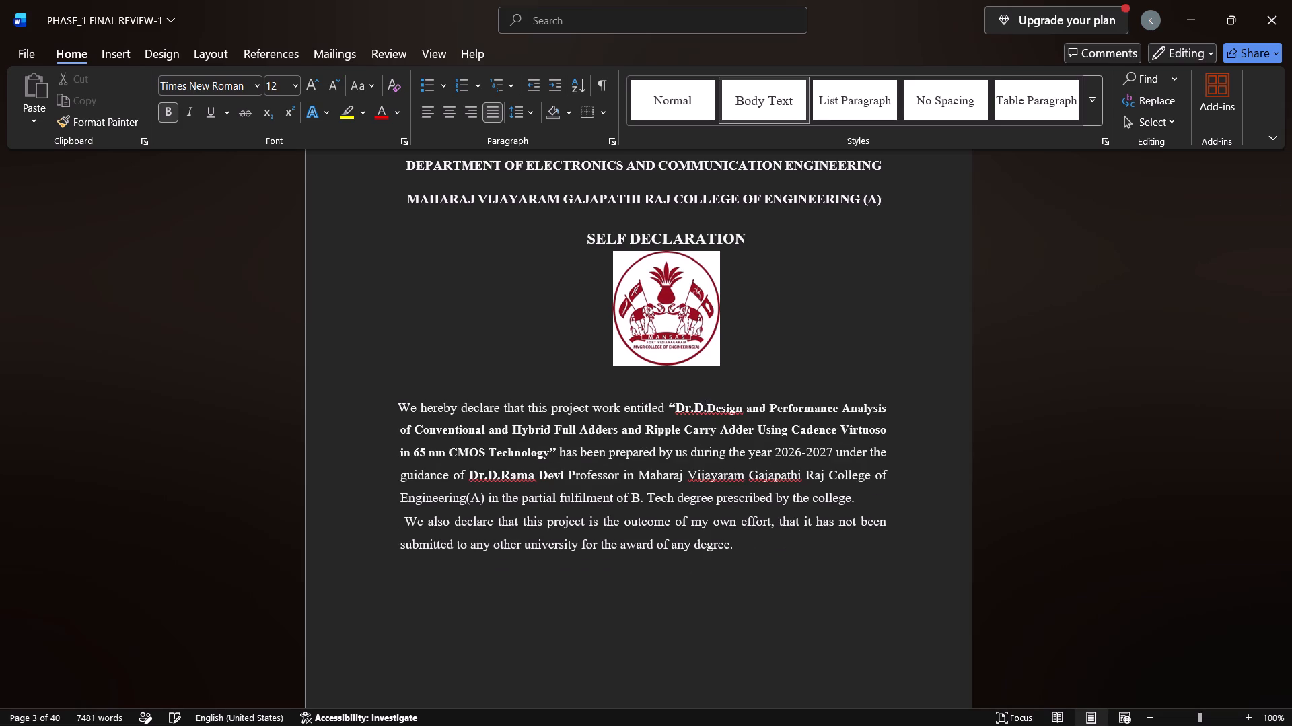
{"action": "key", "text": "BackSpace"}
{"action": "key", "text": "BackSpace"}
{"action": "key", "text": "BackSpace"}
{"action": "key", "text": "BackSpace"}
{"action": "key", "text": "BackSpace"}
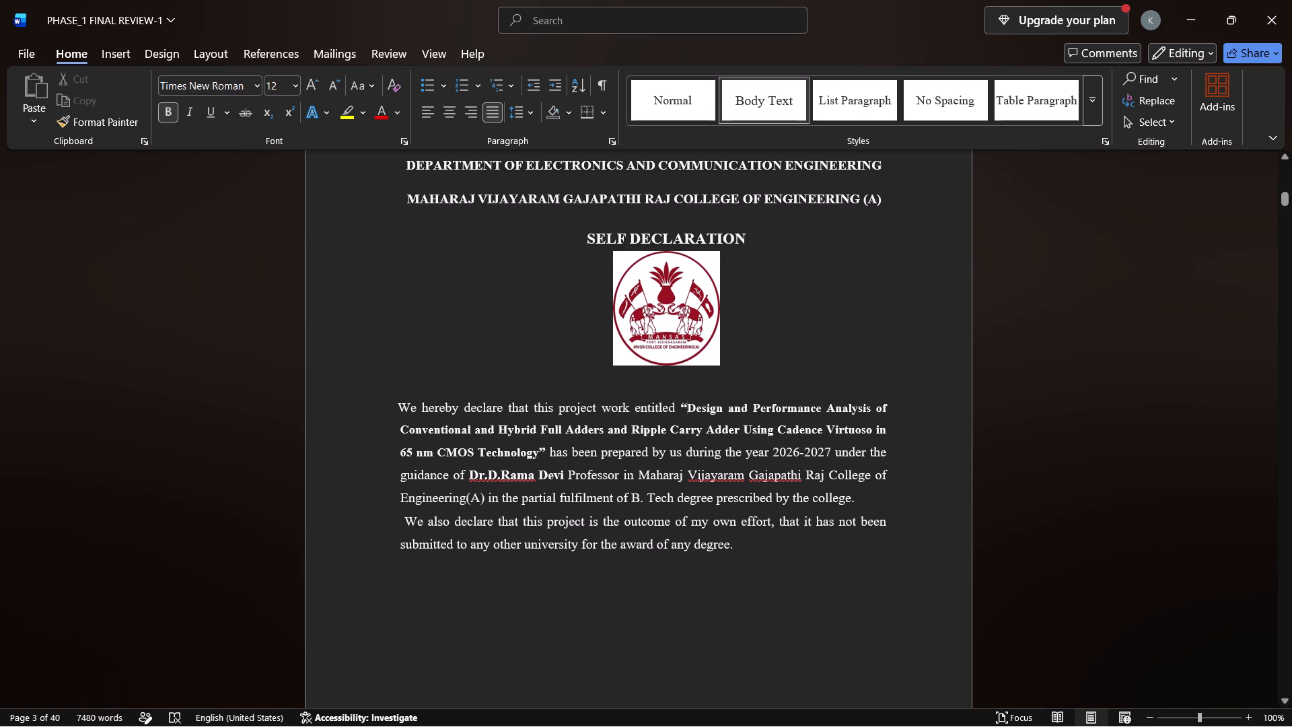
Set both paragraphs of the self declaration text to 12 pt.
{"action": "left_click_drag", "start_coordinate": [398, 405], "coordinate": [590, 515]}
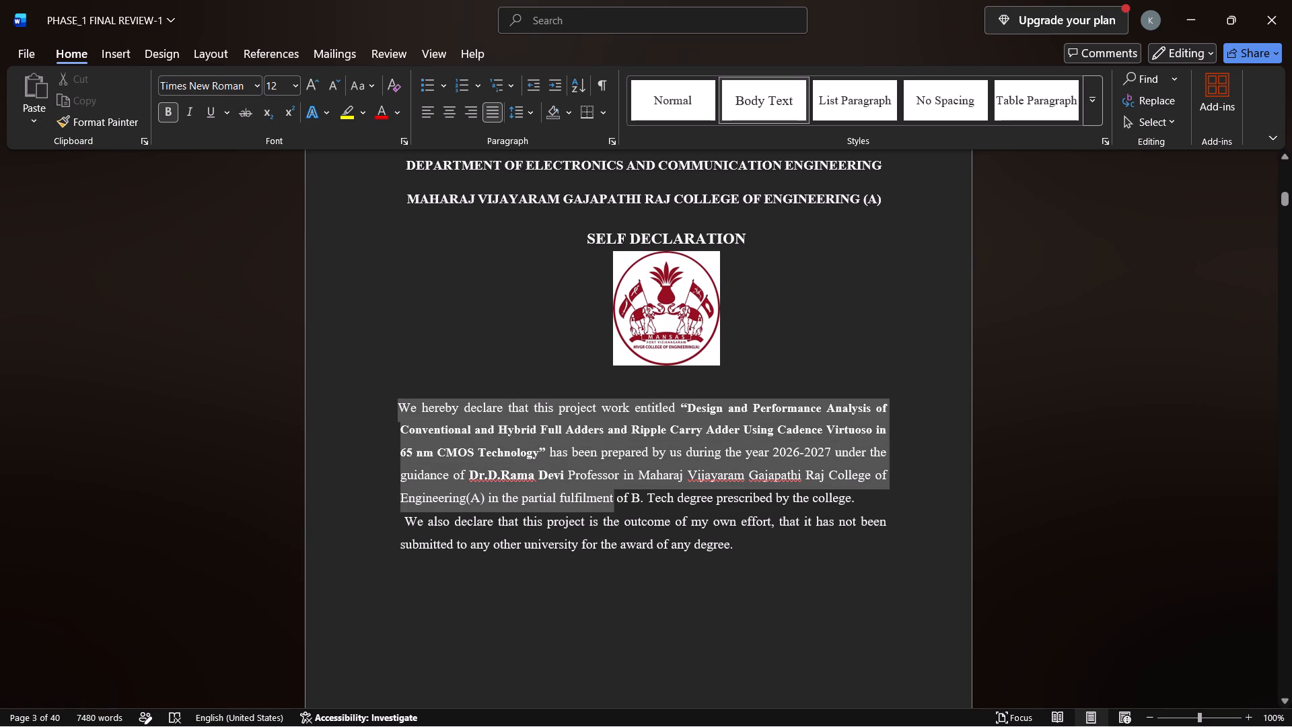
{"action": "left_click_drag", "start_coordinate": [590, 515], "coordinate": [739, 546]}
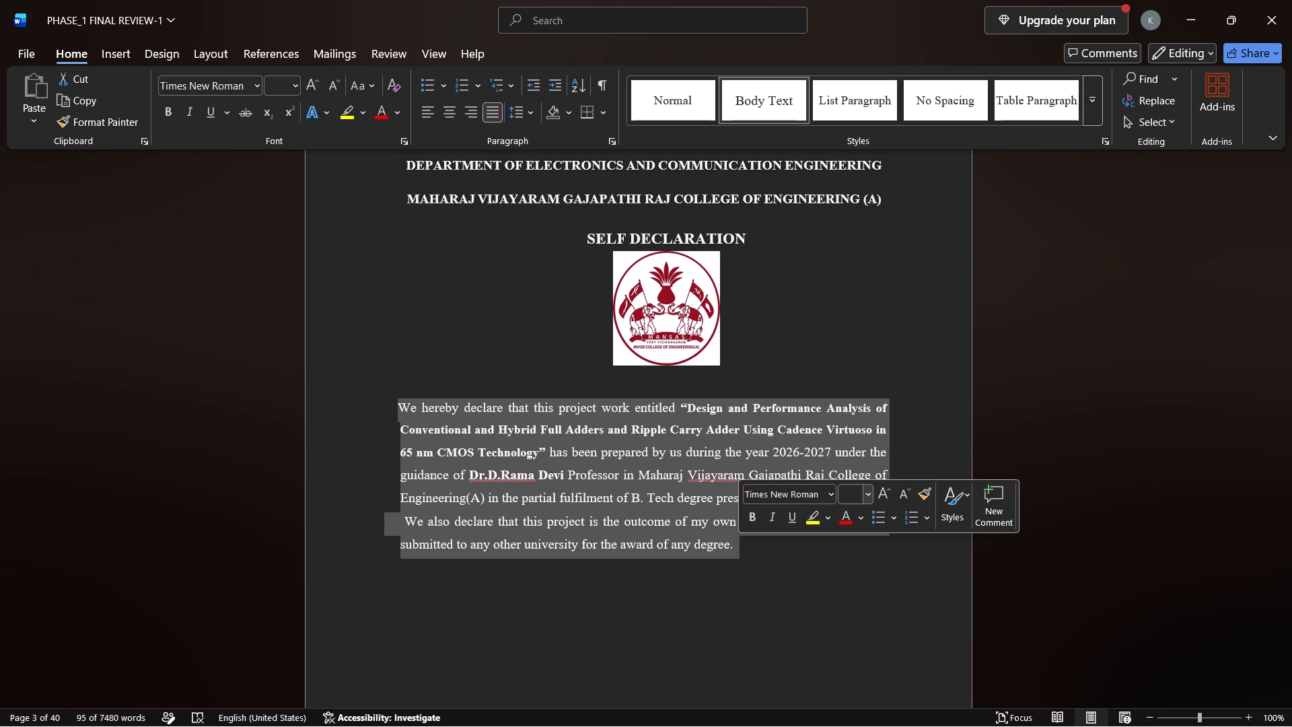
{"action": "left_click", "coordinate": [856, 495]}
{"action": "type", "text": "12"}
{"action": "key", "text": "Return"}
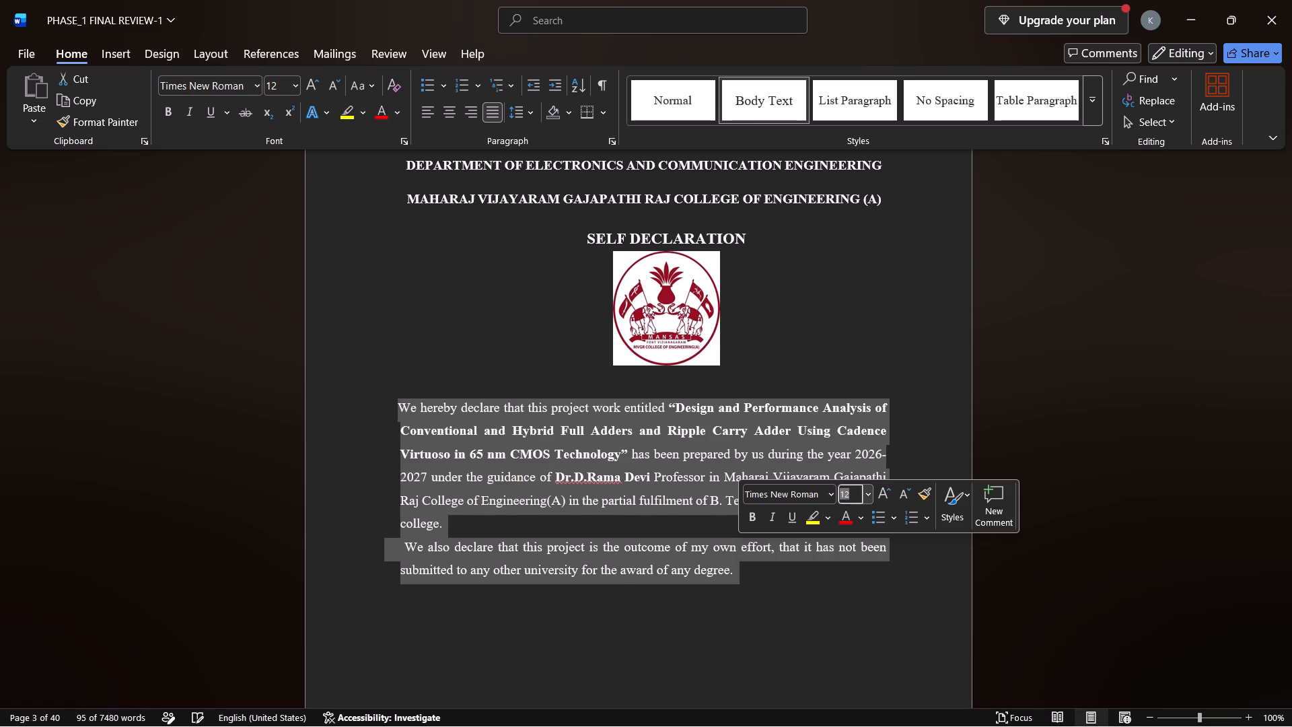
{"action": "left_click", "coordinate": [787, 624]}
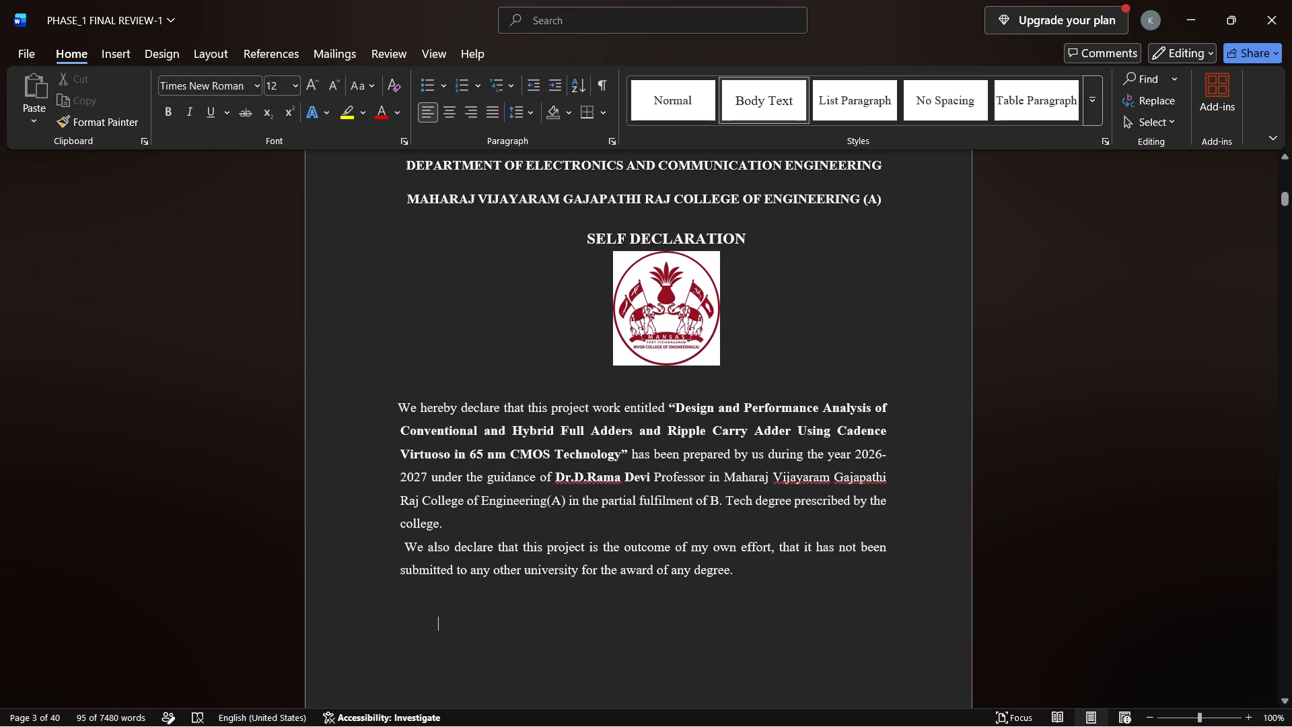
Switch to the main report and examine its cover, certificate, acknowledgment and vision and mission pages for comparison with the self declaration page.
{"action": "key", "text": "alt+Tab"}
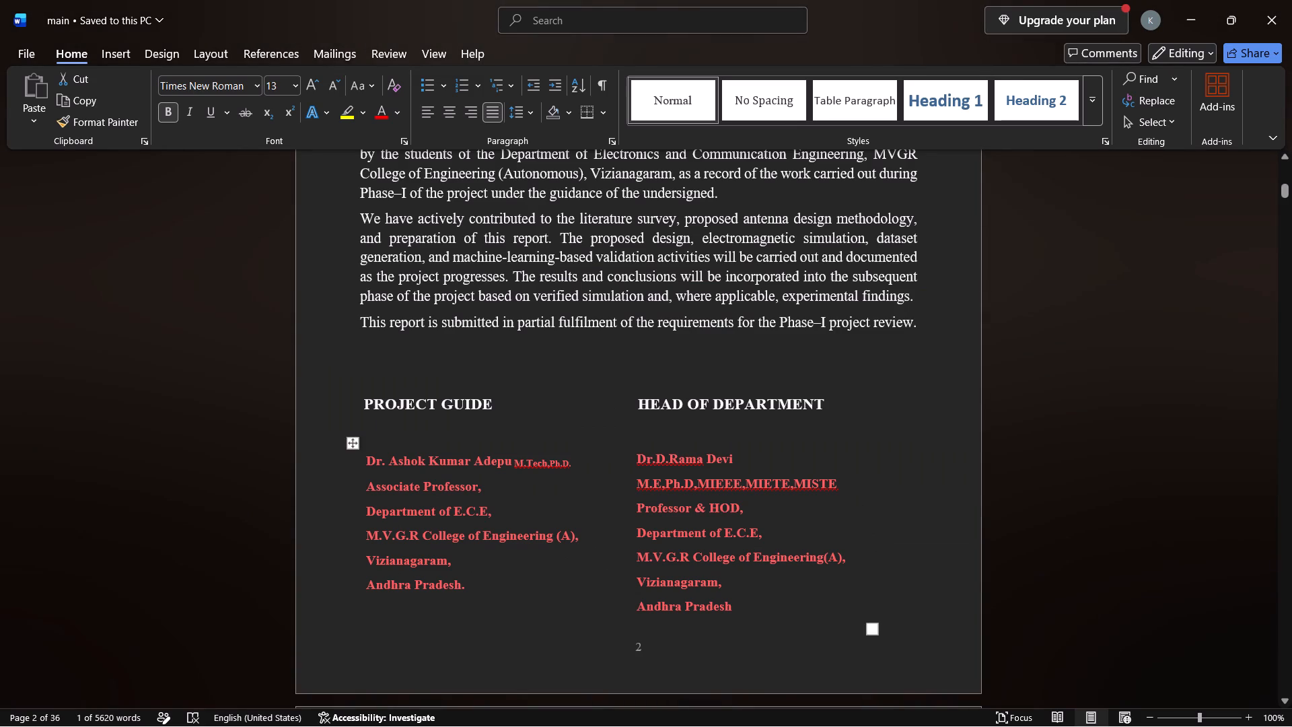
{"action": "scroll", "coordinate": [714, 518], "scroll_direction": "down", "scroll_amount": 3}
{"action": "scroll", "coordinate": [714, 518], "scroll_direction": "up", "scroll_amount": 7}
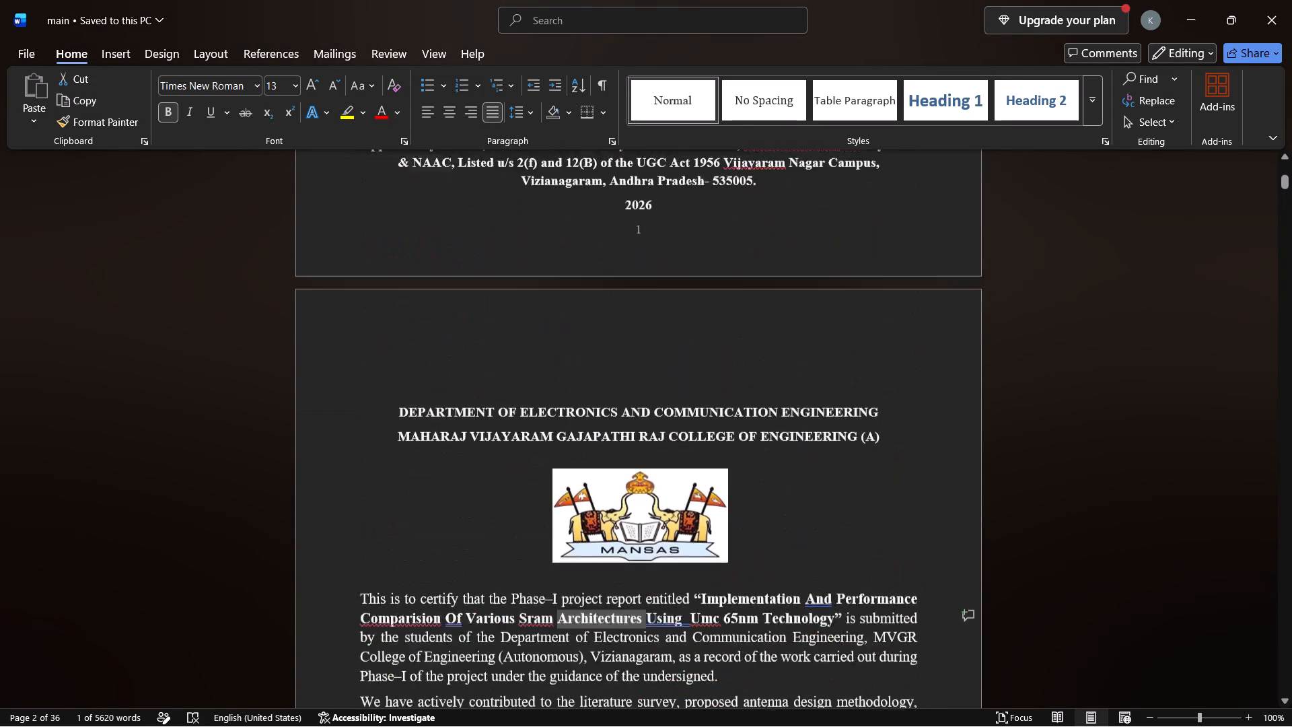
{"action": "scroll", "coordinate": [714, 518], "scroll_direction": "up", "scroll_amount": 1}
{"action": "scroll", "coordinate": [714, 518], "scroll_direction": "down", "scroll_amount": 1}
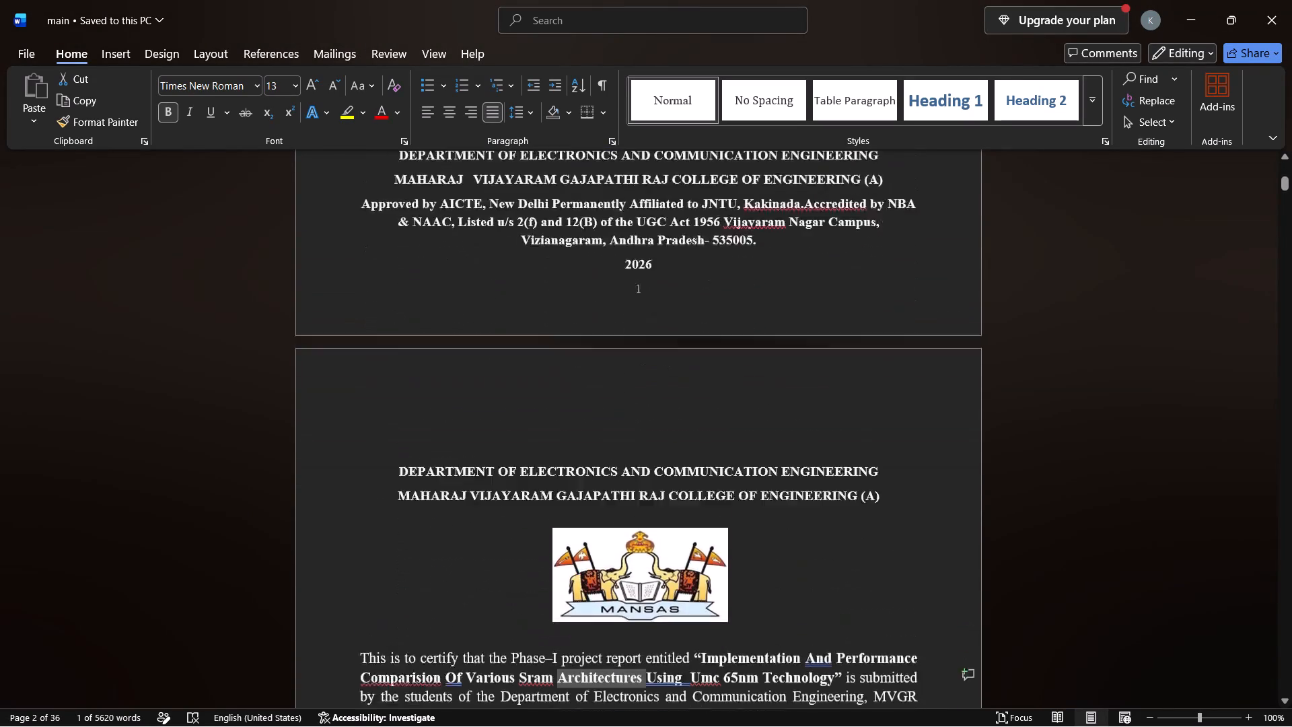
{"action": "scroll", "coordinate": [714, 518], "scroll_direction": "down", "scroll_amount": 3}
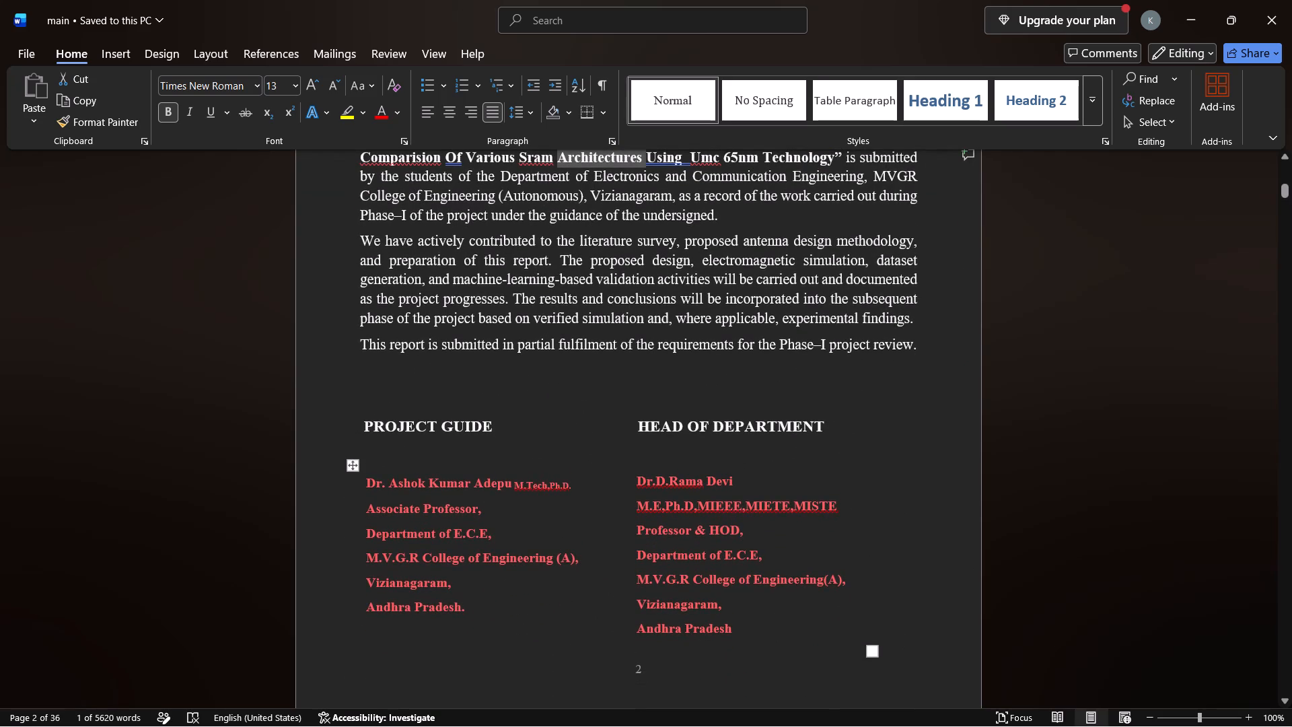
{"action": "scroll", "coordinate": [714, 518], "scroll_direction": "down", "scroll_amount": 3}
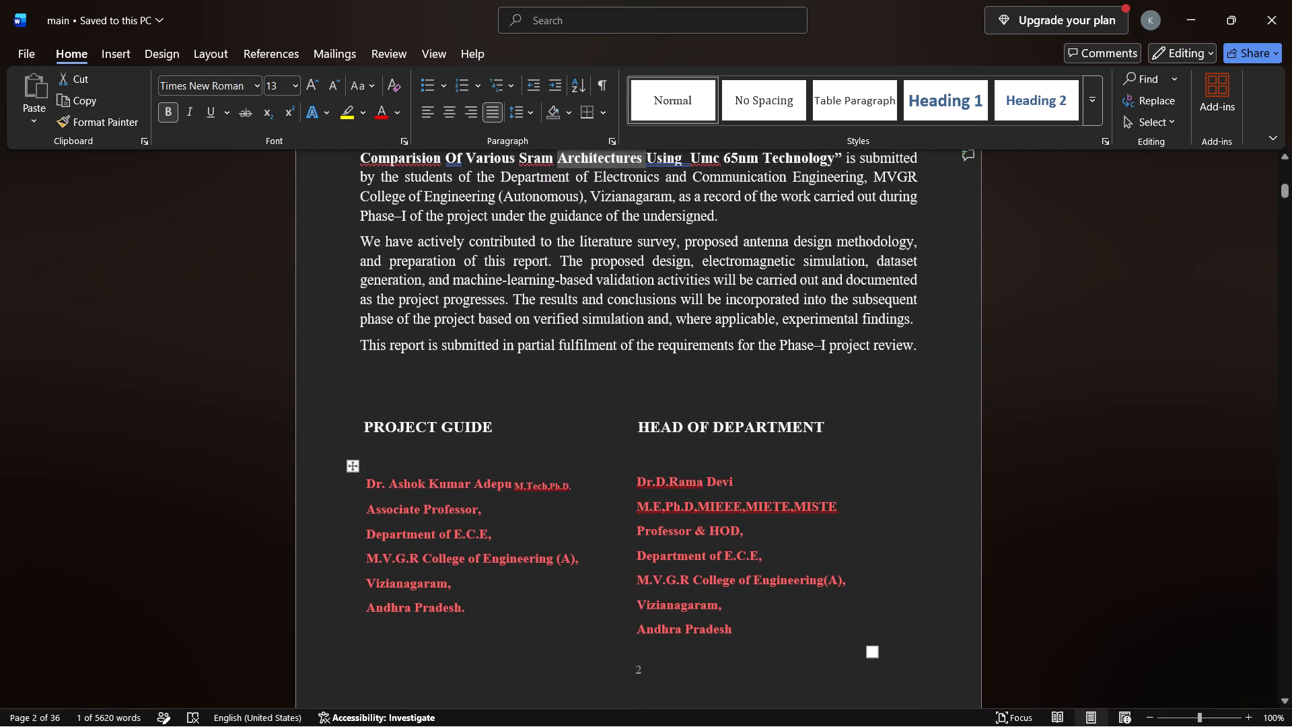
{"action": "scroll", "coordinate": [714, 518], "scroll_direction": "down", "scroll_amount": 7}
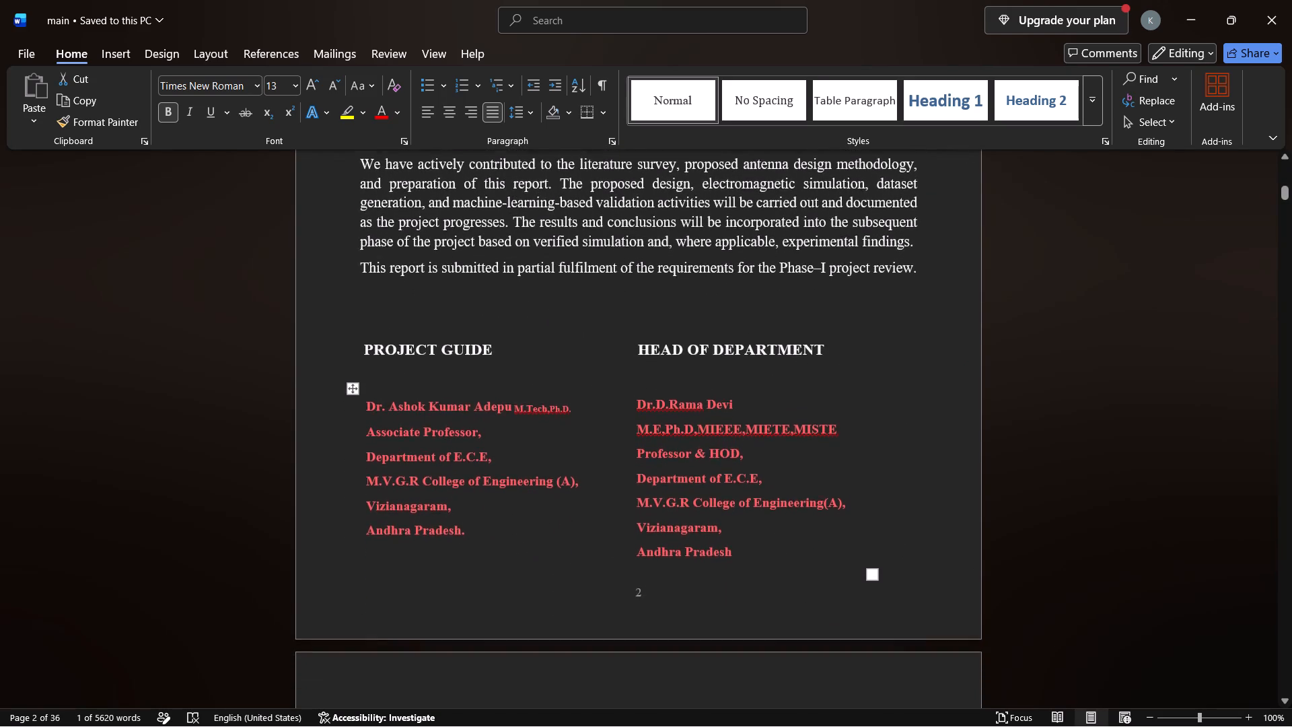
{"action": "scroll", "coordinate": [714, 518], "scroll_direction": "down", "scroll_amount": 2}
{"action": "scroll", "coordinate": [714, 518], "scroll_direction": "up", "scroll_amount": 1}
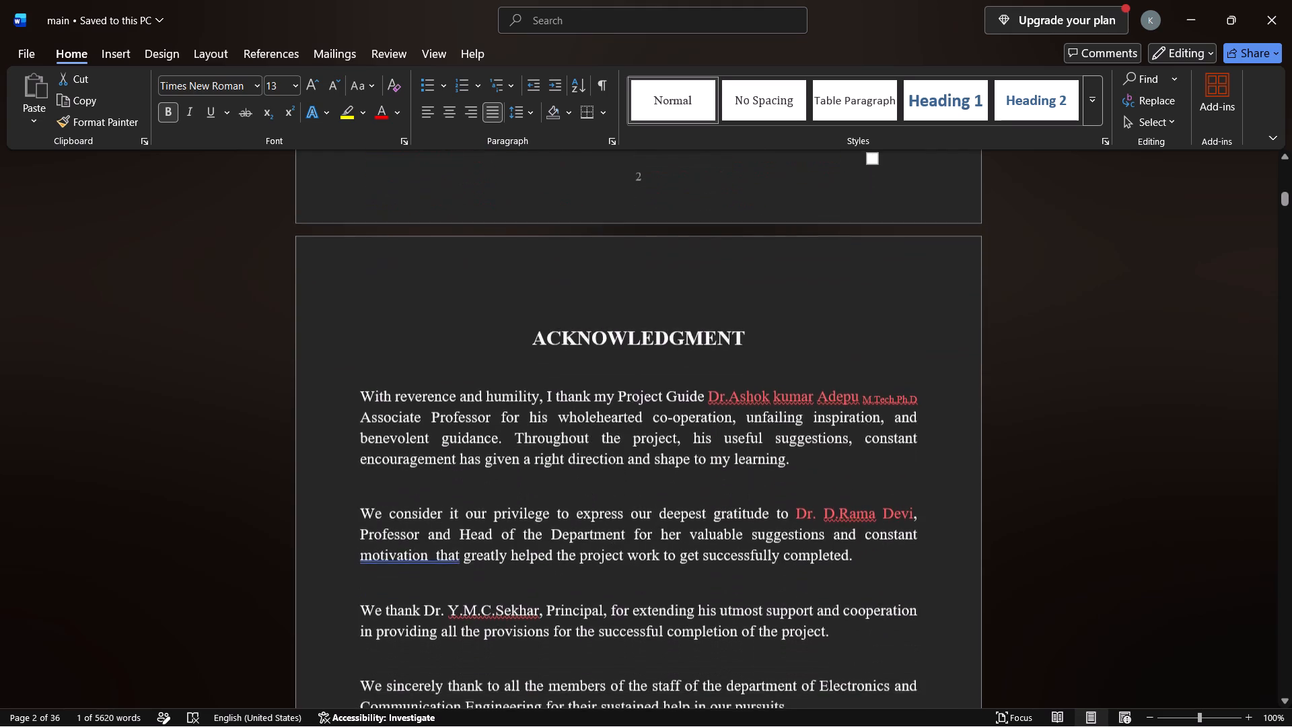
{"action": "scroll", "coordinate": [714, 518], "scroll_direction": "up", "scroll_amount": 1}
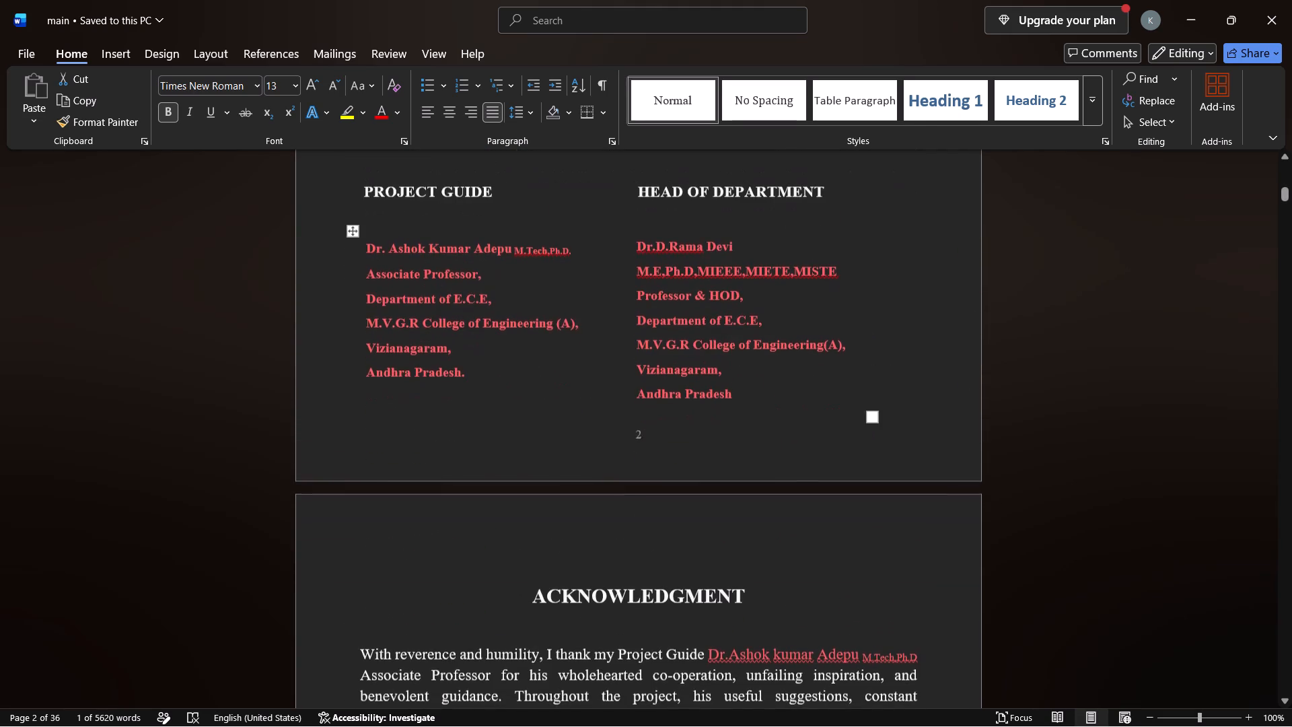
{"action": "key", "text": "alt+Tab"}
{"action": "scroll", "coordinate": [714, 518], "scroll_direction": "up", "scroll_amount": 1}
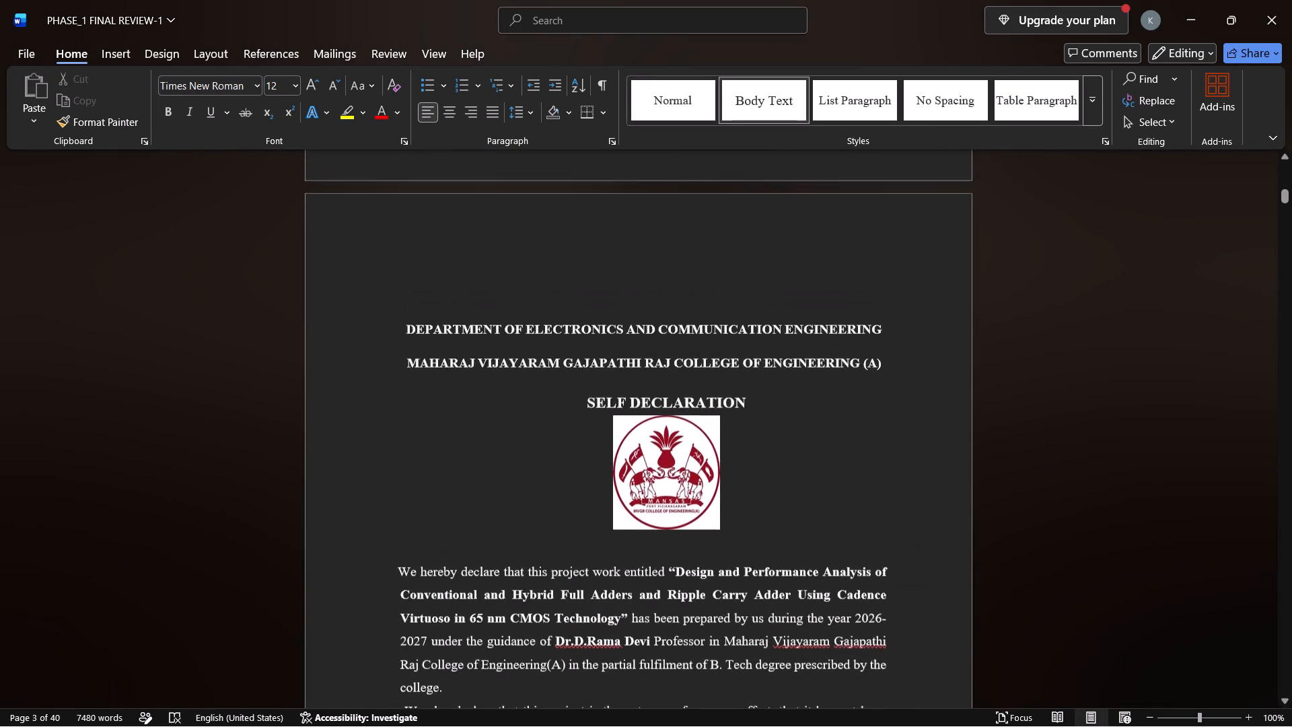
{"action": "key", "text": "alt+Tab"}
{"action": "scroll", "coordinate": [714, 518], "scroll_direction": "down", "scroll_amount": 6}
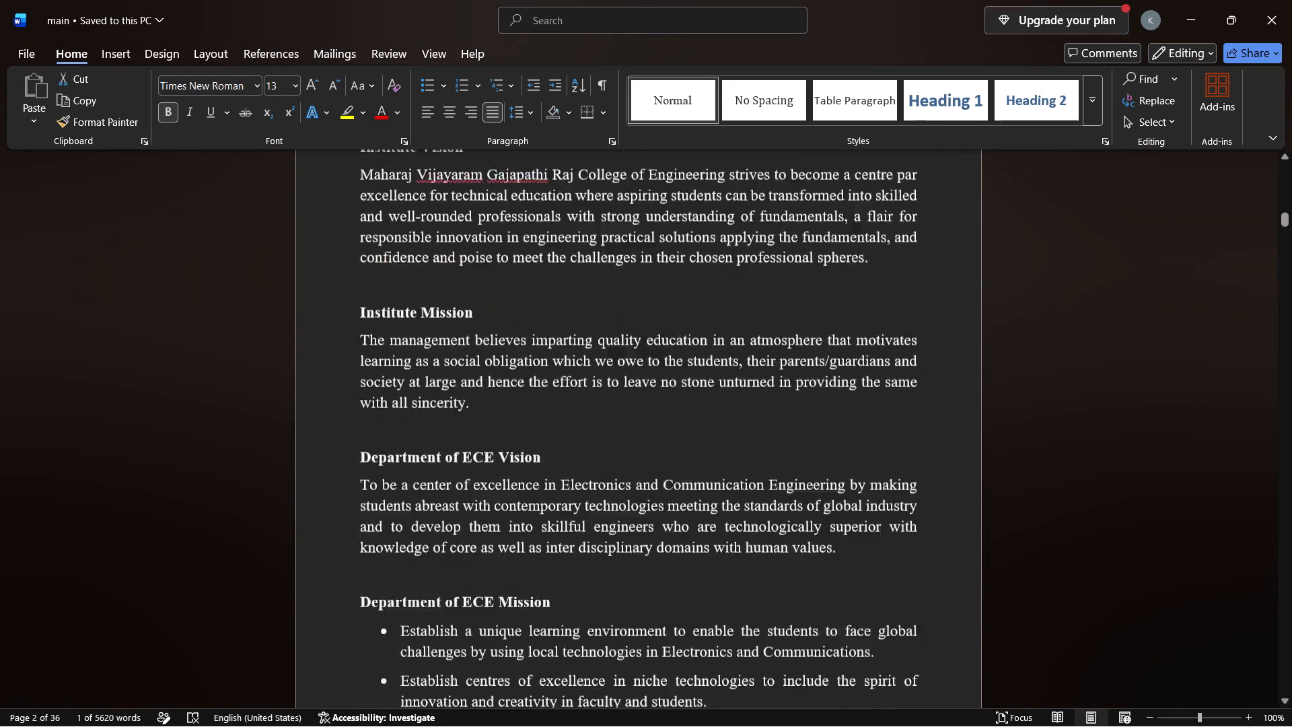
{"action": "scroll", "coordinate": [714, 518], "scroll_direction": "down", "scroll_amount": 1}
{"action": "scroll", "coordinate": [714, 518], "scroll_direction": "up", "scroll_amount": 7}
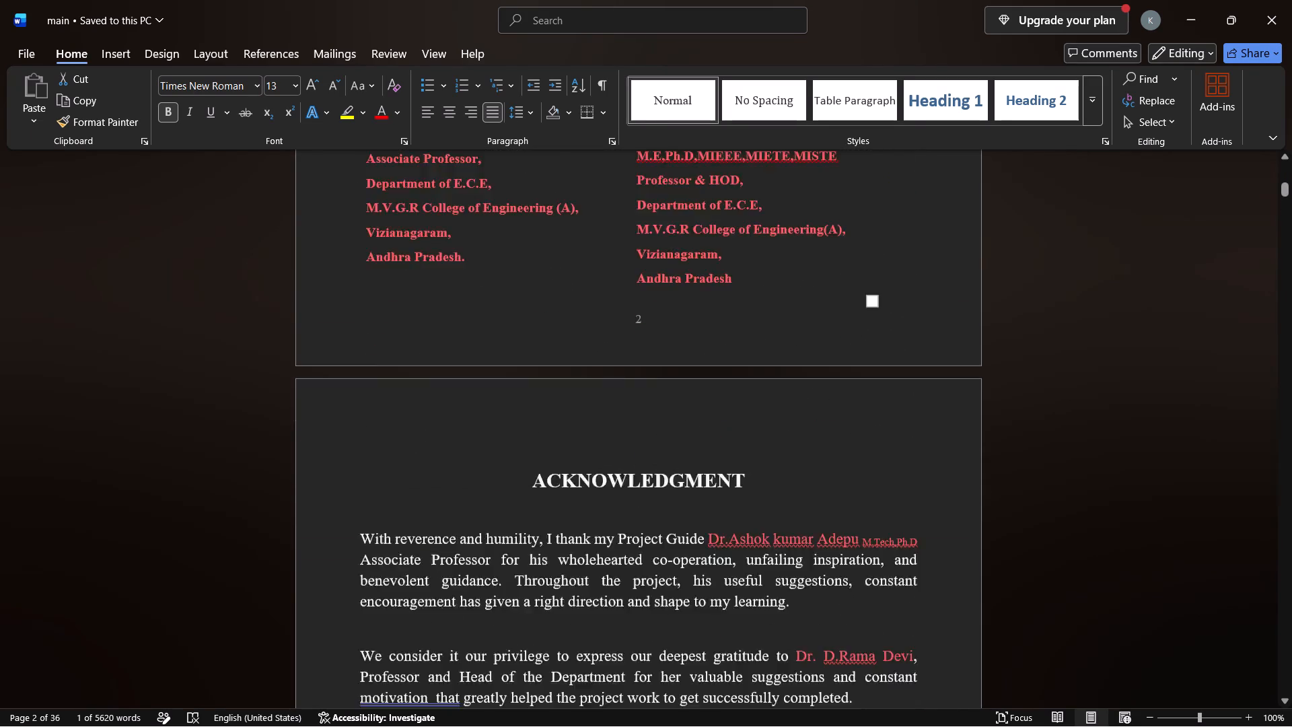
{"action": "scroll", "coordinate": [714, 518], "scroll_direction": "up", "scroll_amount": 2}
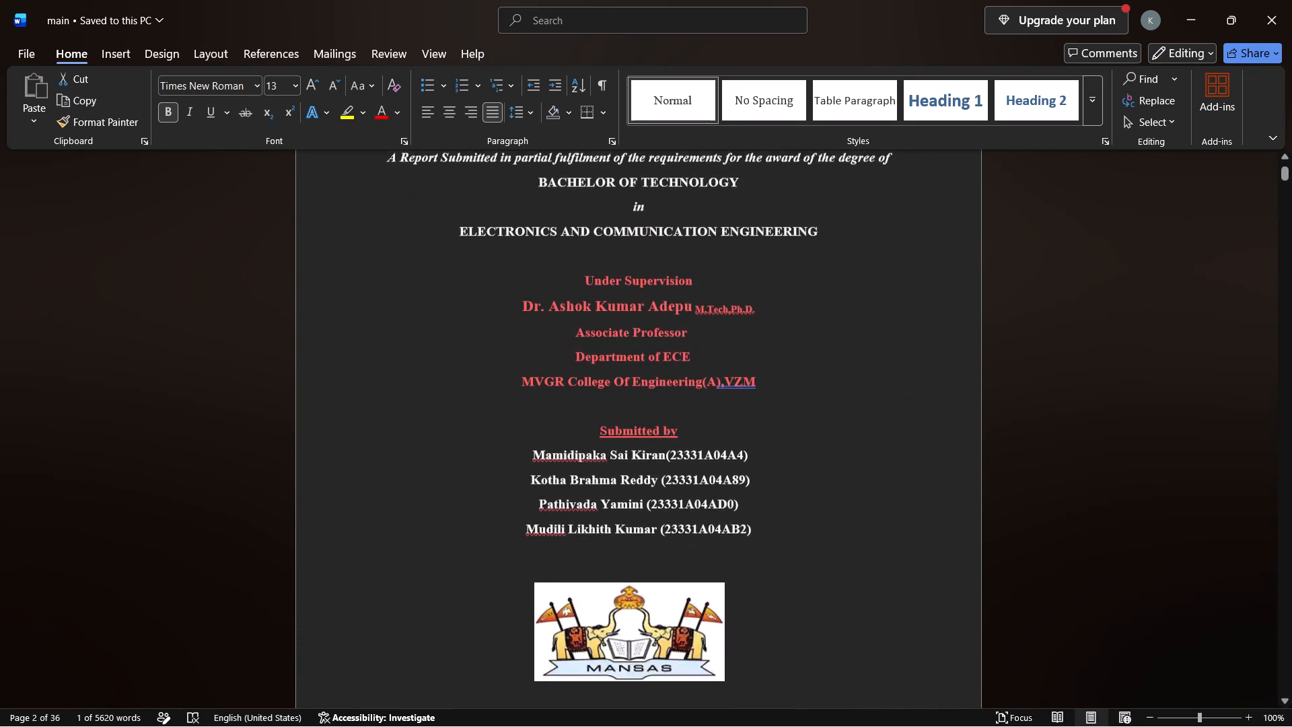
{"action": "scroll", "coordinate": [714, 518], "scroll_direction": "down", "scroll_amount": 3}
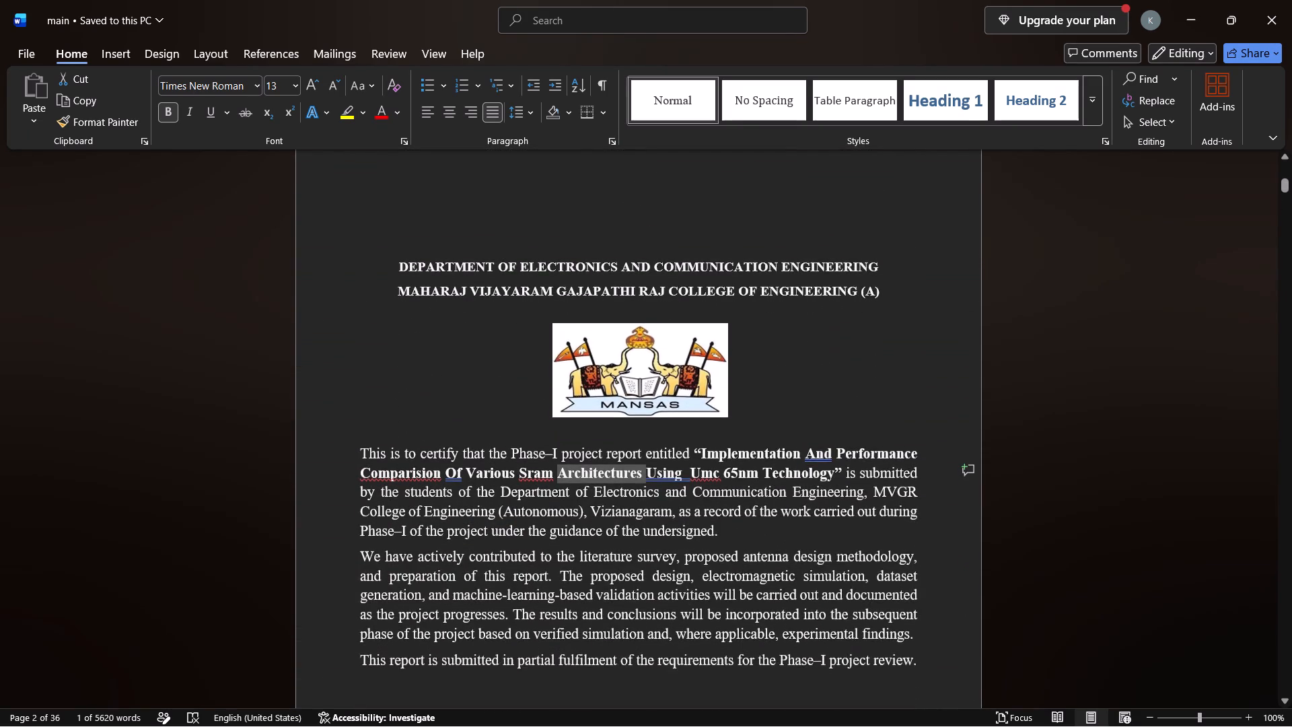
{"action": "scroll", "coordinate": [714, 518], "scroll_direction": "down", "scroll_amount": 3}
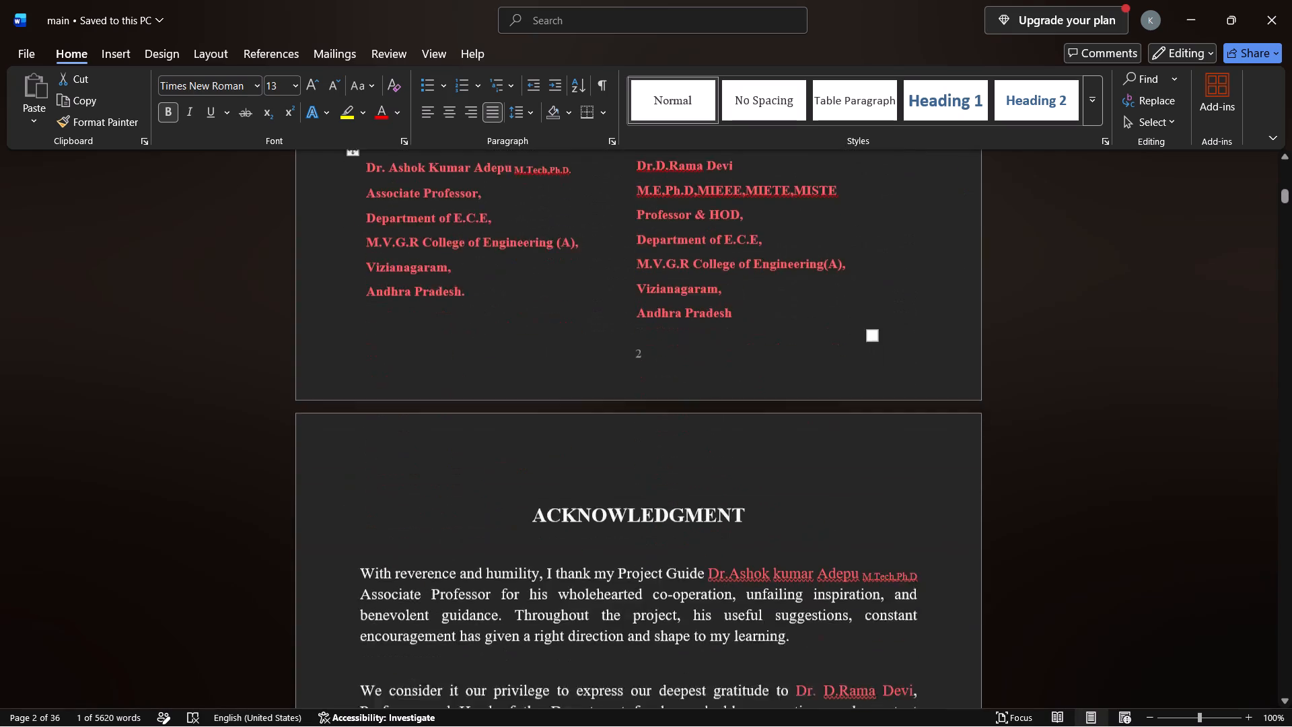
{"action": "scroll", "coordinate": [714, 518], "scroll_direction": "down", "scroll_amount": 2}
Return to PHASE_1 FINAL REVIEW-1 and set the student name and roll number lines below the self declaration text to 12 pt.
{"action": "key", "text": "alt+Tab"}
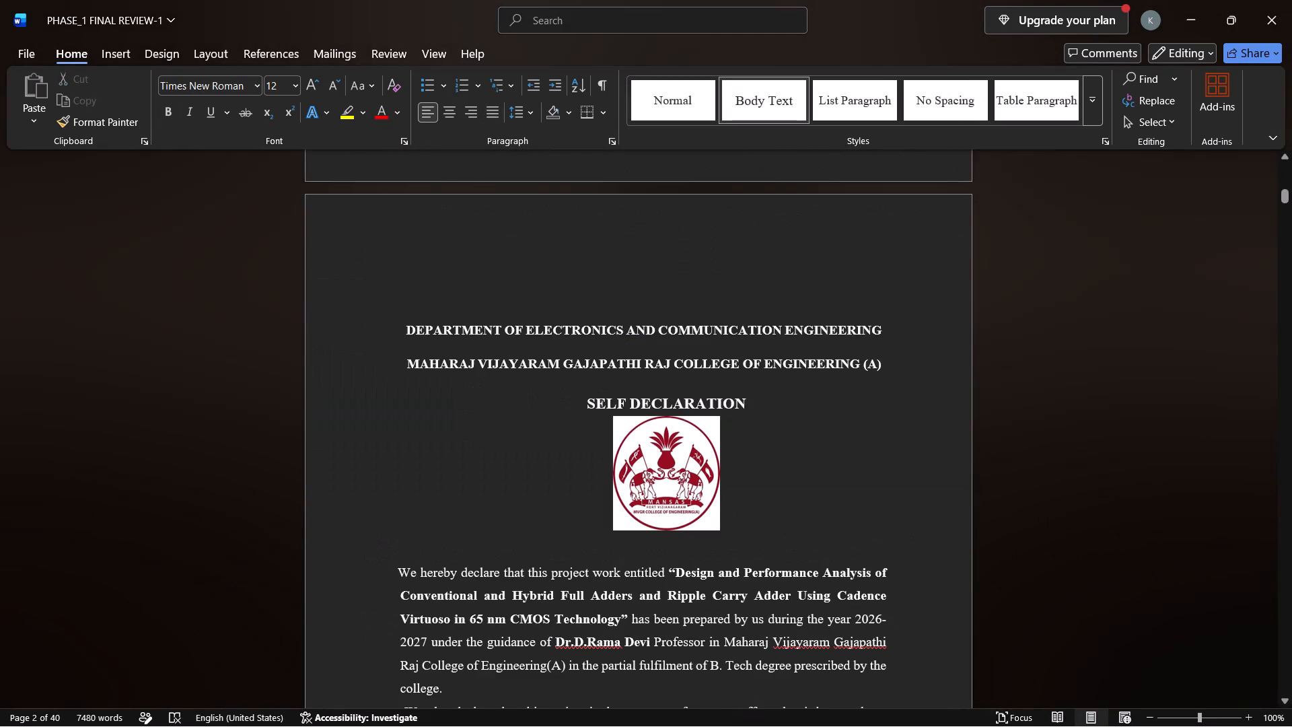
{"action": "scroll", "coordinate": [714, 518], "scroll_direction": "down", "scroll_amount": 1}
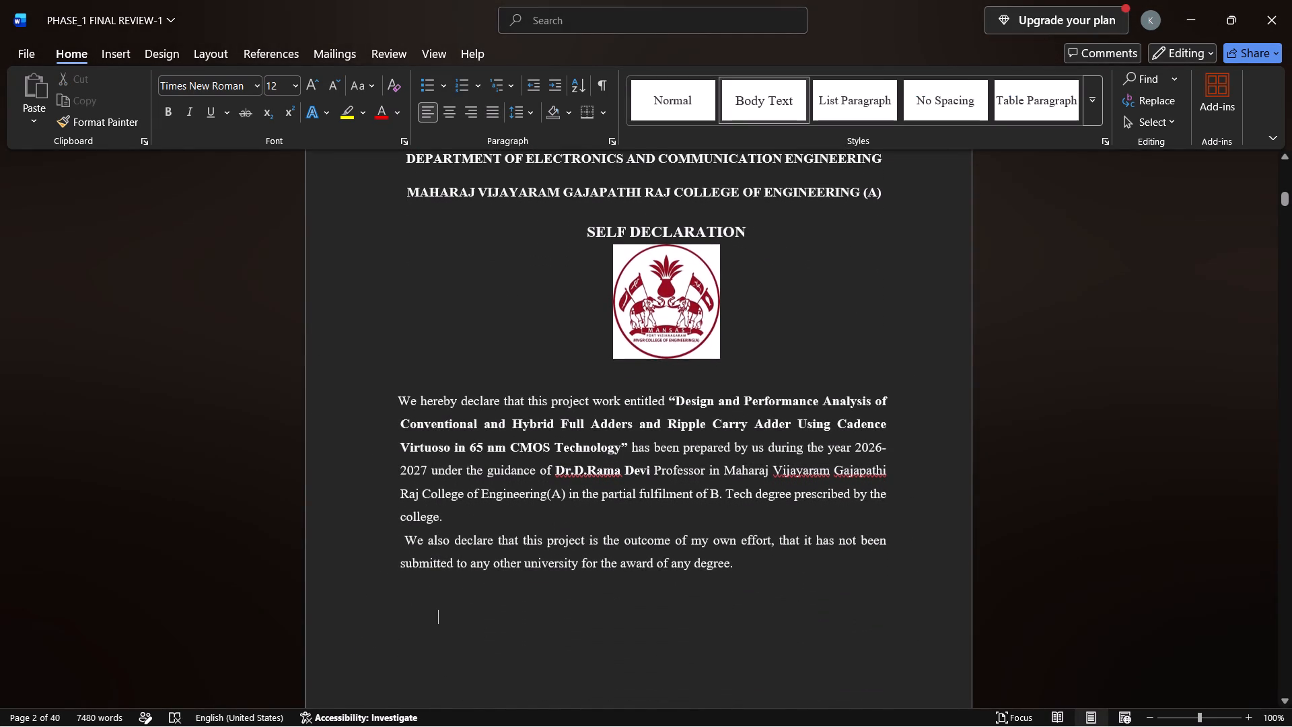
{"action": "scroll", "coordinate": [714, 518], "scroll_direction": "down", "scroll_amount": 3}
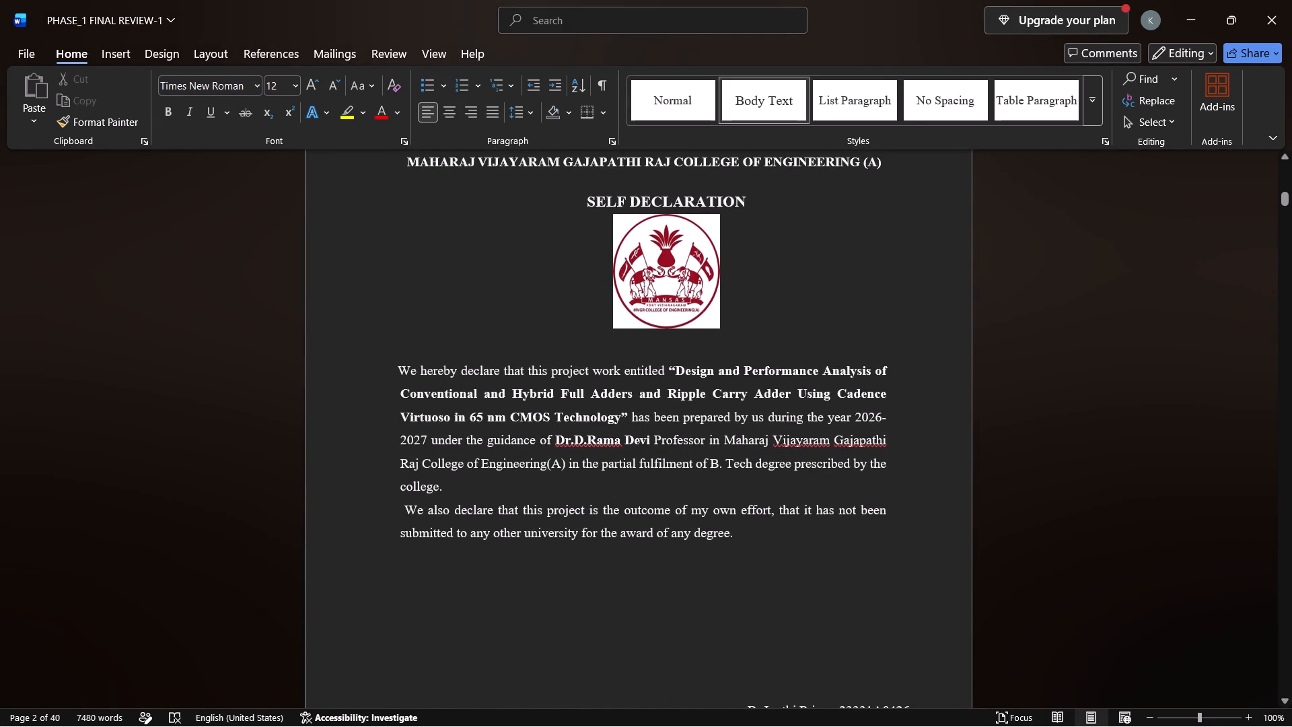
{"action": "scroll", "coordinate": [714, 518], "scroll_direction": "down", "scroll_amount": 1}
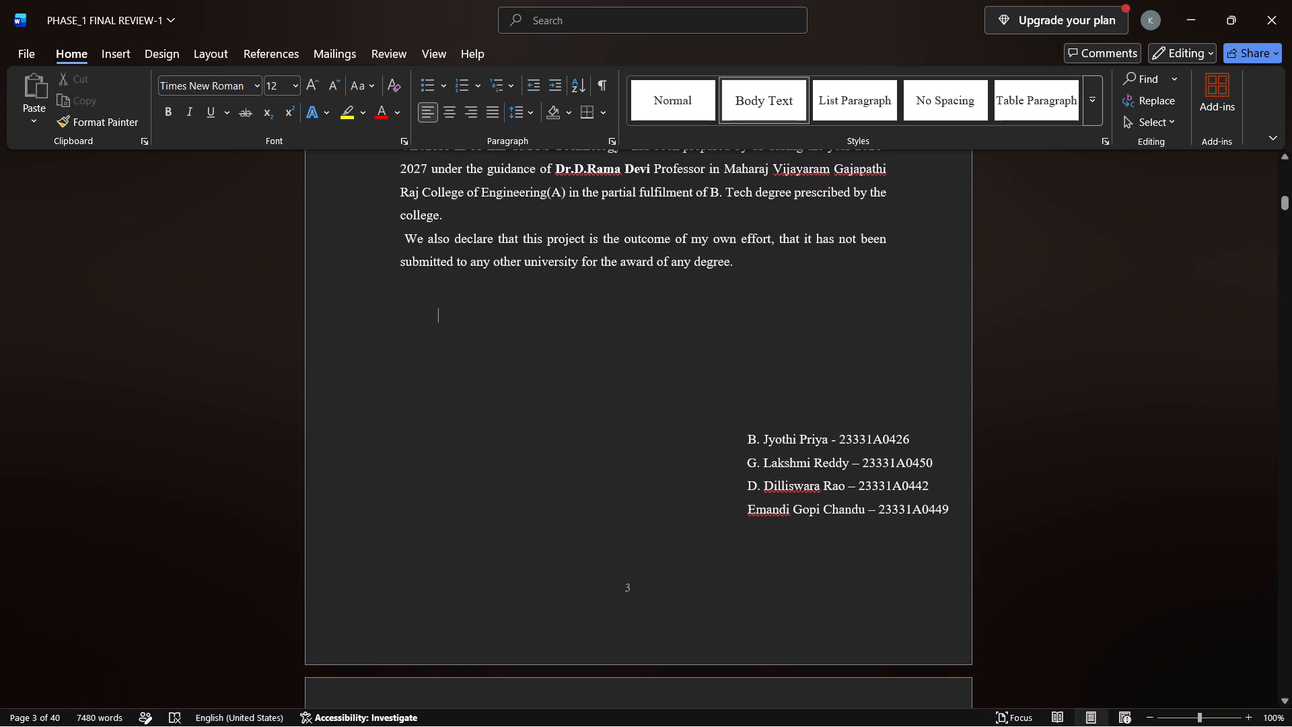
{"action": "left_click_drag", "start_coordinate": [744, 440], "coordinate": [915, 526]}
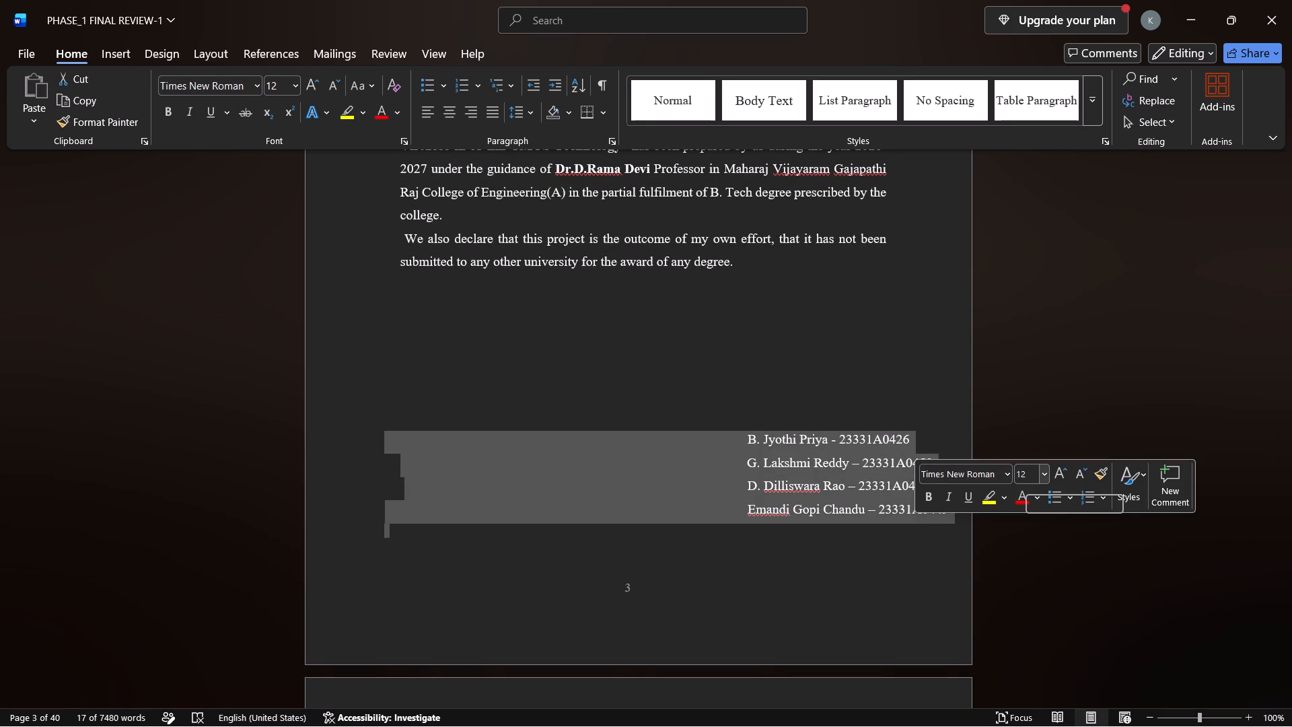
{"action": "left_click", "coordinate": [1026, 477]}
{"action": "type", "text": "12"}
{"action": "key", "text": "Return"}
{"action": "left_click", "coordinate": [898, 571]}
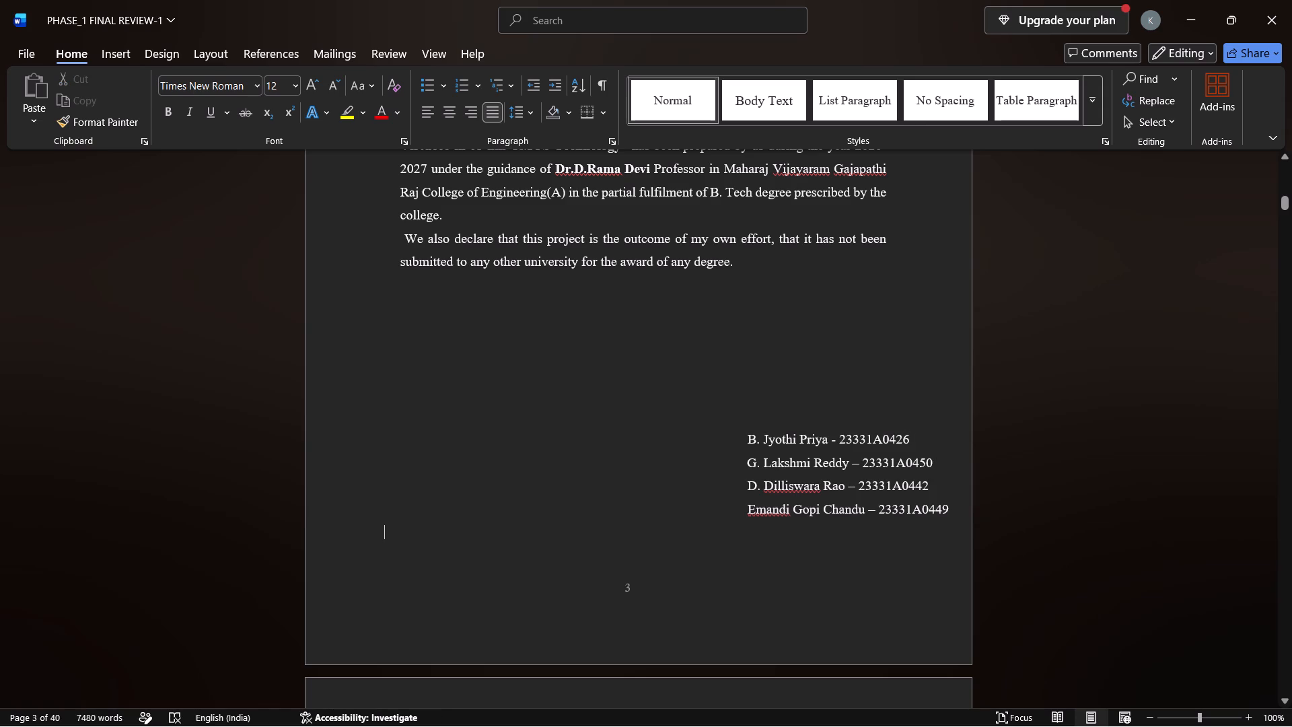
Compare the wording and layout of the ACKNOWLEDGEMENT page with the ACKNOWLEDGMENT page in the main report.
{"action": "scroll", "coordinate": [838, 482], "scroll_direction": "down", "scroll_amount": 1}
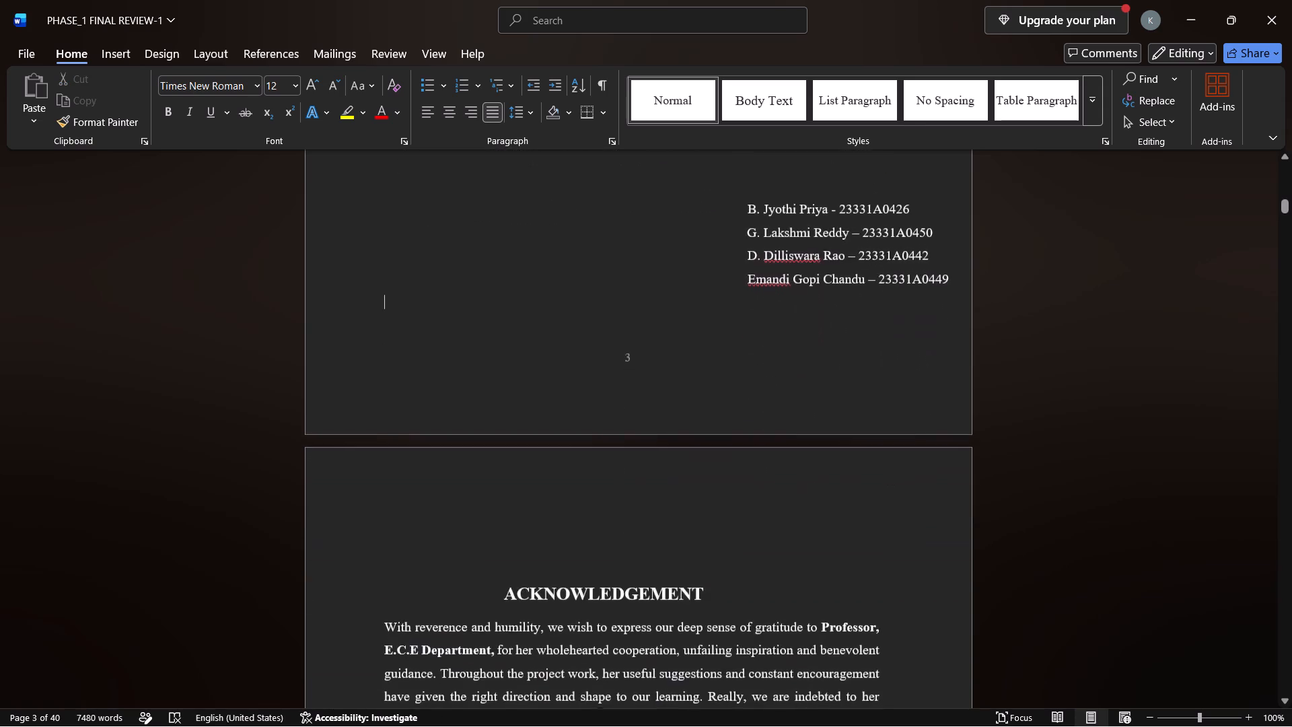
{"action": "scroll", "coordinate": [838, 482], "scroll_direction": "down", "scroll_amount": 3}
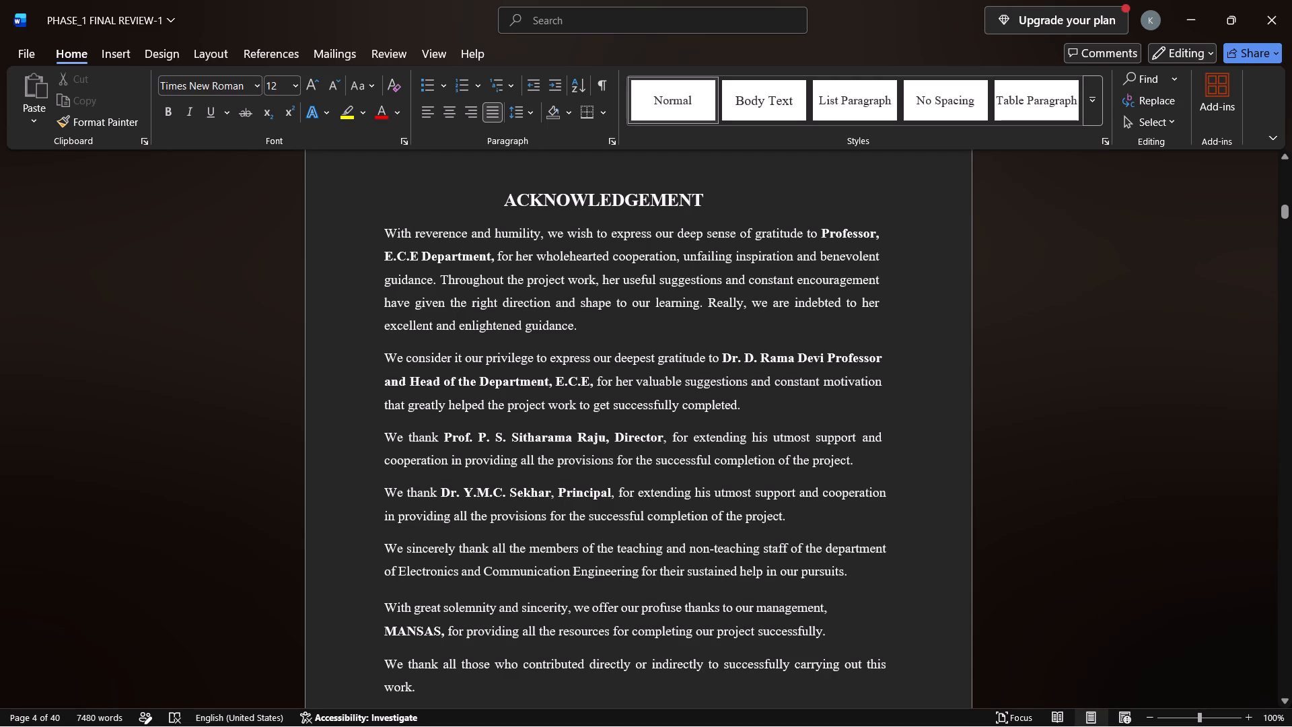
{"action": "key", "text": "alt+Tab"}
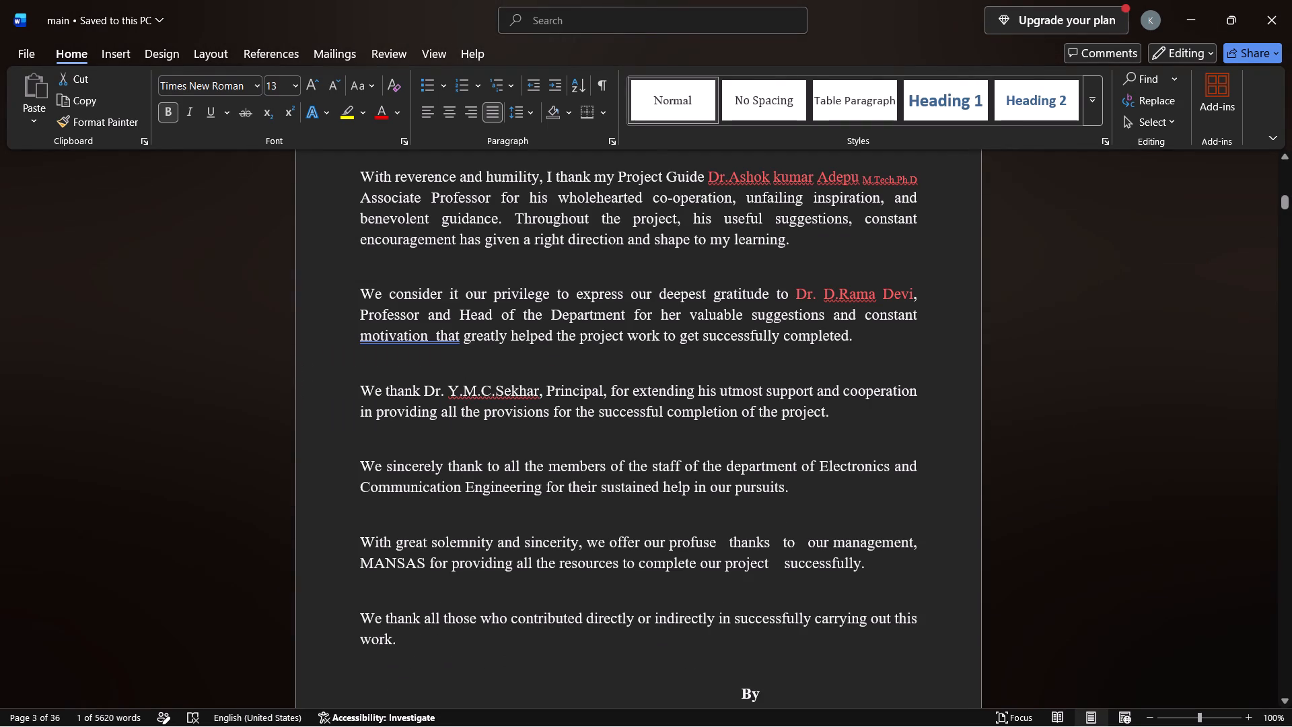
{"action": "scroll", "coordinate": [482, 249], "scroll_direction": "up", "scroll_amount": 1}
{"action": "key", "text": "alt+Tab"}
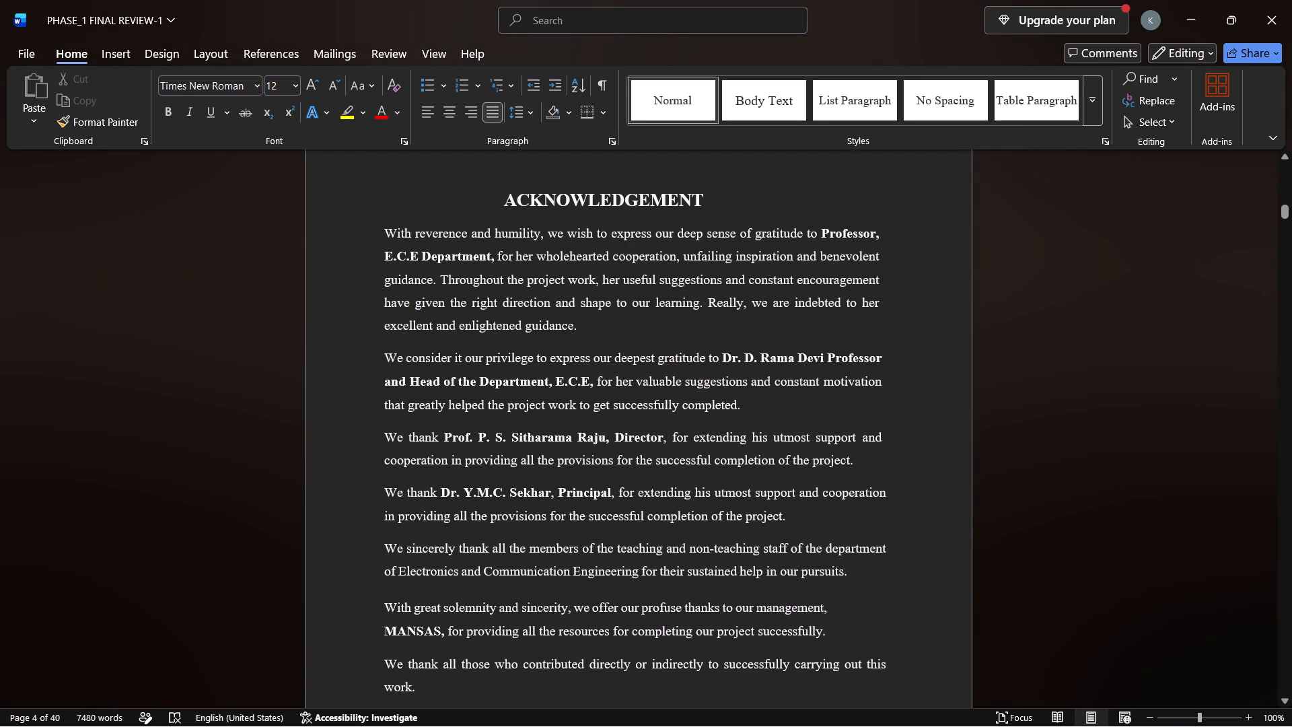
{"action": "key", "text": "alt+Tab"}
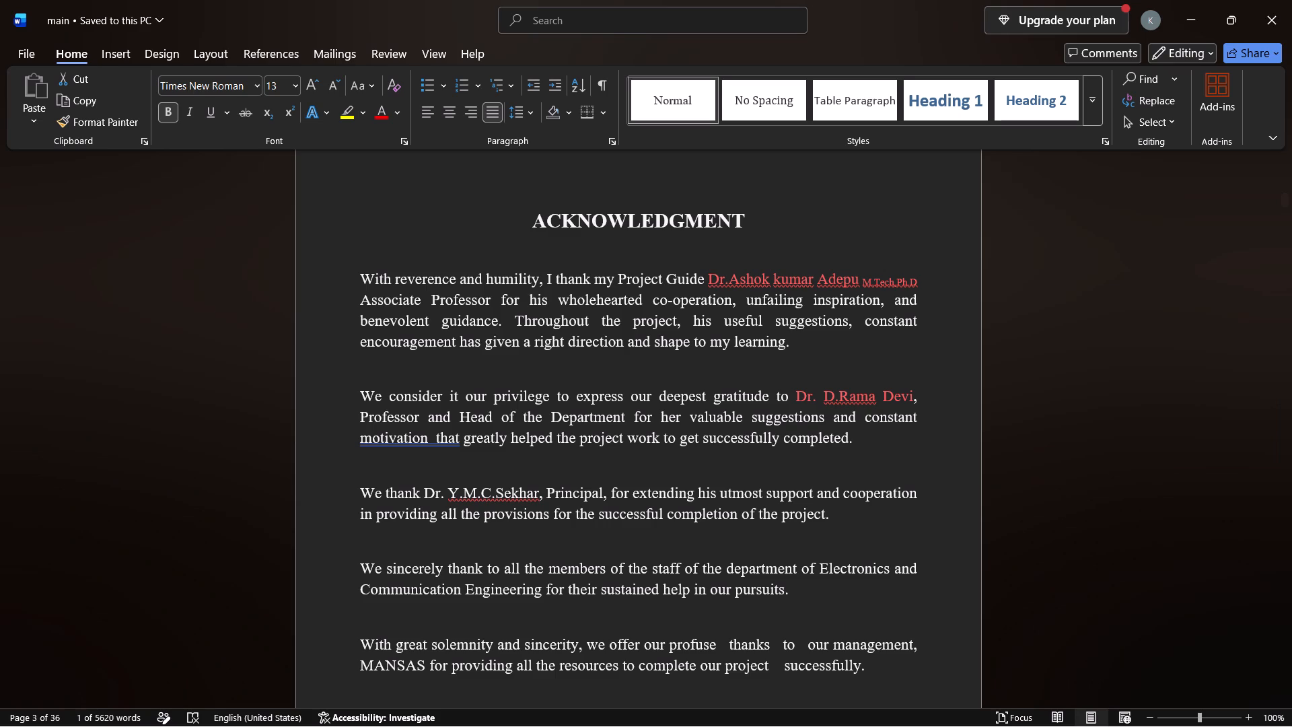
{"action": "scroll", "coordinate": [638, 341], "scroll_direction": "down", "scroll_amount": 2}
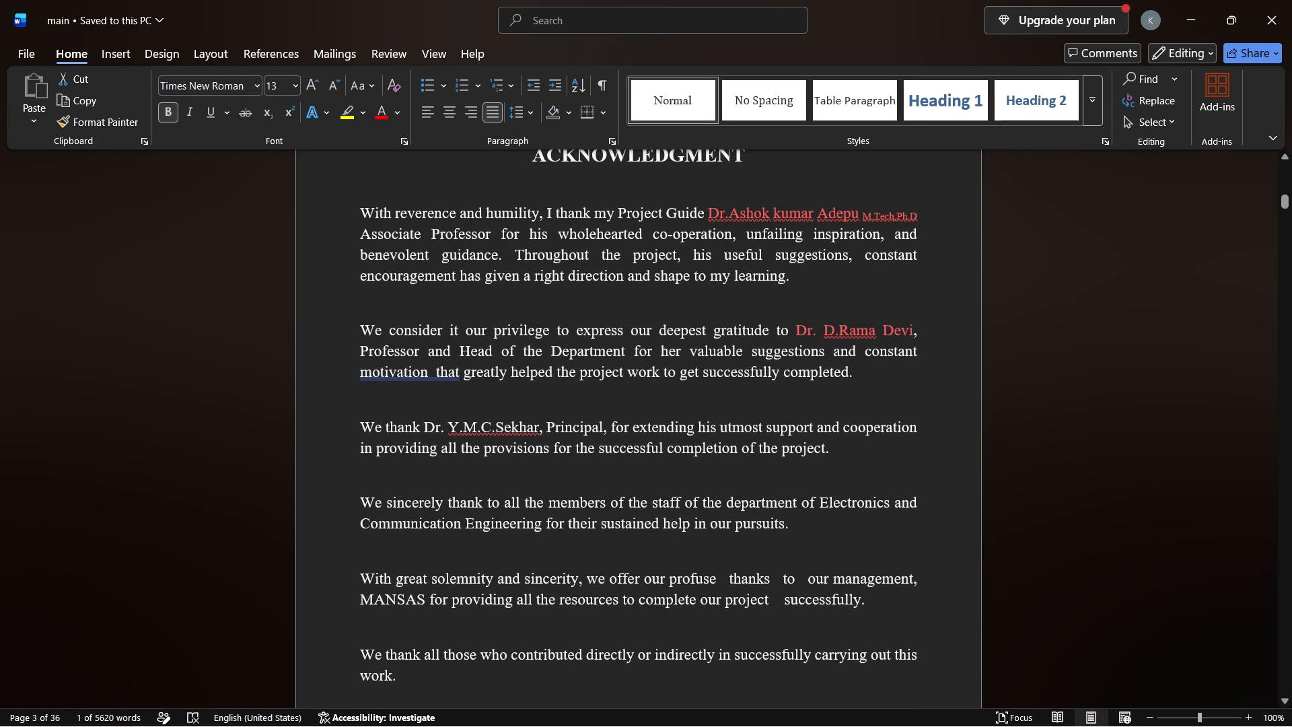
{"action": "key", "text": "alt+Tab"}
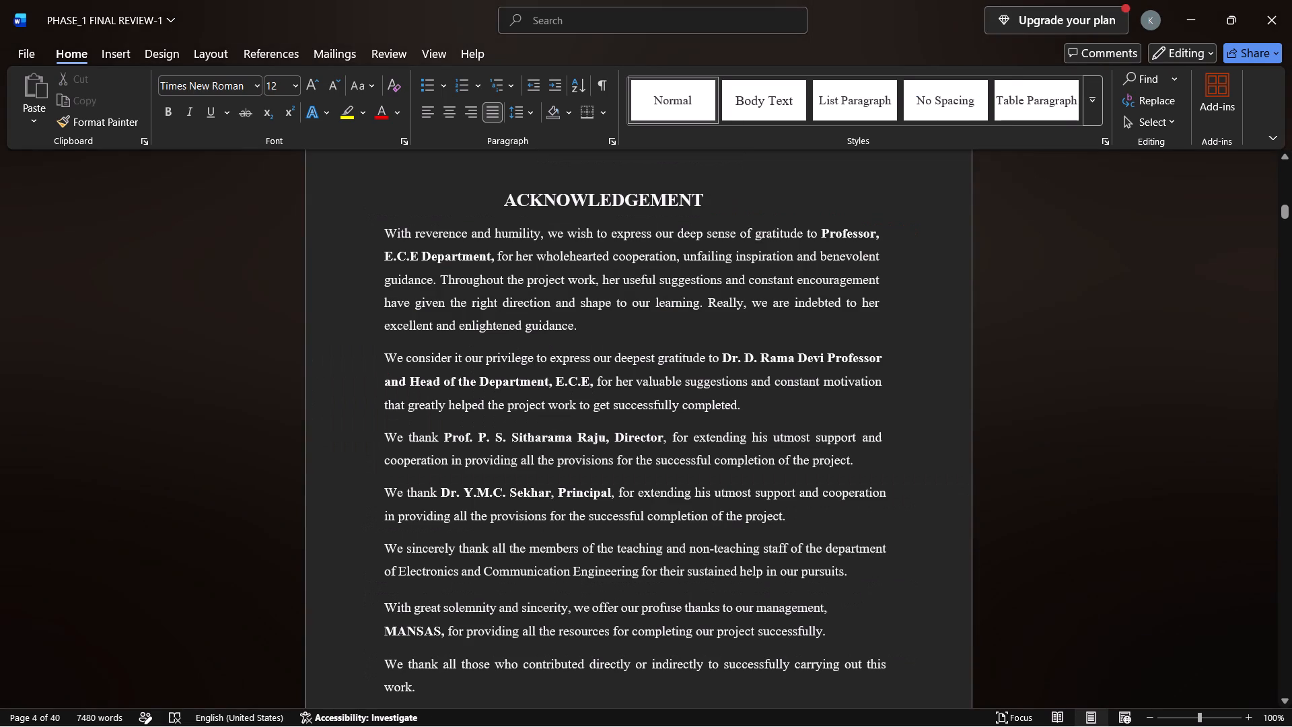
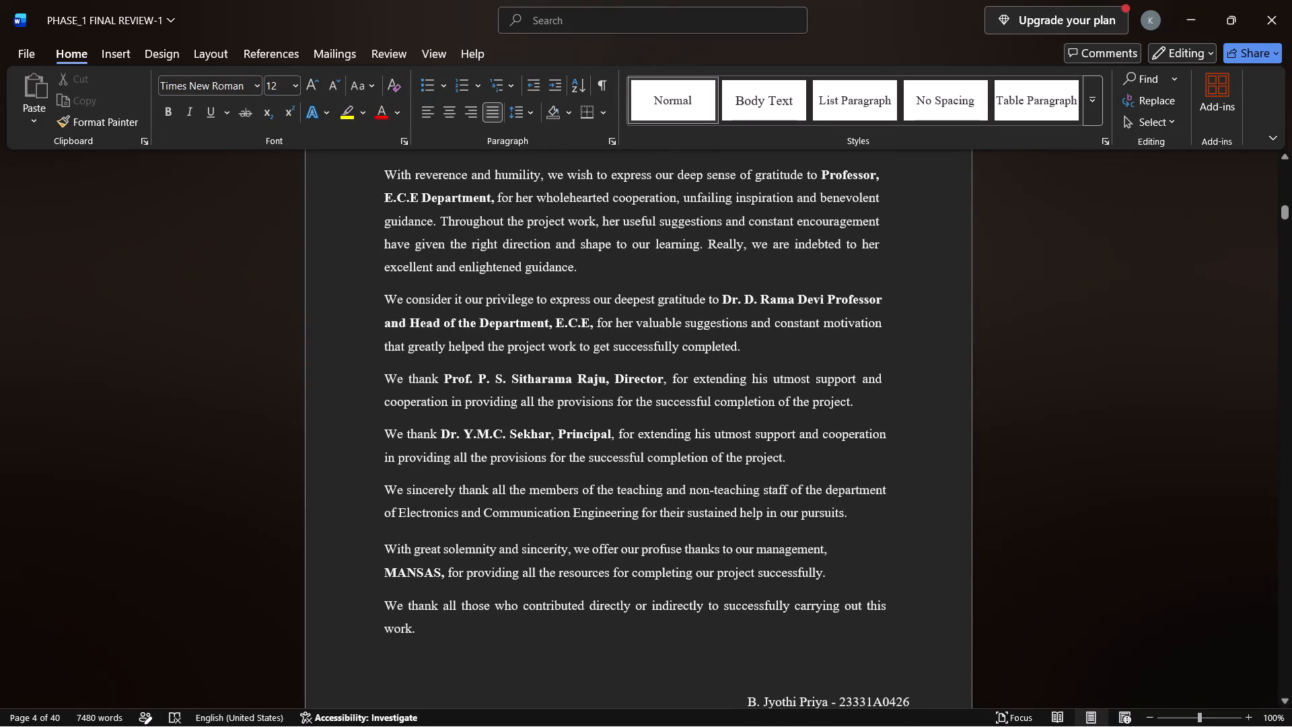
Switch to the main report and examine the spacing and student name block of its ACKNOWLEDGMENT page.
{"action": "key", "text": "alt+Tab"}
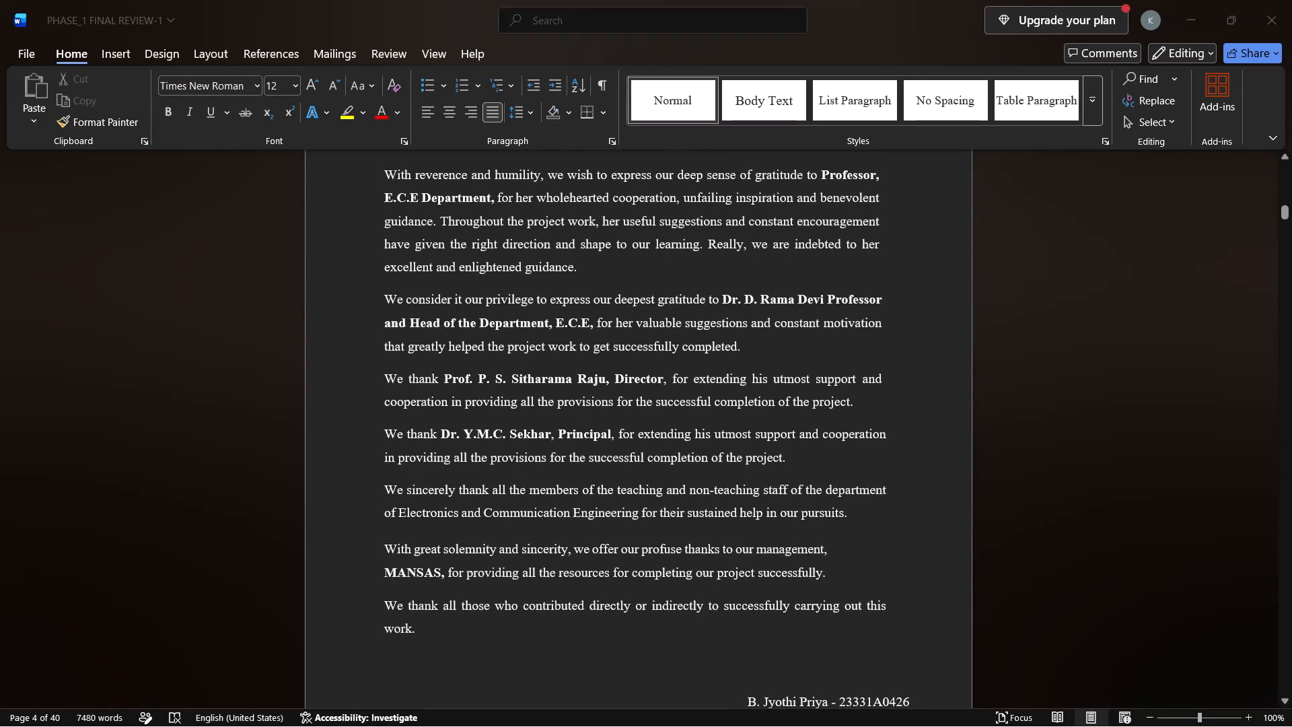
{"action": "scroll", "coordinate": [638, 341], "scroll_direction": "down", "scroll_amount": 1}
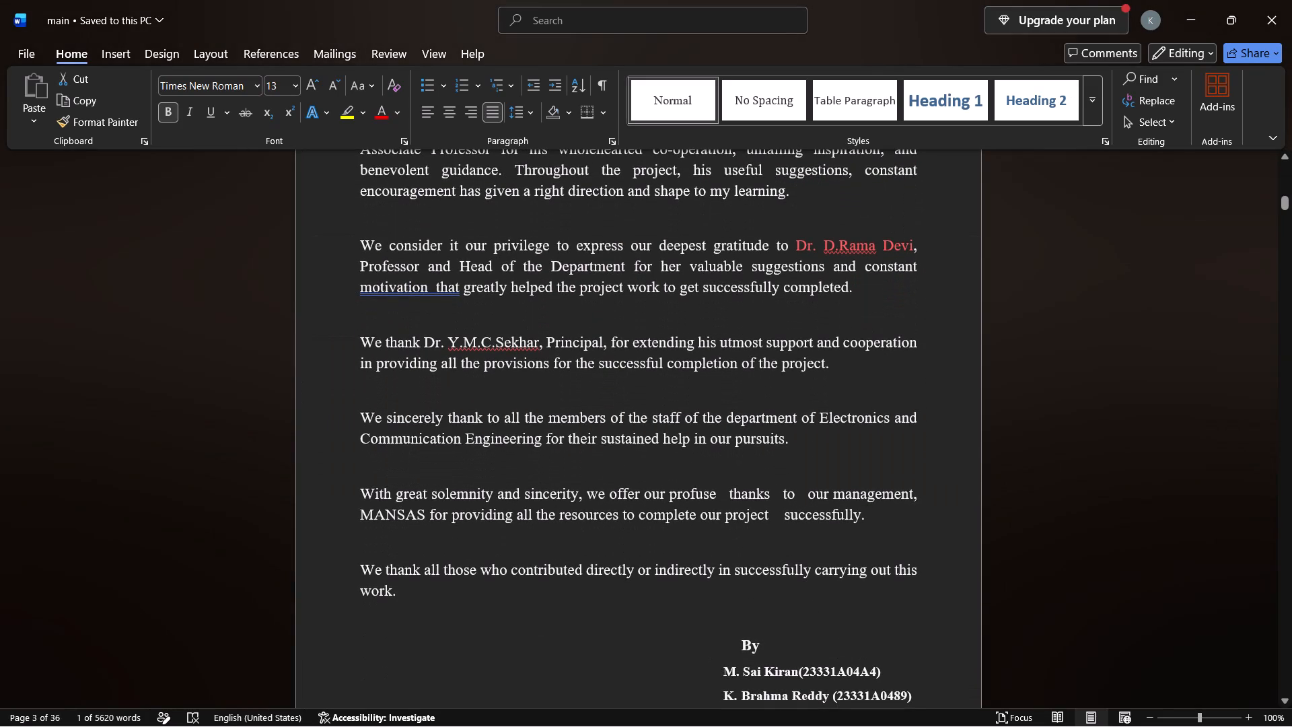
{"action": "scroll", "coordinate": [638, 341], "scroll_direction": "down", "scroll_amount": 2}
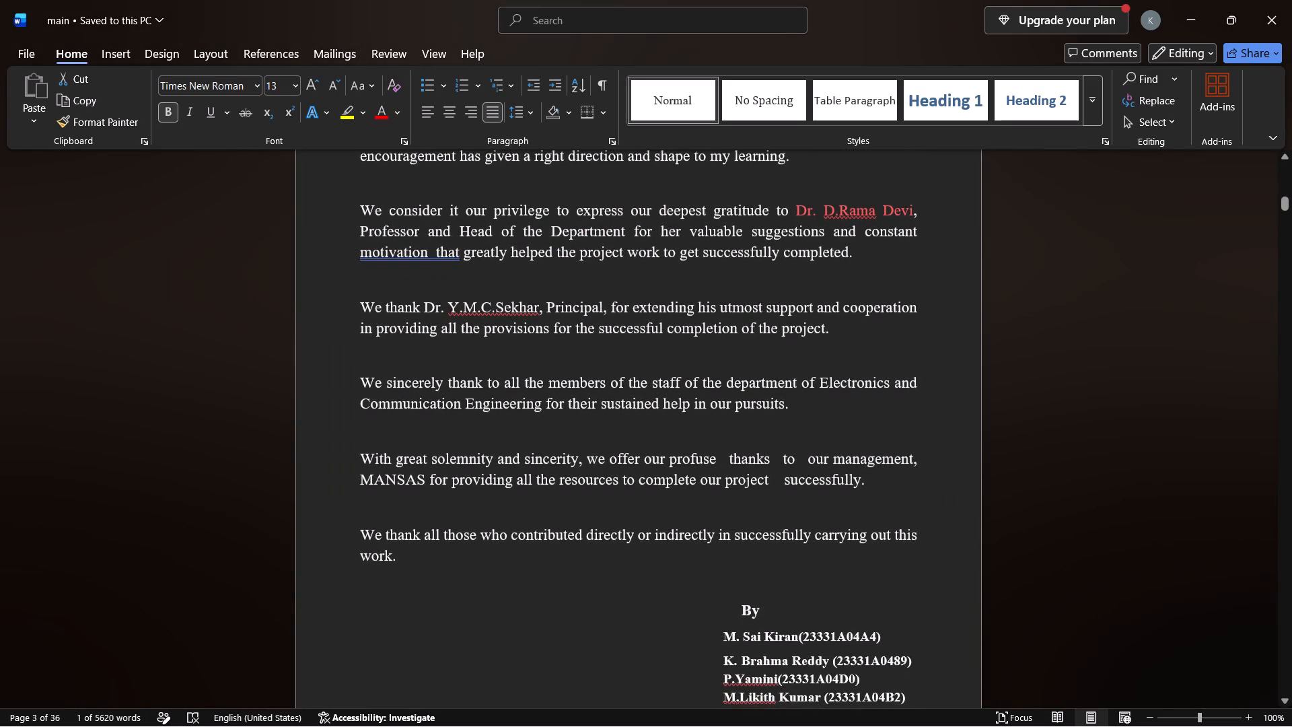
{"action": "scroll", "coordinate": [638, 341], "scroll_direction": "up", "scroll_amount": 1}
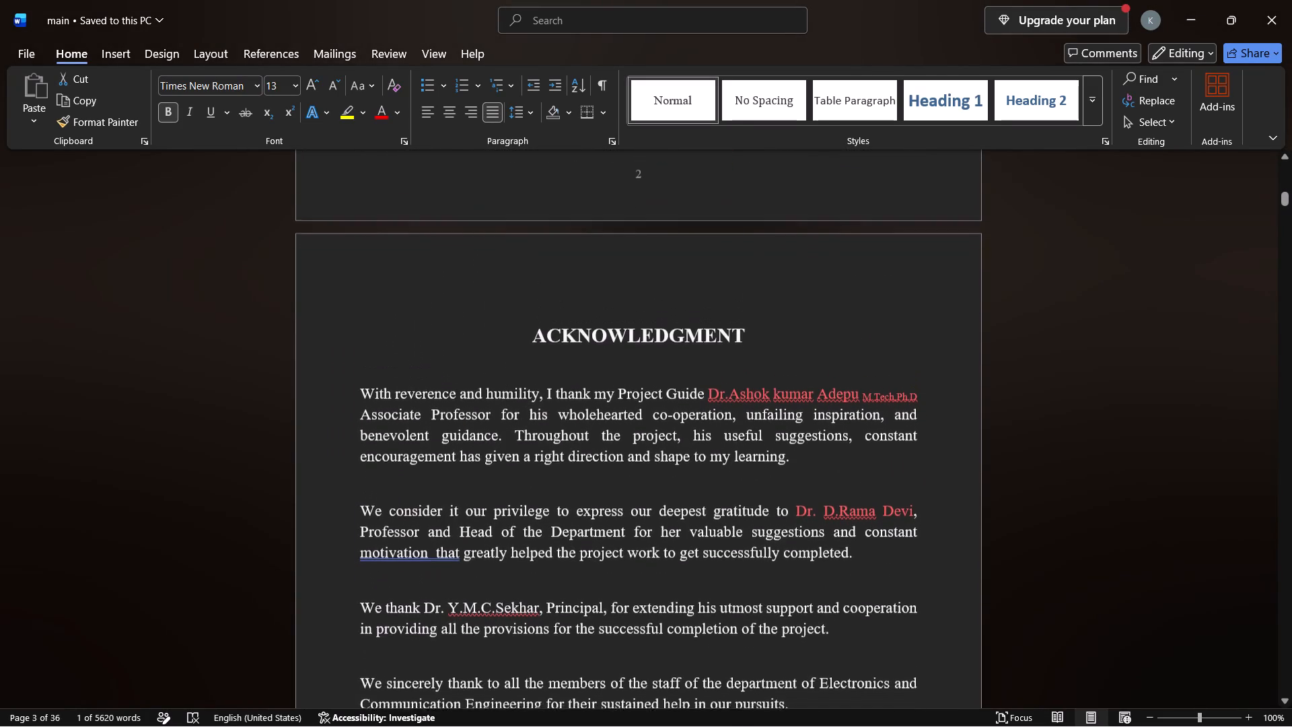
{"action": "scroll", "coordinate": [638, 341], "scroll_direction": "up", "scroll_amount": 1}
Return to PHASE_1 FINAL REVIEW-1 and remove the blank lines above the ACKNOWLEDGEMENT heading.
{"action": "key", "text": "alt+Tab"}
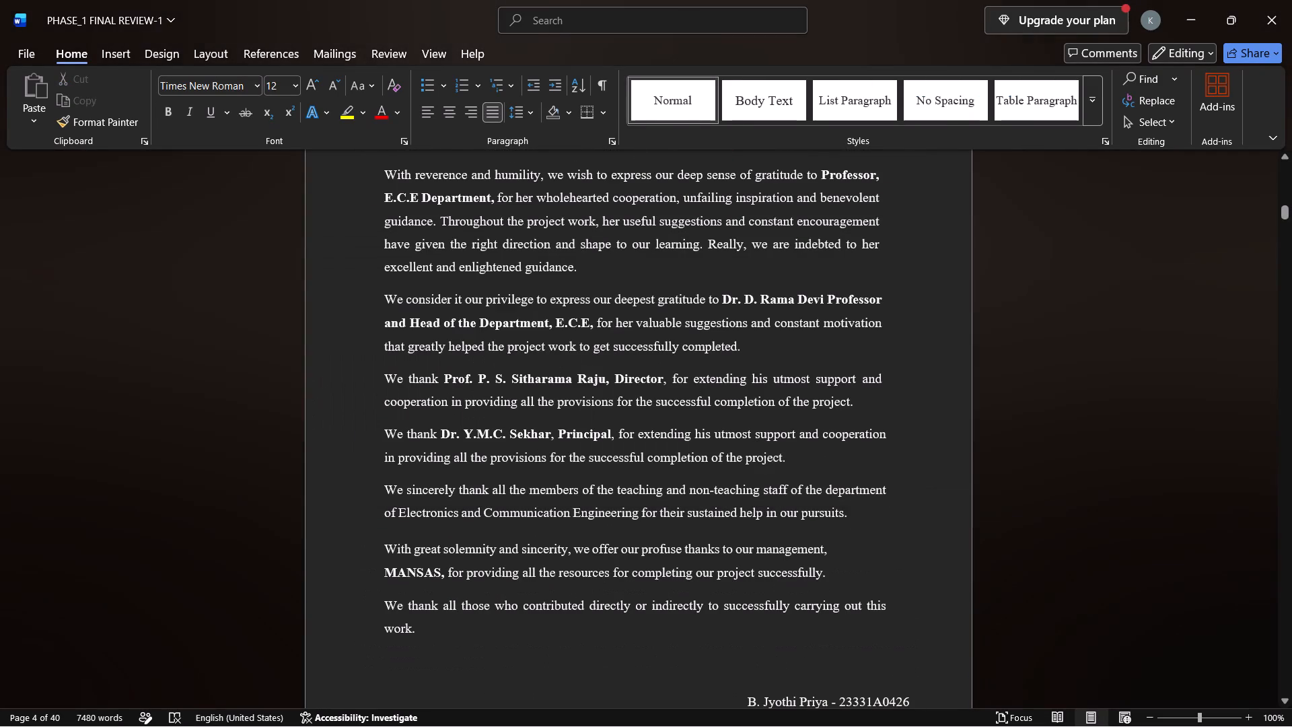
{"action": "scroll", "coordinate": [638, 341], "scroll_direction": "up", "scroll_amount": 1}
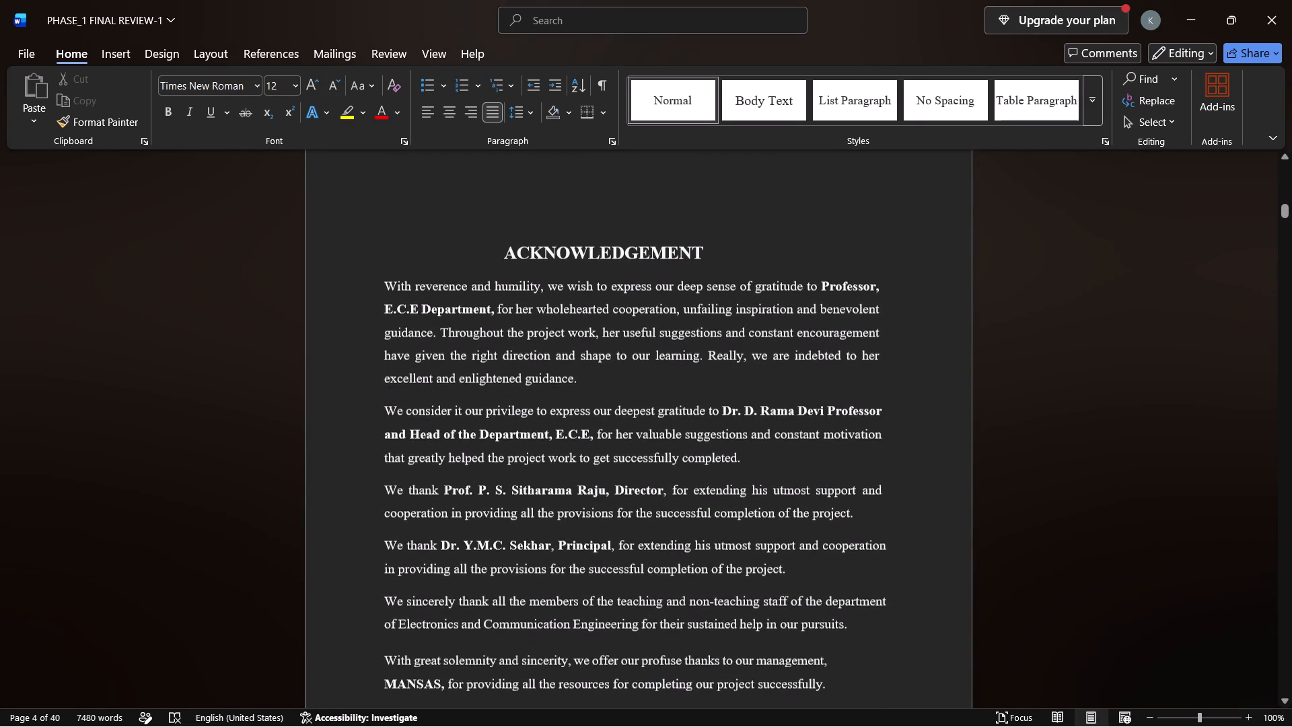
{"action": "scroll", "coordinate": [638, 341], "scroll_direction": "up", "scroll_amount": 1}
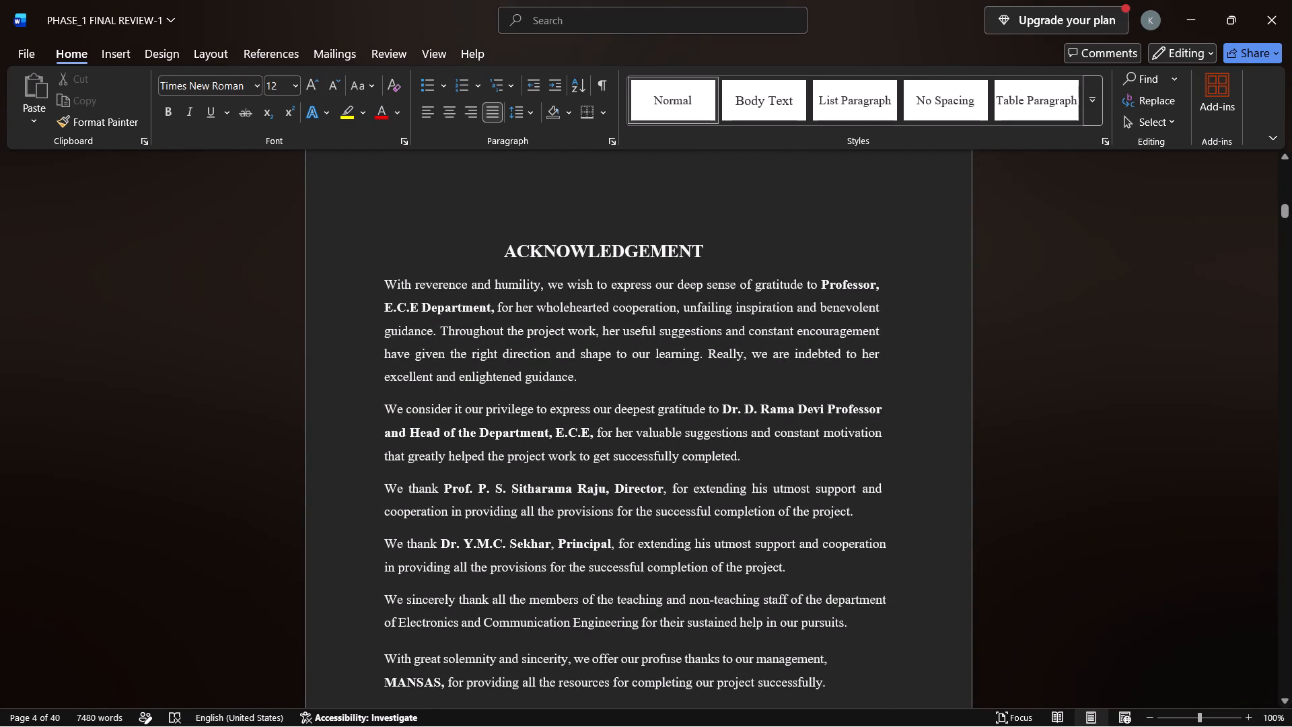
{"action": "scroll", "coordinate": [638, 341], "scroll_direction": "up", "scroll_amount": 1}
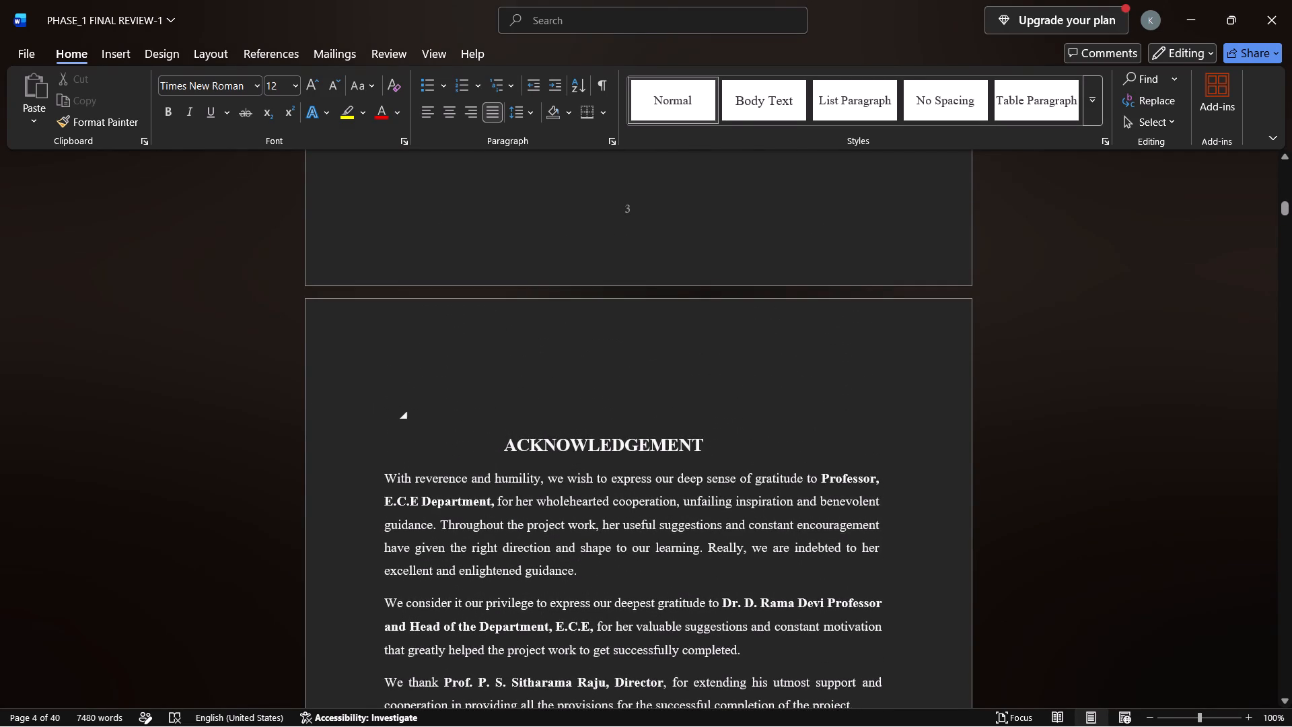
{"action": "left_click", "coordinate": [523, 419]}
{"action": "key", "text": "BackSpace"}
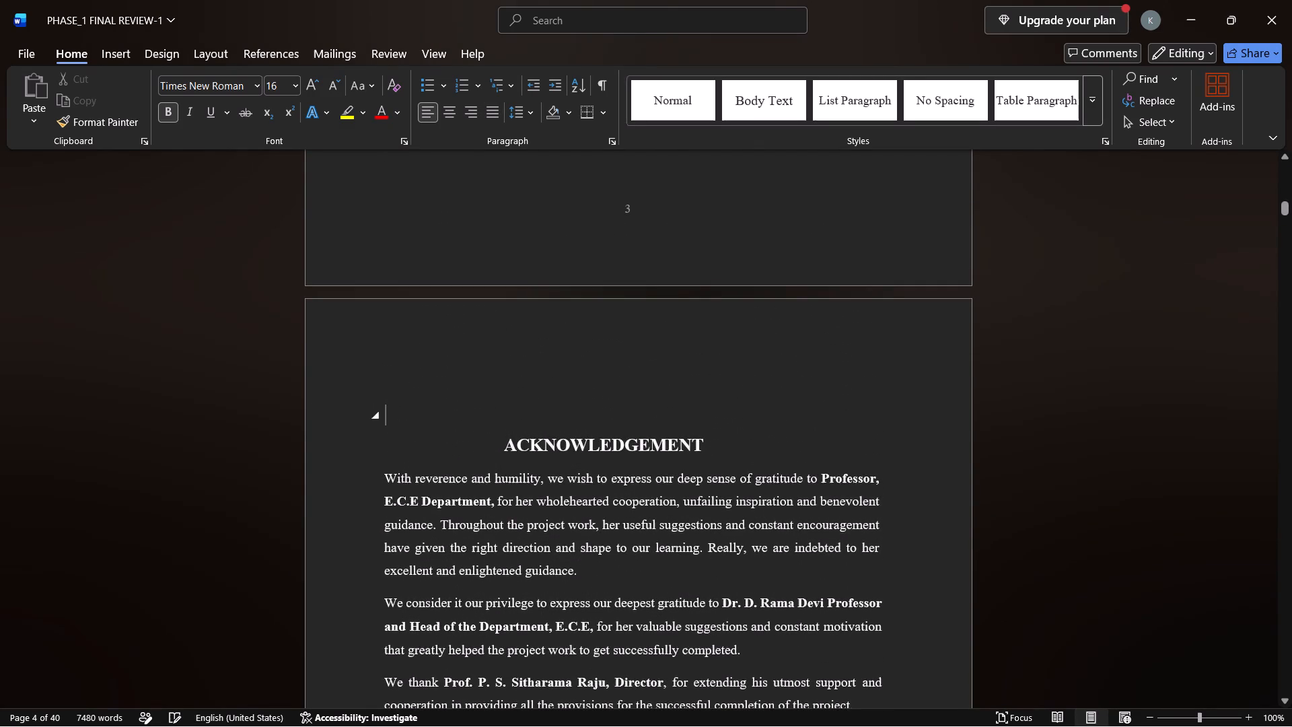
{"action": "key", "text": "BackSpace"}
{"action": "key", "text": "BackSpace"}
{"action": "key", "text": "BackSpace"}
{"action": "key", "text": "BackSpace"}
{"action": "key", "text": "BackSpace"}
{"action": "key", "text": "BackSpace"}
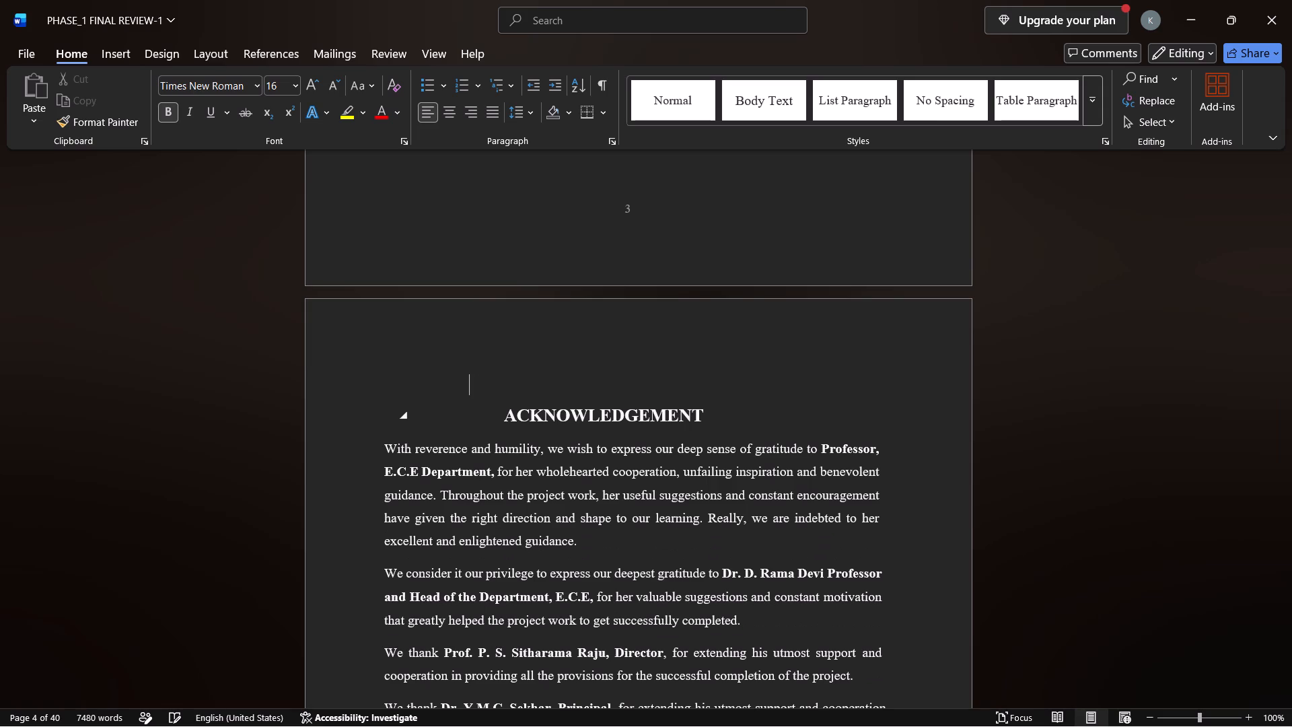
{"action": "key", "text": "BackSpace"}
{"action": "key", "text": "BackSpace"}
{"action": "key", "text": "BackSpace"}
{"action": "key", "text": "BackSpace"}
{"action": "key", "text": "BackSpace"}
{"action": "key", "text": "BackSpace"}
{"action": "key", "text": "BackSpace"}
{"action": "key", "text": "BackSpace"}
{"action": "key", "text": "BackSpace"}
{"action": "key", "text": "BackSpace"}
{"action": "key", "text": "BackSpace"}
{"action": "key", "text": "BackSpace"}
{"action": "key", "text": "BackSpace"}
{"action": "key", "text": "BackSpace"}
{"action": "key", "text": "BackSpace"}
{"action": "key", "text": "BackSpace"}
{"action": "key", "text": "BackSpace"}
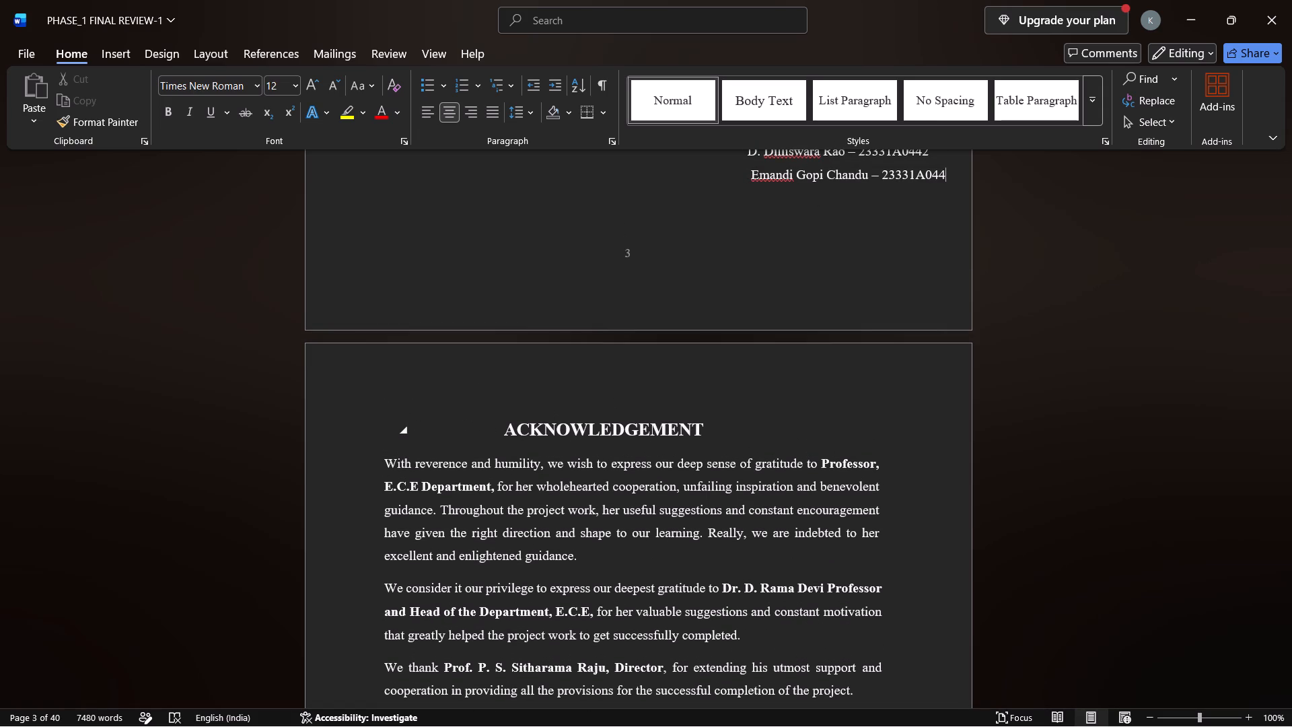
Check the self declaration page layout and compare it against the main report.
{"action": "scroll", "coordinate": [567, 471], "scroll_direction": "up", "scroll_amount": 3}
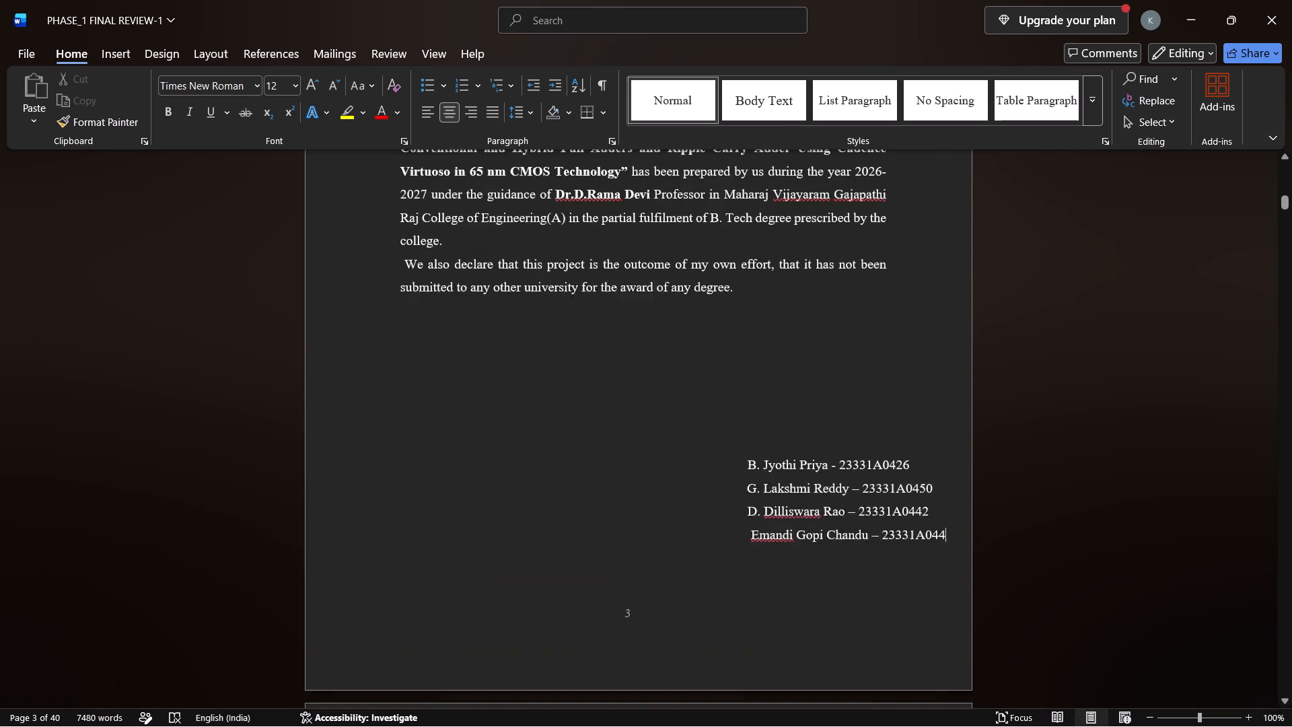
{"action": "scroll", "coordinate": [567, 471], "scroll_direction": "up", "scroll_amount": 2}
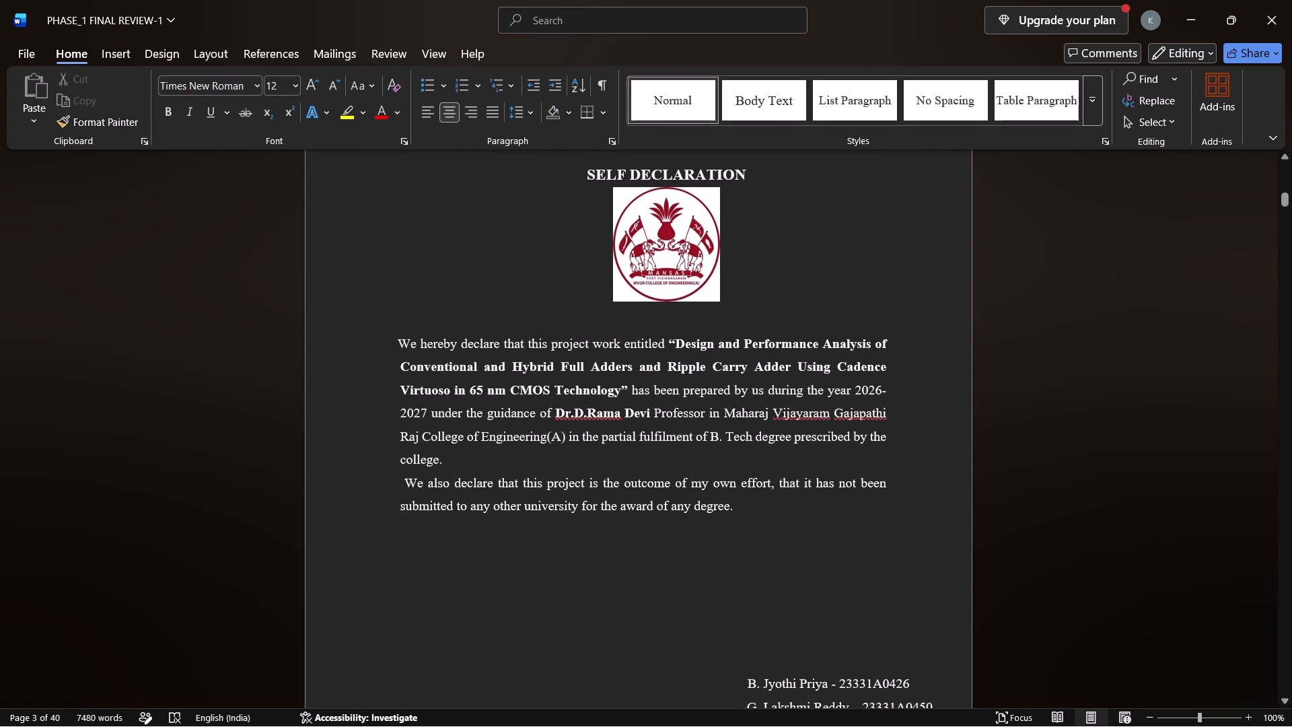
{"action": "scroll", "coordinate": [567, 471], "scroll_direction": "down", "scroll_amount": 1}
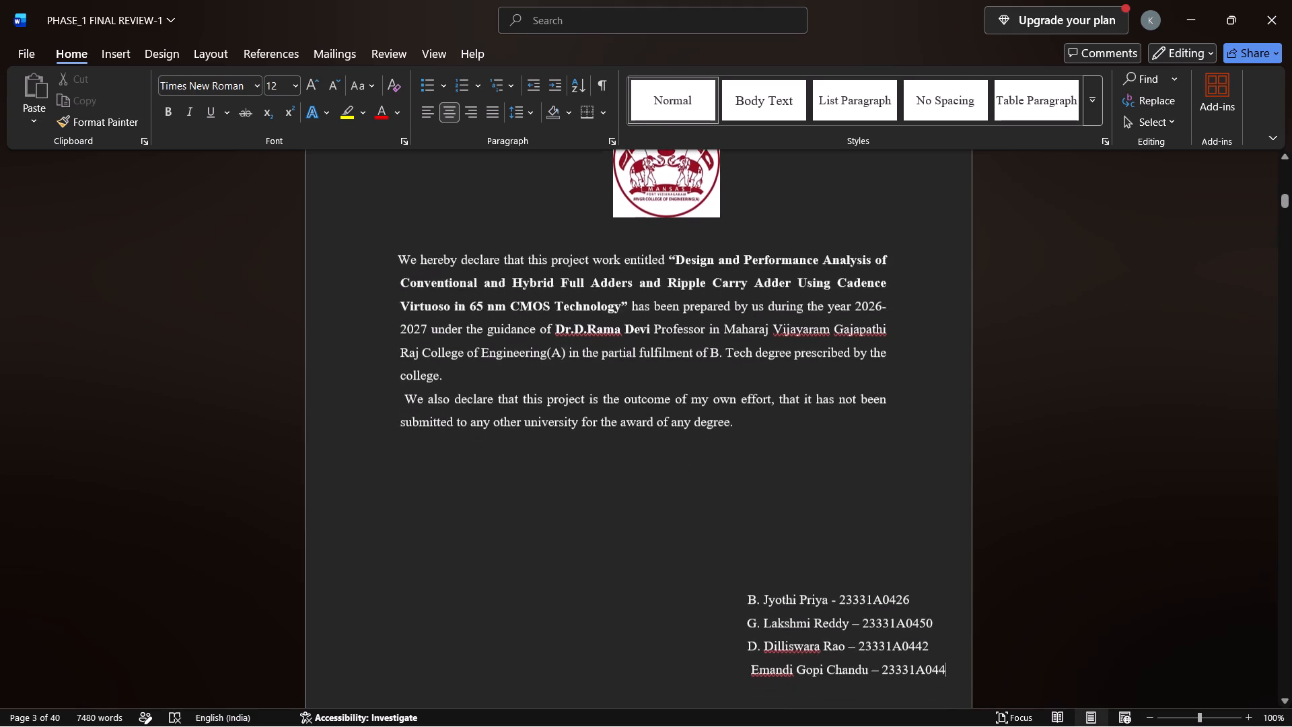
{"action": "scroll", "coordinate": [567, 471], "scroll_direction": "down", "scroll_amount": 1}
{"action": "key", "text": "alt+Tab"}
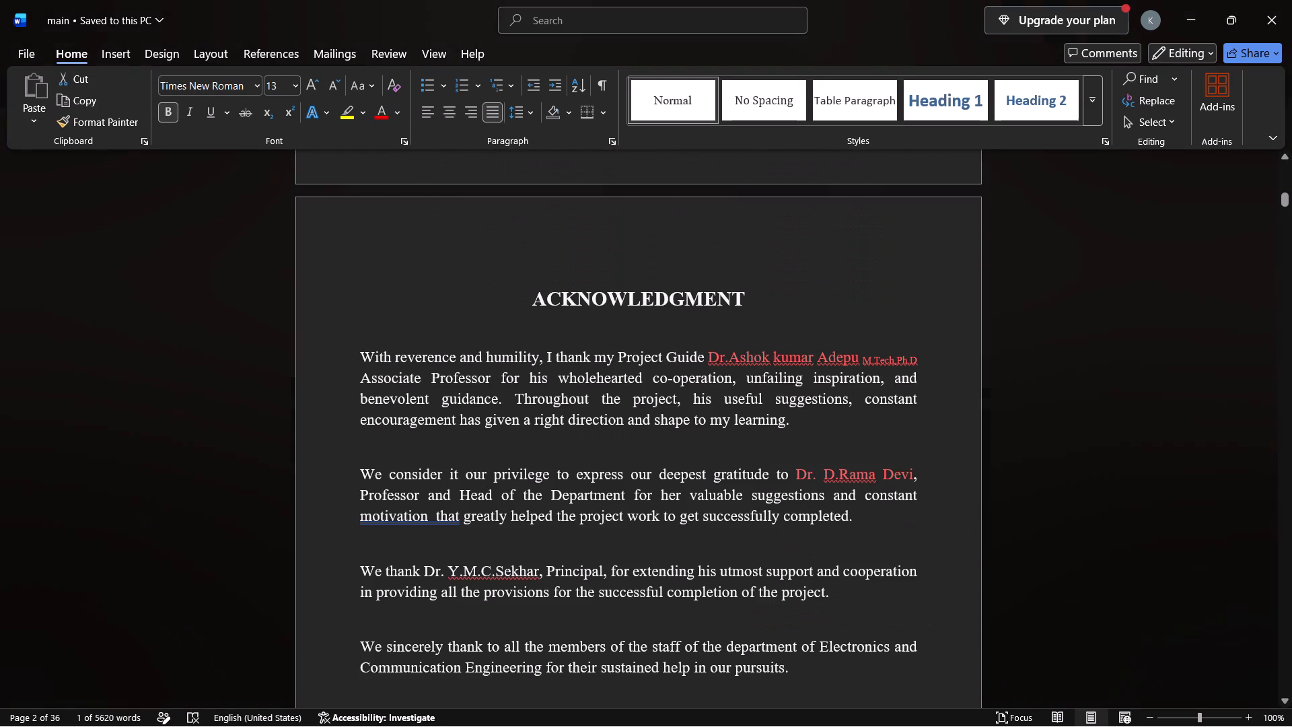
{"action": "key", "text": "alt+Tab"}
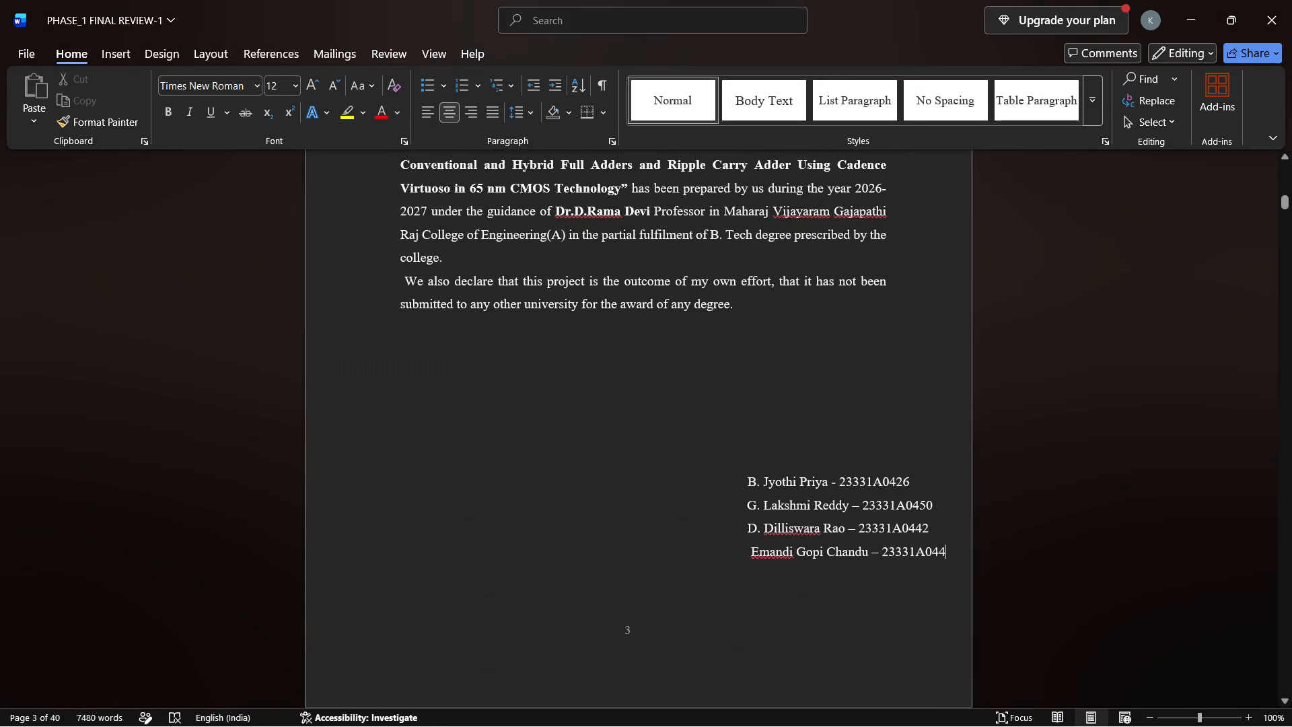
Push the "Mission and Vision of the Institute and Department" heading onto the page after the acknowledgement and indent it by two tabs.
{"action": "scroll", "coordinate": [567, 471], "scroll_direction": "down", "scroll_amount": 2}
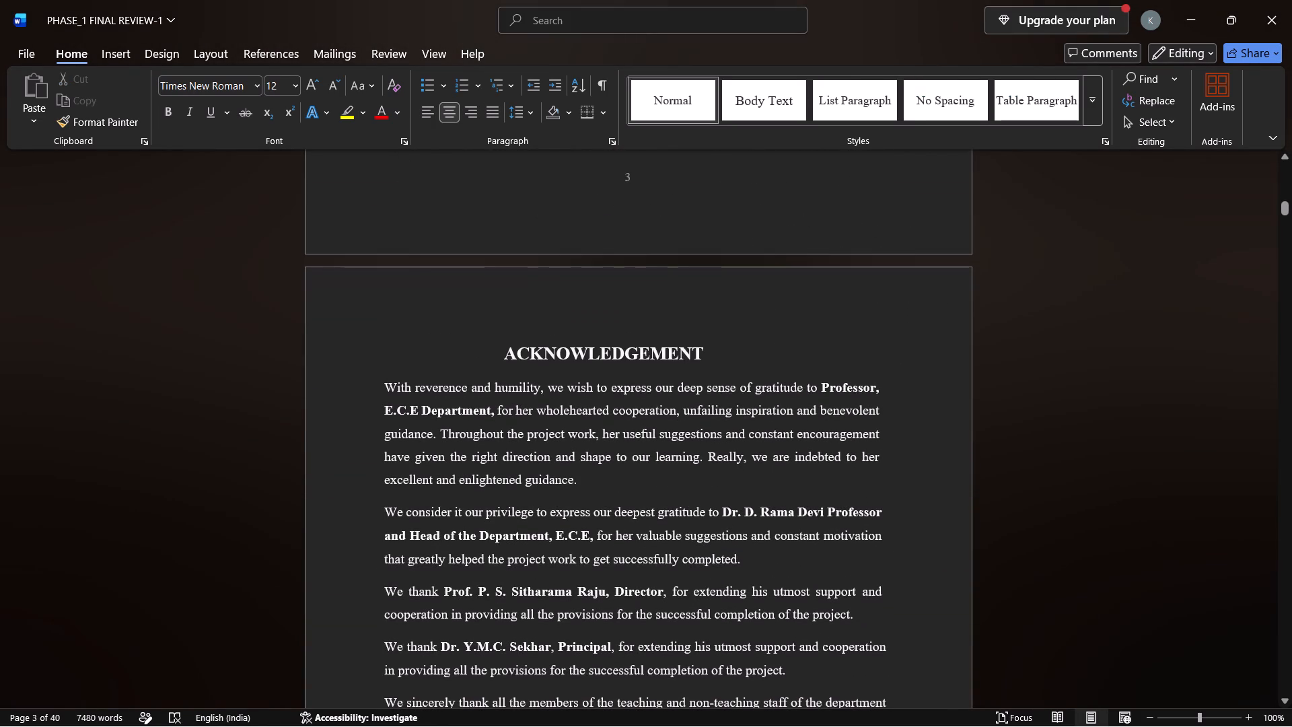
{"action": "scroll", "coordinate": [567, 471], "scroll_direction": "down", "scroll_amount": 2}
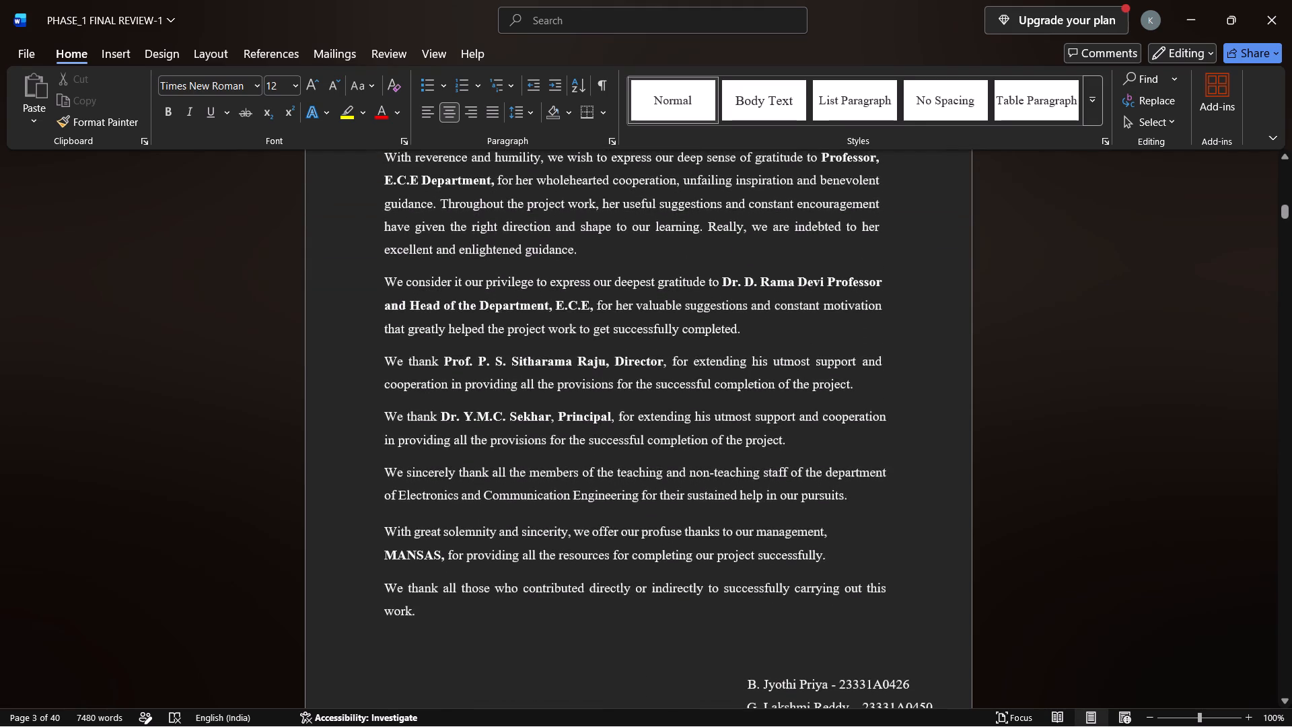
{"action": "scroll", "coordinate": [567, 471], "scroll_direction": "down", "scroll_amount": 1}
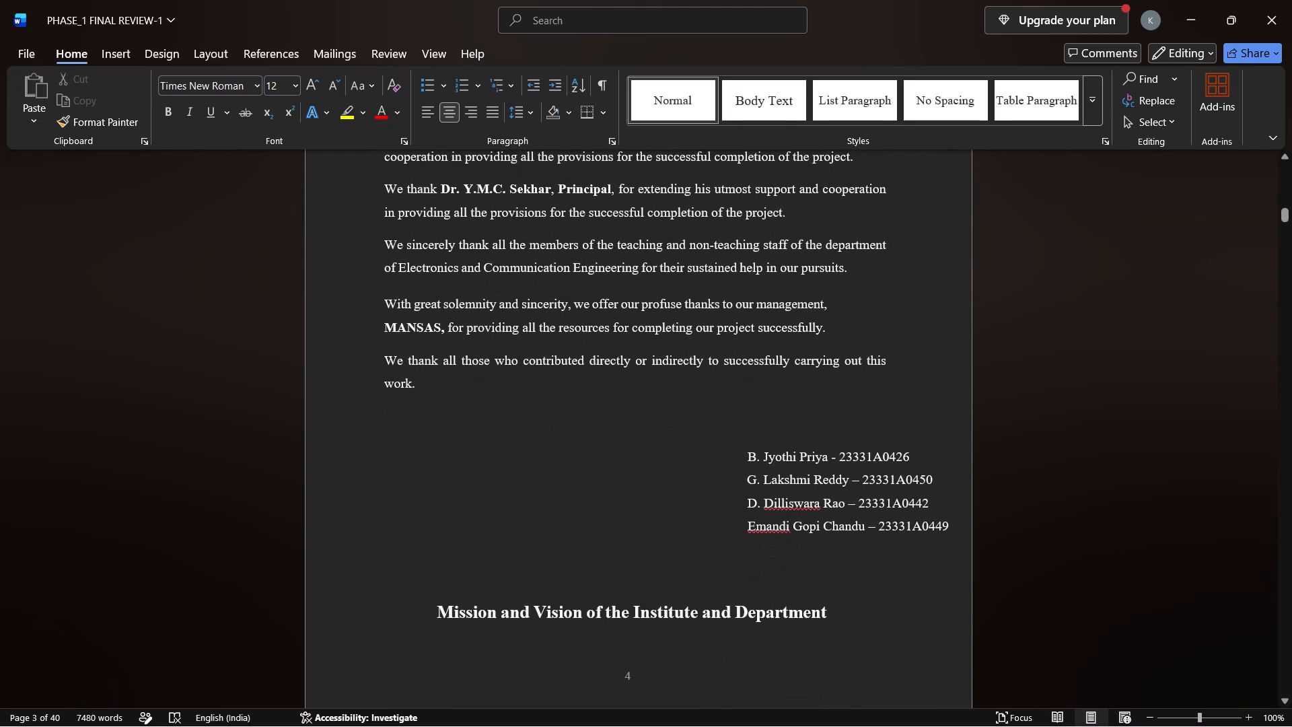
{"action": "scroll", "coordinate": [567, 471], "scroll_direction": "down", "scroll_amount": 1}
{"action": "left_click", "coordinate": [434, 466]}
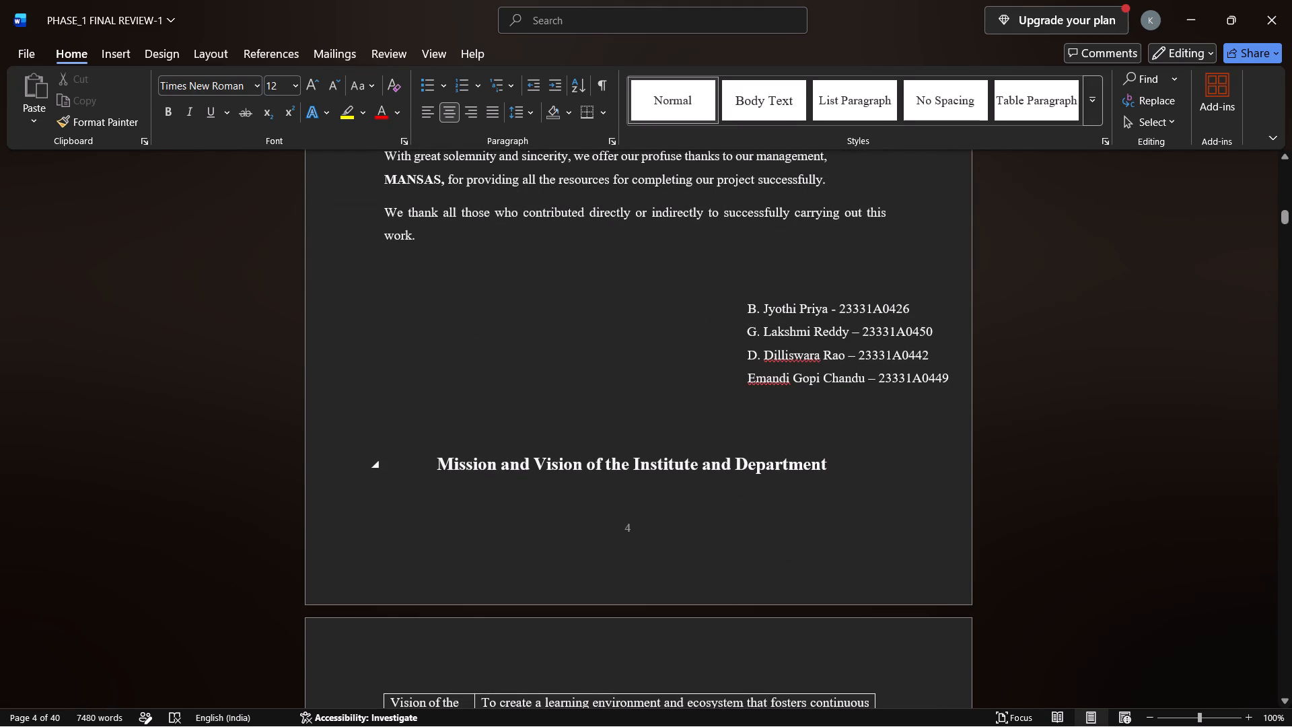
{"action": "key", "text": "Return"}
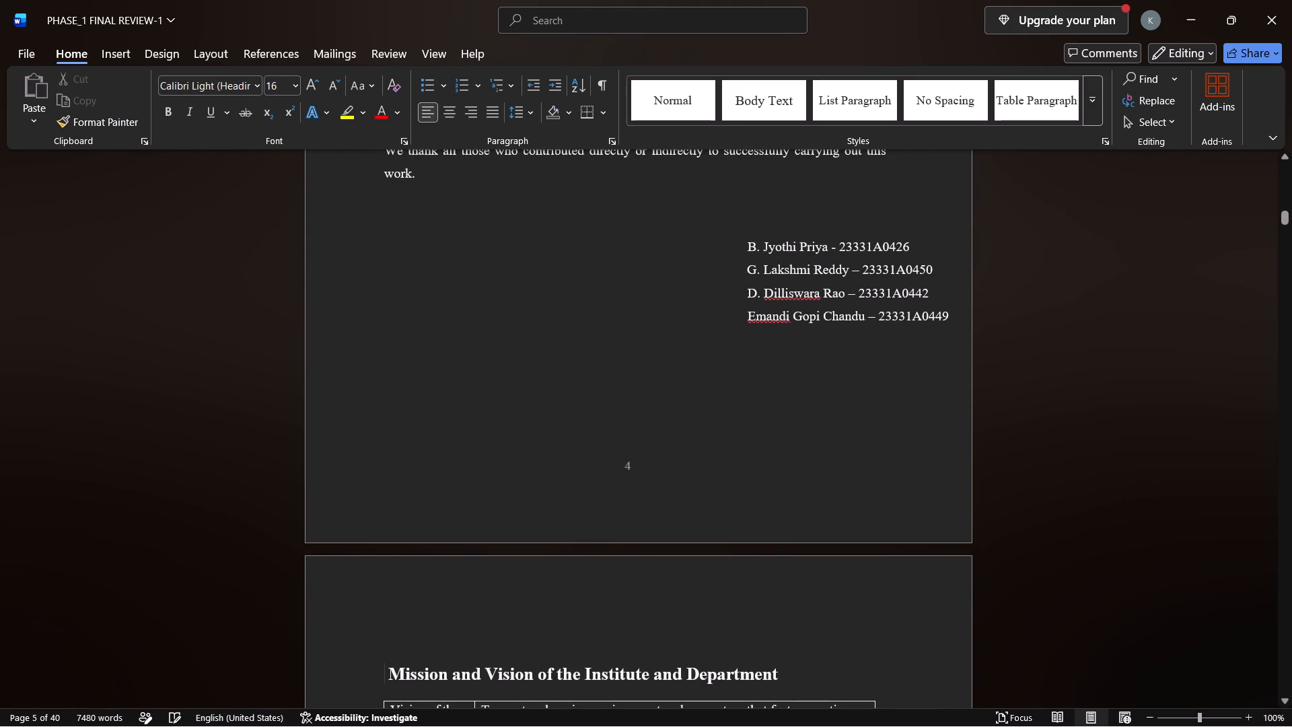
{"action": "key", "text": "Tab"}
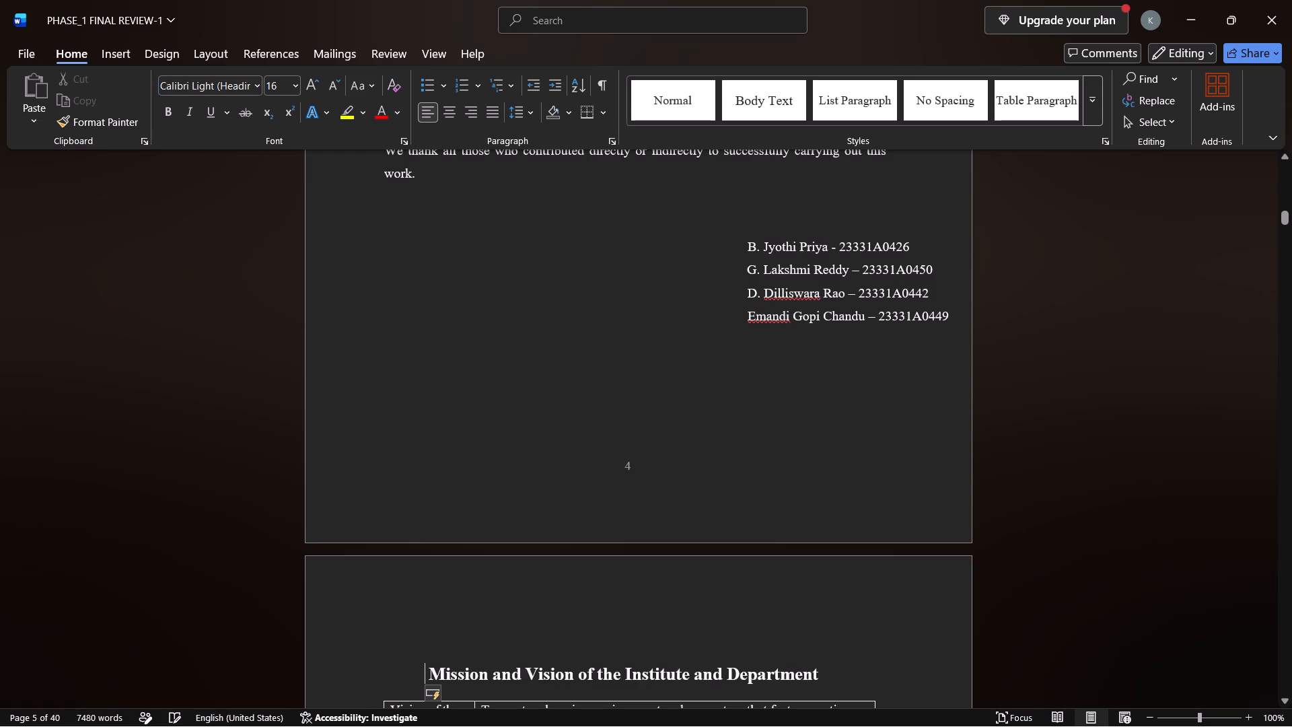
{"action": "key", "text": "Tab"}
Insert three blank lines between the acknowledgement text and the student name and roll number lines.
{"action": "scroll", "coordinate": [434, 466], "scroll_direction": "up", "scroll_amount": 1}
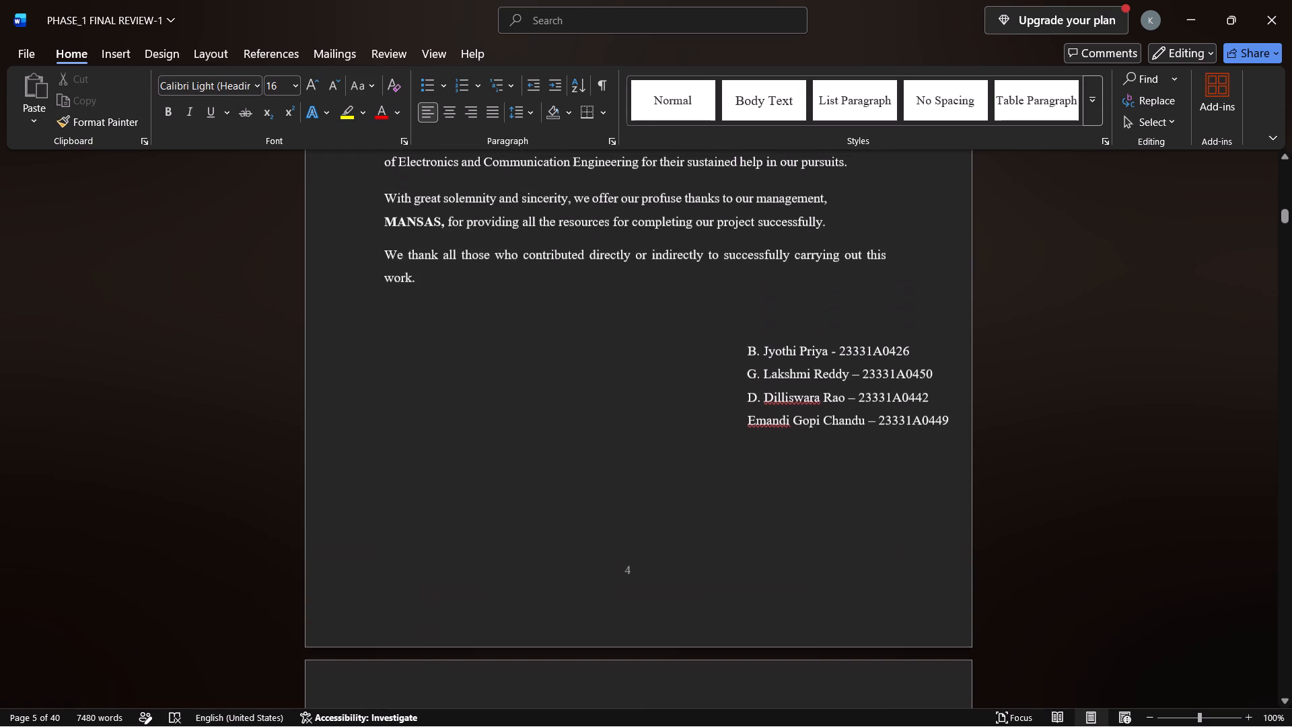
{"action": "scroll", "coordinate": [434, 466], "scroll_direction": "up", "scroll_amount": 1}
{"action": "left_click", "coordinate": [676, 308]}
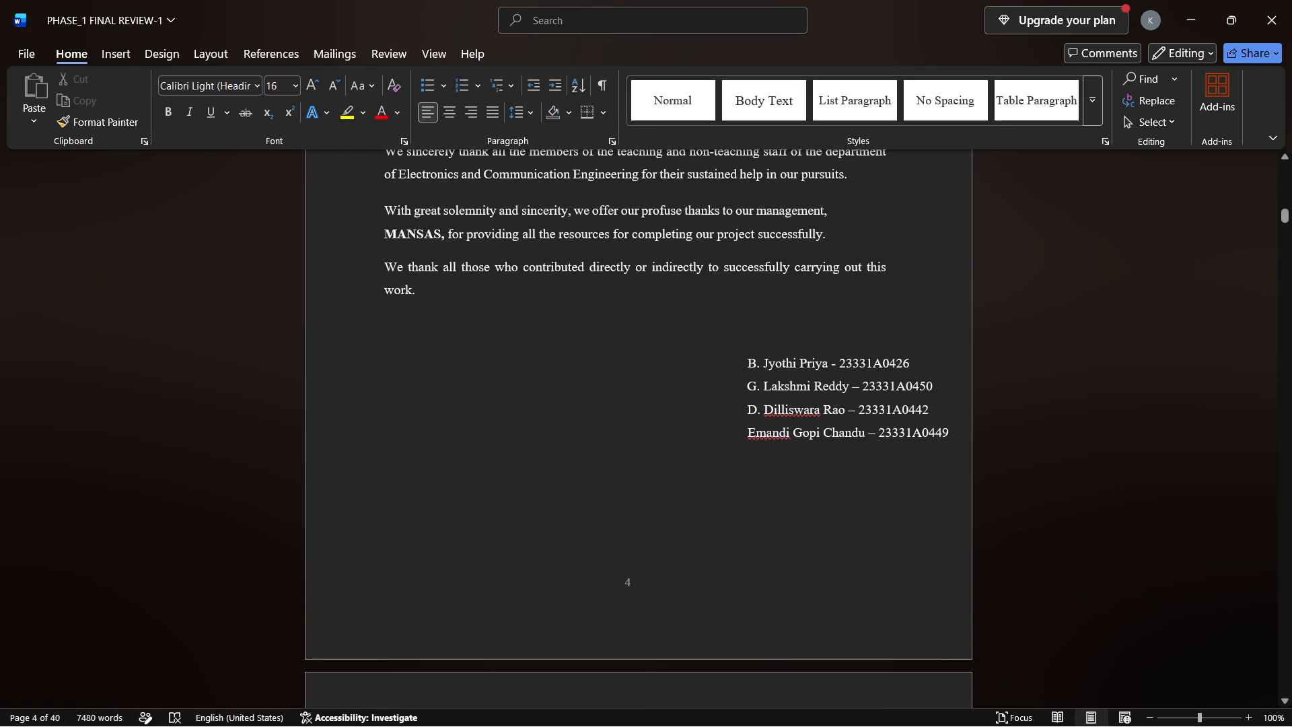
{"action": "key", "text": "Return"}
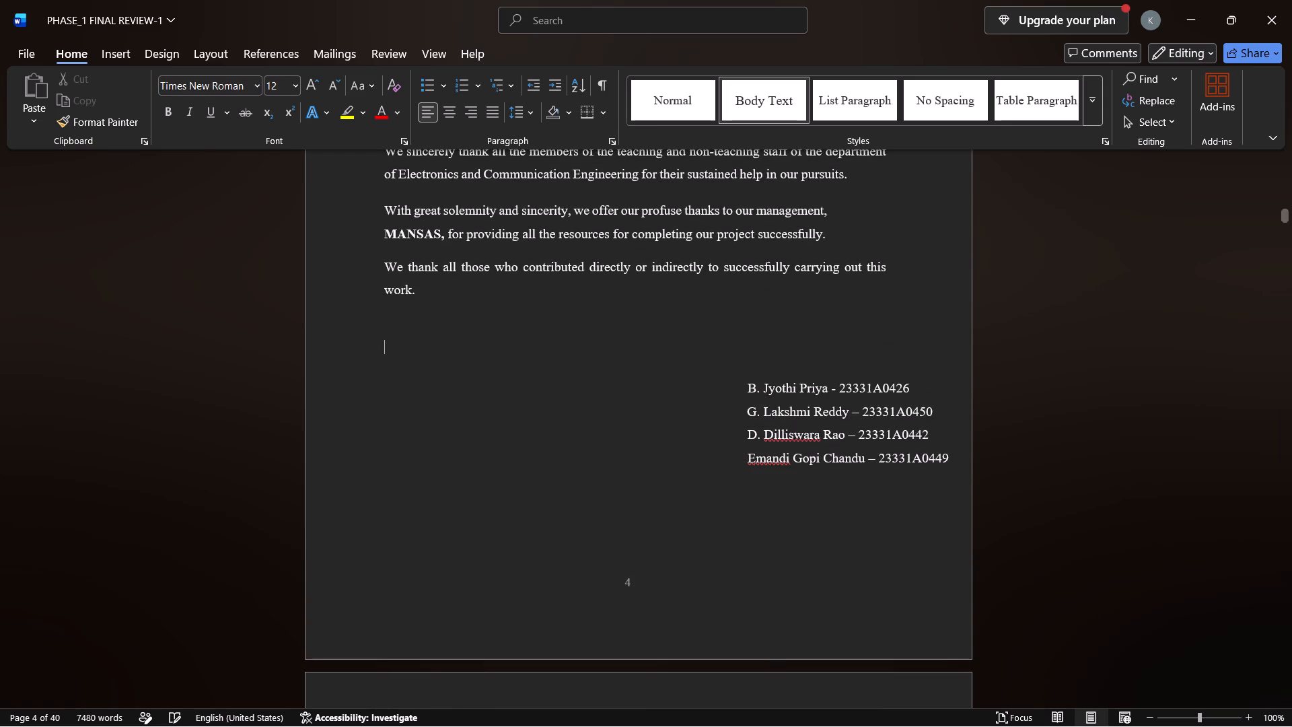
{"action": "key", "text": "Return"}
{"action": "key", "text": "Return"}
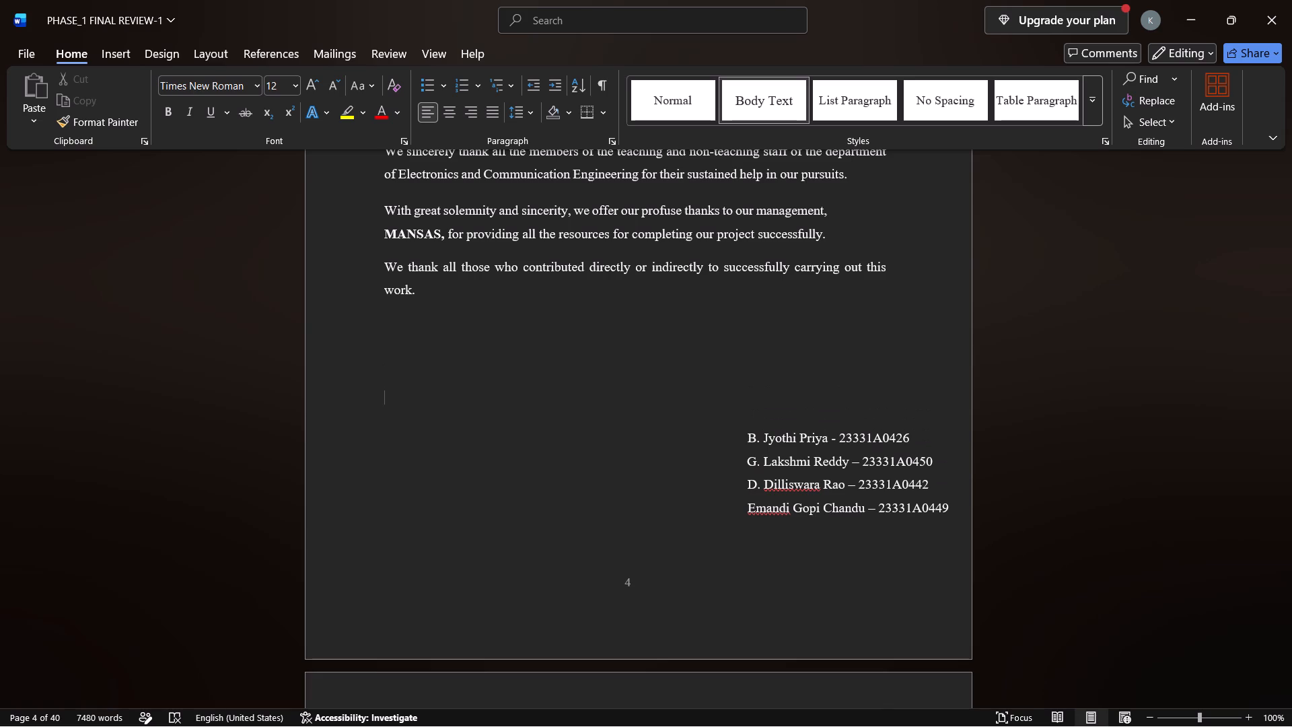
Set all acknowledgement paragraphs and the student name and roll number lines below them to 12 pt.
{"action": "scroll", "coordinate": [678, 323], "scroll_direction": "up", "scroll_amount": 2}
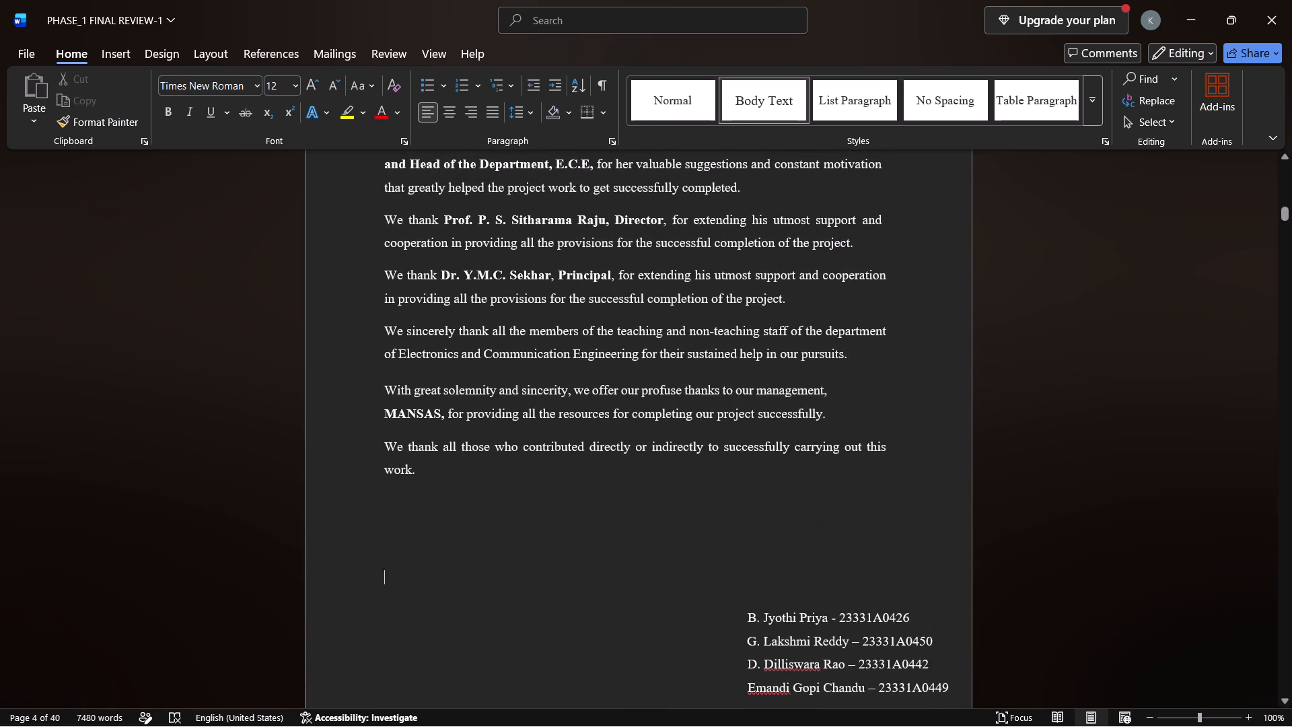
{"action": "scroll", "coordinate": [546, 277], "scroll_direction": "up", "scroll_amount": 2}
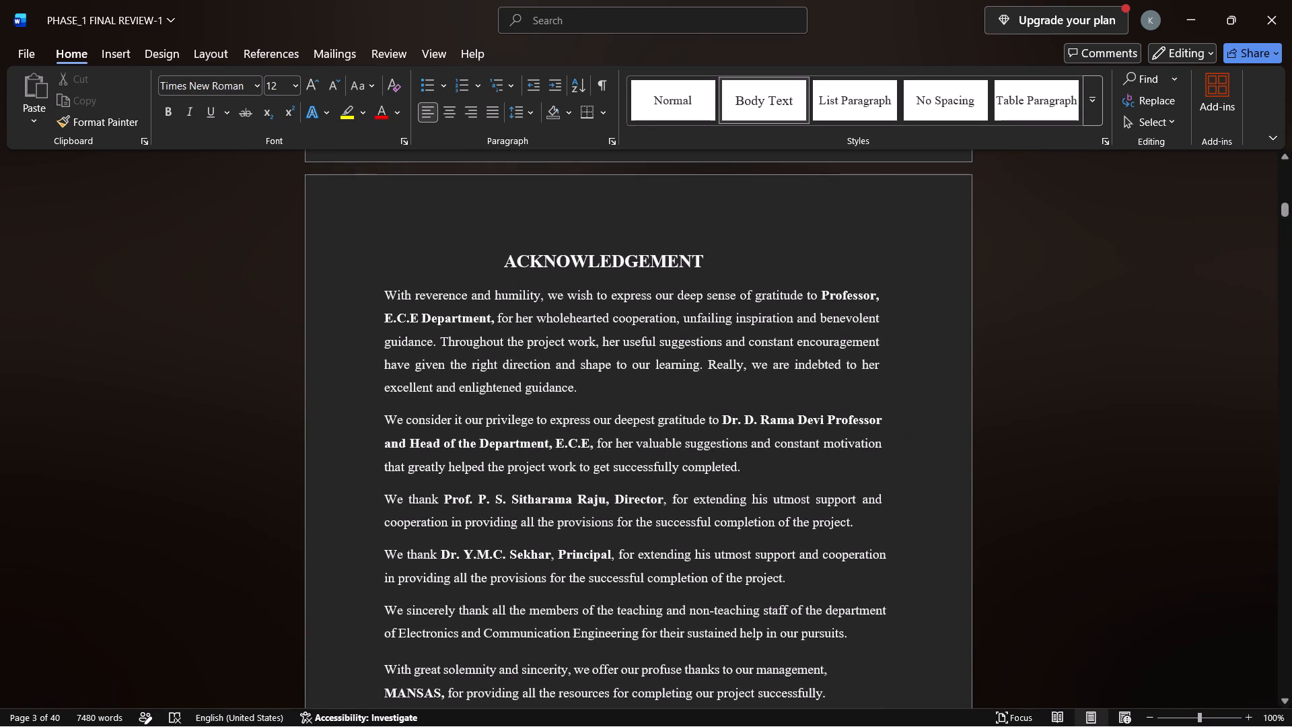
{"action": "left_click_drag", "start_coordinate": [382, 294], "coordinate": [855, 701]}
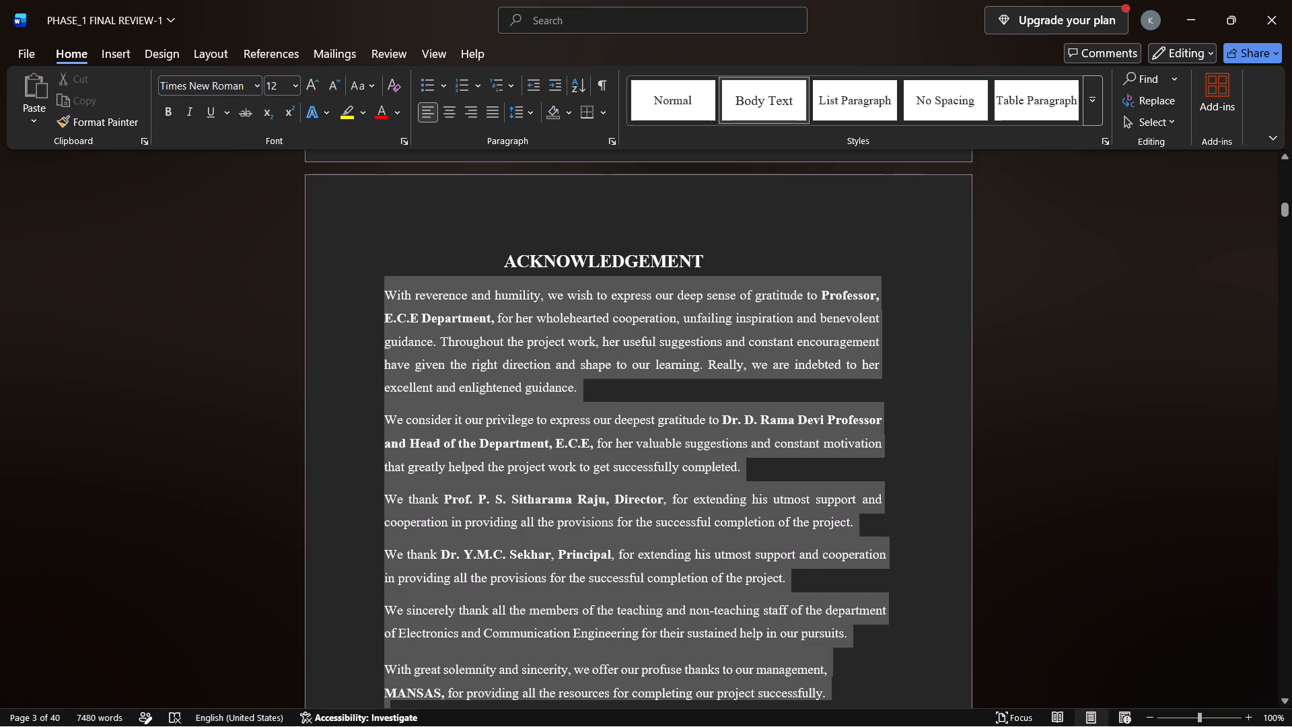
{"action": "left_click_drag", "start_coordinate": [855, 701], "coordinate": [903, 670]}
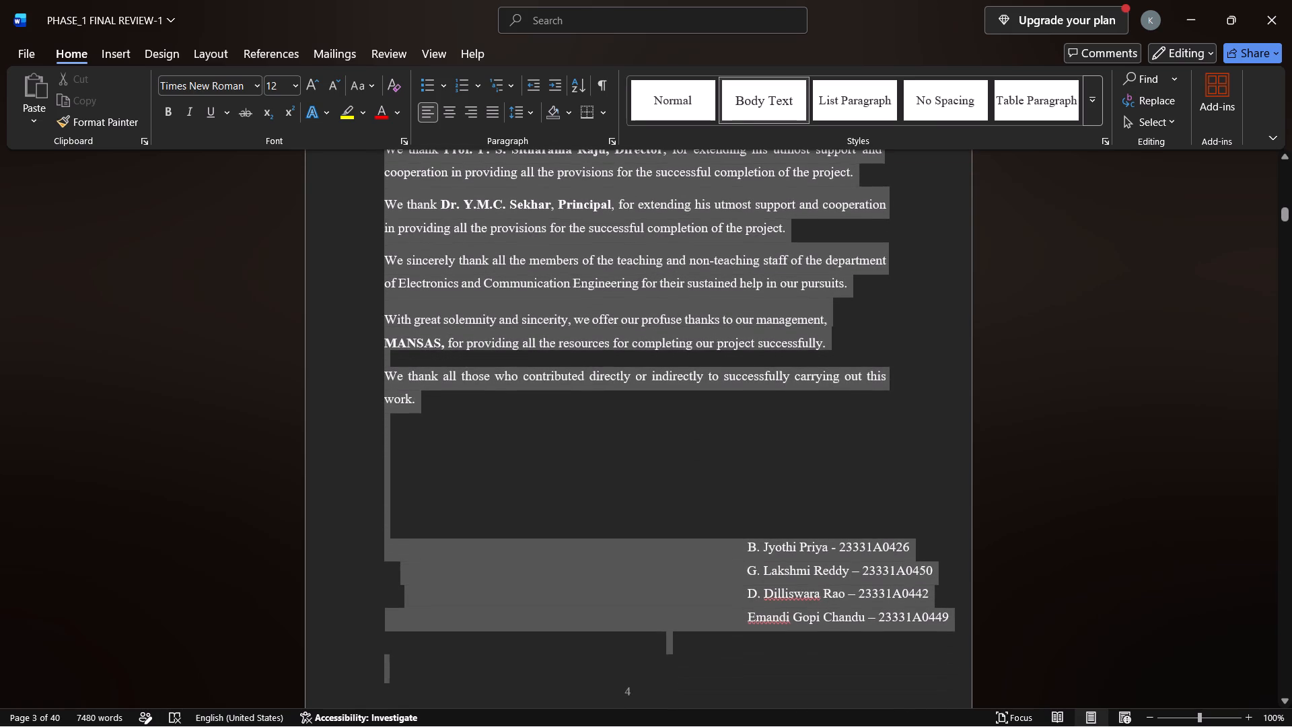
{"action": "left_click_drag", "start_coordinate": [903, 670], "coordinate": [956, 620]}
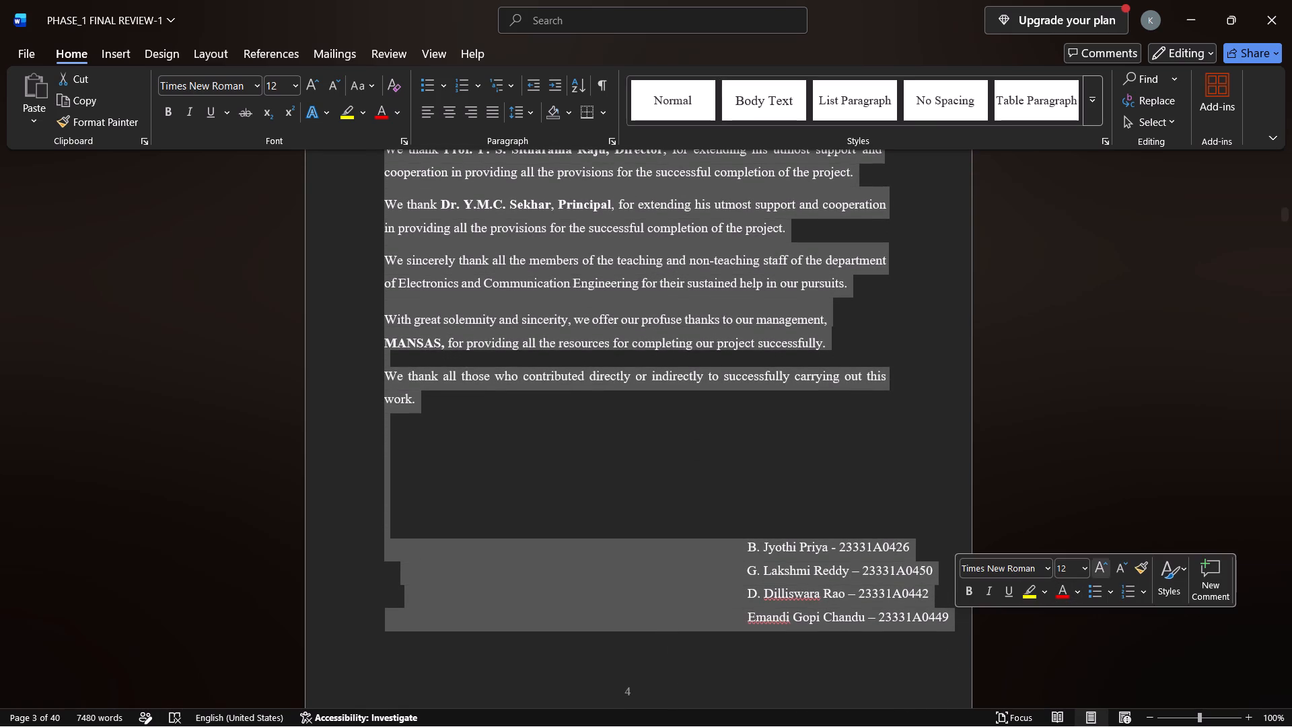
{"action": "left_click", "coordinate": [1073, 563]}
{"action": "type", "text": "12"}
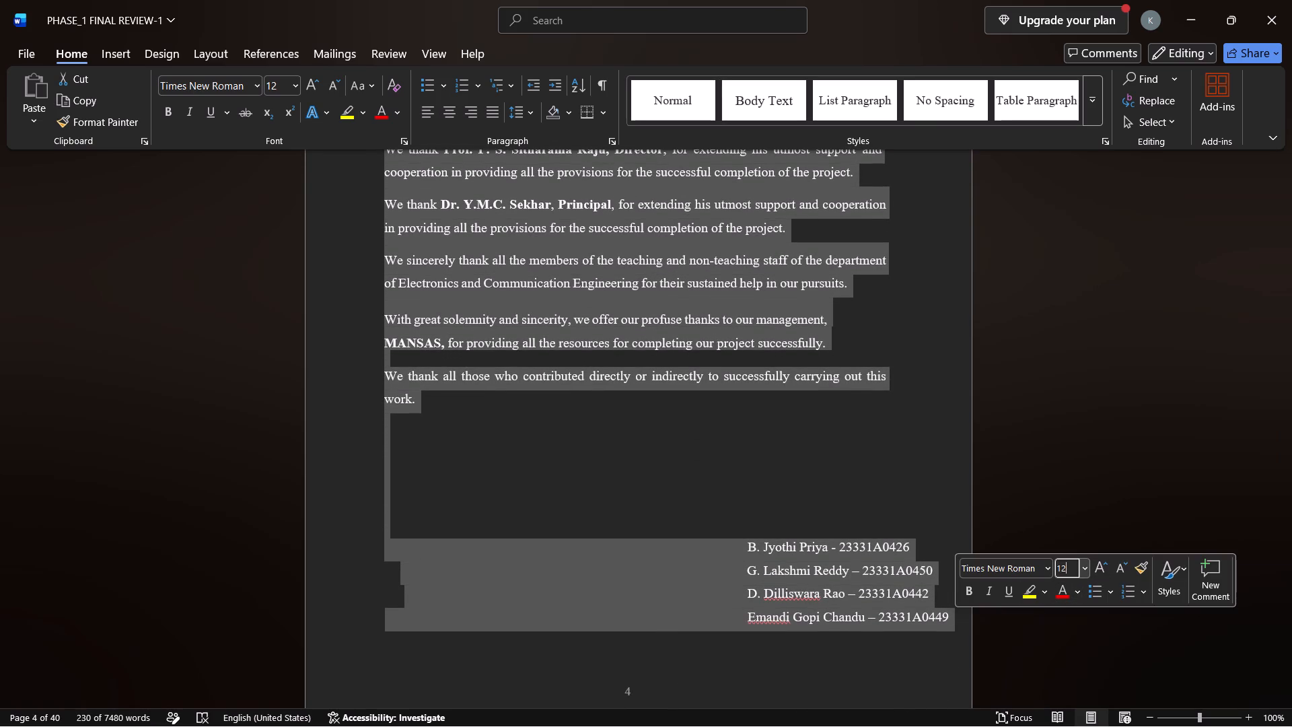
{"action": "key", "text": "Return"}
{"action": "left_click", "coordinate": [809, 493]}
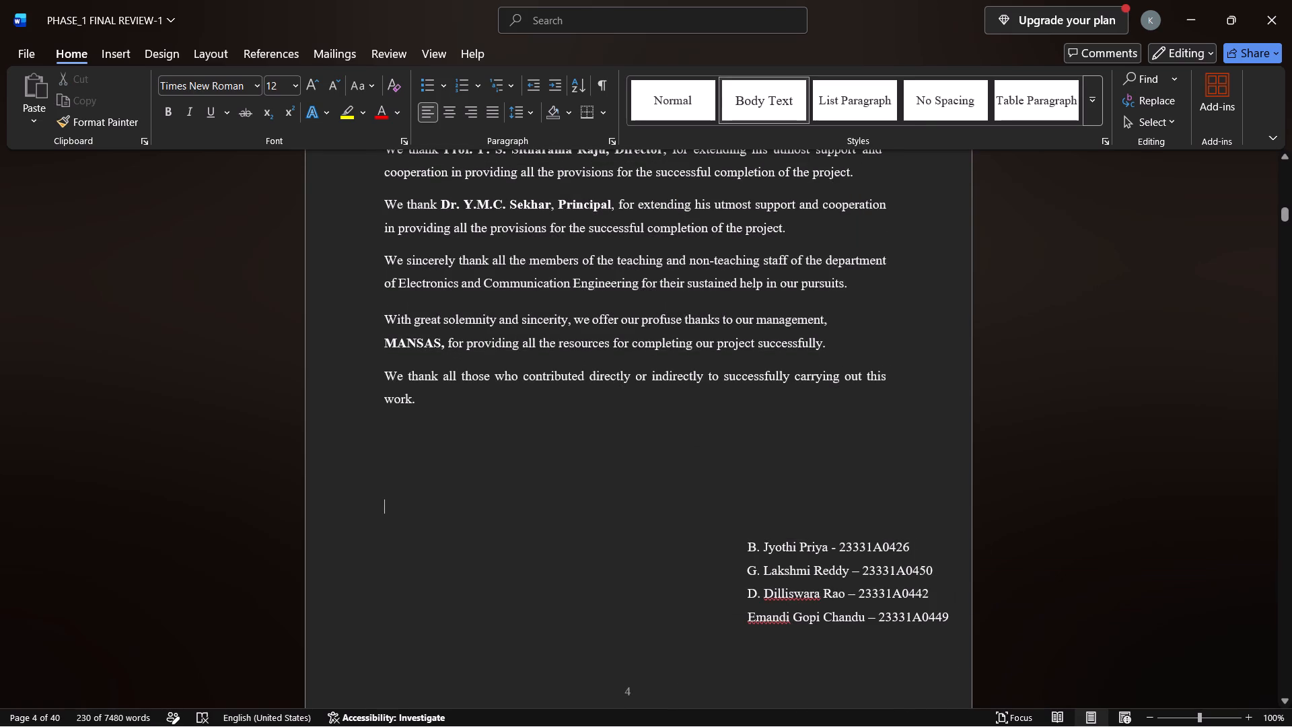
{"action": "scroll", "coordinate": [690, 463], "scroll_direction": "up", "scroll_amount": 1}
{"action": "scroll", "coordinate": [690, 463], "scroll_direction": "down", "scroll_amount": 1}
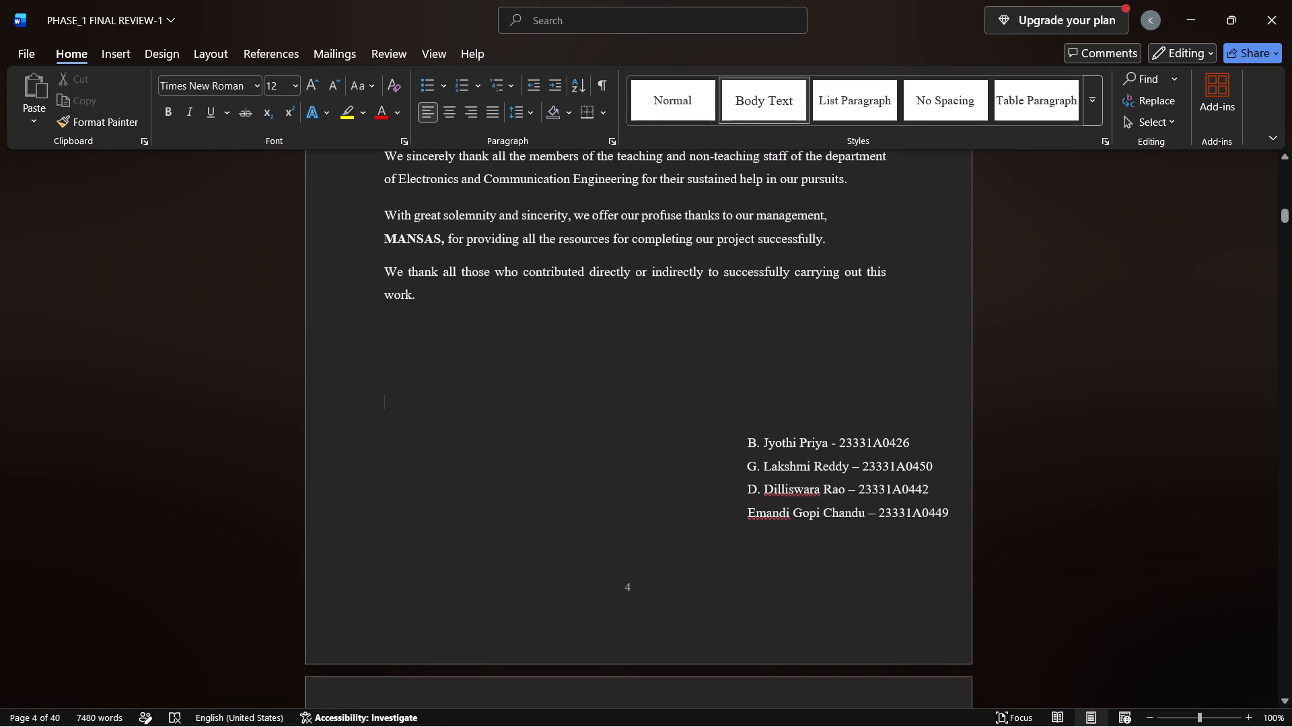
Compare the acknowledgement page with the acknowledgement and mission and vision pages of the main report.
{"action": "scroll", "coordinate": [690, 463], "scroll_direction": "up", "scroll_amount": 3}
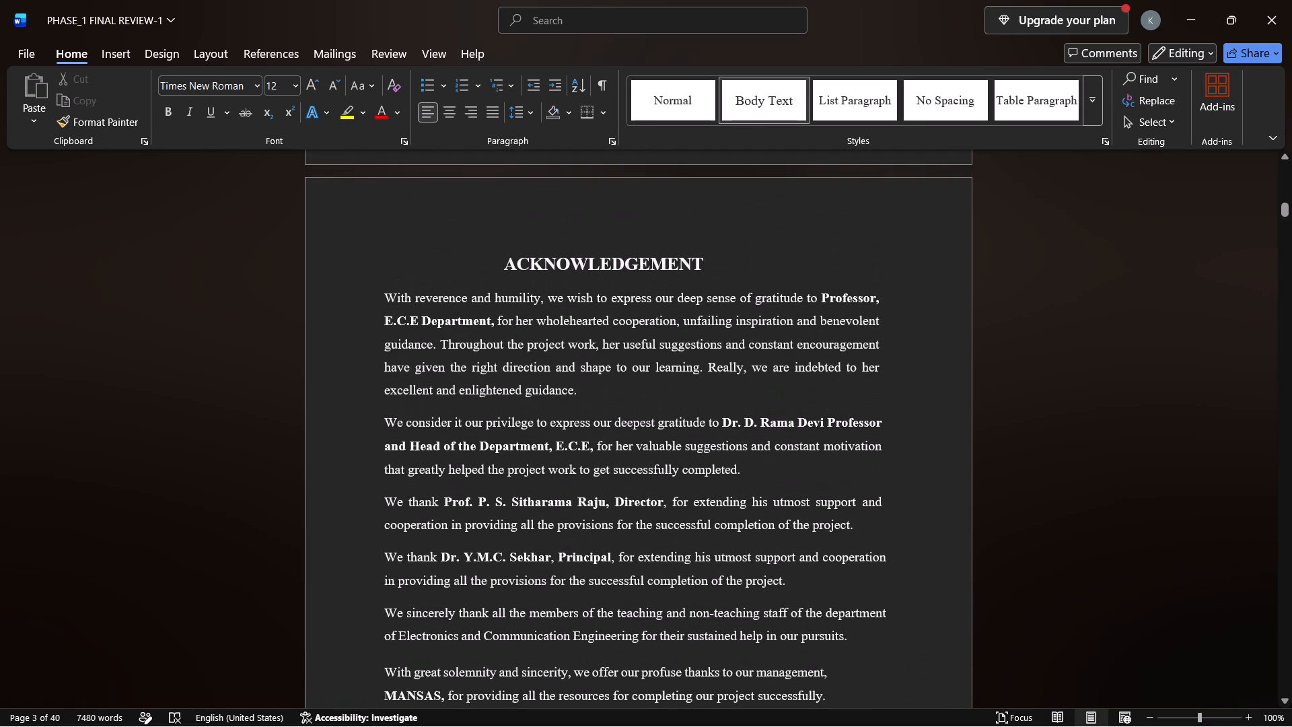
{"action": "scroll", "coordinate": [690, 463], "scroll_direction": "down", "scroll_amount": 1}
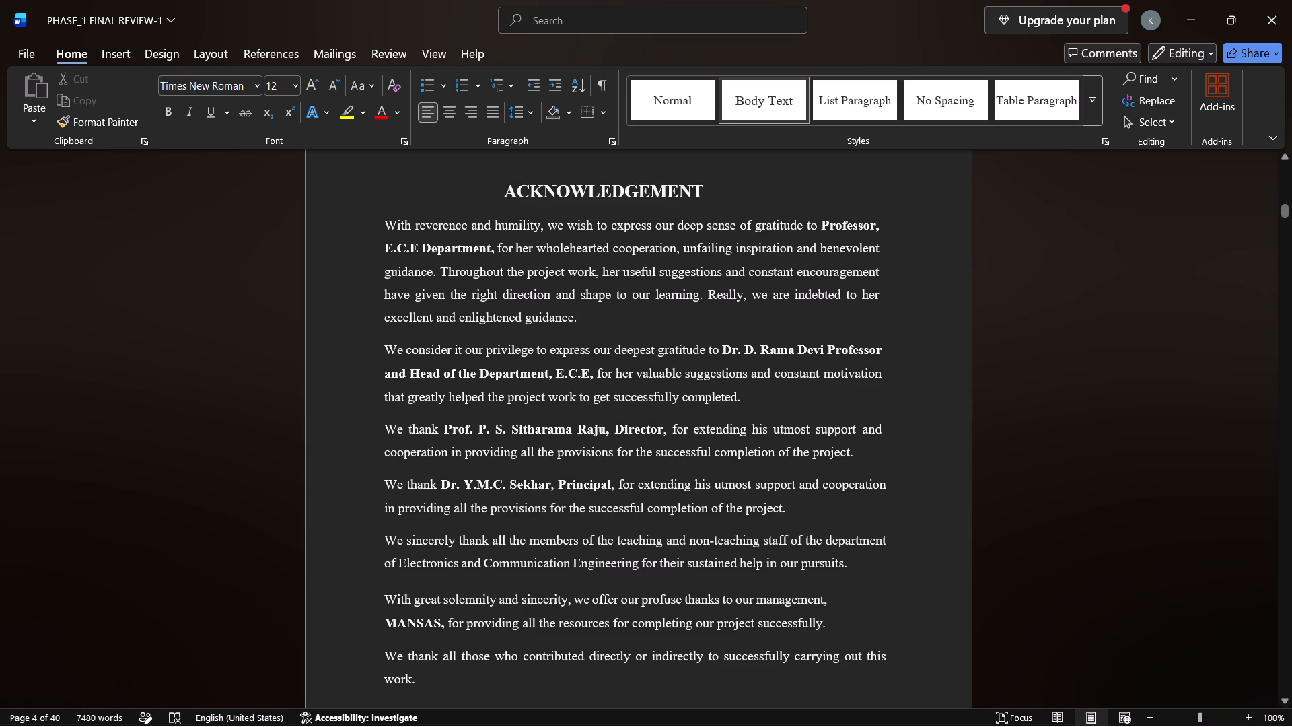
{"action": "left_click", "coordinate": [448, 488]}
{"action": "key", "text": "alt+Tab"}
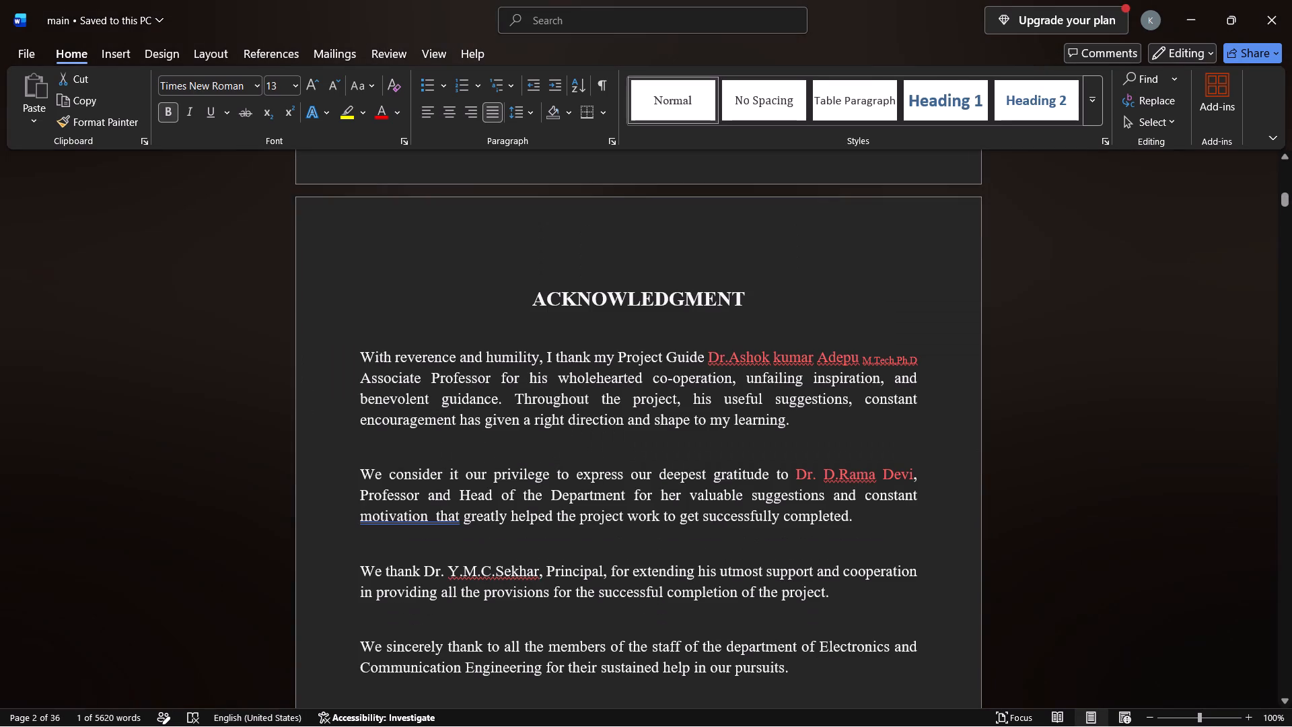
{"action": "scroll", "coordinate": [517, 521], "scroll_direction": "down", "scroll_amount": 4}
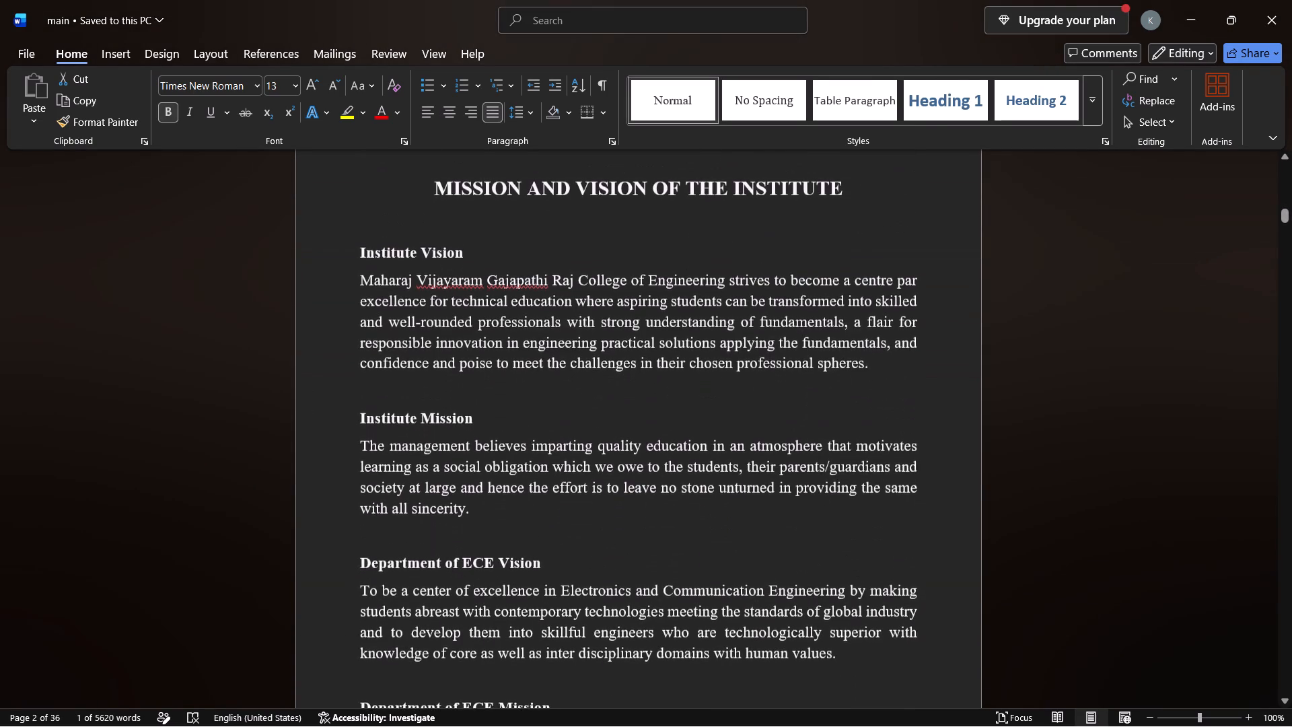
{"action": "scroll", "coordinate": [517, 521], "scroll_direction": "down", "scroll_amount": 3}
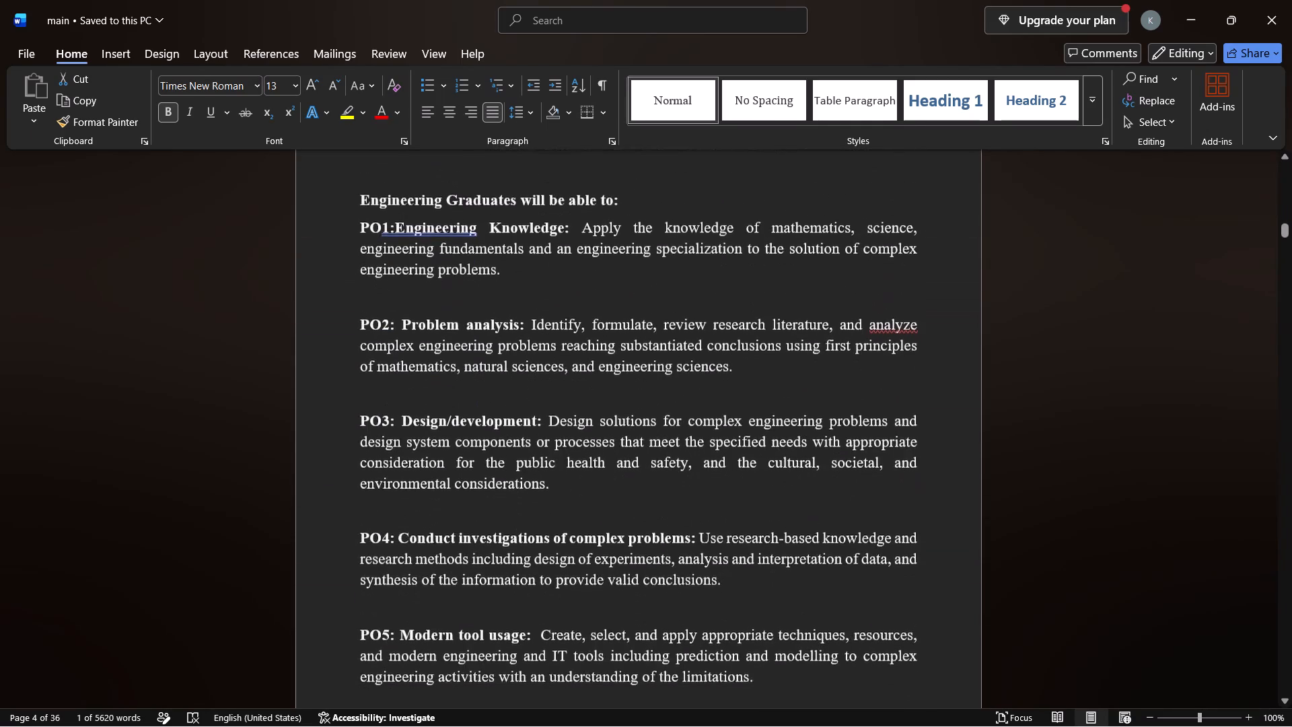
{"action": "scroll", "coordinate": [517, 521], "scroll_direction": "up", "scroll_amount": 5}
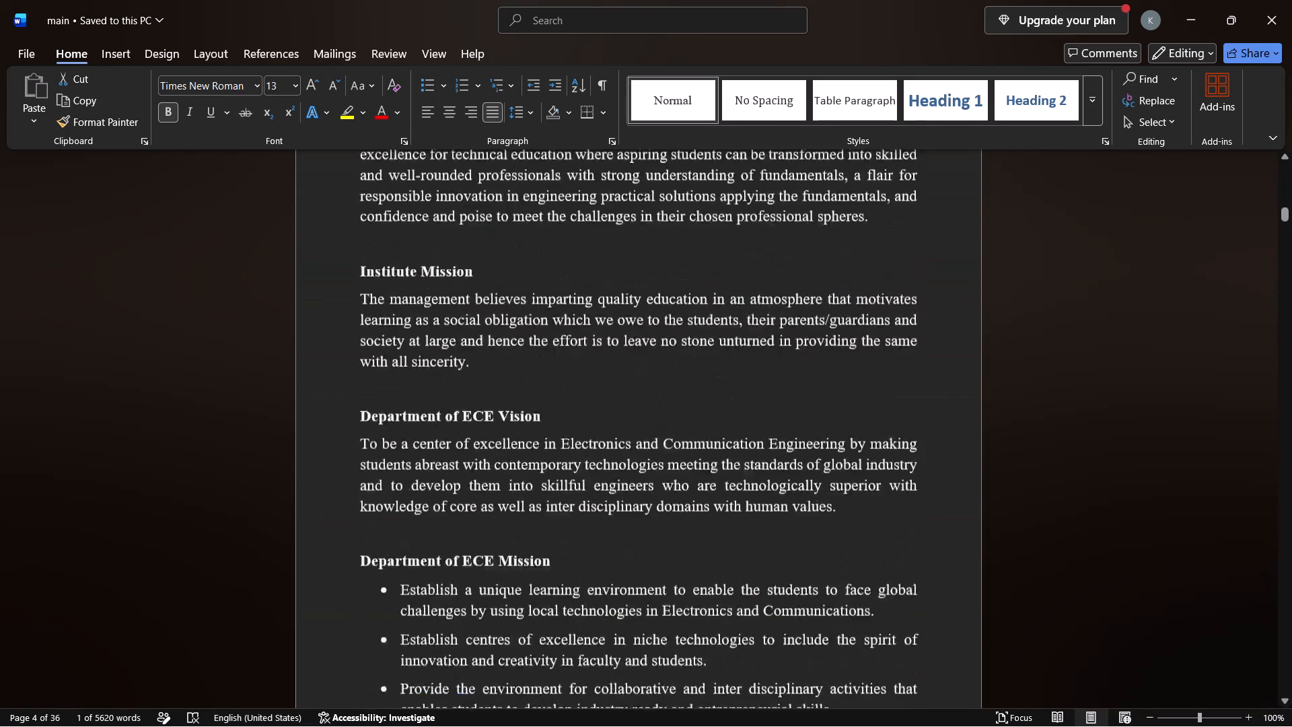
{"action": "scroll", "coordinate": [517, 521], "scroll_direction": "up", "scroll_amount": 2}
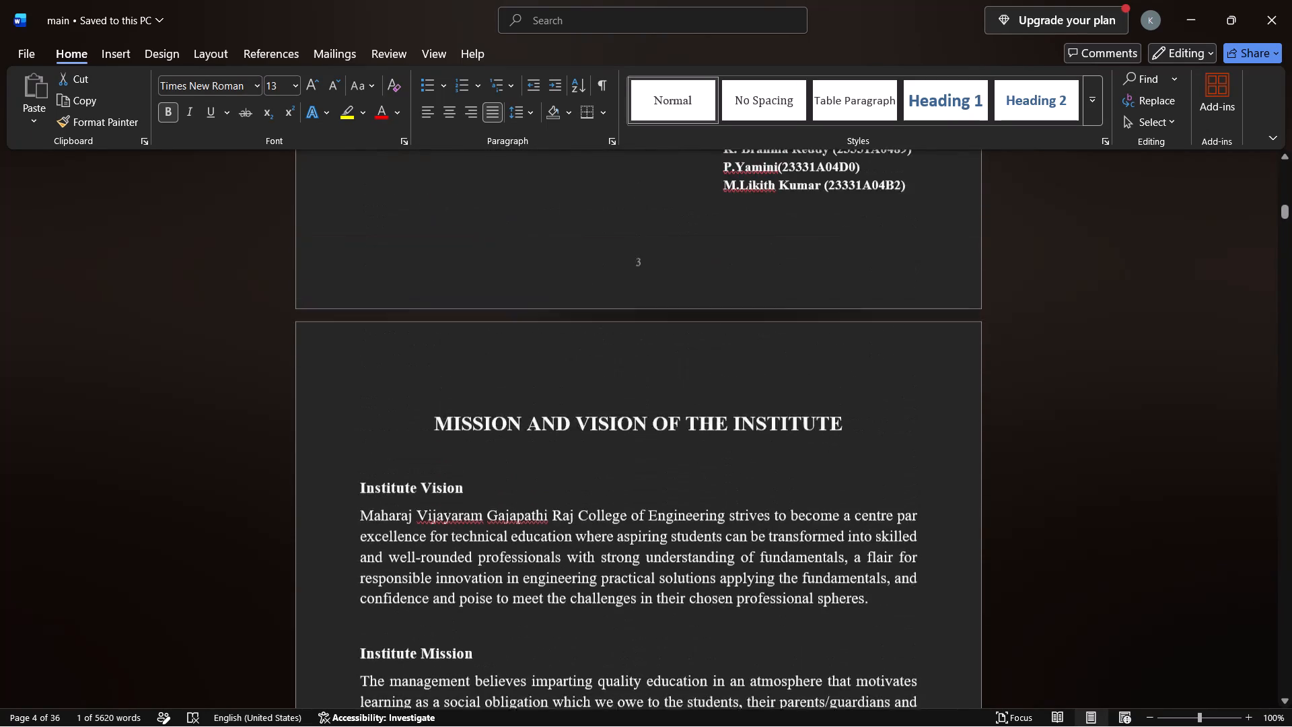
{"action": "scroll", "coordinate": [517, 521], "scroll_direction": "up", "scroll_amount": 3}
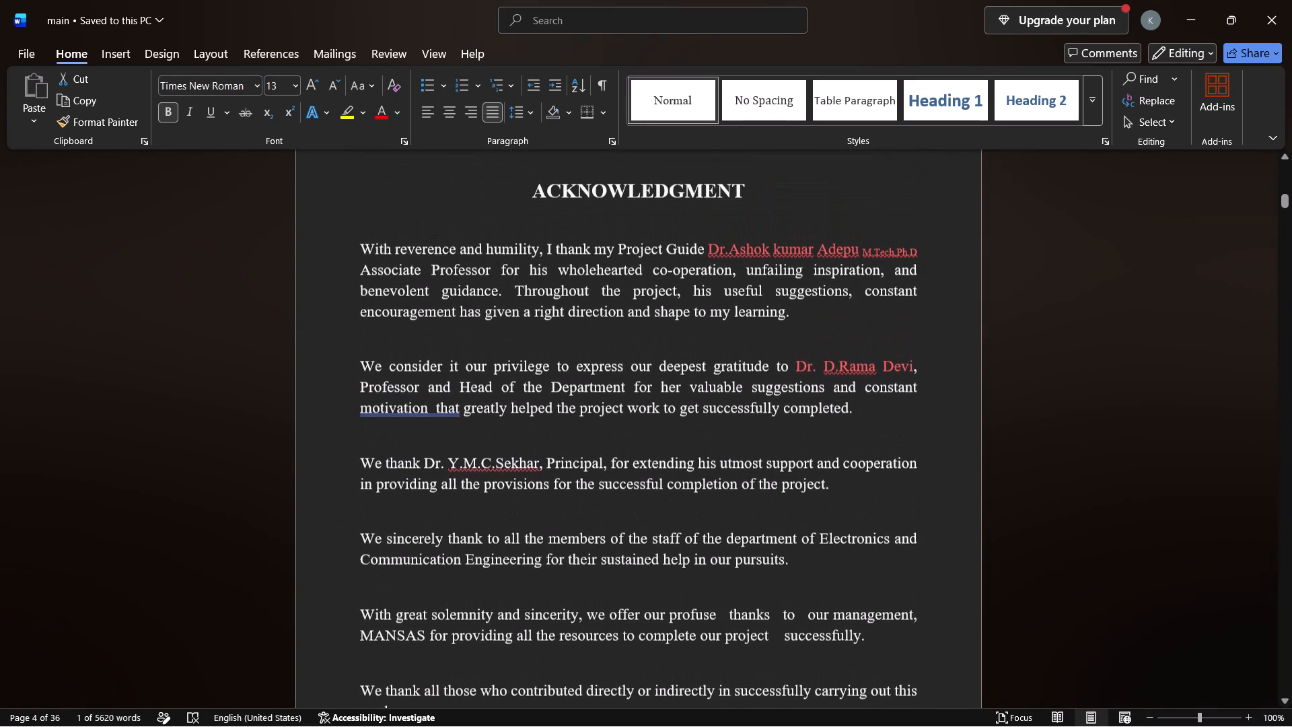
{"action": "scroll", "coordinate": [517, 521], "scroll_direction": "up", "scroll_amount": 3}
{"action": "key", "text": "alt+Tab"}
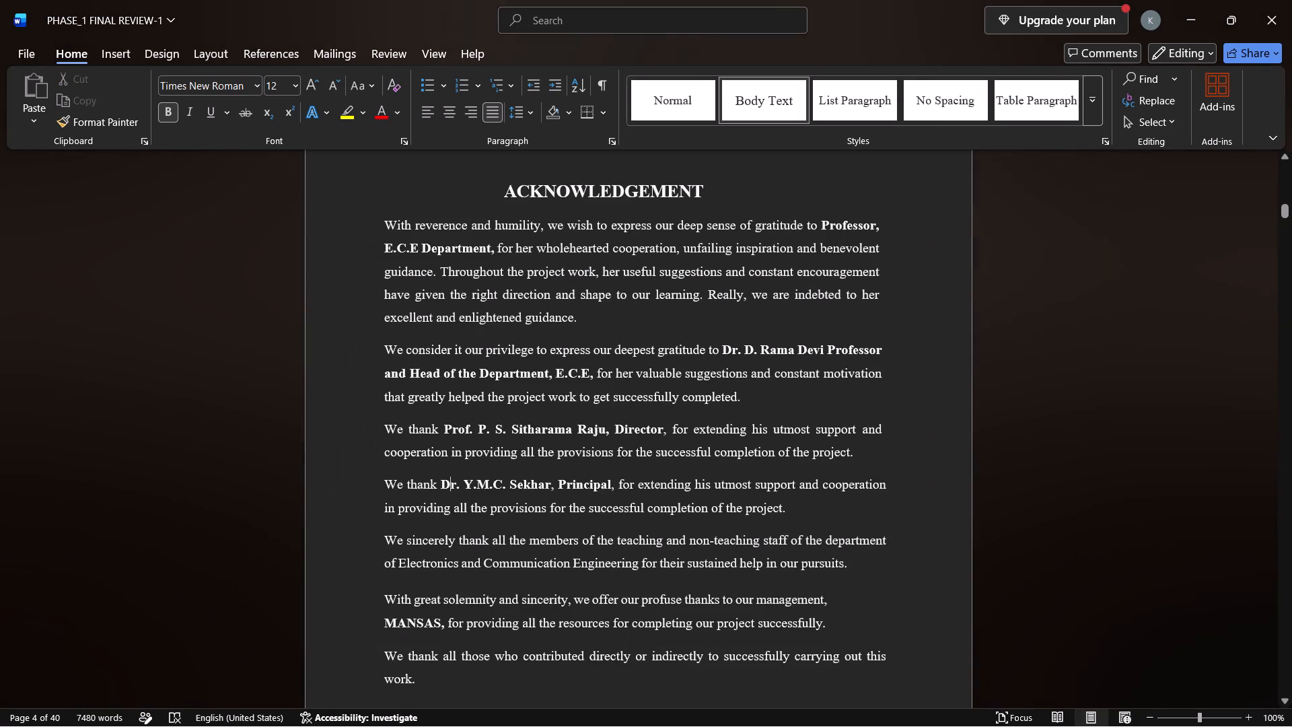
Check the font sizes of the acknowledgement heading and body text in the main report and in PHASE_1 FINAL REVIEW-1.
{"action": "key", "text": "alt+Tab"}
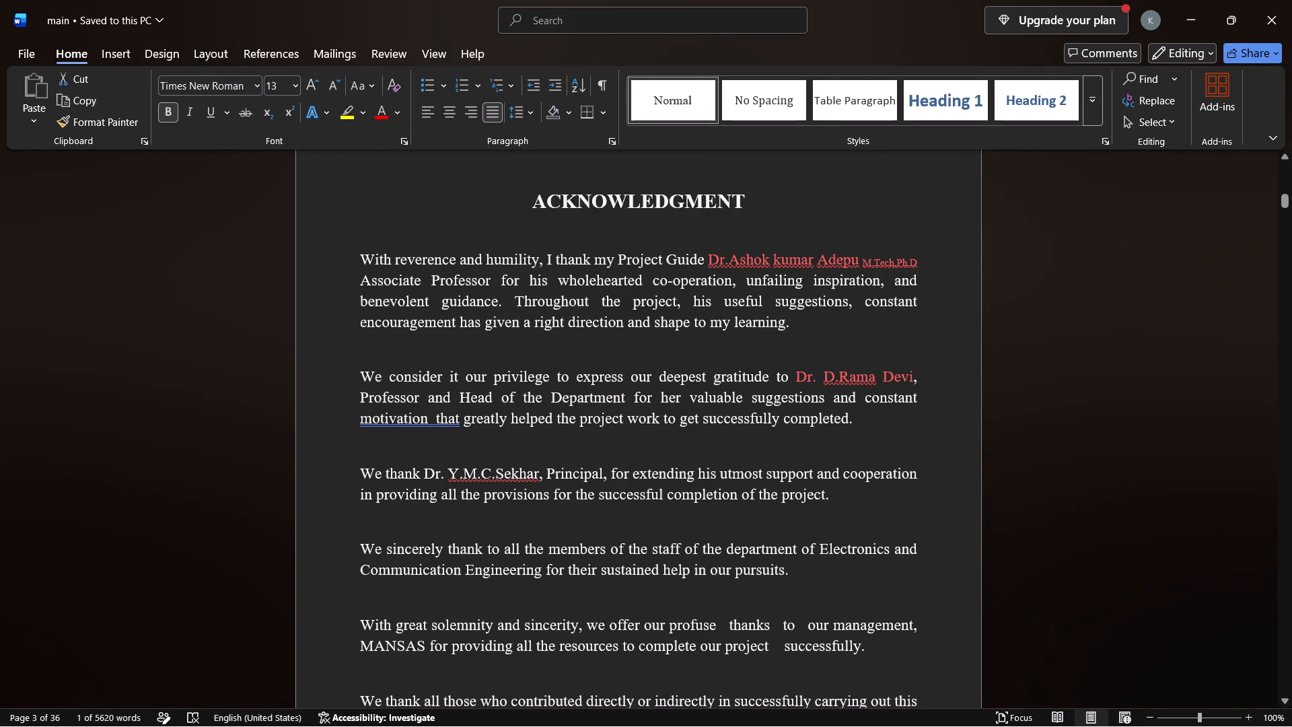
{"action": "double_click", "coordinate": [523, 260]}
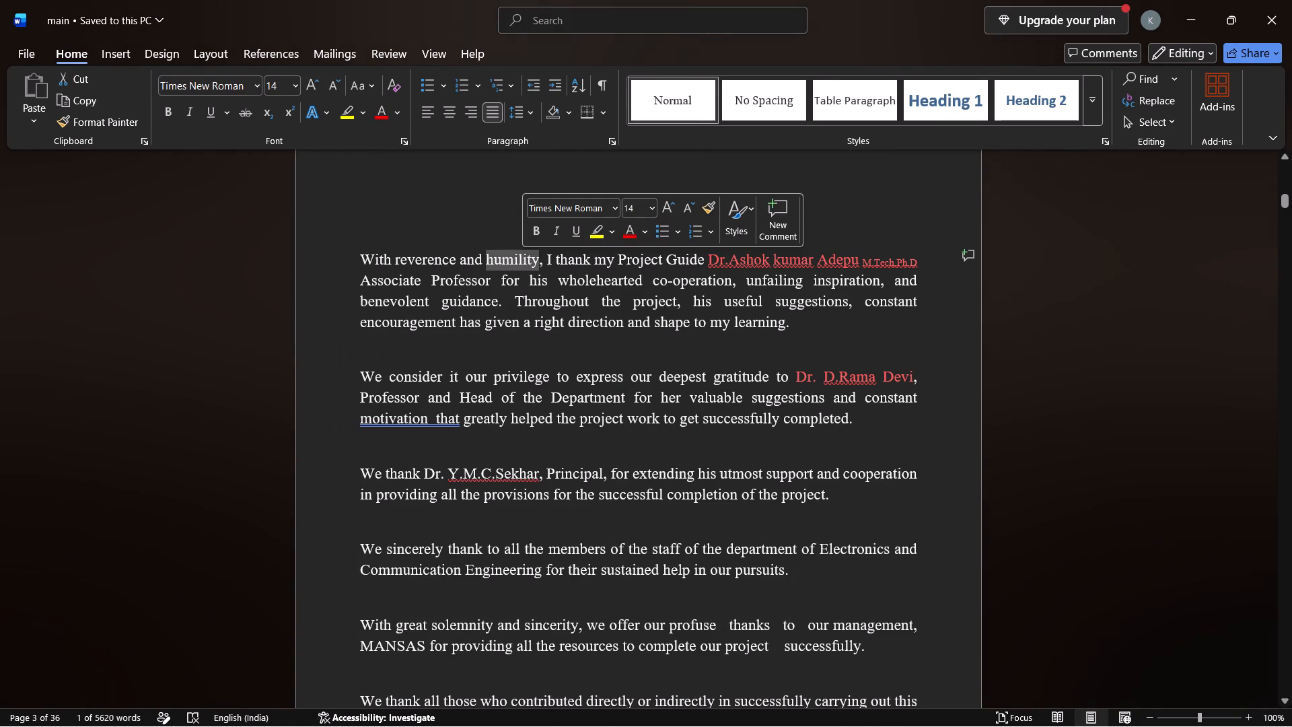
{"action": "left_click_drag", "start_coordinate": [457, 211], "coordinate": [568, 206]}
{"action": "double_click", "coordinate": [568, 206]}
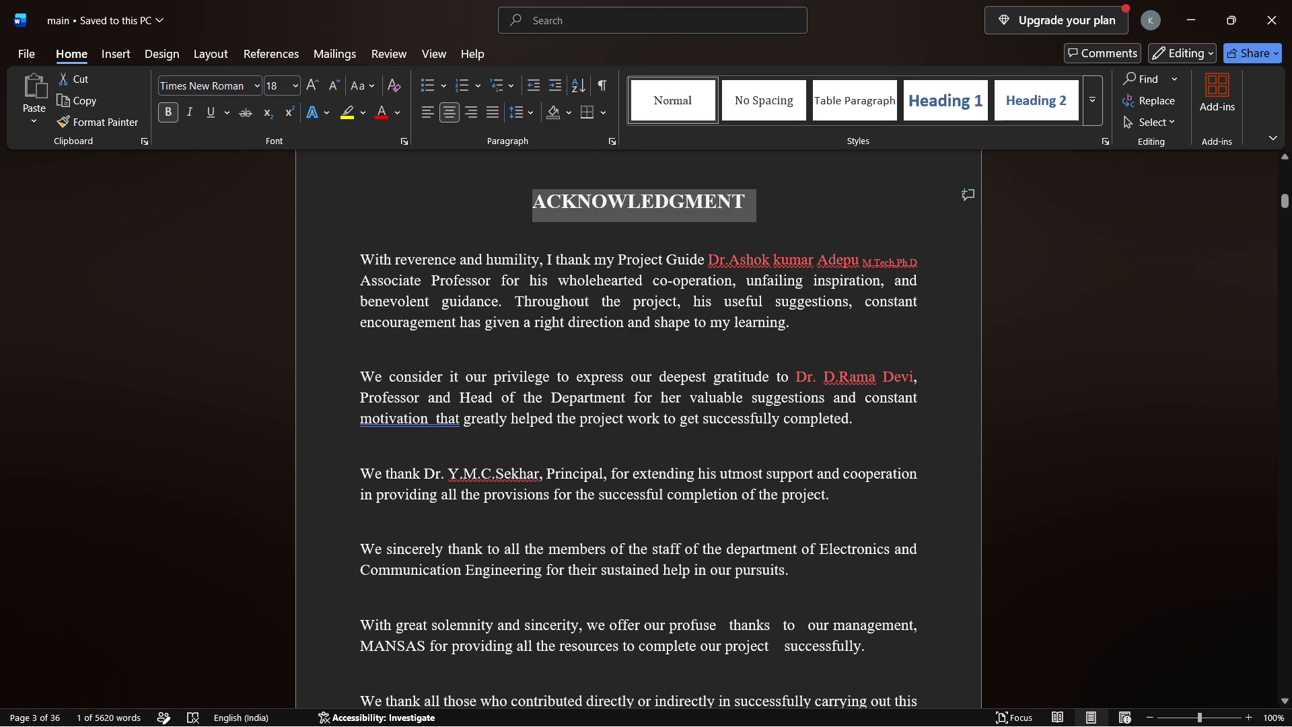
{"action": "key", "text": "alt+Tab"}
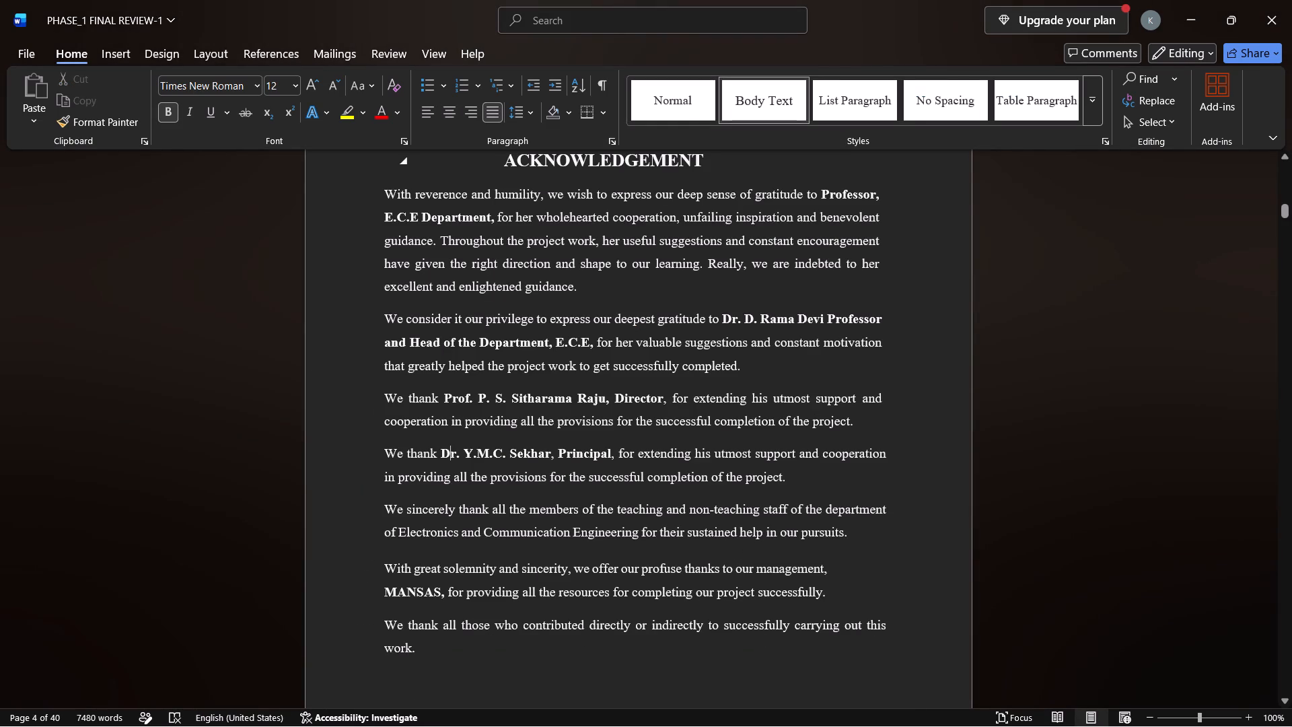
{"action": "double_click", "coordinate": [574, 165]}
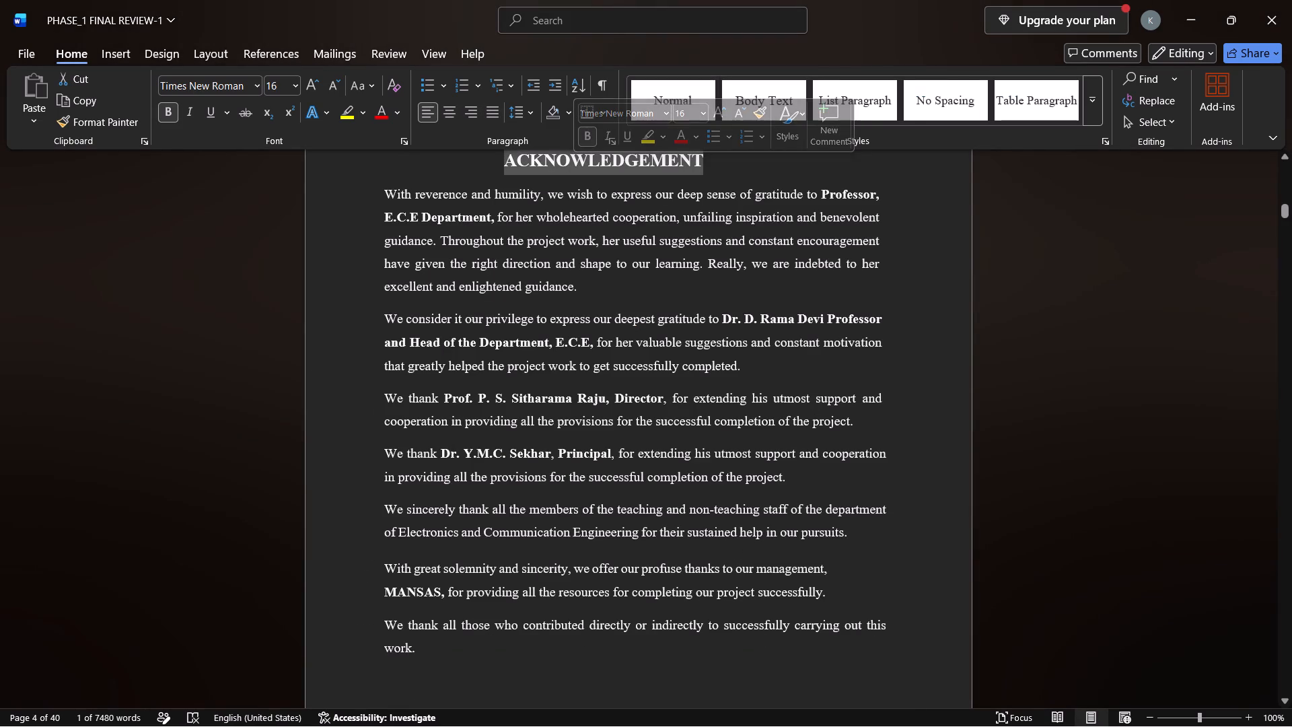
{"action": "double_click", "coordinate": [530, 199]}
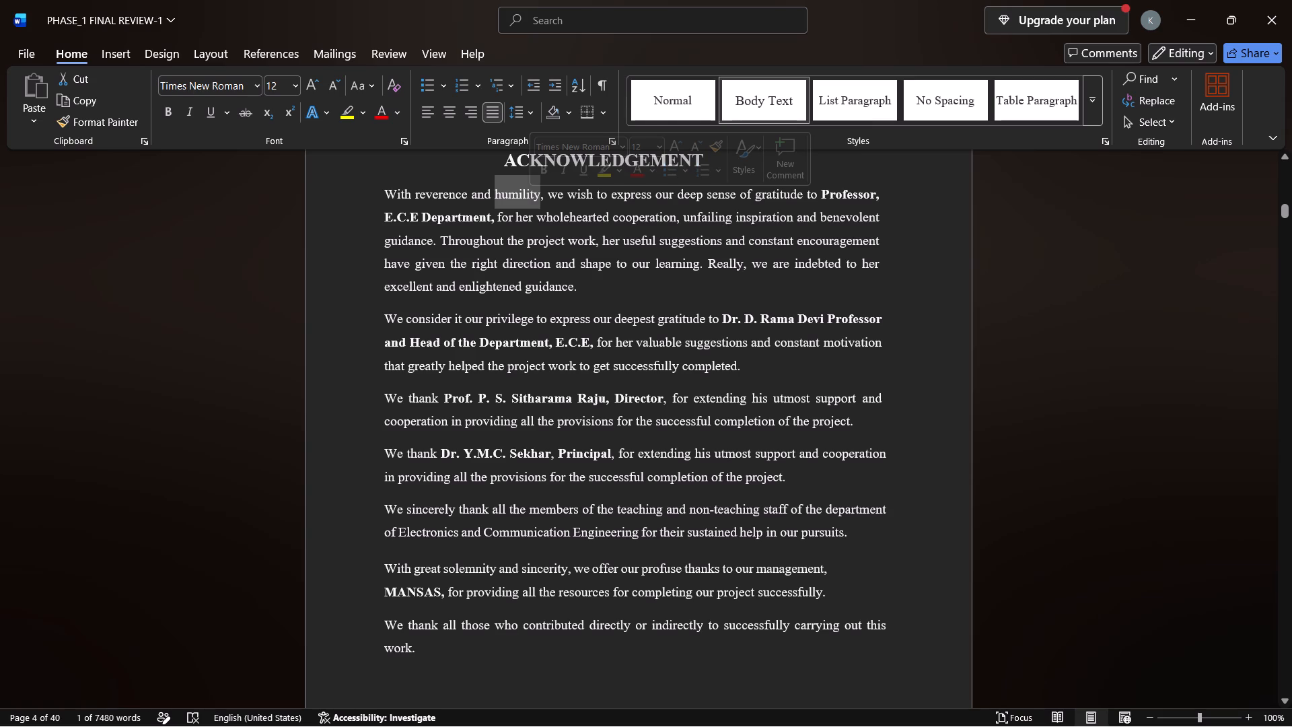
Set all acknowledgement body paragraphs to 13 pt.
{"action": "left_click", "coordinate": [384, 195]}
{"action": "left_click_drag", "start_coordinate": [384, 195], "coordinate": [525, 291]}
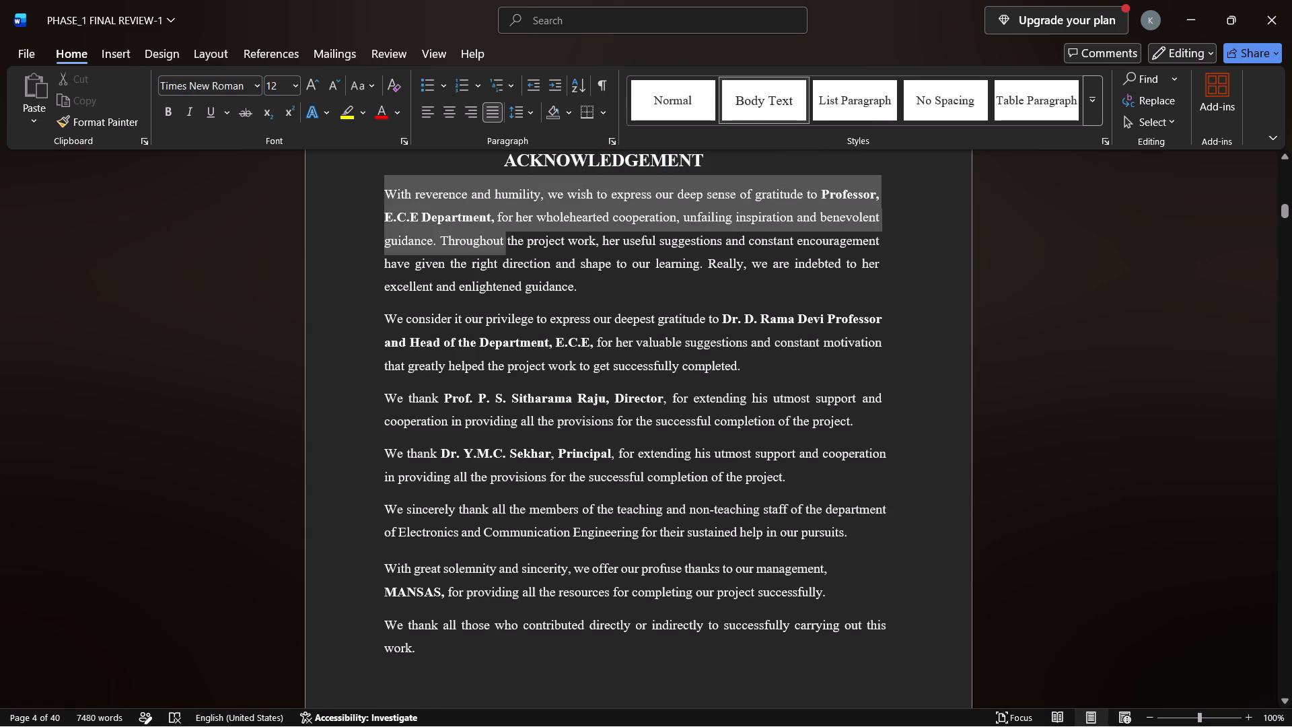
{"action": "left_click_drag", "start_coordinate": [525, 291], "coordinate": [497, 650]}
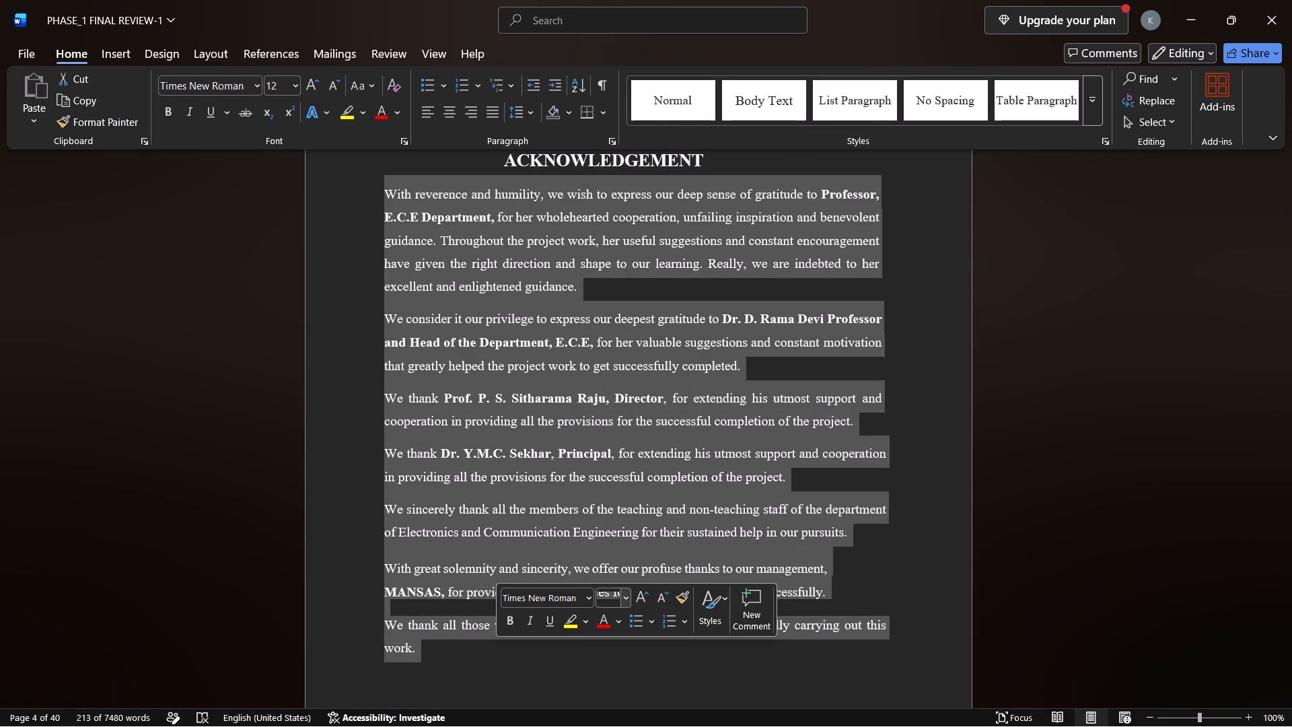
{"action": "left_click", "coordinate": [612, 596]}
{"action": "type", "text": "13"}
{"action": "key", "text": "Return"}
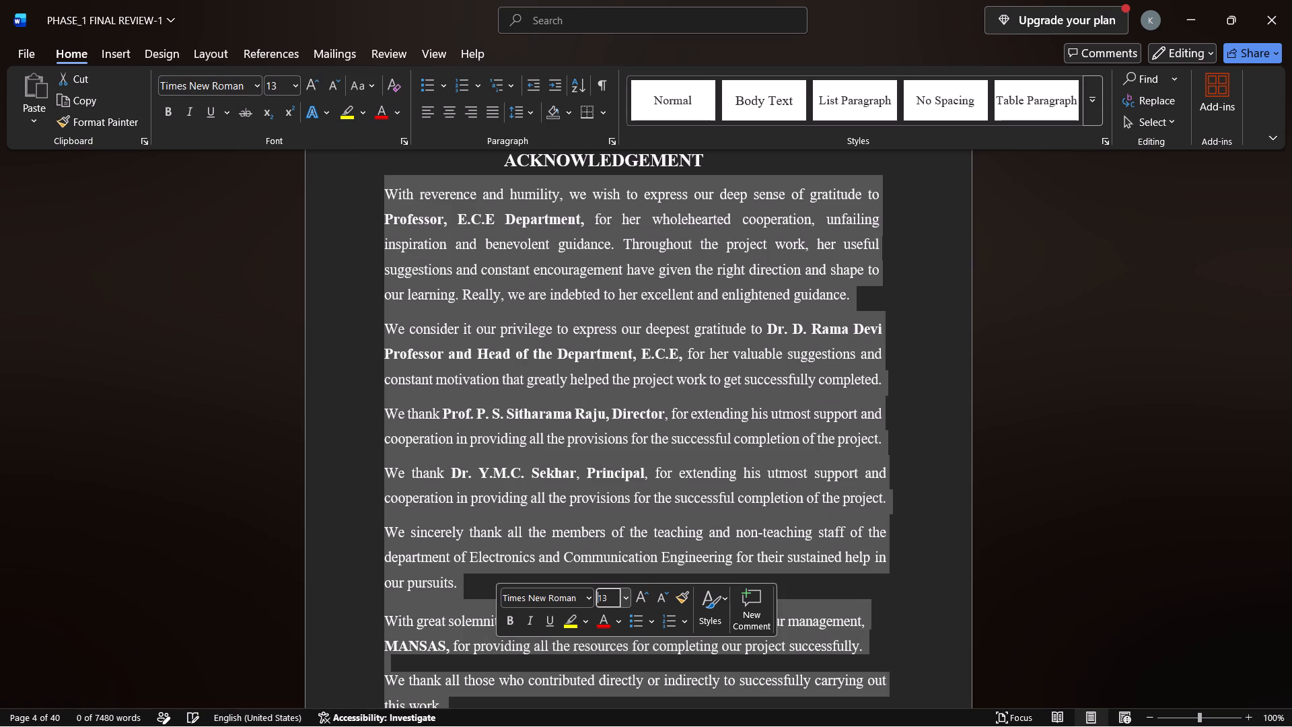
{"action": "left_click", "coordinate": [845, 456]}
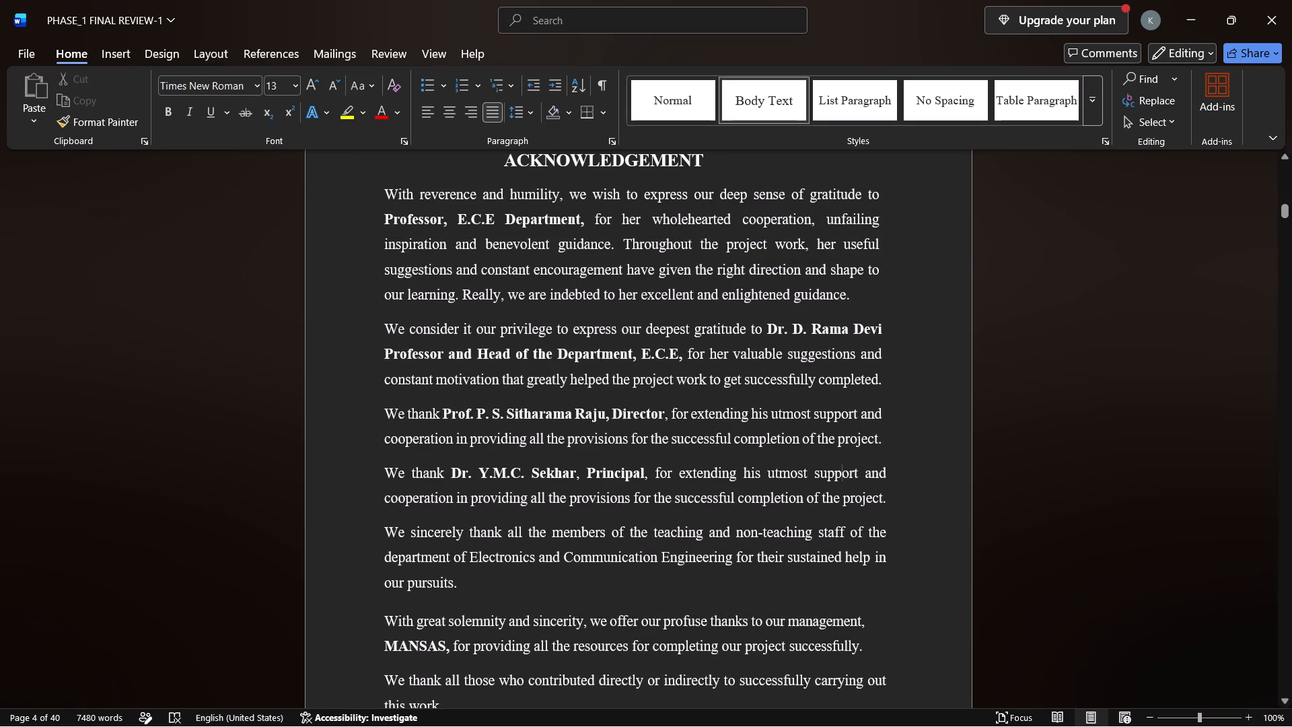
Delete two blank lines above the student name and roll number lines on the acknowledgement page.
{"action": "scroll", "coordinate": [608, 448], "scroll_direction": "down", "scroll_amount": 3}
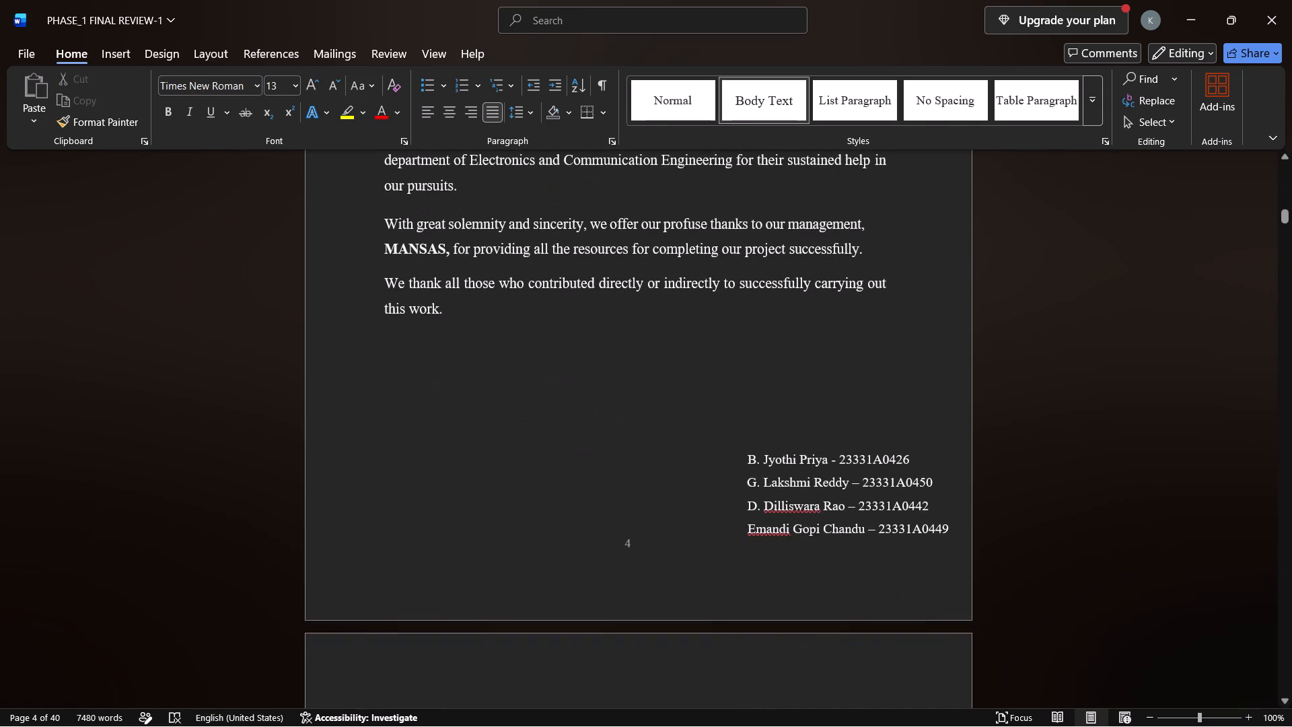
{"action": "left_click", "coordinate": [754, 436]}
{"action": "key", "text": "BackSpace"}
{"action": "key", "text": "BackSpace"}
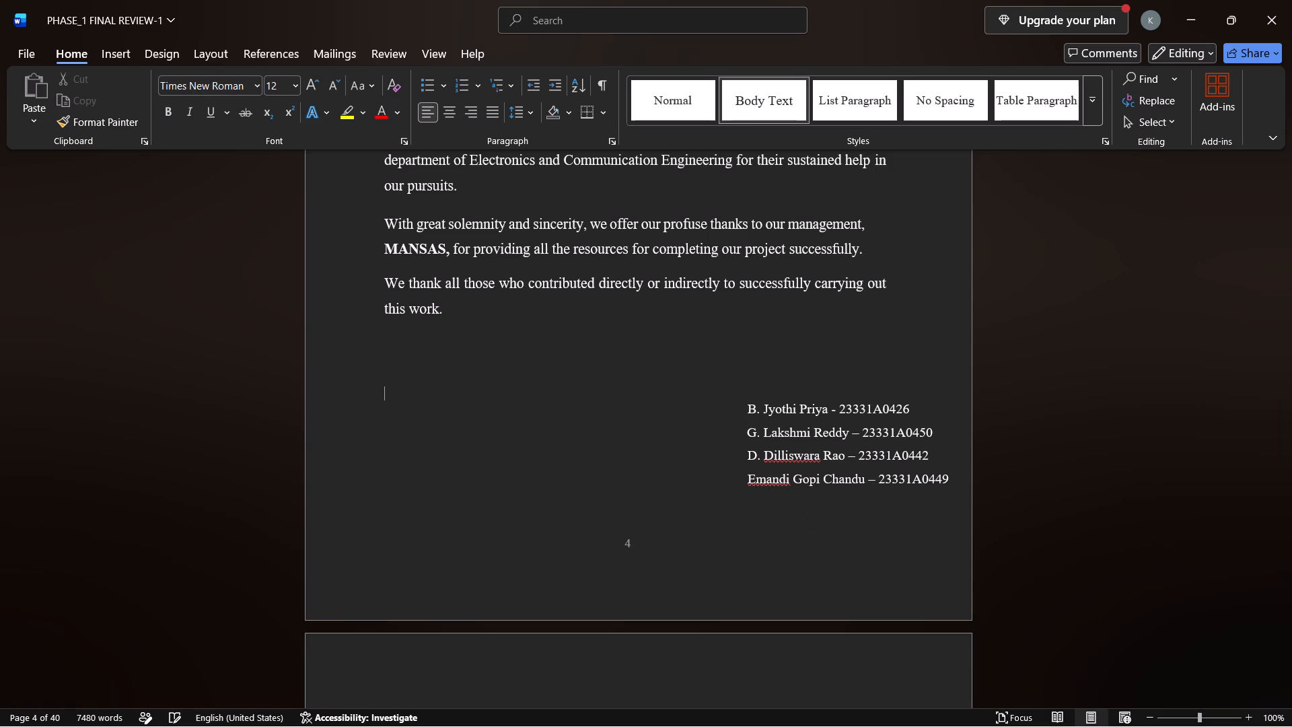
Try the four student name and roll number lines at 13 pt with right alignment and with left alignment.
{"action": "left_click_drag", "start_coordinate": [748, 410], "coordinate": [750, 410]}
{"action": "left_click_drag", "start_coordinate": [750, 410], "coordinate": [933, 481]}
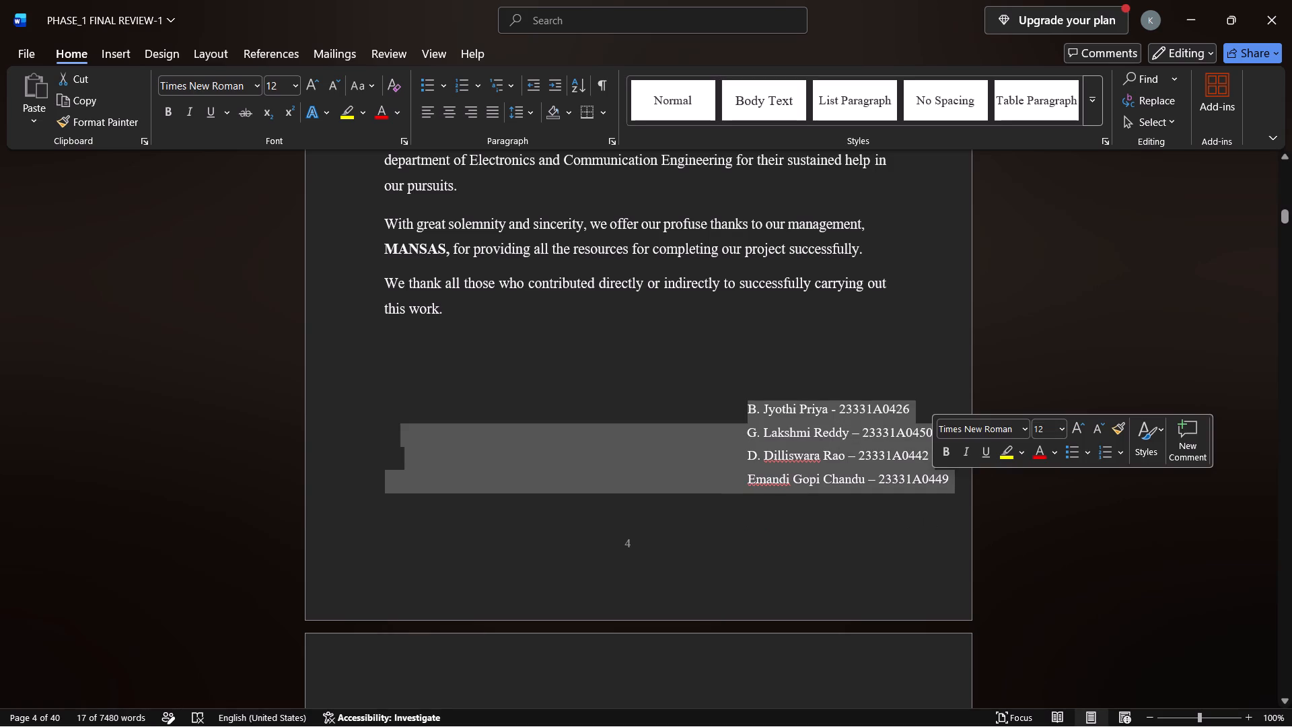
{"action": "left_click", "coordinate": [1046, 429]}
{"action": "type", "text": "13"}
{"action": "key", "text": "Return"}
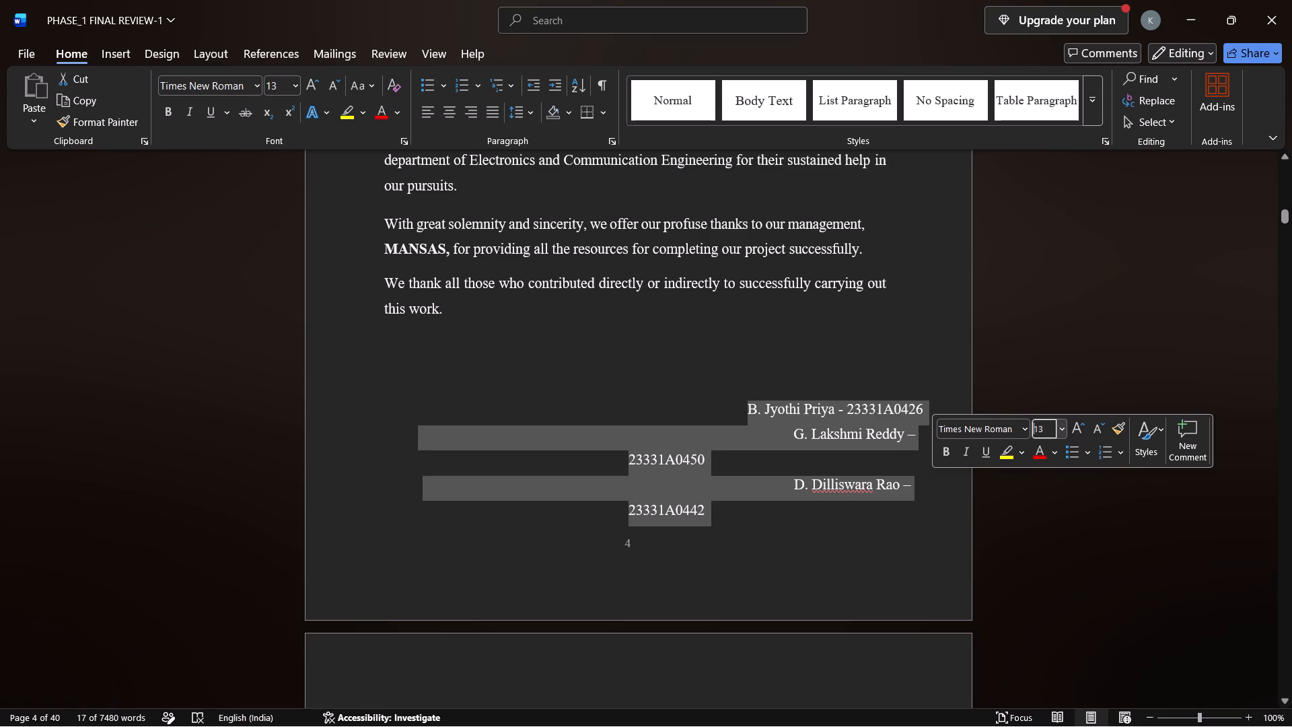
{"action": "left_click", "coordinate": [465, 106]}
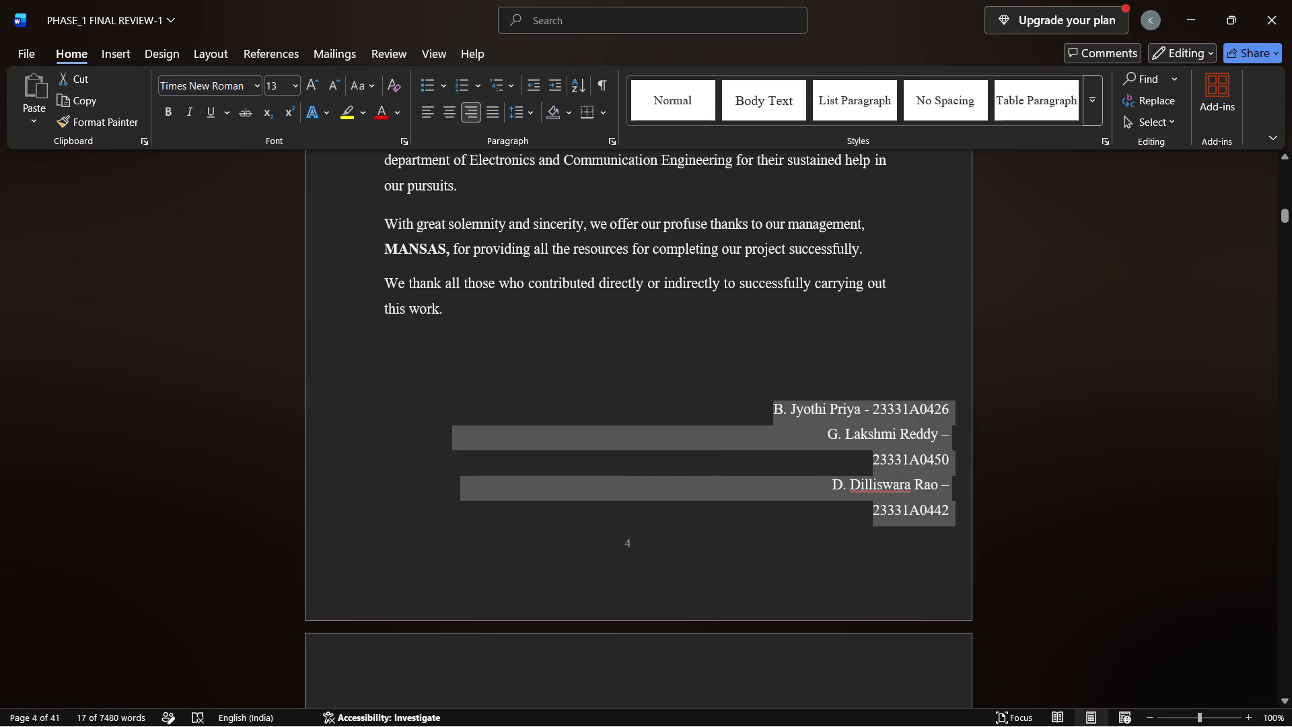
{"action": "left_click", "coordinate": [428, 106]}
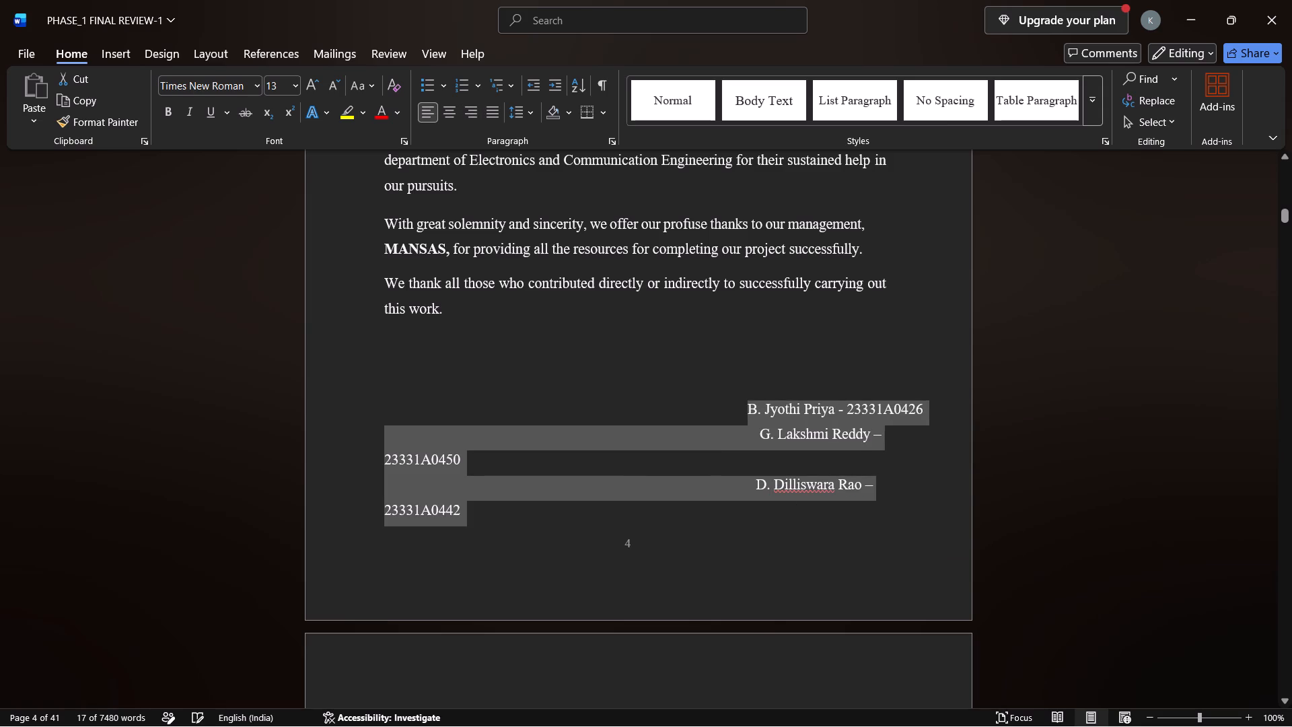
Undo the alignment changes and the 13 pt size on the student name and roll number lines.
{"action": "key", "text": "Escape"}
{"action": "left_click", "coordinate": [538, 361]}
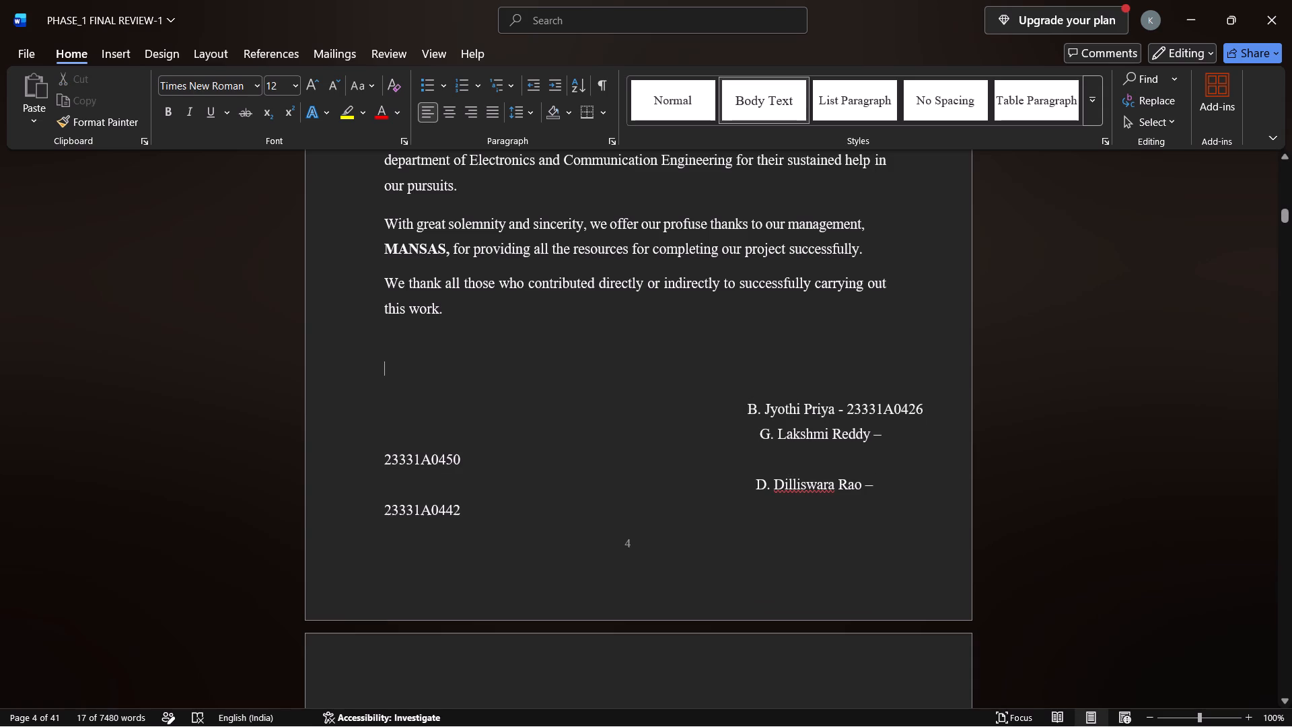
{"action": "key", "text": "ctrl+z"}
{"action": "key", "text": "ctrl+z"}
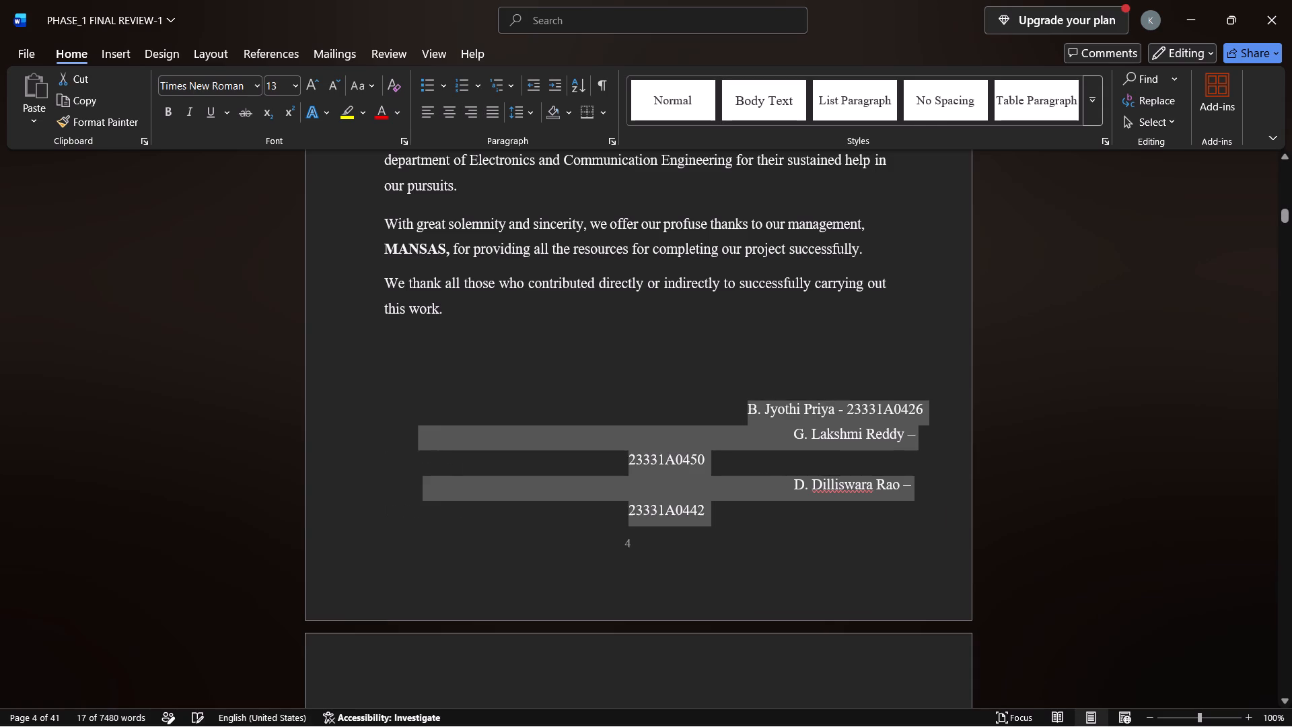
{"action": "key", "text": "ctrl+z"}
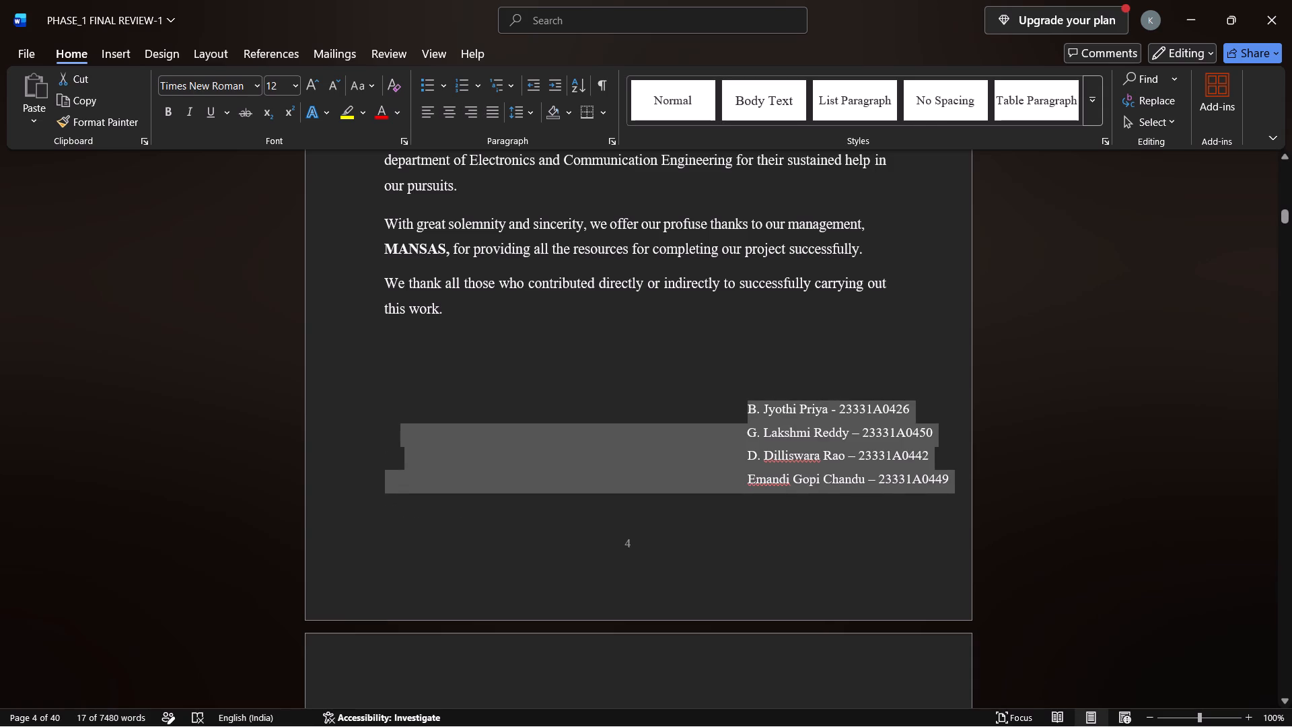
Delete leading spaces before the second student's name and roll number line to shift it closer to the page centre.
{"action": "left_click", "coordinate": [654, 446]}
{"action": "left_click", "coordinate": [743, 432]}
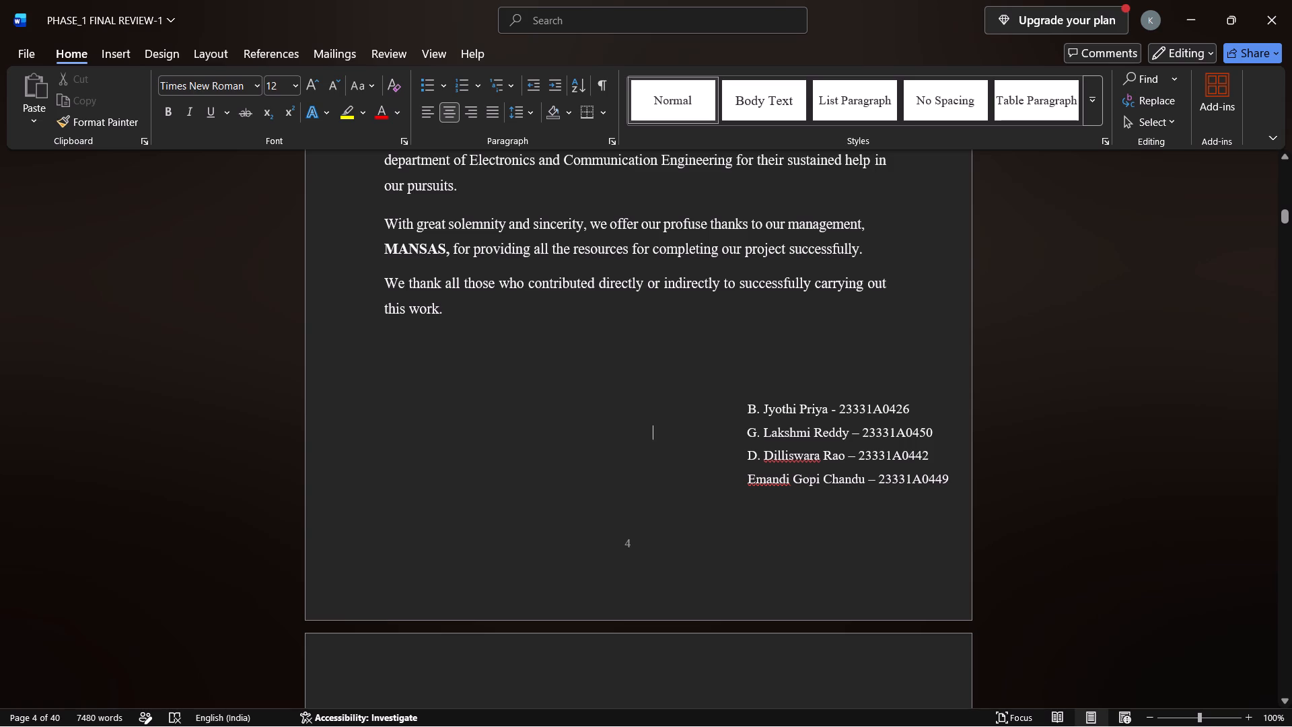
{"action": "key", "text": "BackSpace"}
{"action": "key", "text": "BackSpace"}
{"action": "key", "text": "BackSpace"}
{"action": "key", "text": "BackSpace"}
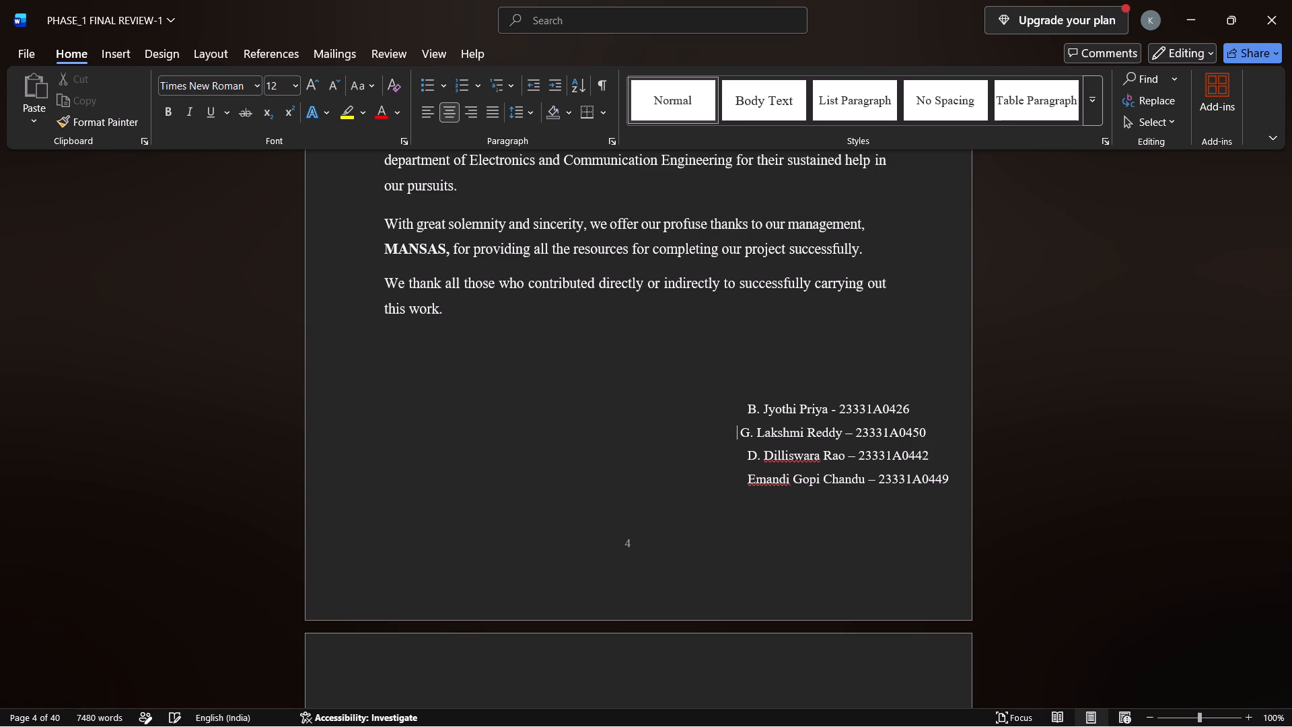
{"action": "key", "text": "BackSpace"}
{"action": "key", "text": "BackSpace"}
{"action": "key", "text": "BackSpace"}
{"action": "key", "text": "BackSpace"}
{"action": "key", "text": "BackSpace"}
{"action": "key", "text": "BackSpace"}
{"action": "key", "text": "BackSpace"}
{"action": "key", "text": "BackSpace"}
{"action": "key", "text": "BackSpace"}
{"action": "key", "text": "BackSpace"}
{"action": "key", "text": "BackSpace"}
{"action": "key", "text": "BackSpace"}
{"action": "key", "text": "BackSpace"}
{"action": "key", "text": "BackSpace"}
{"action": "key", "text": "BackSpace"}
{"action": "key", "text": "BackSpace"}
{"action": "key", "text": "BackSpace"}
{"action": "key", "text": "BackSpace"}
{"action": "key", "text": "BackSpace"}
{"action": "key", "text": "BackSpace"}
{"action": "key", "text": "BackSpace"}
{"action": "key", "text": "BackSpace"}
{"action": "key", "text": "BackSpace"}
{"action": "key", "text": "BackSpace"}
{"action": "key", "text": "BackSpace"}
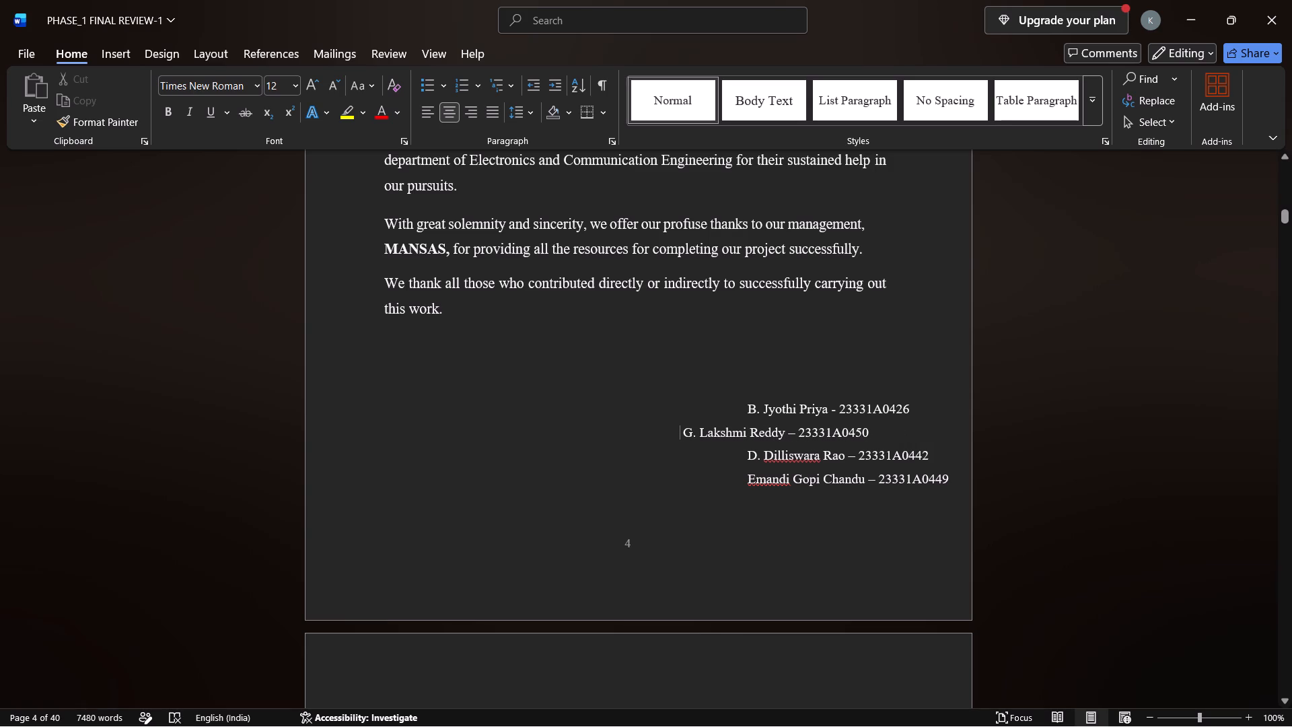
Delete leading spaces before the third student's name and roll number line to bring it nearly level with the second line's start.
{"action": "left_click", "coordinate": [746, 457]}
{"action": "key", "text": "BackSpace"}
{"action": "key", "text": "BackSpace"}
{"action": "key", "text": "BackSpace"}
{"action": "key", "text": "BackSpace"}
{"action": "key", "text": "BackSpace"}
{"action": "key", "text": "BackSpace"}
{"action": "key", "text": "BackSpace"}
{"action": "key", "text": "BackSpace"}
{"action": "key", "text": "BackSpace"}
{"action": "key", "text": "BackSpace"}
{"action": "key", "text": "BackSpace"}
{"action": "key", "text": "BackSpace"}
{"action": "key", "text": "BackSpace"}
{"action": "key", "text": "BackSpace"}
{"action": "key", "text": "BackSpace"}
{"action": "key", "text": "BackSpace"}
{"action": "key", "text": "BackSpace"}
{"action": "key", "text": "BackSpace"}
{"action": "key", "text": "BackSpace"}
{"action": "key", "text": "BackSpace"}
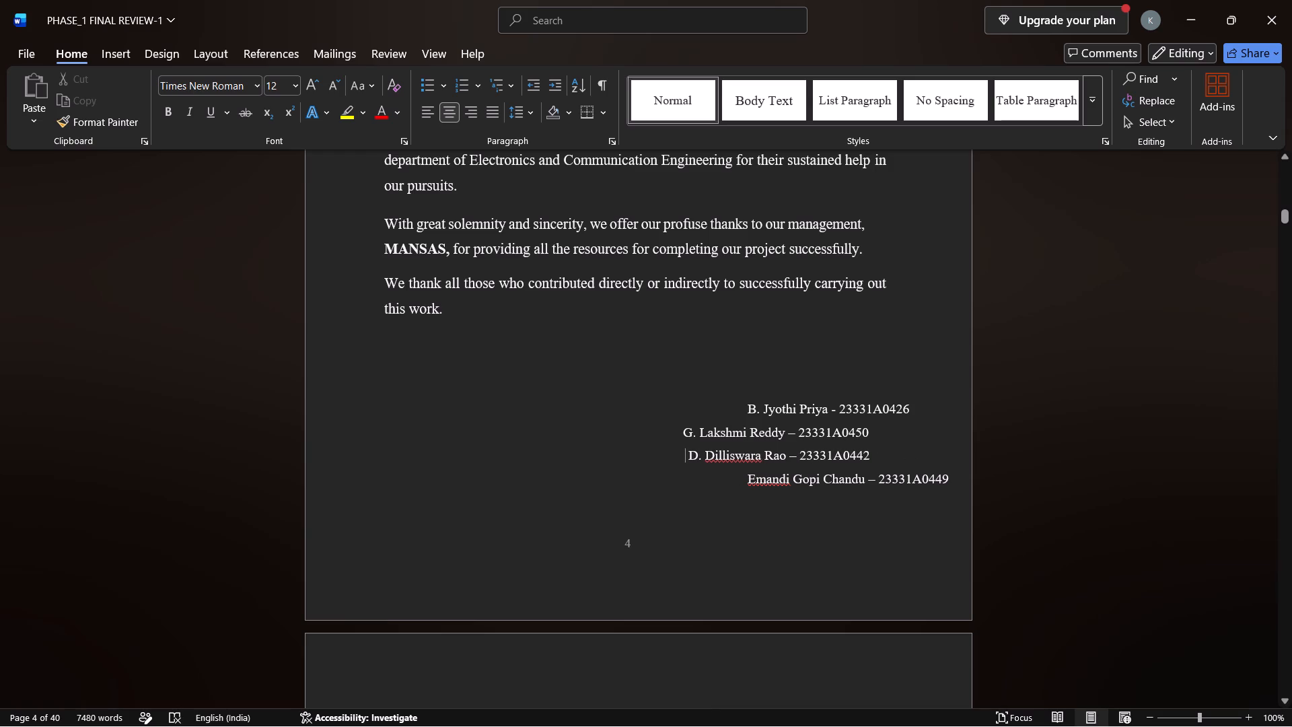
Delete leading spaces before the fourth student's name and roll number line to bring its start level with the third line.
{"action": "left_click", "coordinate": [742, 483]}
{"action": "key", "text": "BackSpace"}
{"action": "key", "text": "BackSpace"}
{"action": "key", "text": "BackSpace"}
{"action": "key", "text": "BackSpace"}
{"action": "key", "text": "BackSpace"}
{"action": "key", "text": "BackSpace"}
{"action": "key", "text": "BackSpace"}
{"action": "key", "text": "BackSpace"}
{"action": "key", "text": "BackSpace"}
{"action": "key", "text": "BackSpace"}
{"action": "key", "text": "BackSpace"}
{"action": "key", "text": "BackSpace"}
{"action": "key", "text": "BackSpace"}
{"action": "key", "text": "BackSpace"}
{"action": "key", "text": "BackSpace"}
{"action": "key", "text": "BackSpace"}
{"action": "key", "text": "BackSpace"}
{"action": "key", "text": "BackSpace"}
{"action": "key", "text": "BackSpace"}
{"action": "key", "text": "BackSpace"}
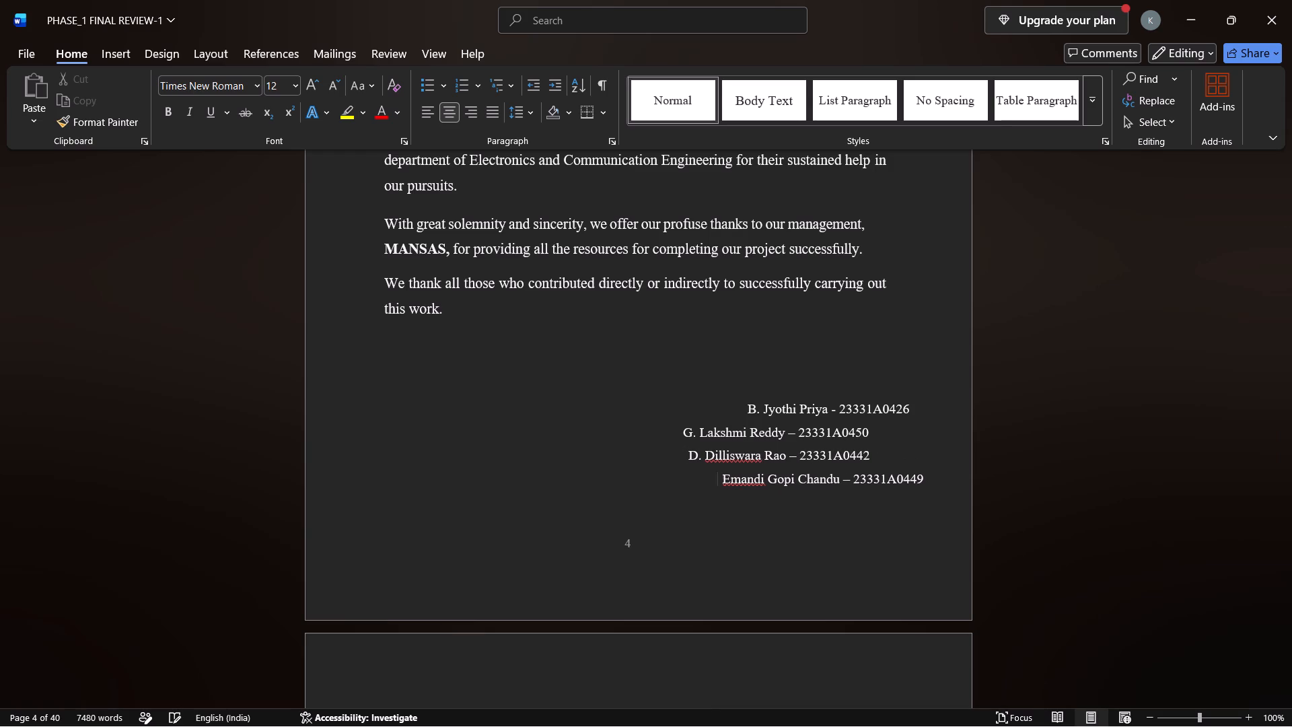
{"action": "key", "text": "BackSpace"}
{"action": "key", "text": "BackSpace"}
{"action": "key", "text": "BackSpace"}
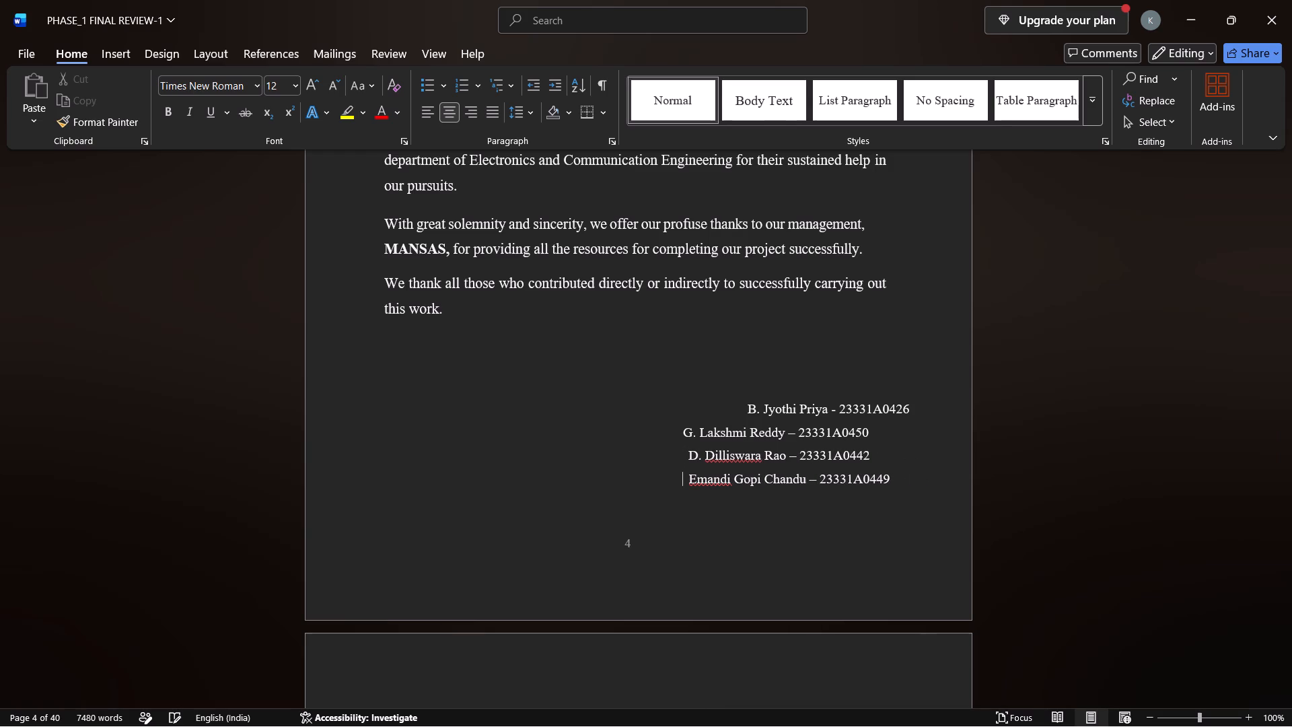
Delete leading spaces before the first student's name and roll number line to bring its start nearly level with the lines below.
{"action": "left_click", "coordinate": [745, 406]}
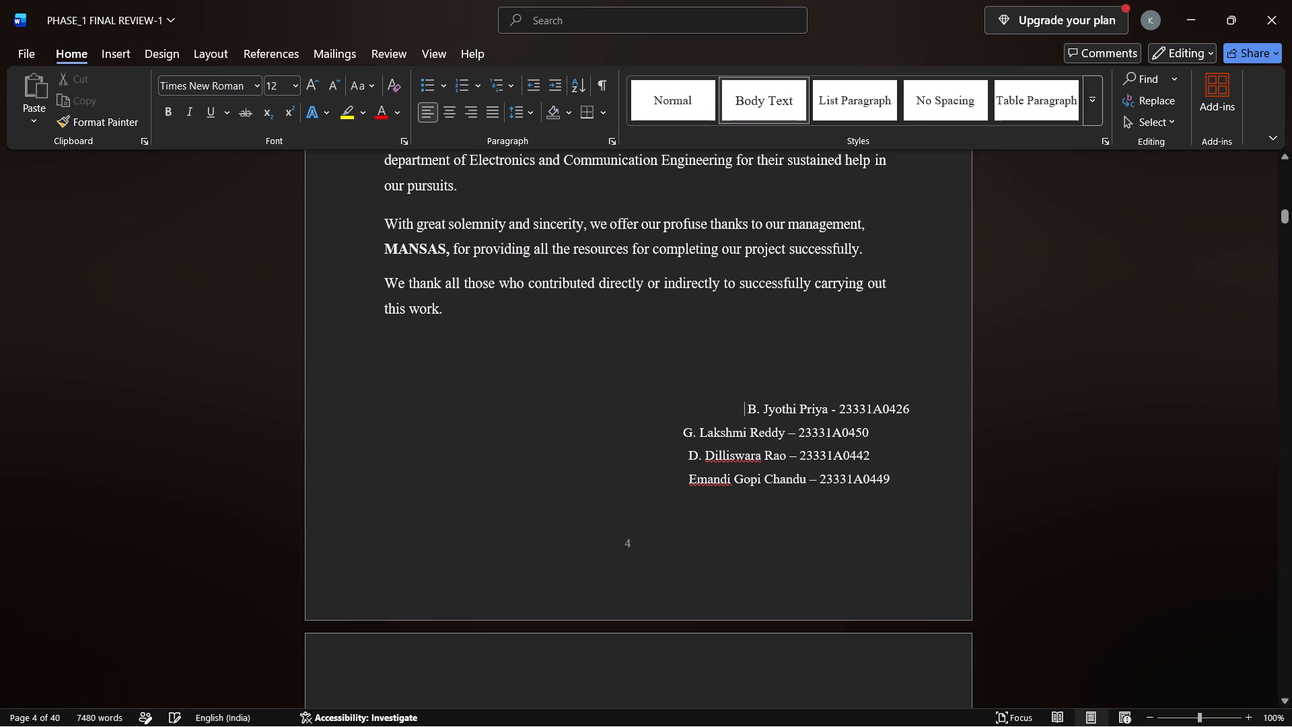
{"action": "key", "text": "BackSpace"}
{"action": "key", "text": "BackSpace"}
{"action": "key", "text": "BackSpace"}
{"action": "key", "text": "BackSpace"}
{"action": "key", "text": "BackSpace"}
{"action": "key", "text": "BackSpace"}
{"action": "key", "text": "BackSpace"}
{"action": "key", "text": "BackSpace"}
{"action": "key", "text": "BackSpace"}
{"action": "key", "text": "BackSpace"}
{"action": "key", "text": "BackSpace"}
{"action": "key", "text": "BackSpace"}
{"action": "key", "text": "BackSpace"}
{"action": "key", "text": "BackSpace"}
{"action": "key", "text": "BackSpace"}
{"action": "key", "text": "BackSpace"}
{"action": "key", "text": "BackSpace"}
{"action": "key", "text": "BackSpace"}
{"action": "key", "text": "BackSpace"}
{"action": "key", "text": "BackSpace"}
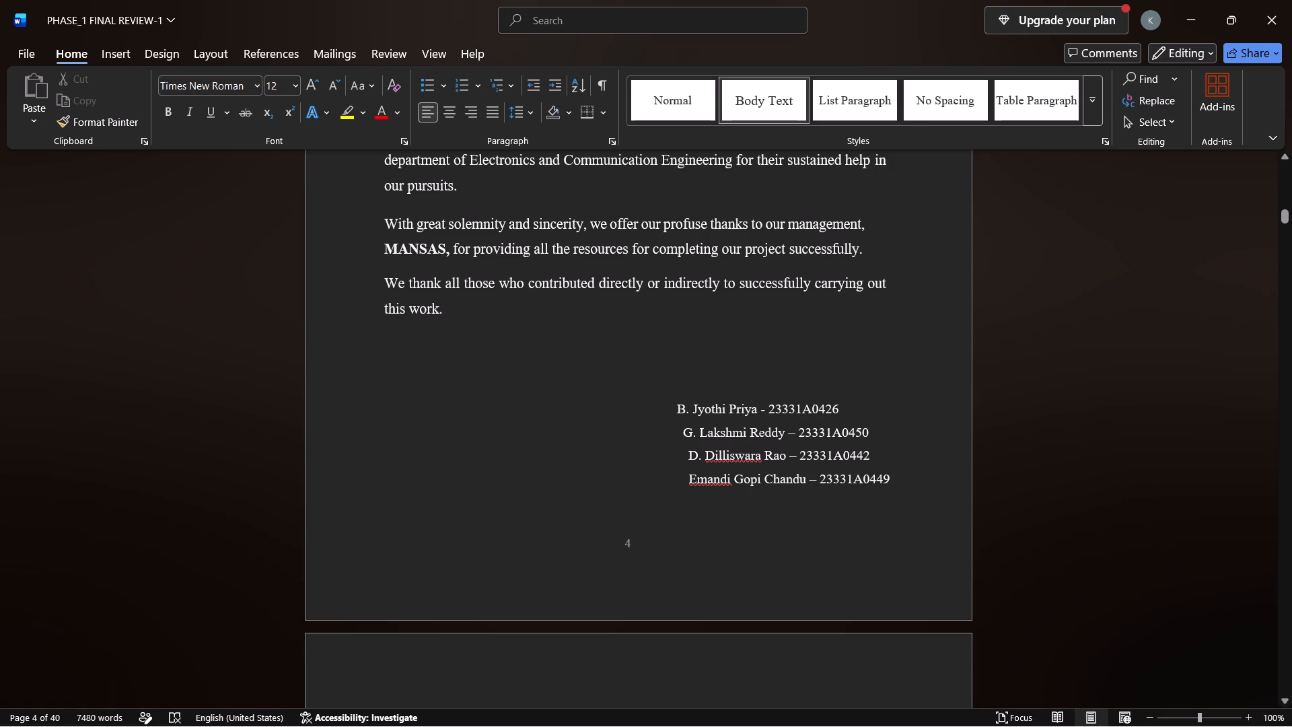
Set the four student name and roll number lines to 13 pt.
{"action": "left_click_drag", "start_coordinate": [674, 409], "coordinate": [750, 444]}
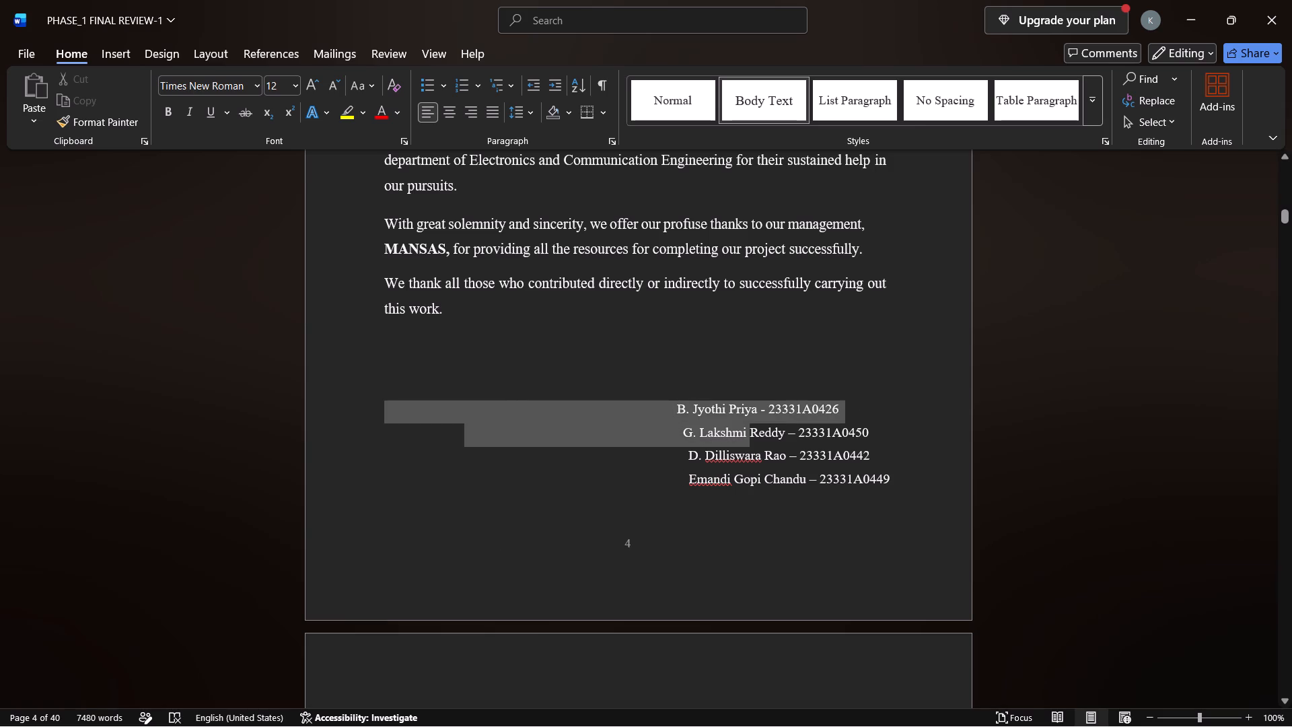
{"action": "left_click_drag", "start_coordinate": [750, 444], "coordinate": [885, 489]}
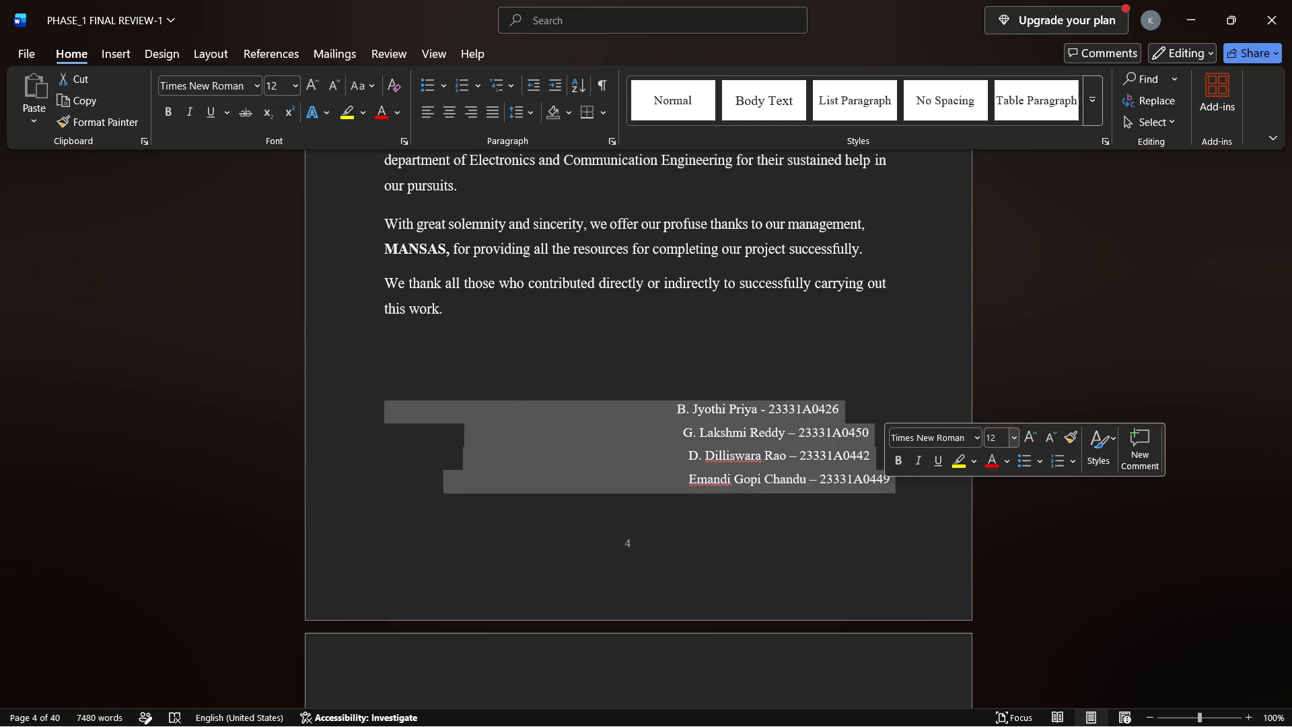
{"action": "left_click", "coordinate": [997, 436]}
{"action": "type", "text": "13"}
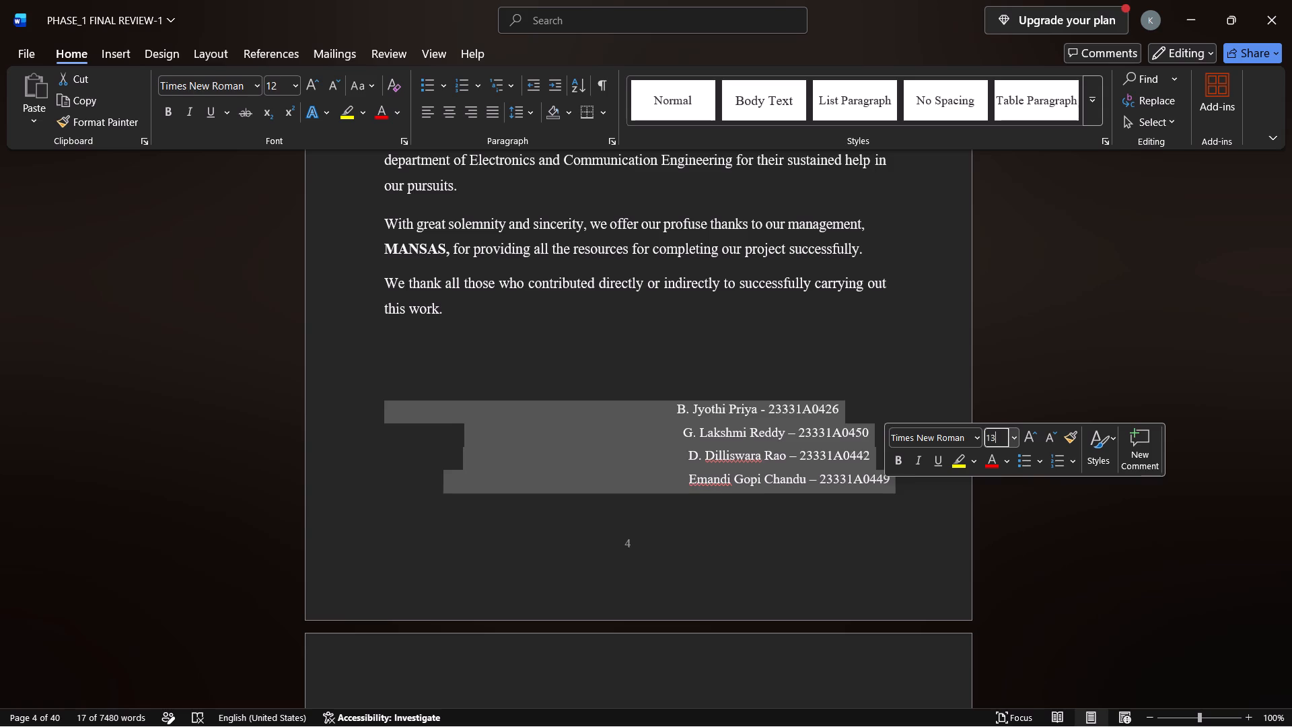
{"action": "key", "text": "Return"}
{"action": "left_click", "coordinate": [867, 534]}
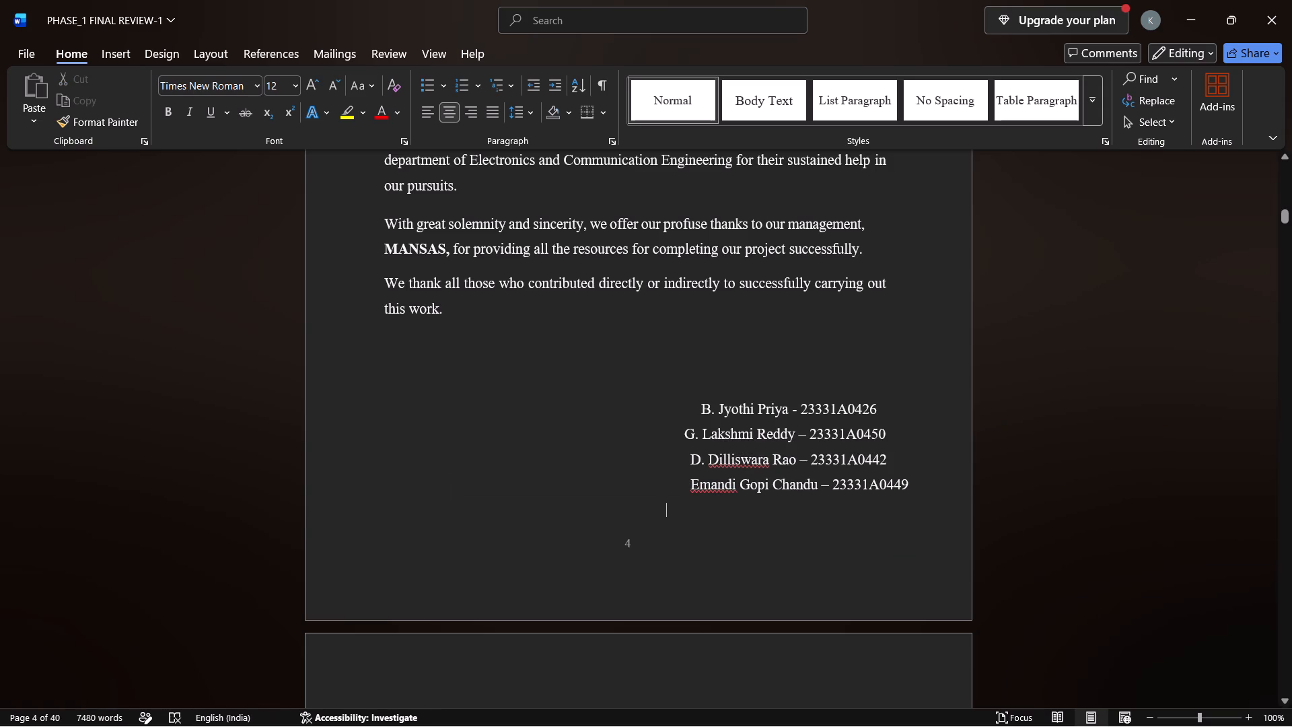
Right-align the four student name and roll number lines.
{"action": "left_click_drag", "start_coordinate": [696, 411], "coordinate": [781, 447]}
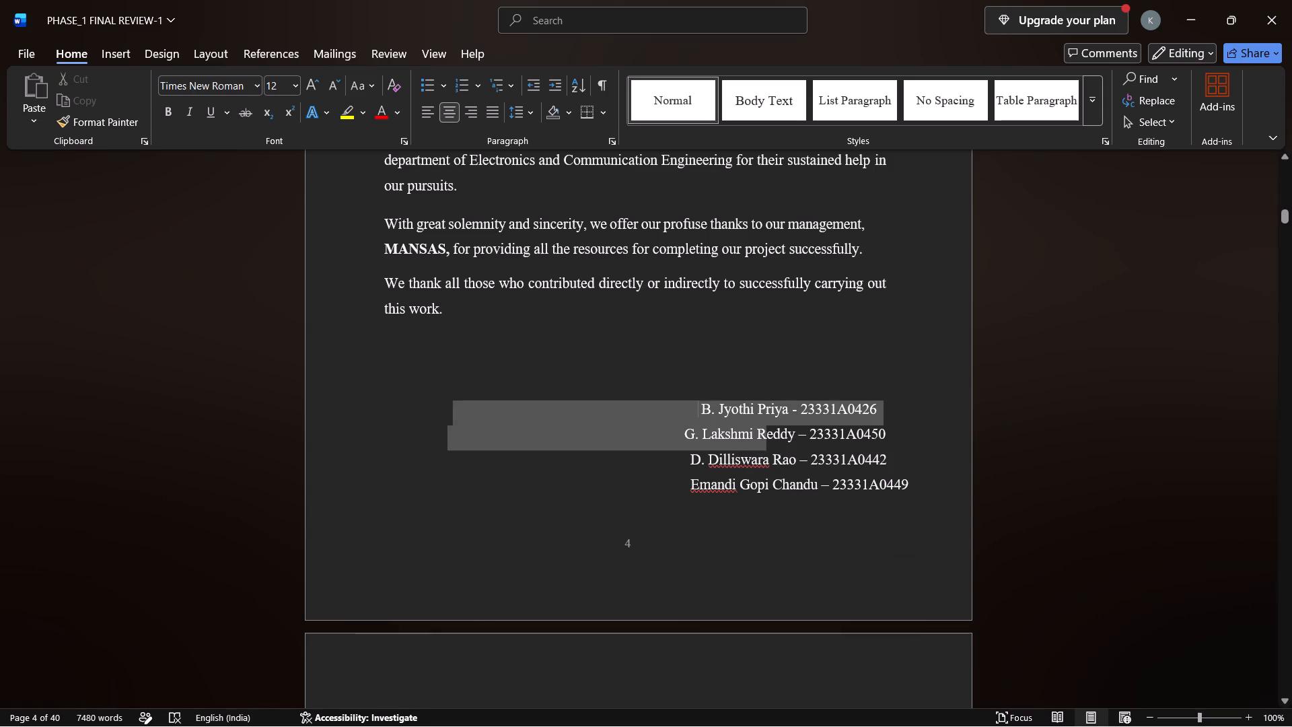
{"action": "left_click_drag", "start_coordinate": [781, 447], "coordinate": [914, 484]}
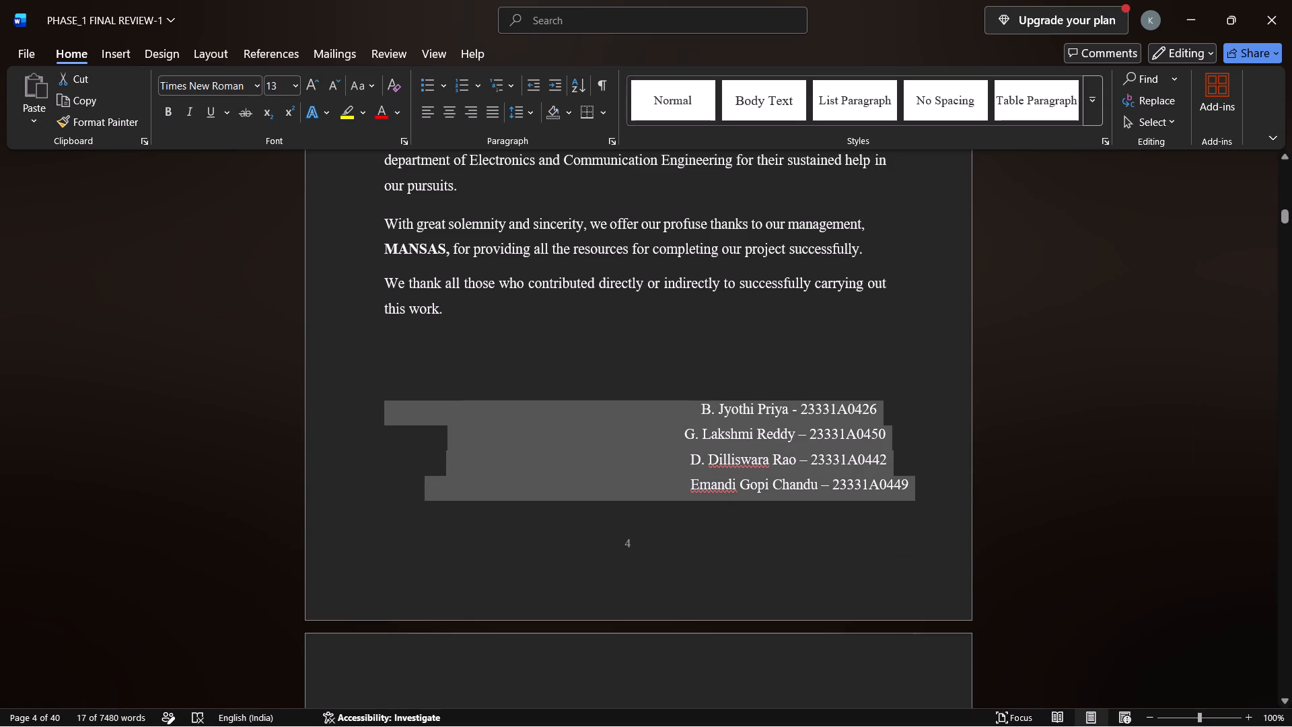
{"action": "left_click", "coordinate": [470, 109]}
{"action": "left_click", "coordinate": [661, 557]}
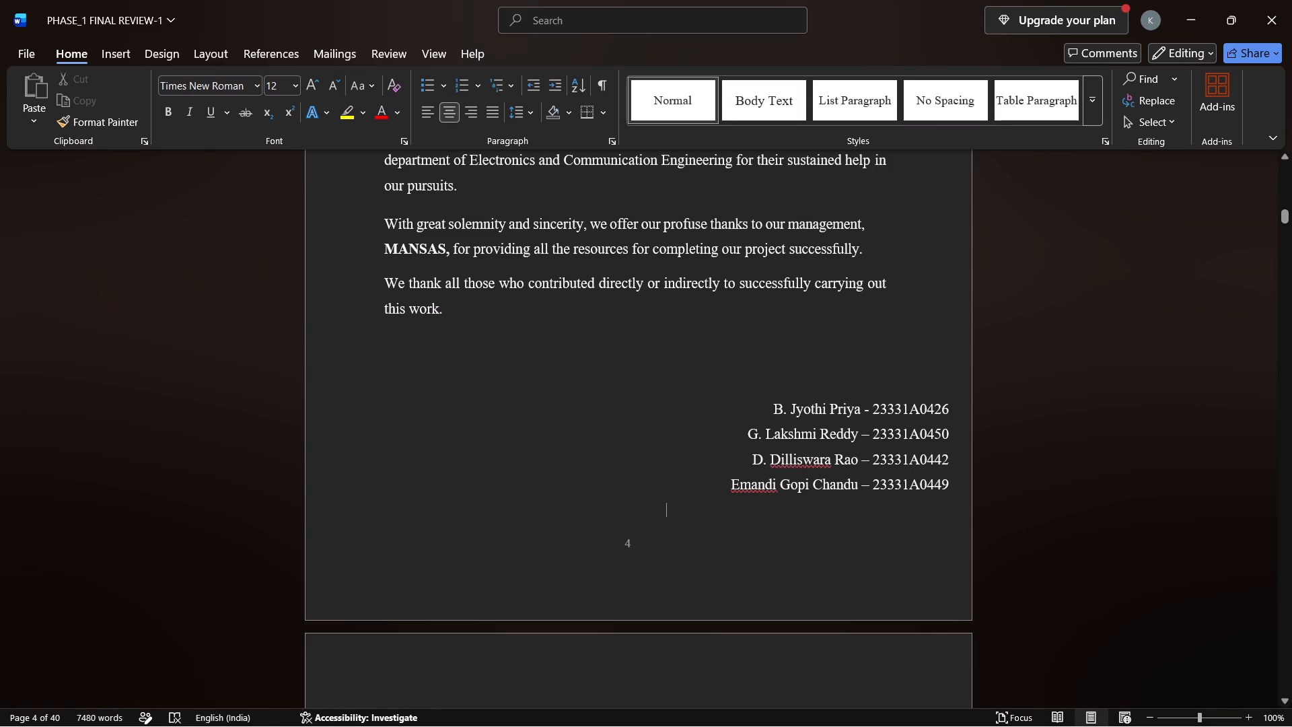
Delete the blank space above and before the "Mission and Vision of the Institute and Department" heading, undoing the deletion that merges it into the student lines.
{"action": "scroll", "coordinate": [650, 500], "scroll_direction": "down", "scroll_amount": 2}
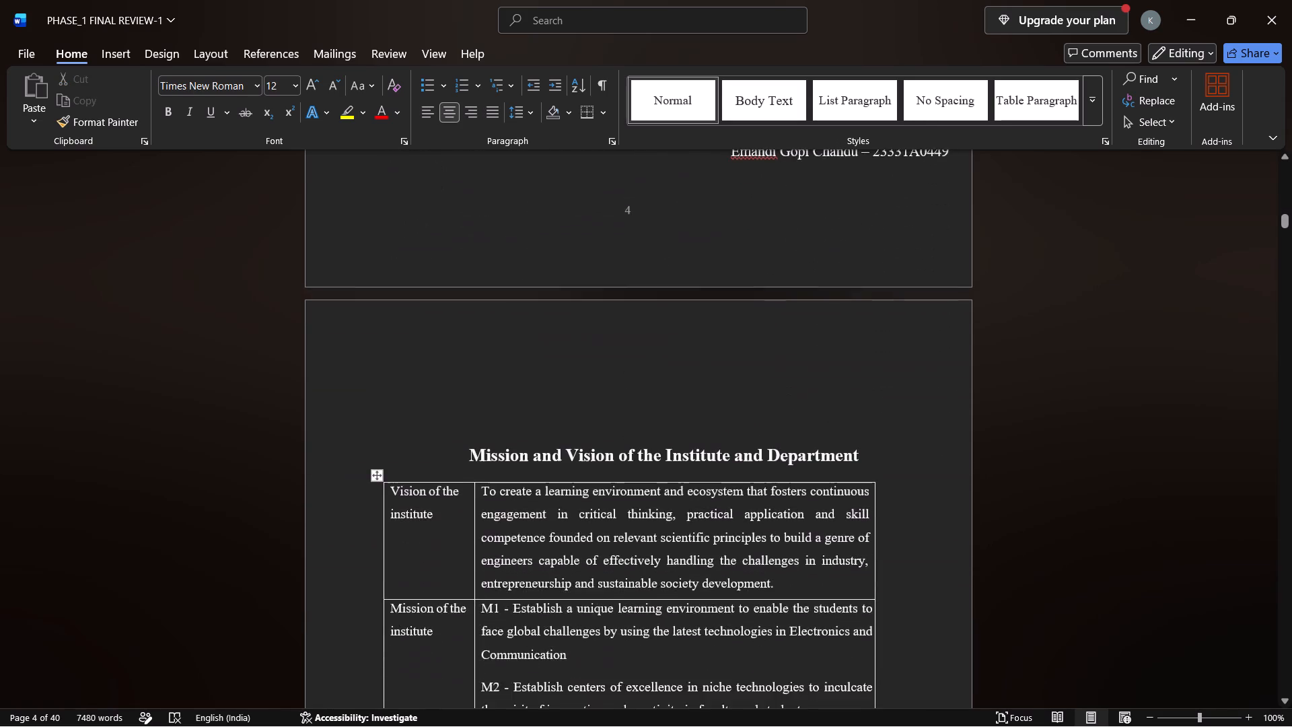
{"action": "scroll", "coordinate": [650, 500], "scroll_direction": "up", "scroll_amount": 2}
{"action": "scroll", "coordinate": [650, 500], "scroll_direction": "down", "scroll_amount": 1}
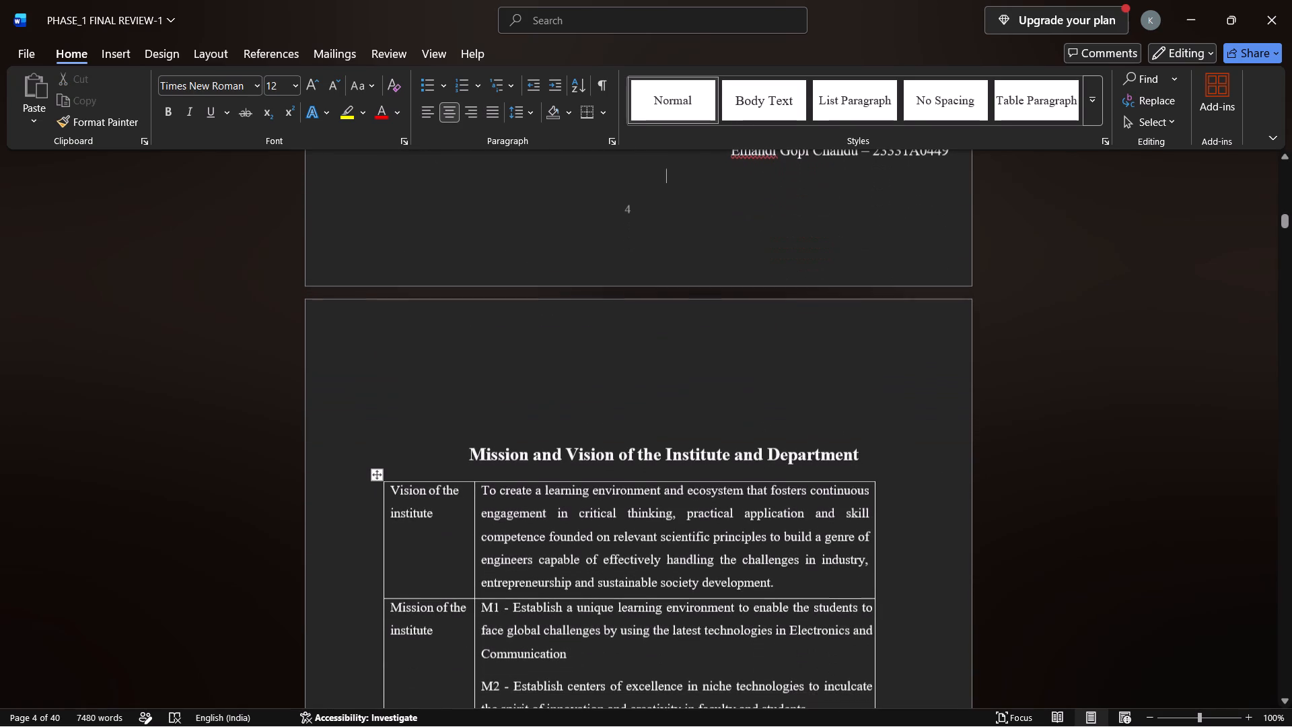
{"action": "left_click", "coordinate": [466, 452]}
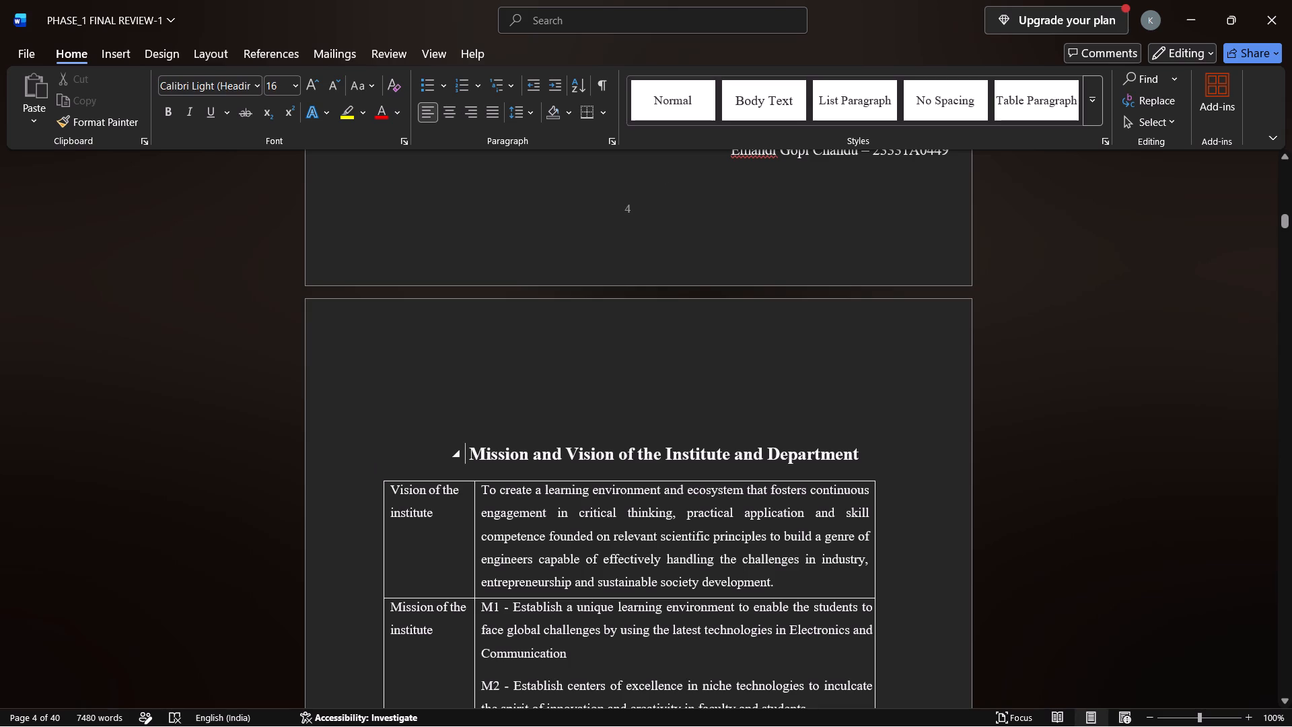
{"action": "key", "text": "BackSpace"}
{"action": "key", "text": "BackSpace"}
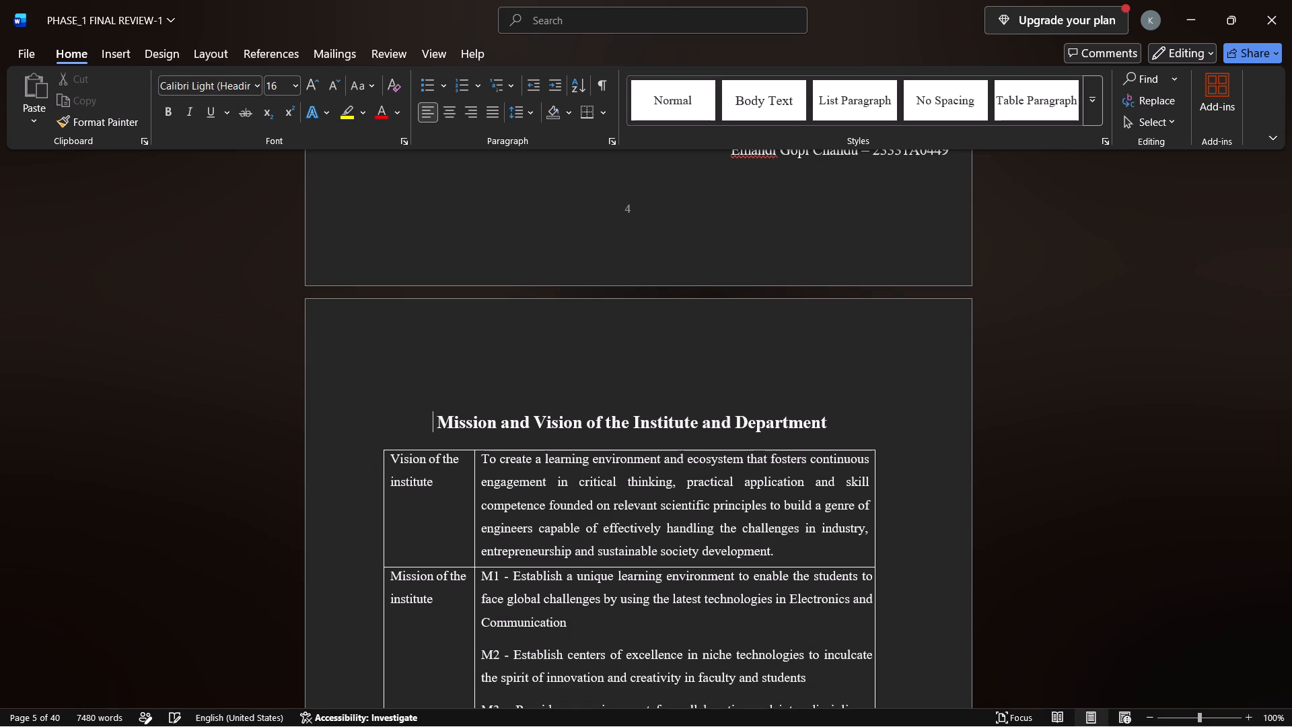
{"action": "key", "text": "BackSpace"}
{"action": "key", "text": "BackSpace"}
{"action": "key", "text": "BackSpace"}
{"action": "key", "text": "BackSpace"}
{"action": "key", "text": "BackSpace"}
{"action": "key", "text": "BackSpace"}
{"action": "key", "text": "BackSpace"}
{"action": "key", "text": "BackSpace"}
{"action": "key", "text": "BackSpace"}
{"action": "key", "text": "BackSpace"}
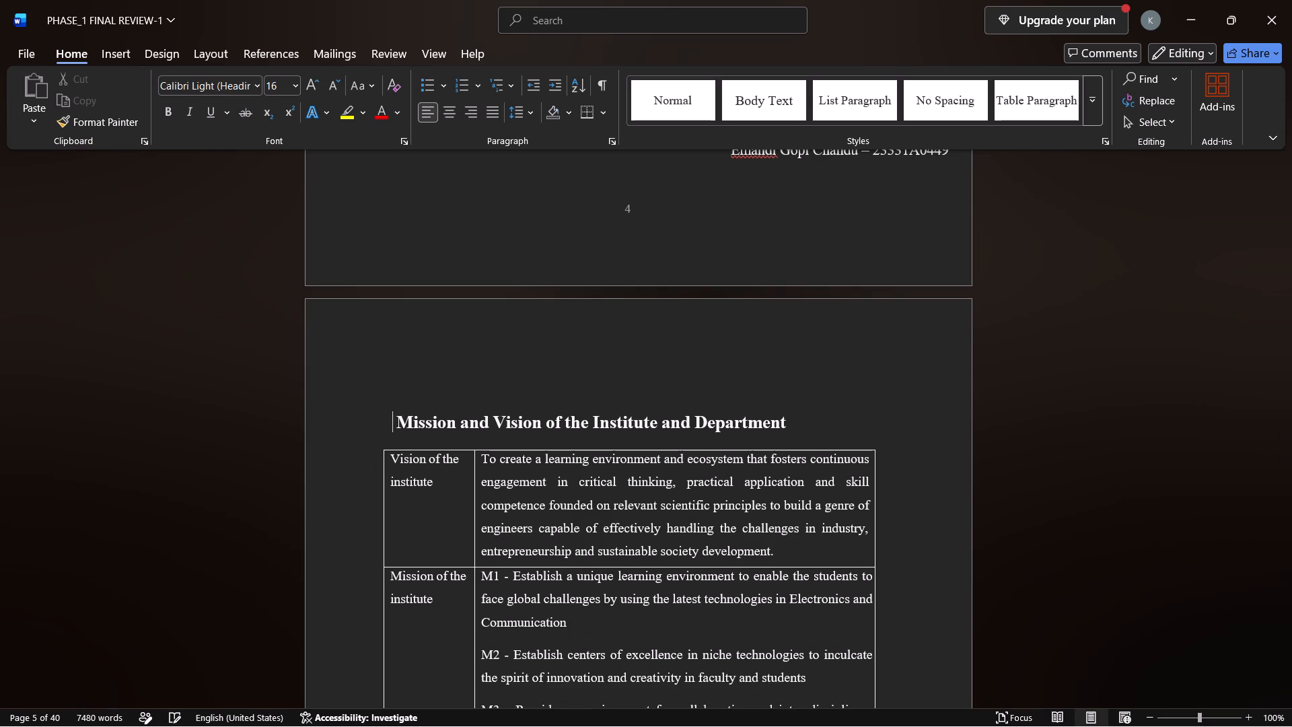
{"action": "key", "text": "BackSpace"}
{"action": "key", "text": "BackSpace"}
{"action": "key", "text": "BackSpace"}
{"action": "key", "text": "BackSpace"}
{"action": "key", "text": "BackSpace"}
{"action": "key", "text": "BackSpace"}
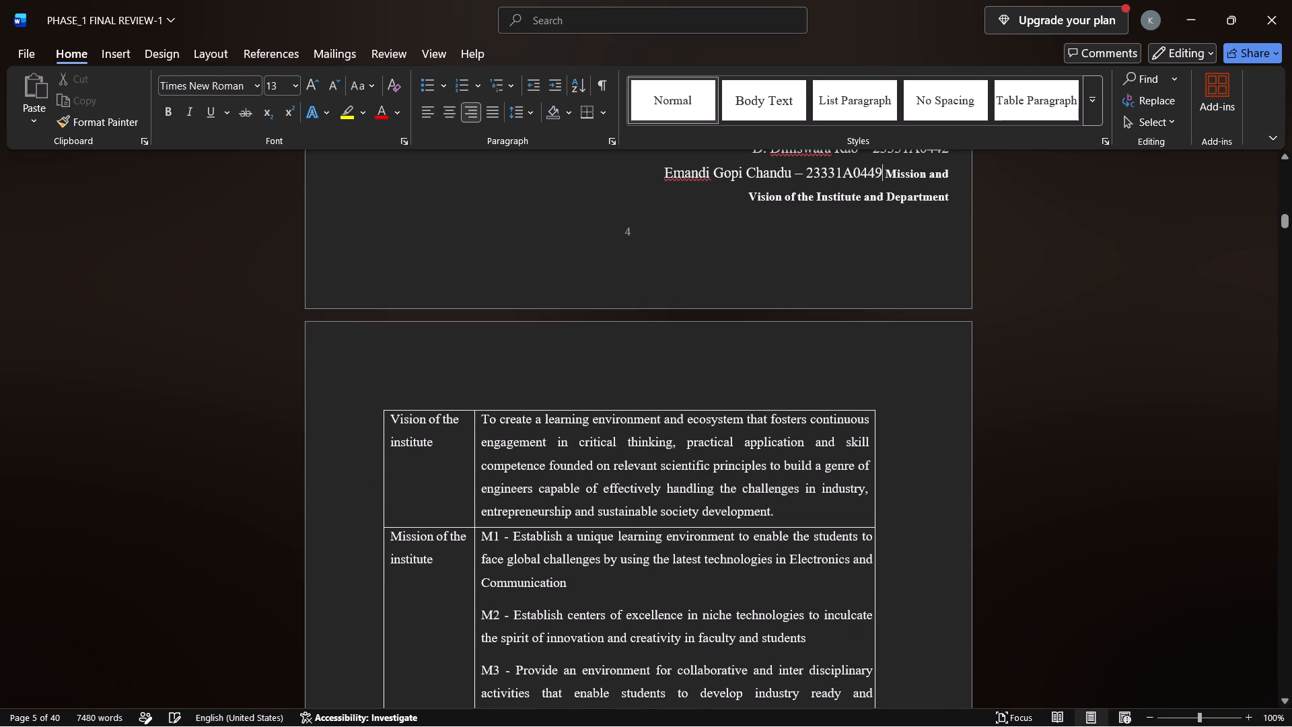
{"action": "key", "text": "ctrl+z"}
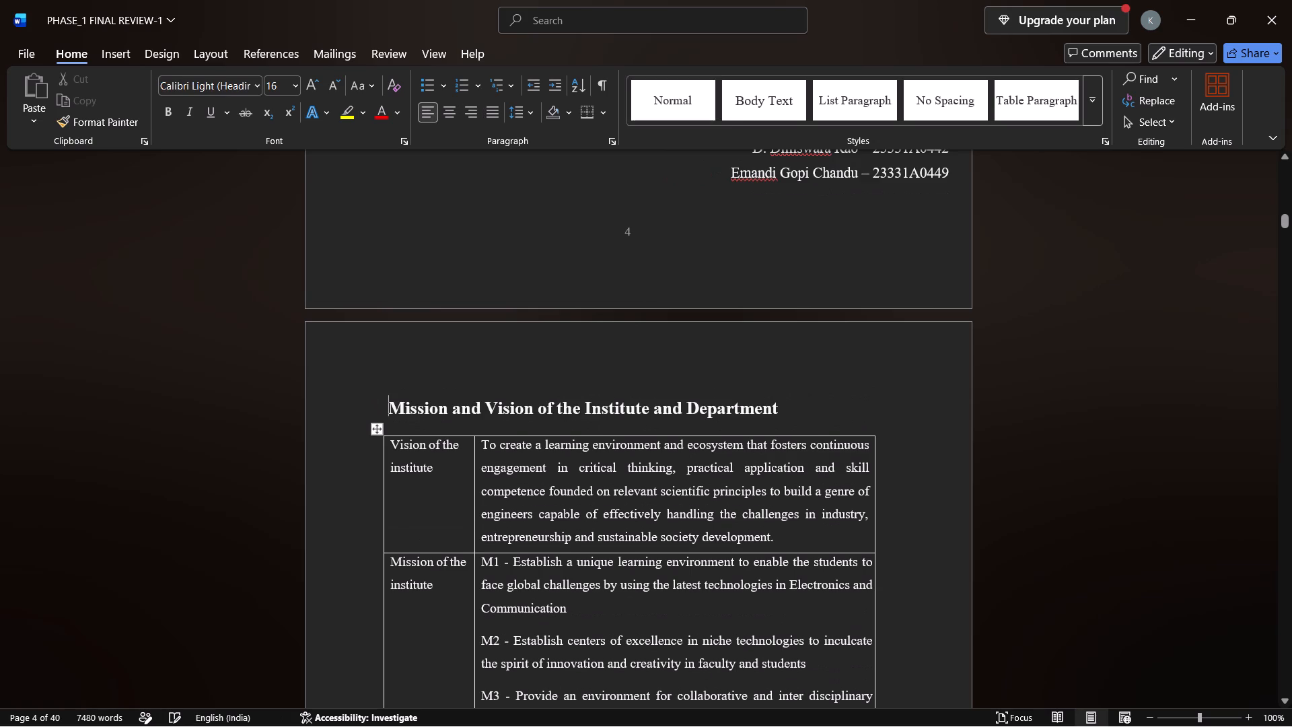
Indent the "Mission and Vision of the Institute and Department" heading by two tabs so it sits closer to the page centre.
{"action": "key", "text": "Tab"}
{"action": "key", "text": "Tab"}
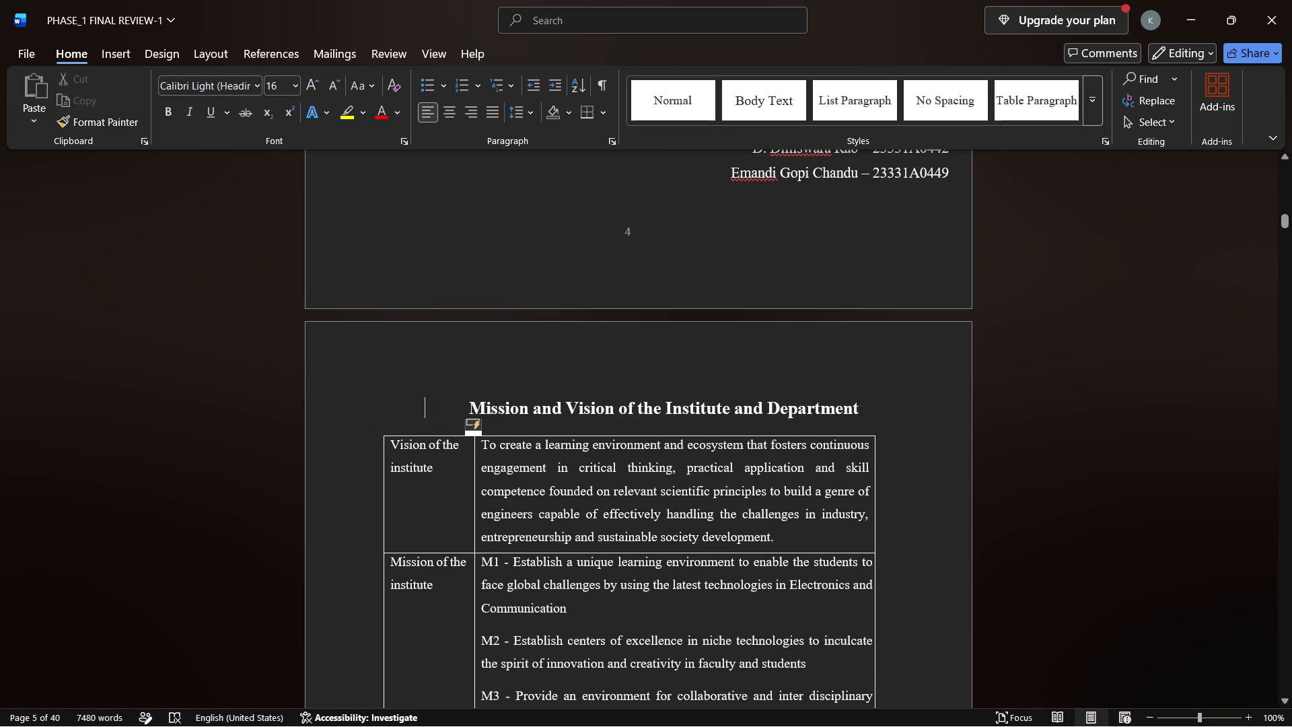
Check the font and size of the "Mission and Vision of the Institute and Department" heading and of the table text below it.
{"action": "double_click", "coordinate": [556, 411]}
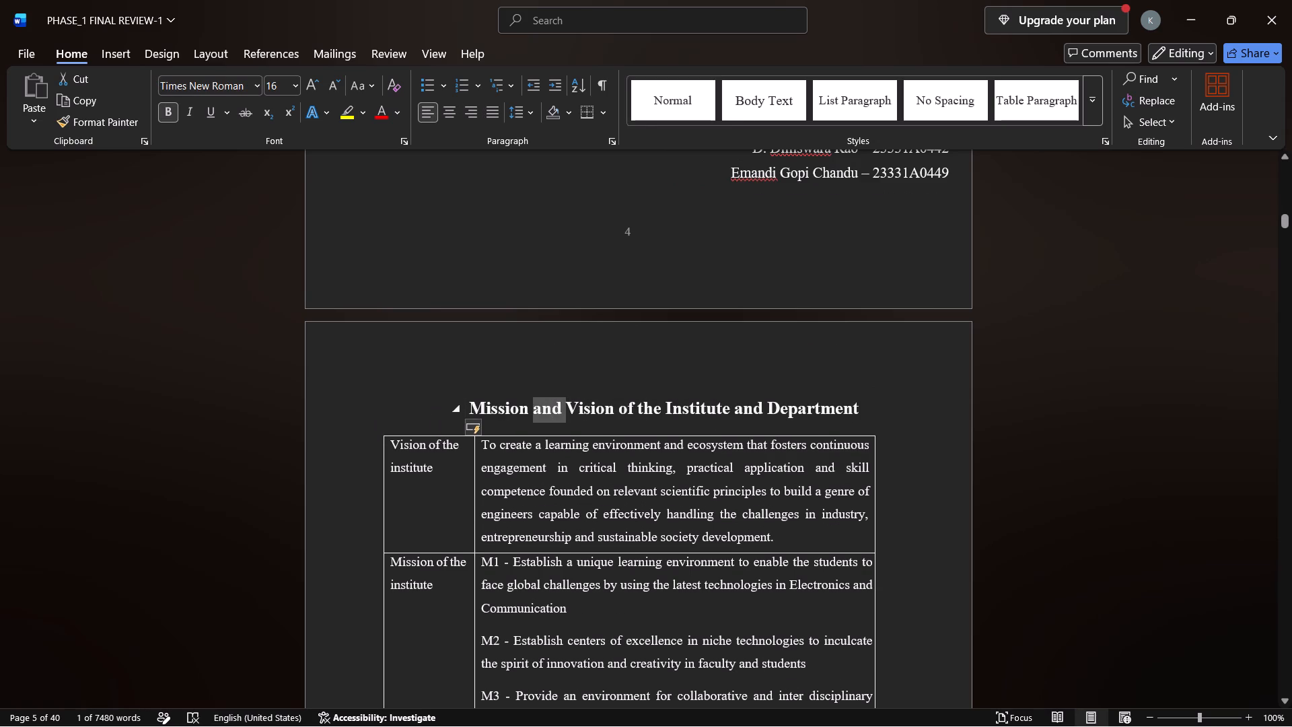
{"action": "left_click", "coordinate": [472, 408]}
{"action": "left_click_drag", "start_coordinate": [472, 408], "coordinate": [728, 389]}
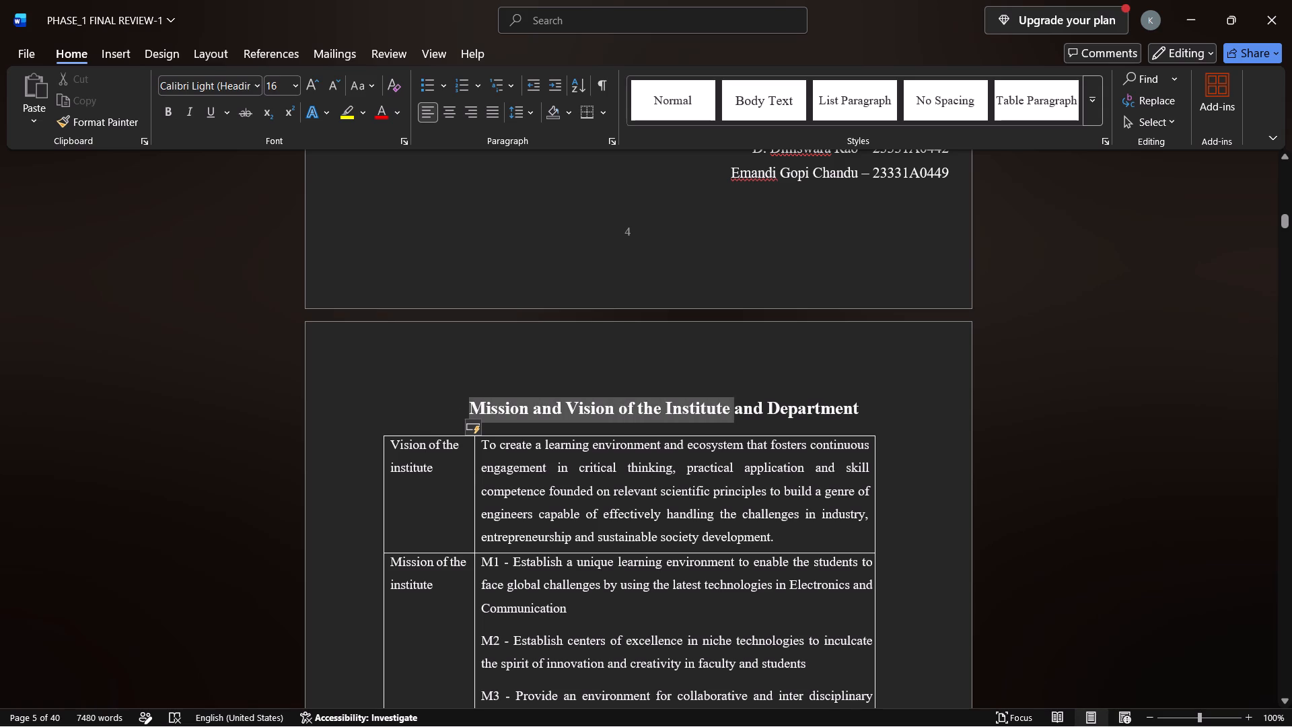
{"action": "left_click_drag", "start_coordinate": [728, 389], "coordinate": [832, 407]}
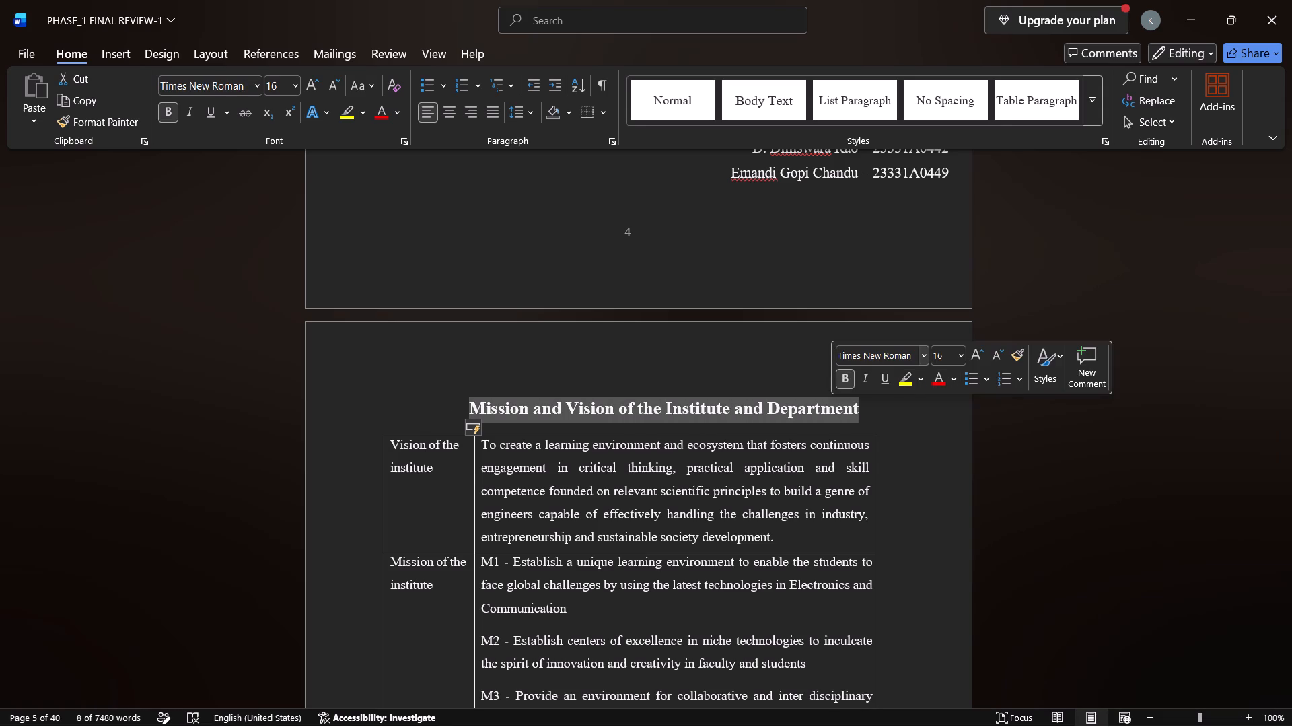
{"action": "left_click", "coordinate": [891, 436]}
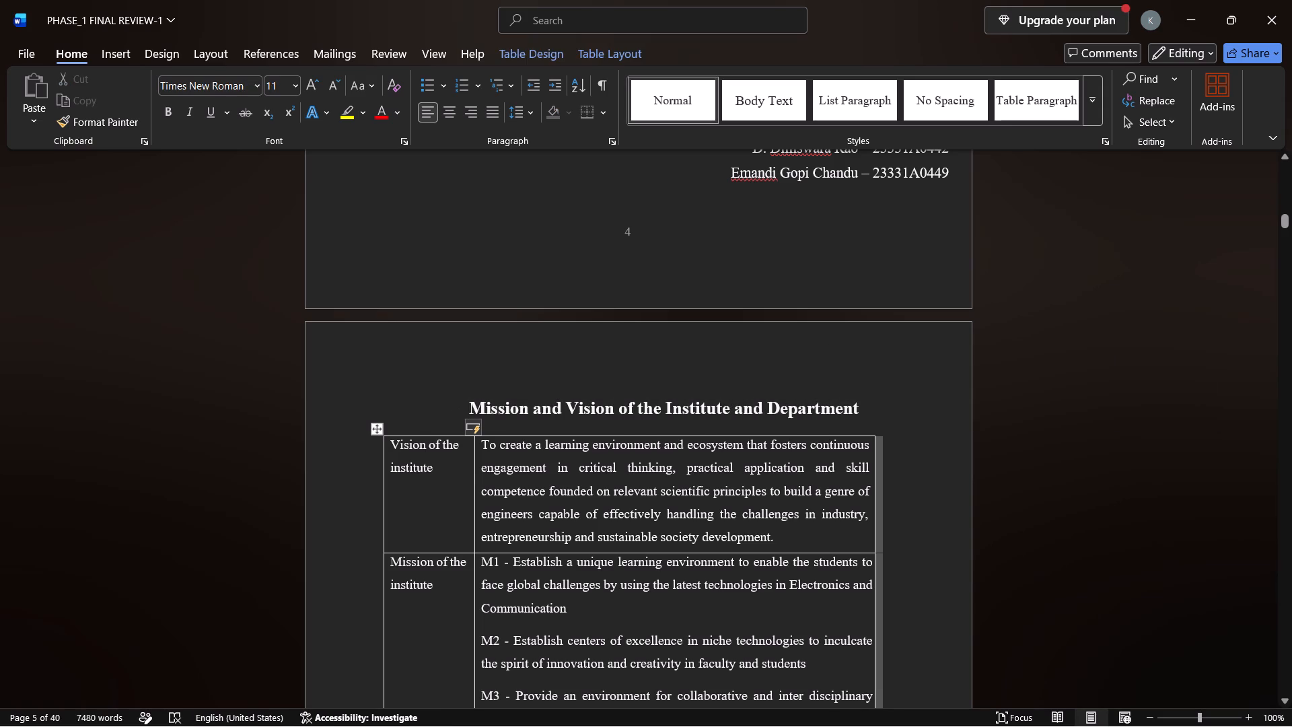
{"action": "scroll", "coordinate": [600, 489], "scroll_direction": "down", "scroll_amount": 4}
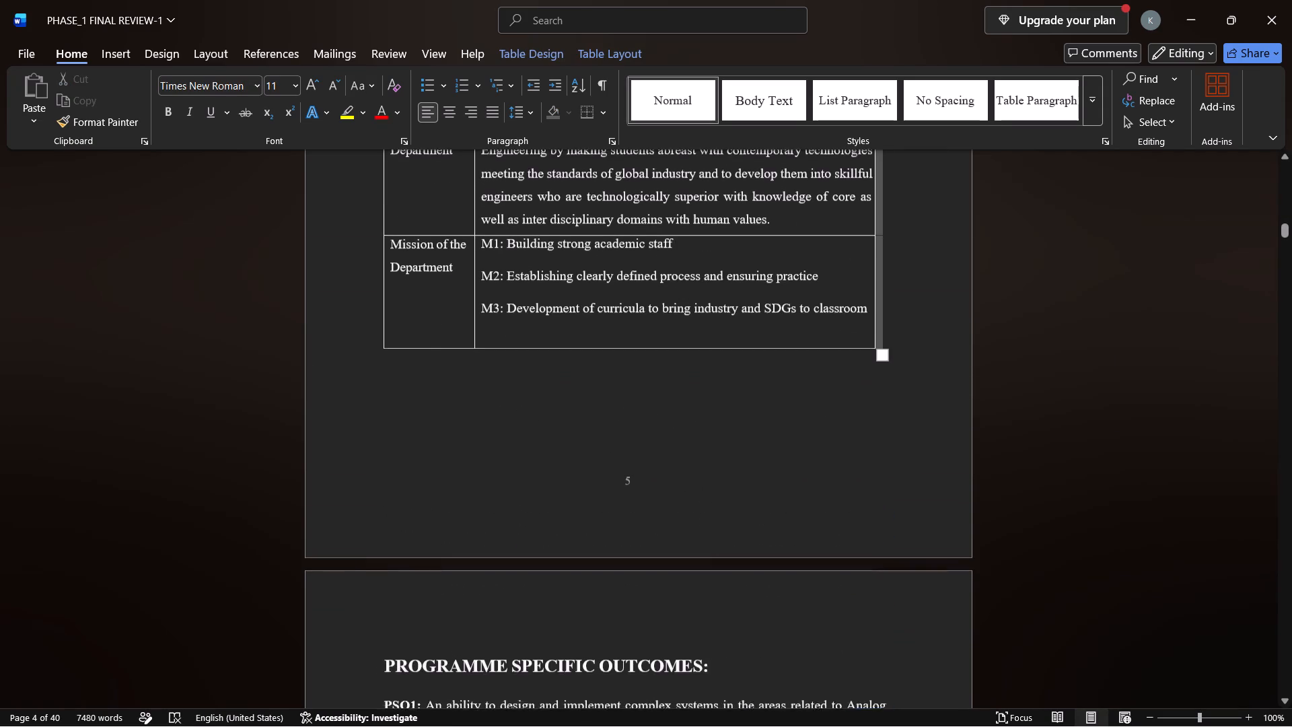
{"action": "scroll", "coordinate": [600, 489], "scroll_direction": "down", "scroll_amount": 2}
{"action": "scroll", "coordinate": [600, 489], "scroll_direction": "up", "scroll_amount": 2}
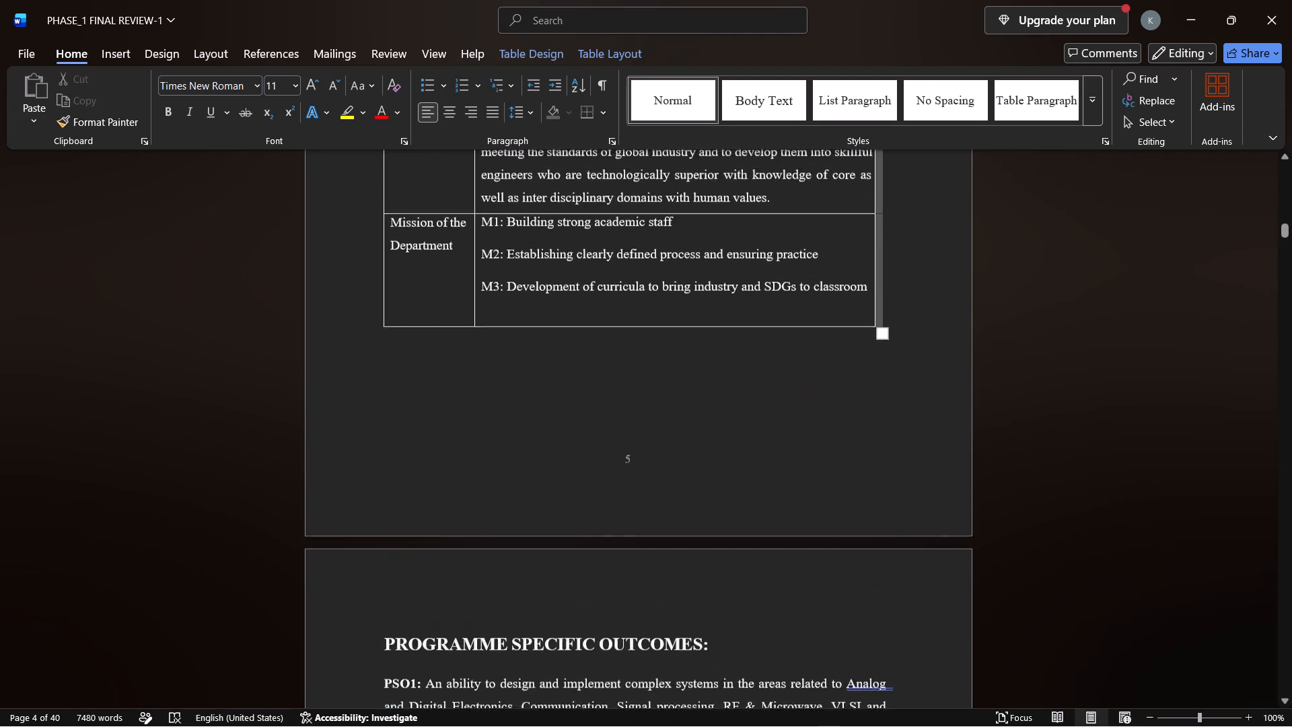
{"action": "scroll", "coordinate": [600, 489], "scroll_direction": "up", "scroll_amount": 2}
{"action": "scroll", "coordinate": [524, 364], "scroll_direction": "up", "scroll_amount": 1}
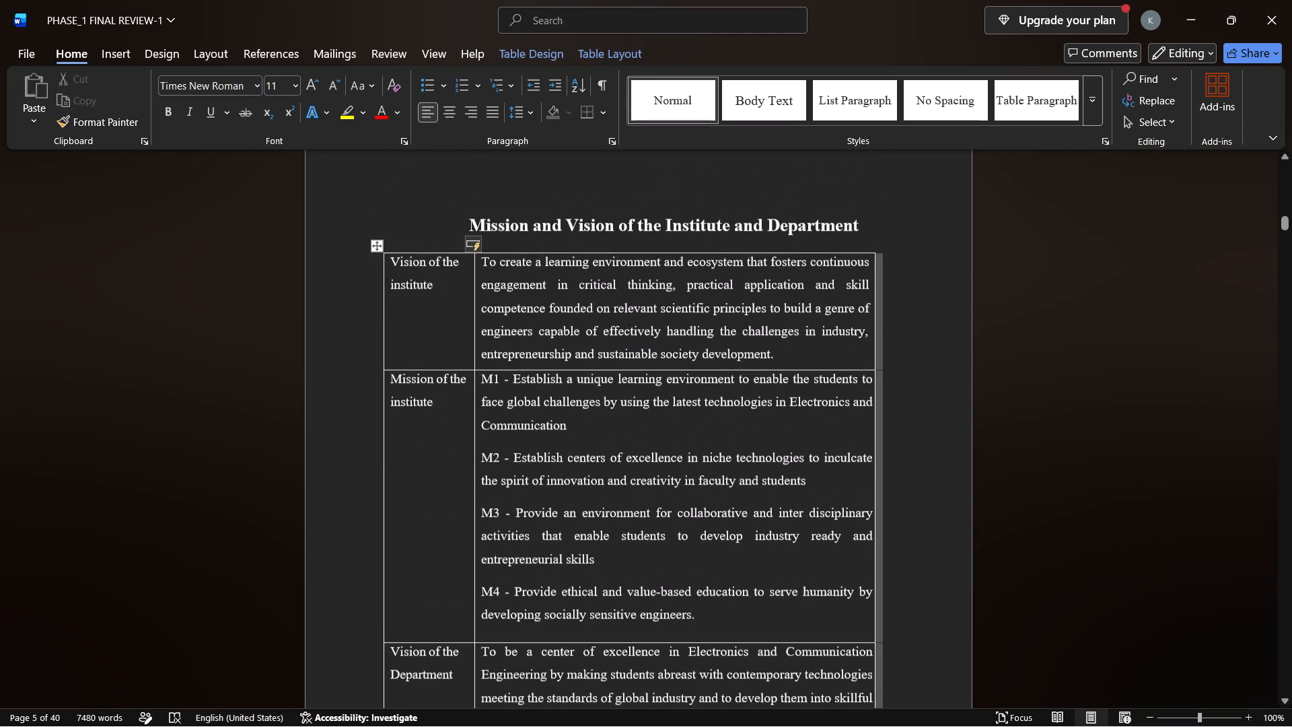
{"action": "left_click_drag", "start_coordinate": [390, 261], "coordinate": [393, 262]}
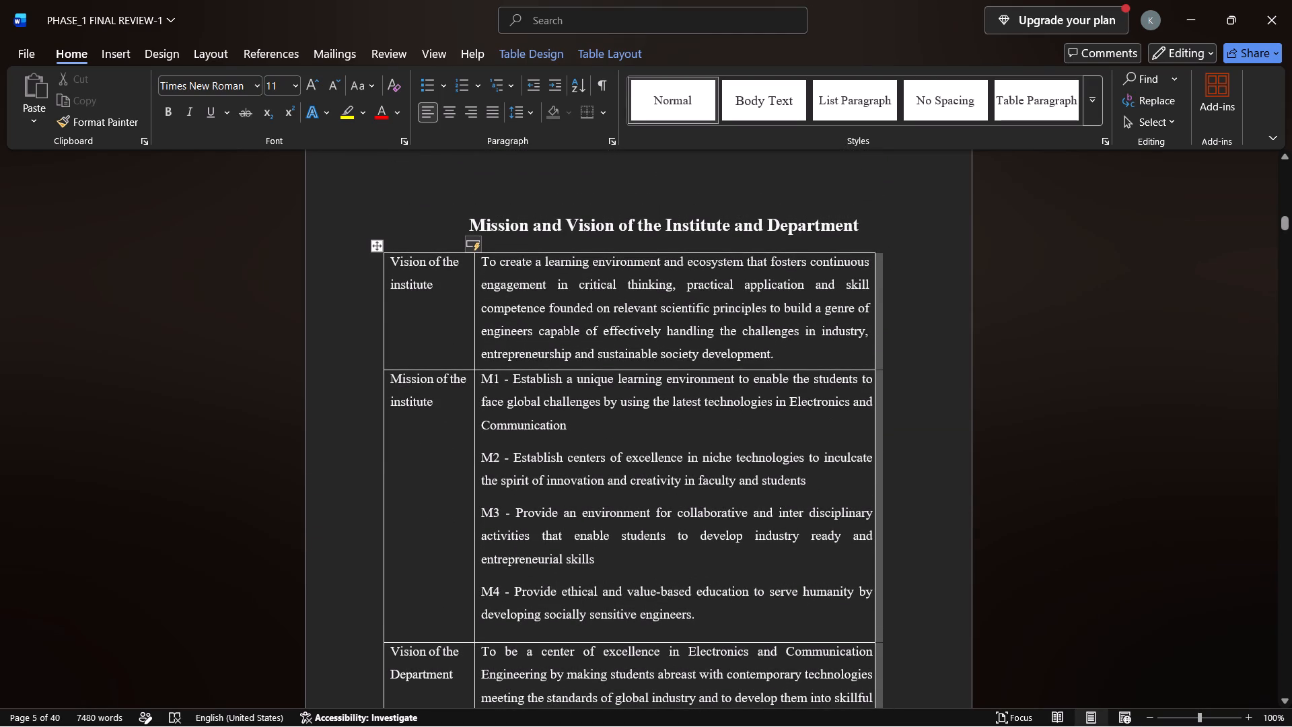
{"action": "left_click_drag", "start_coordinate": [393, 262], "coordinate": [699, 683]}
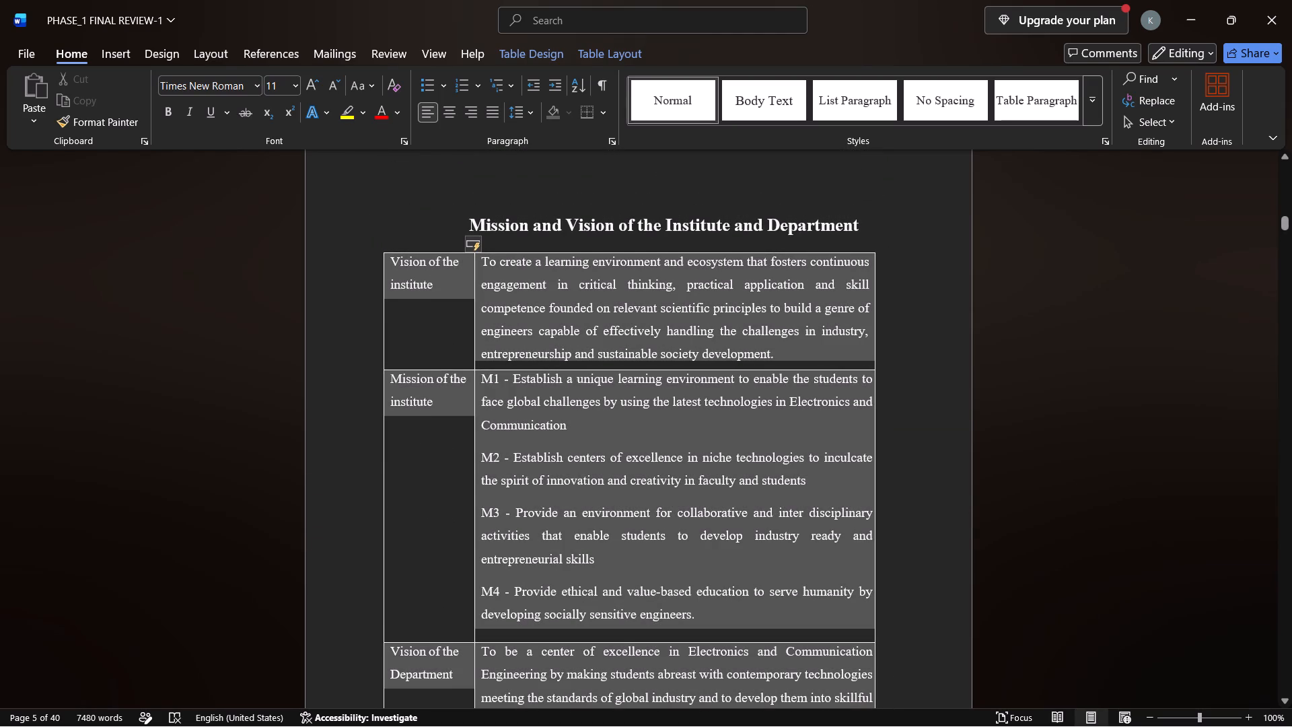
{"action": "left_click_drag", "start_coordinate": [699, 683], "coordinate": [721, 600]}
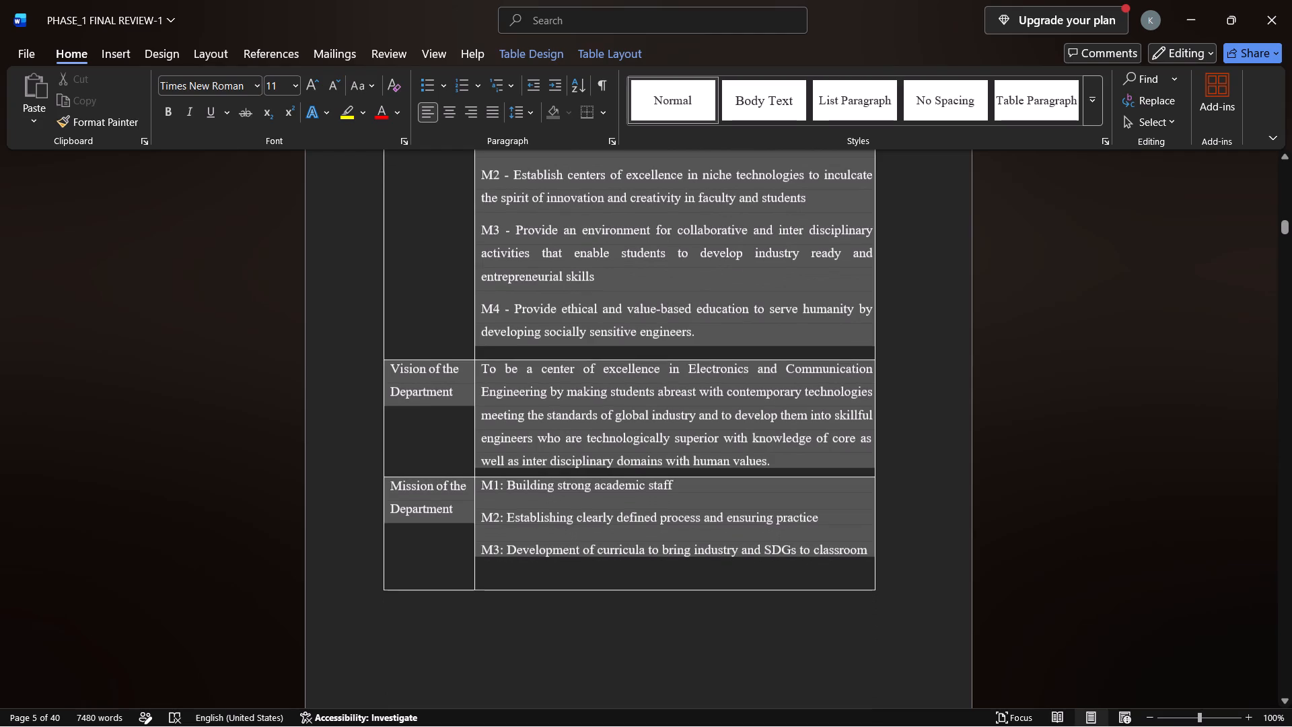
{"action": "left_click_drag", "start_coordinate": [721, 600], "coordinate": [863, 550]}
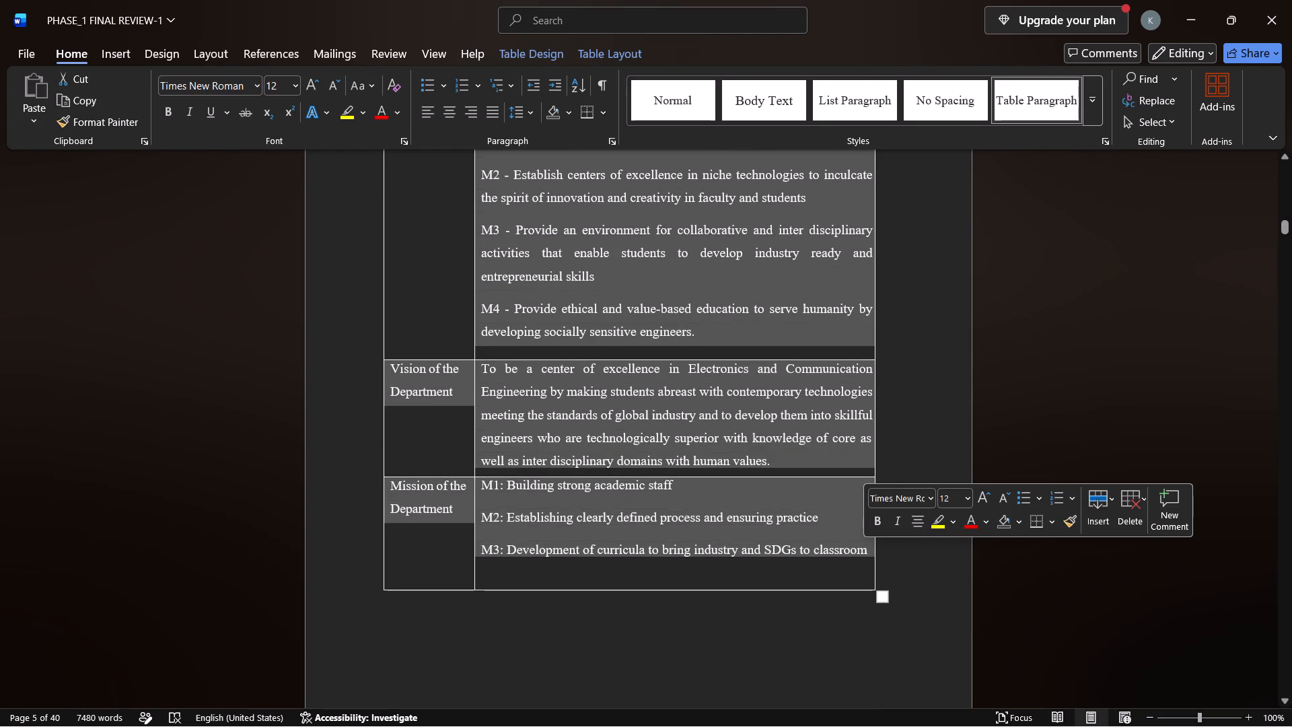
{"action": "left_click", "coordinate": [943, 615]}
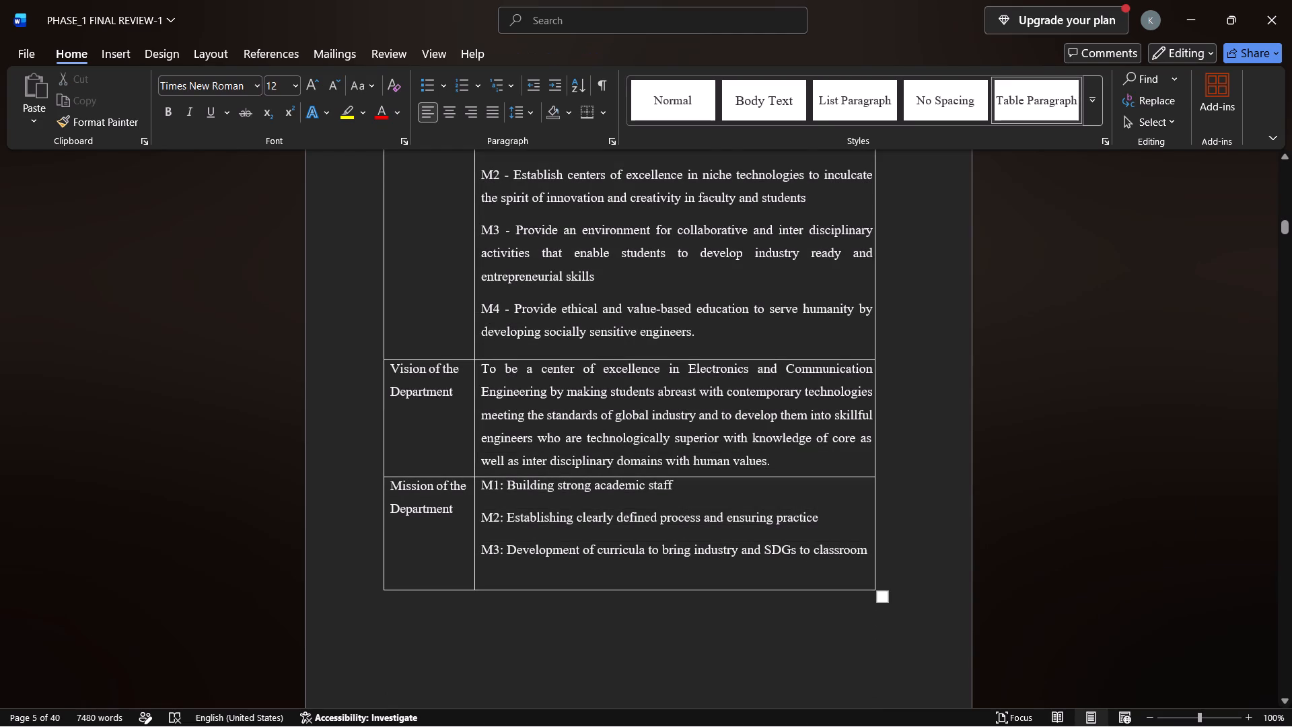
Indent the "PROGRAMME SPECIFIC OUTCOMES:" heading by two tabs so it sits closer to the page centre.
{"action": "scroll", "coordinate": [695, 557], "scroll_direction": "down", "scroll_amount": 2}
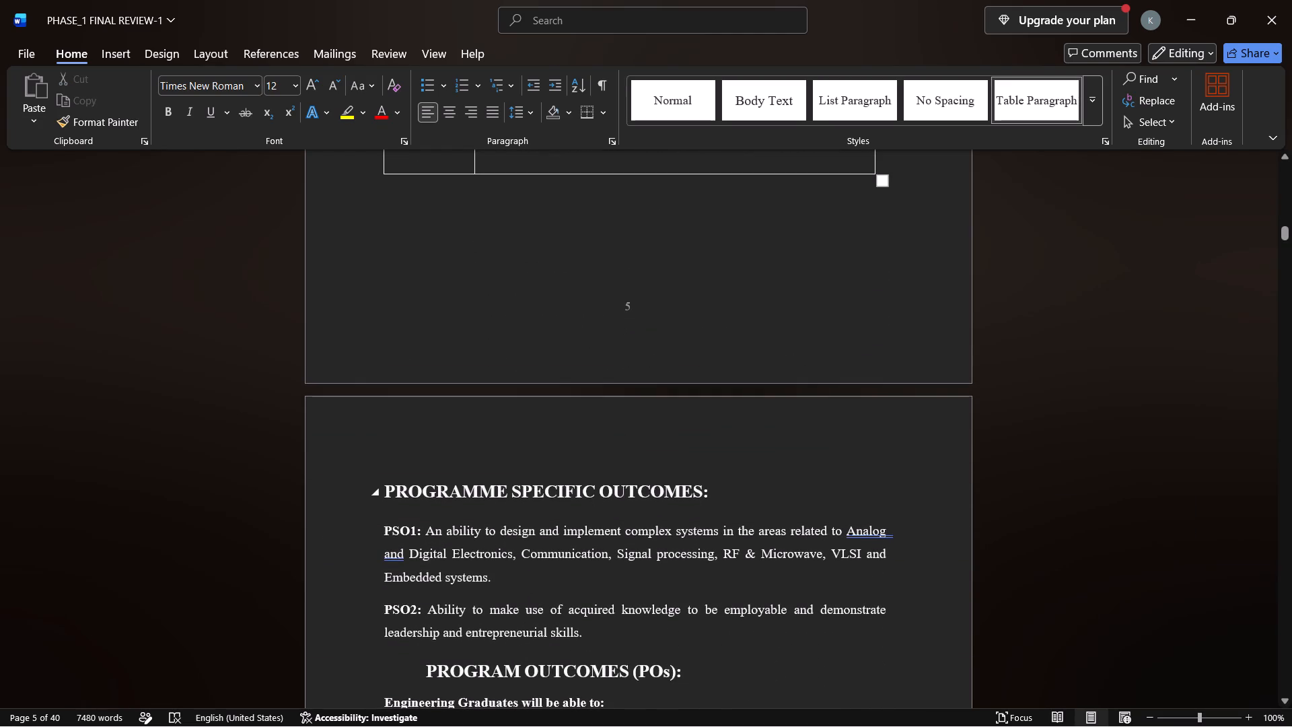
{"action": "left_click", "coordinate": [380, 491]}
{"action": "left_click", "coordinate": [380, 491]}
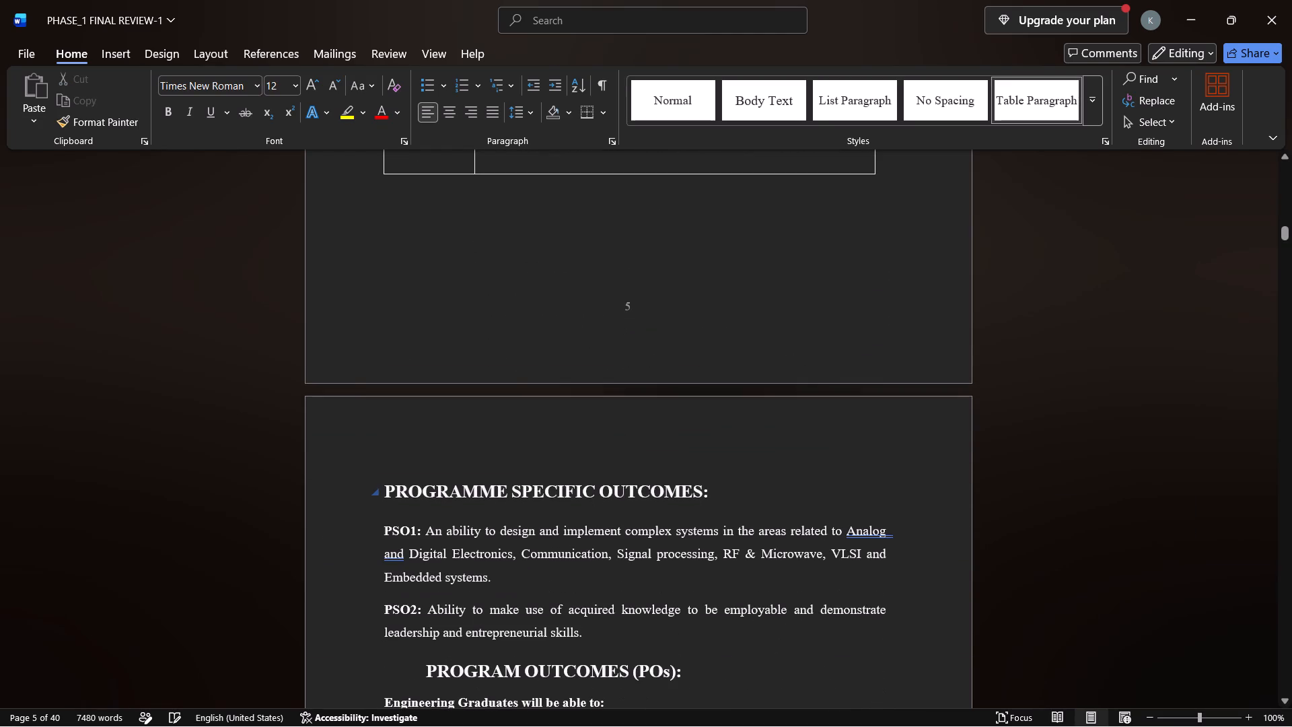
{"action": "left_click", "coordinate": [386, 491]}
{"action": "key", "text": "Tab"}
{"action": "key", "text": "Tab"}
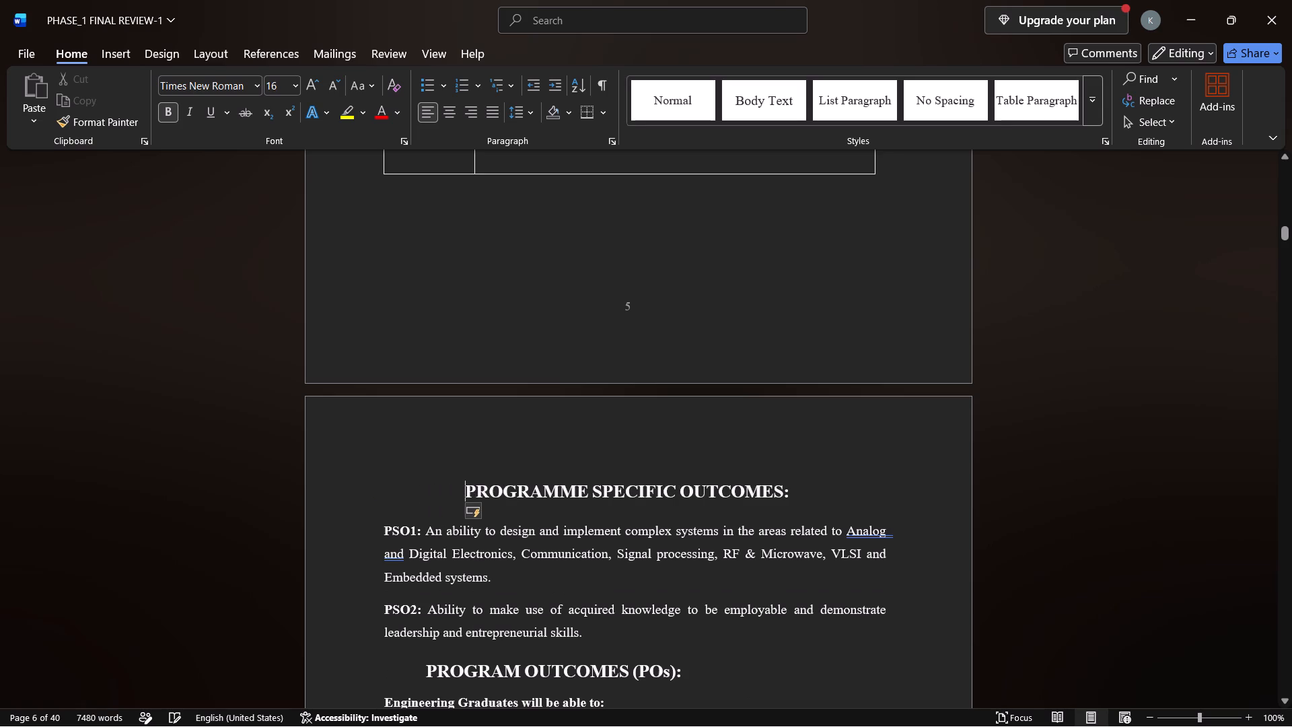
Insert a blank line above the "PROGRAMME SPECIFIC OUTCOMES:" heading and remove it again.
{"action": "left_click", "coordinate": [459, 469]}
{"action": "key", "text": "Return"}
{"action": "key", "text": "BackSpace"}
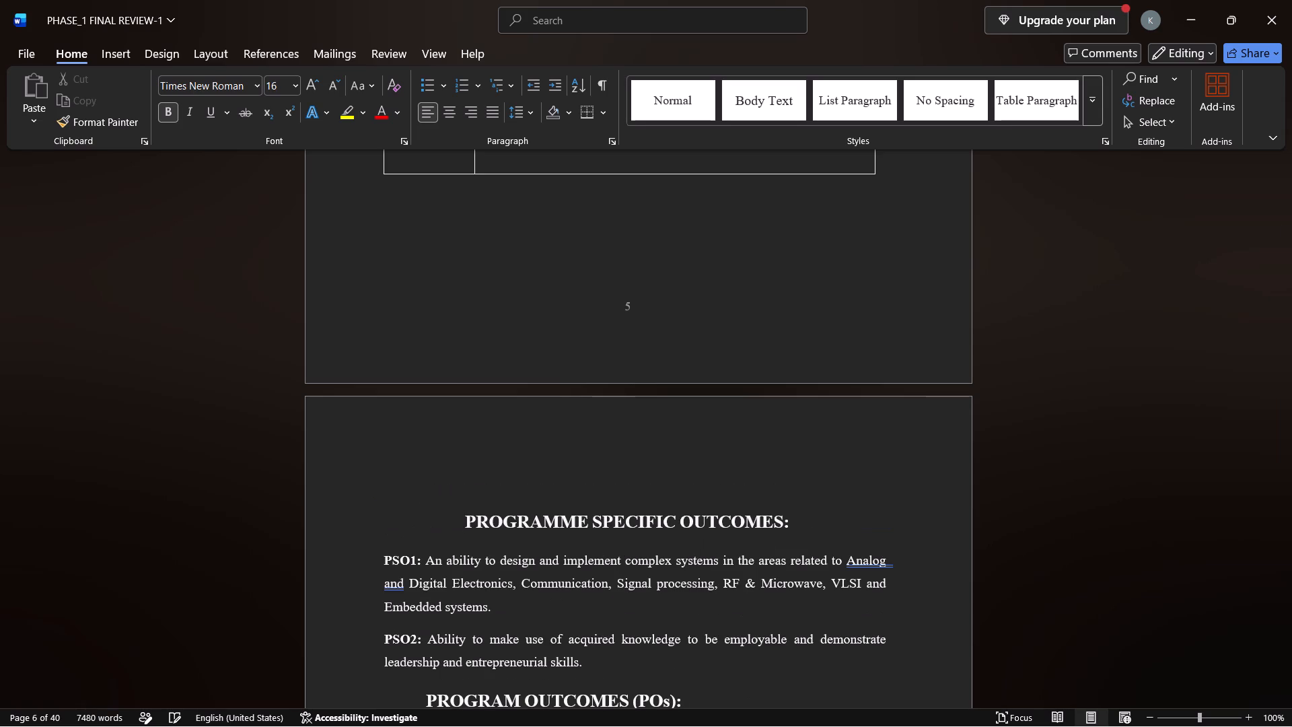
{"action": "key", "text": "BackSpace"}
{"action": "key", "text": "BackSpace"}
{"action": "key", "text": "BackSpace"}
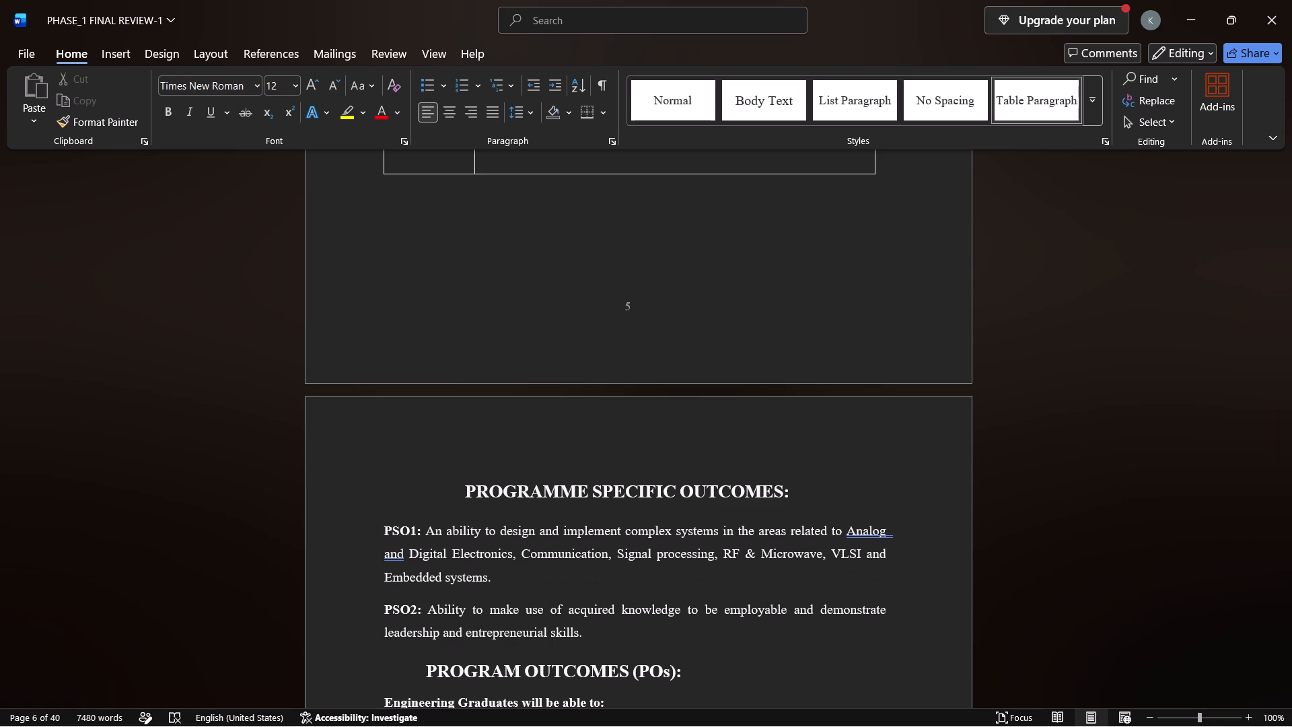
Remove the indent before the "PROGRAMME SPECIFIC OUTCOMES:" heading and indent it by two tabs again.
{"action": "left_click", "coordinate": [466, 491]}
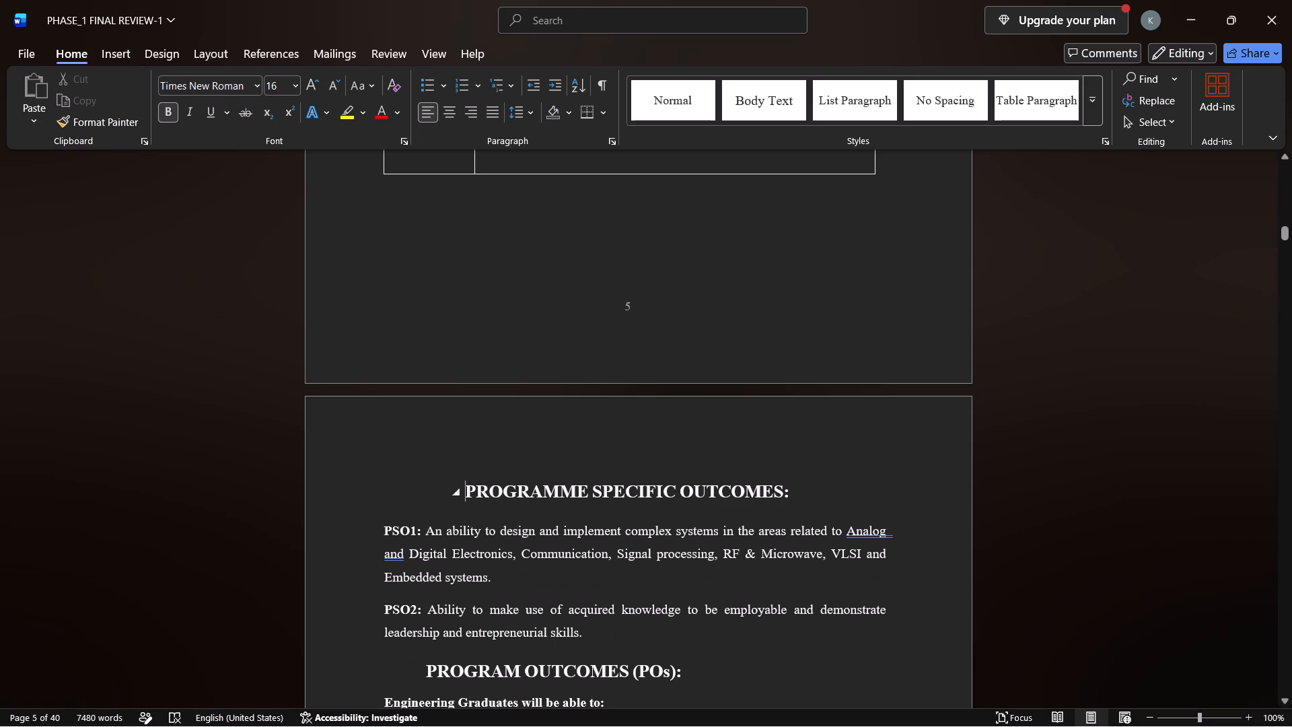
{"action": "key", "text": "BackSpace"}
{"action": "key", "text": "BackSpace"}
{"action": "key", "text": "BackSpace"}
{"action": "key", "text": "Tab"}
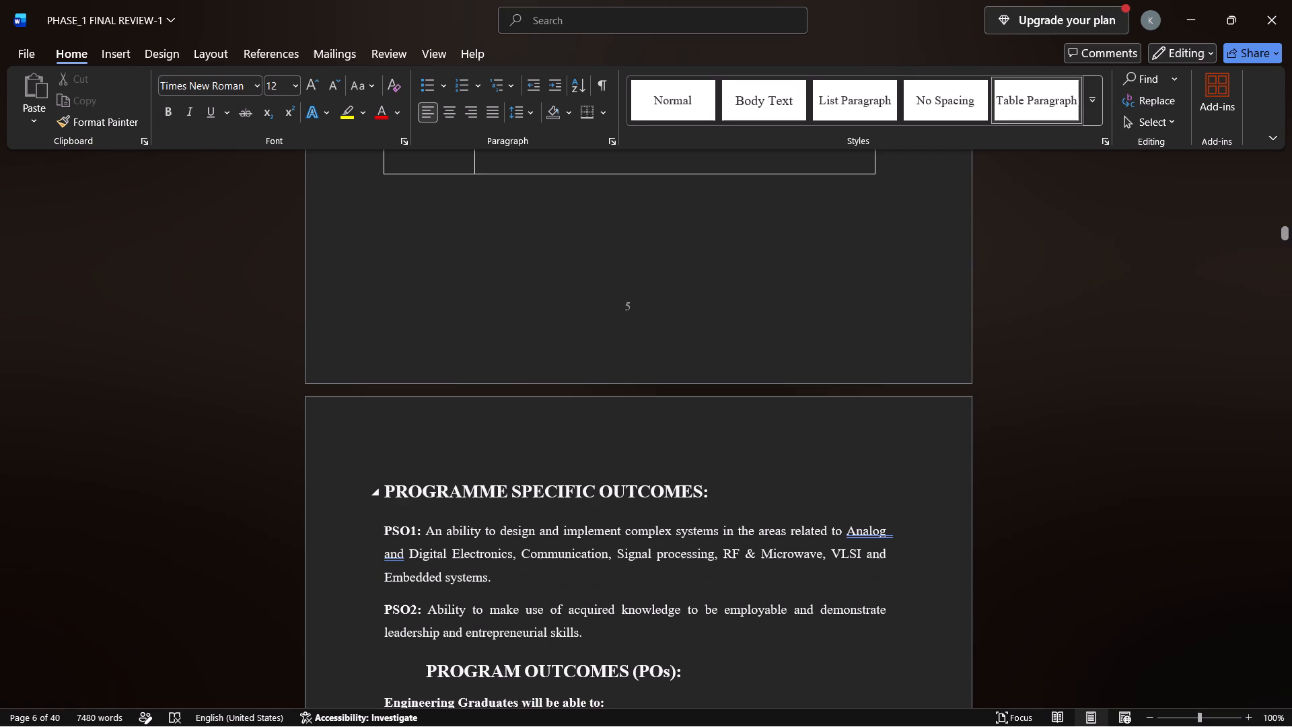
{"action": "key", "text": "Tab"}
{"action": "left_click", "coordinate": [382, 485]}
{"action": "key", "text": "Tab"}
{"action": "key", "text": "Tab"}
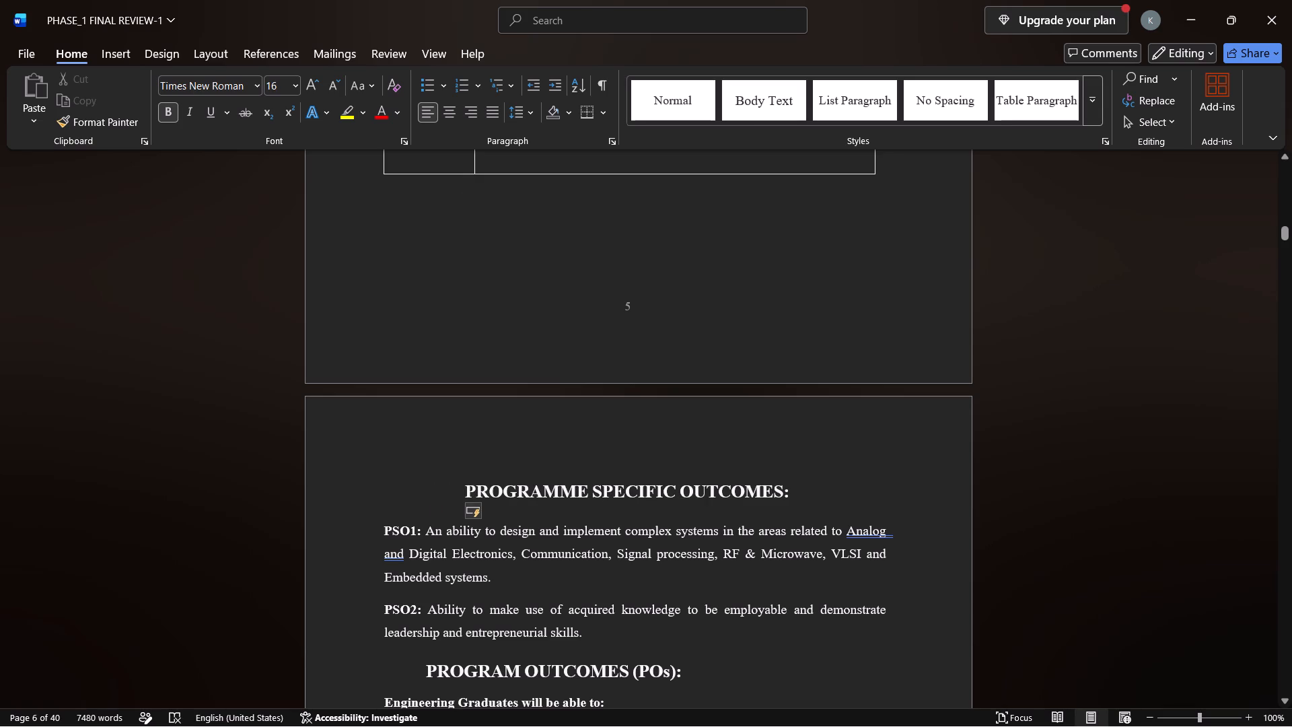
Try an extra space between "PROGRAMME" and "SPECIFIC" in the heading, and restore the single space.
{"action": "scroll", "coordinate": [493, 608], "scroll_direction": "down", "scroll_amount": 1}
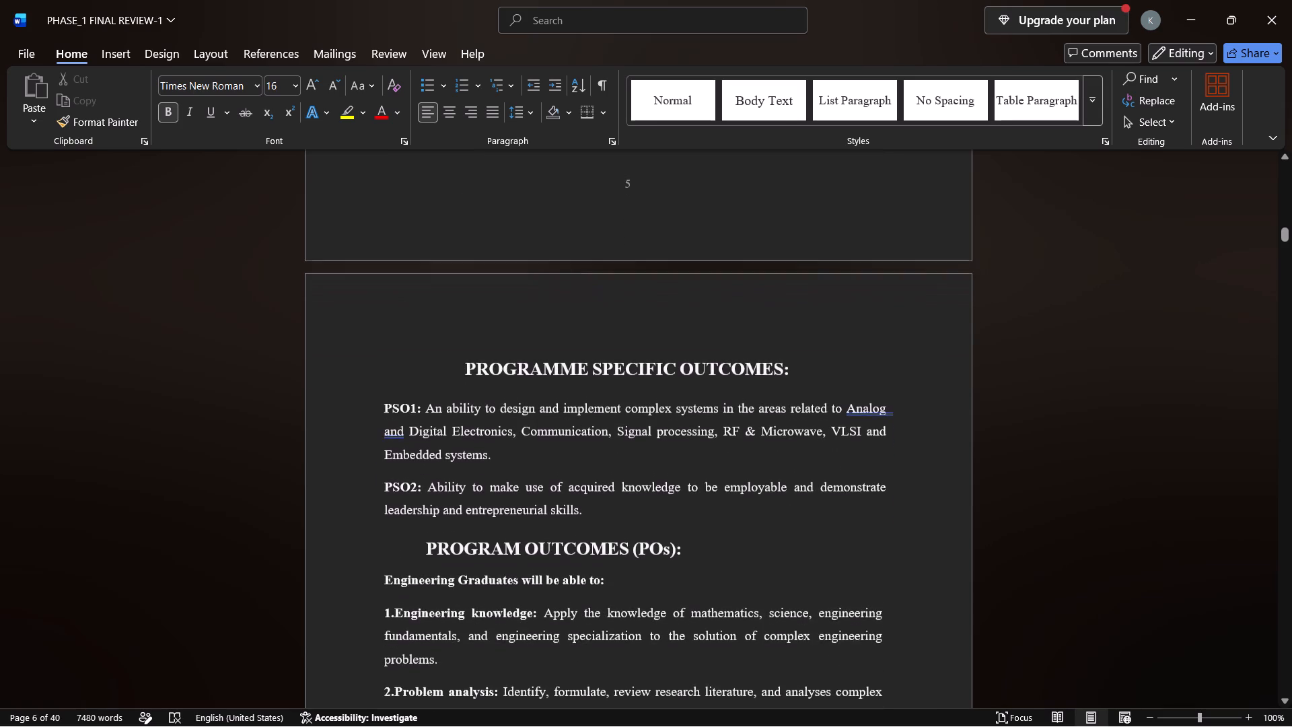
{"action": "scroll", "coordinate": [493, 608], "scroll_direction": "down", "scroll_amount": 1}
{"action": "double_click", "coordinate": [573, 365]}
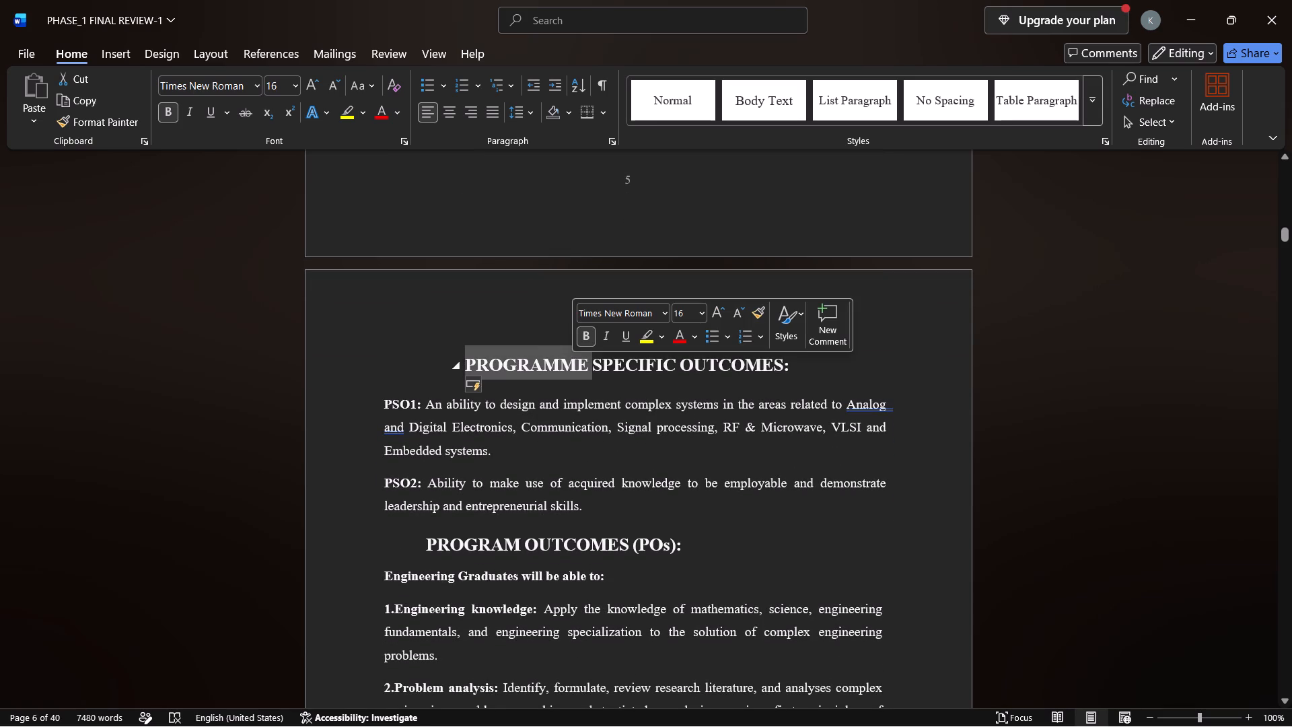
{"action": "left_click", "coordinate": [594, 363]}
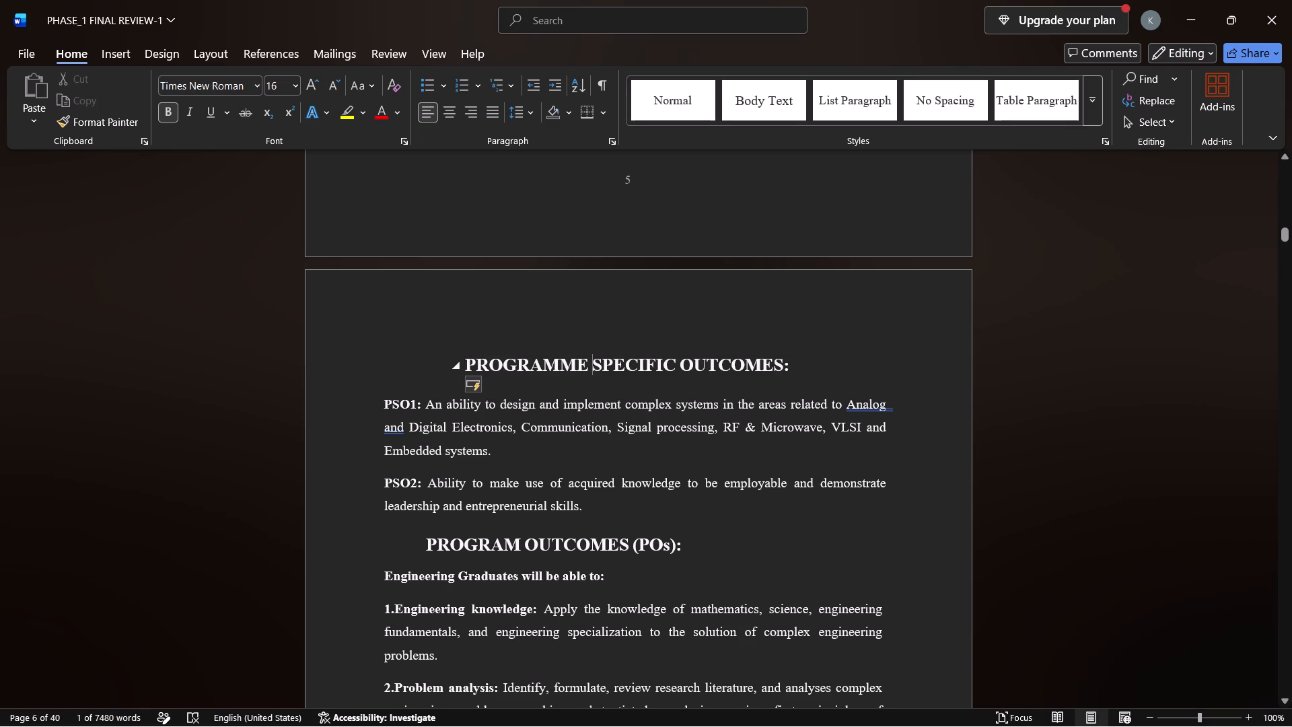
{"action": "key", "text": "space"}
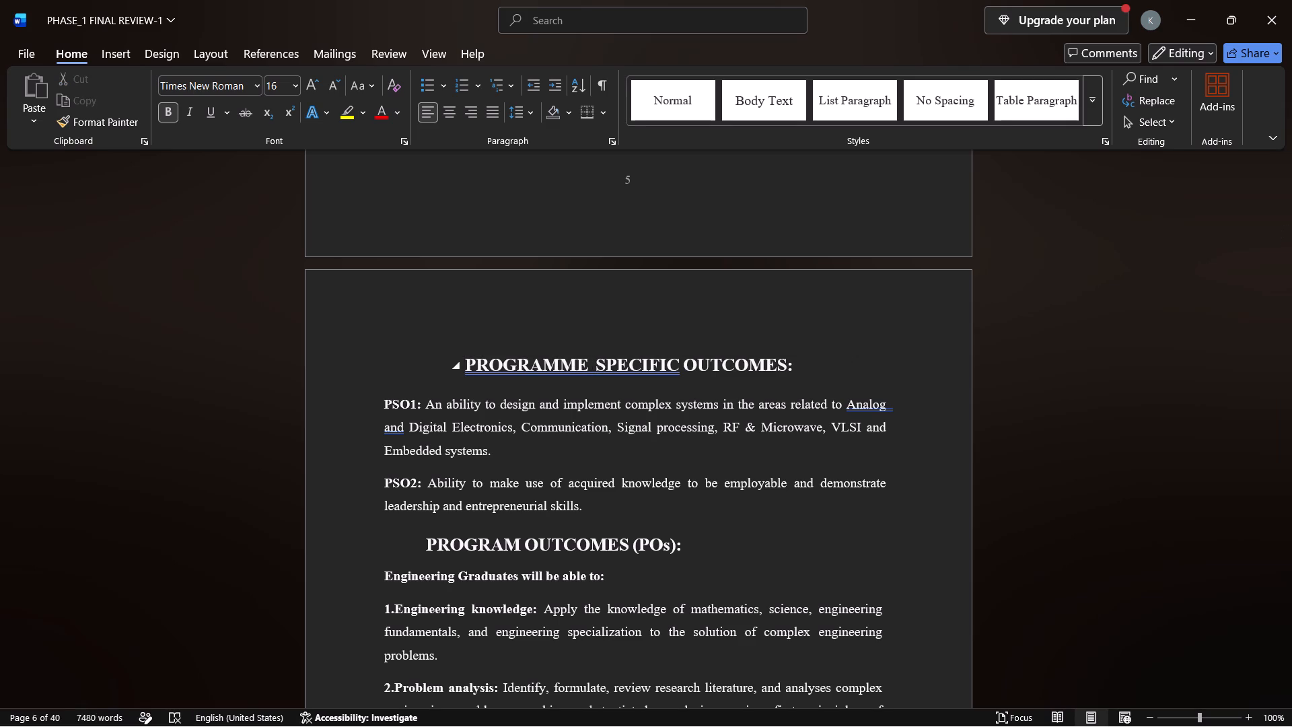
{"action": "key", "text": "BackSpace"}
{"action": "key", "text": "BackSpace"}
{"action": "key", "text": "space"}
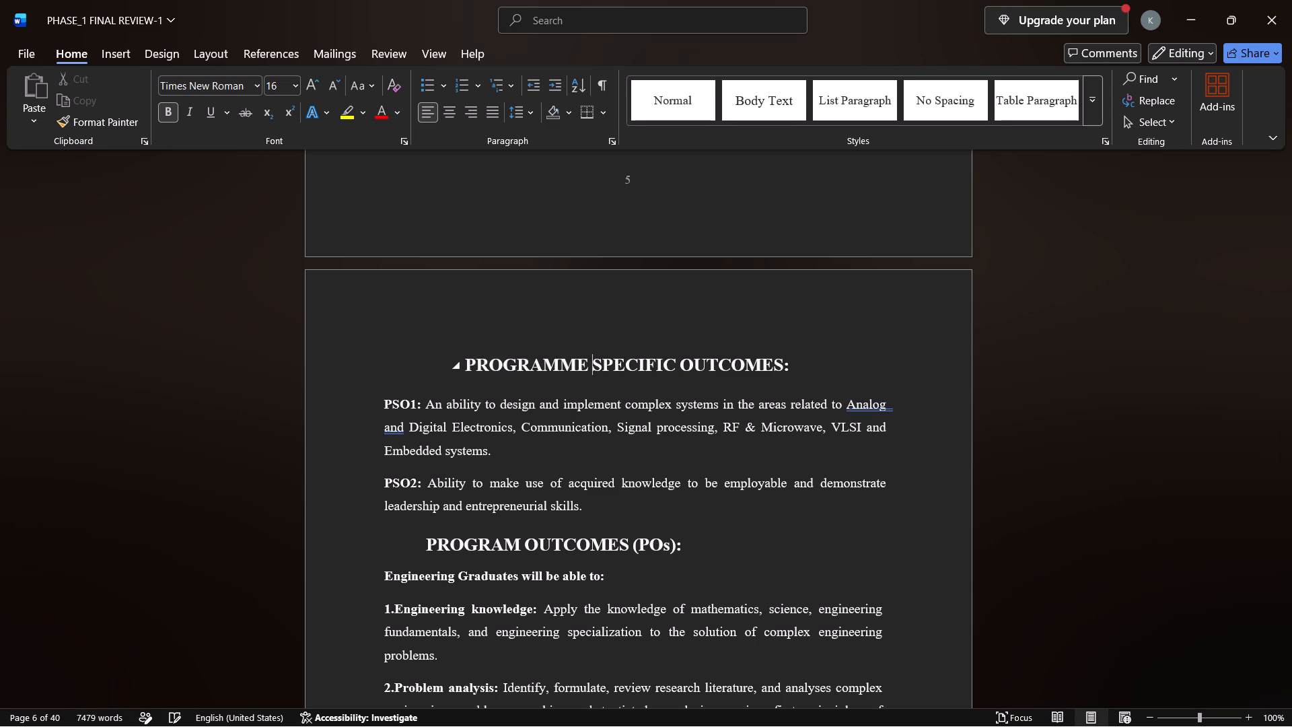
Compare the mission and vision page of the main document with the acknowledgement and mission and vision pages of PHASE_1 FINAL REVIEW-1.
{"action": "left_click", "coordinate": [384, 403]}
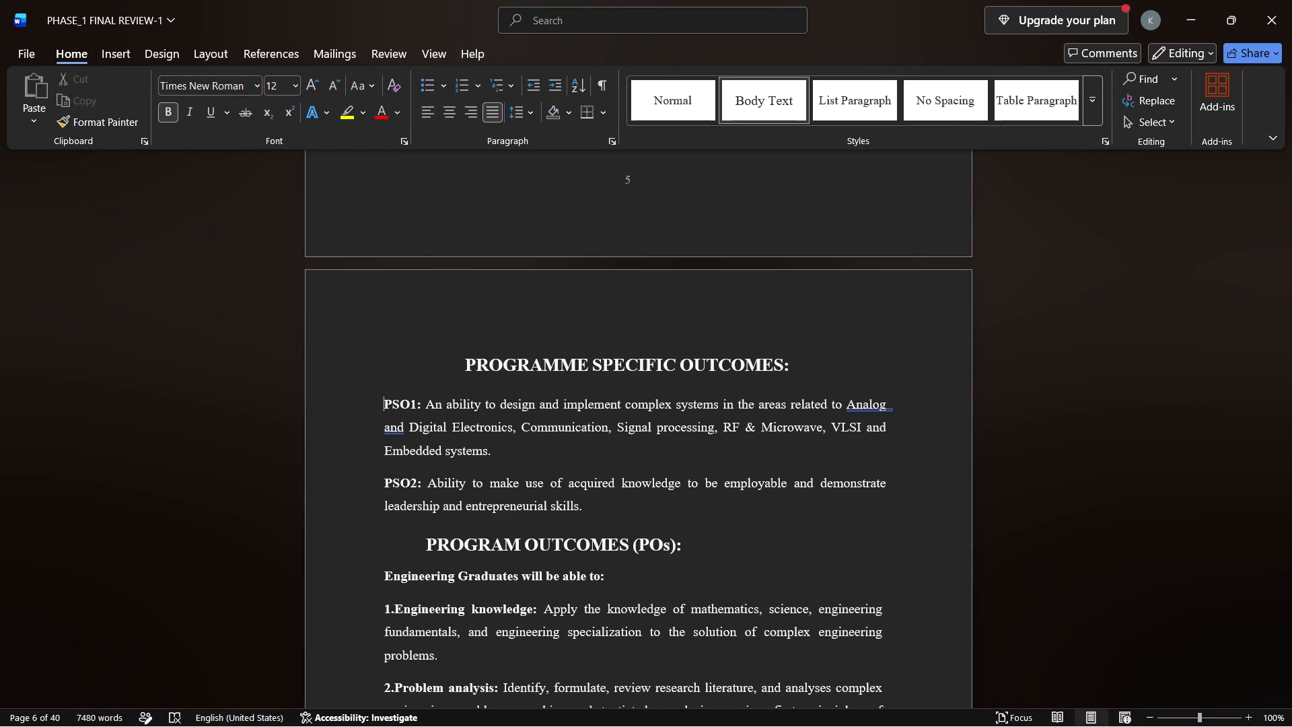
{"action": "key", "text": "alt+Tab"}
{"action": "scroll", "coordinate": [583, 510], "scroll_direction": "down", "scroll_amount": 1}
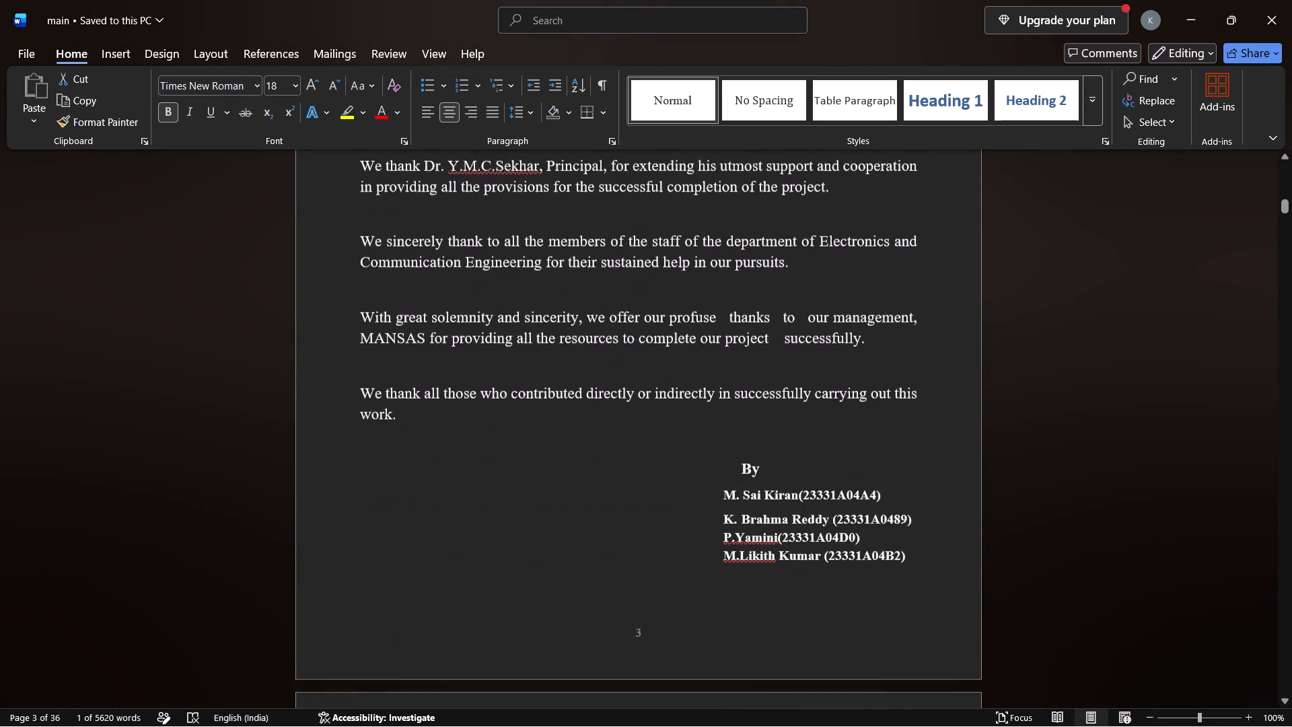
{"action": "scroll", "coordinate": [583, 510], "scroll_direction": "down", "scroll_amount": 2}
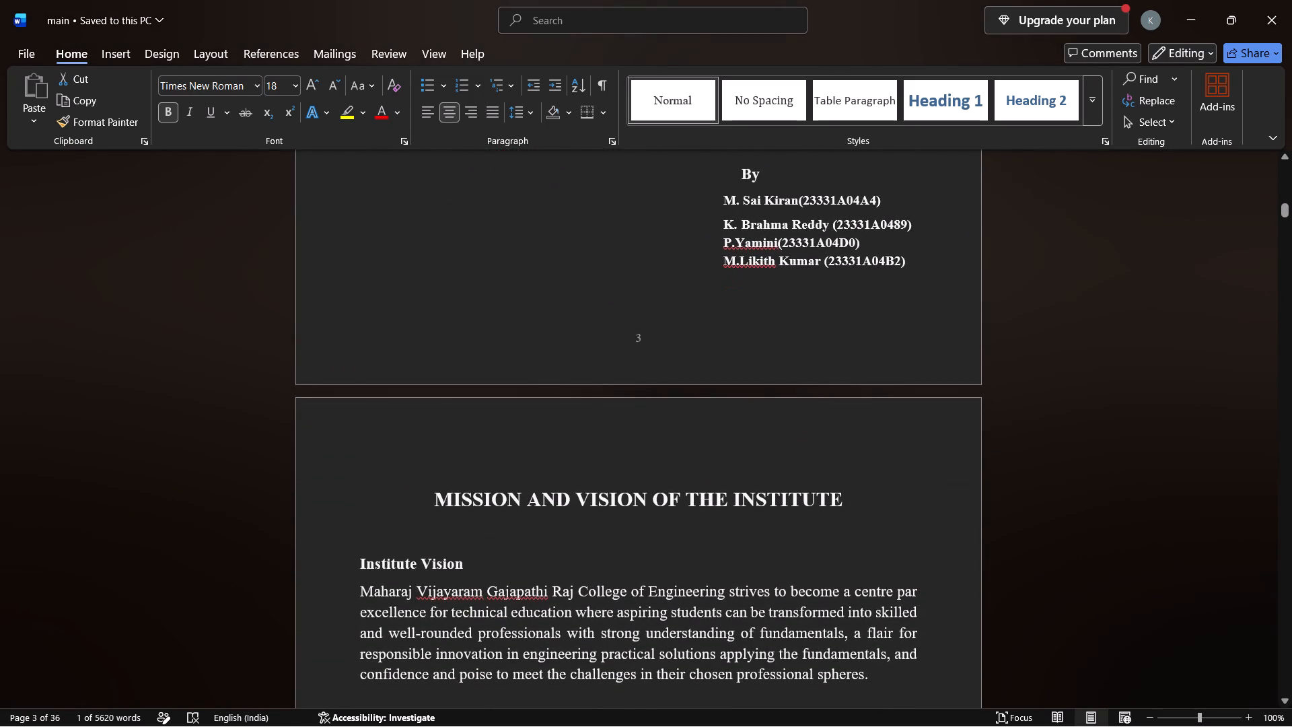
{"action": "key", "text": "alt+Tab"}
{"action": "scroll", "coordinate": [654, 532], "scroll_direction": "up", "scroll_amount": 3}
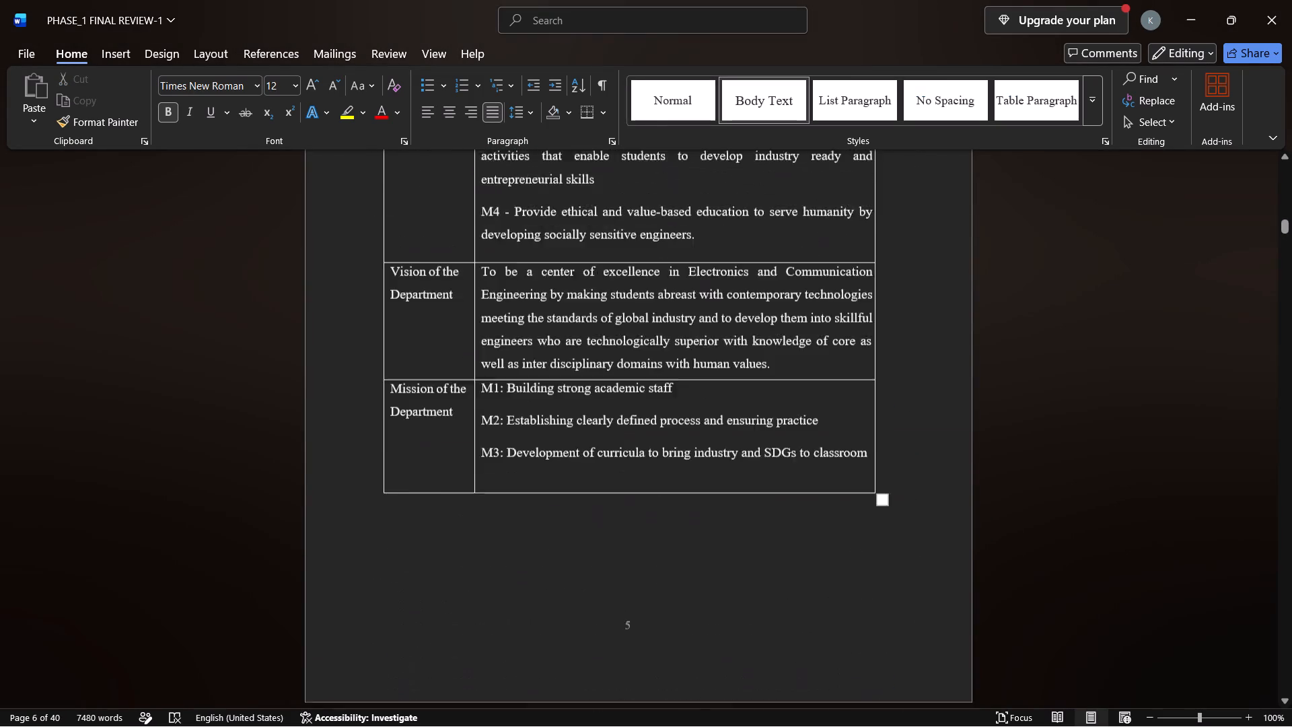
{"action": "scroll", "coordinate": [654, 532], "scroll_direction": "up", "scroll_amount": 3}
{"action": "scroll", "coordinate": [654, 532], "scroll_direction": "down", "scroll_amount": 1}
{"action": "scroll", "coordinate": [654, 532], "scroll_direction": "up", "scroll_amount": 2}
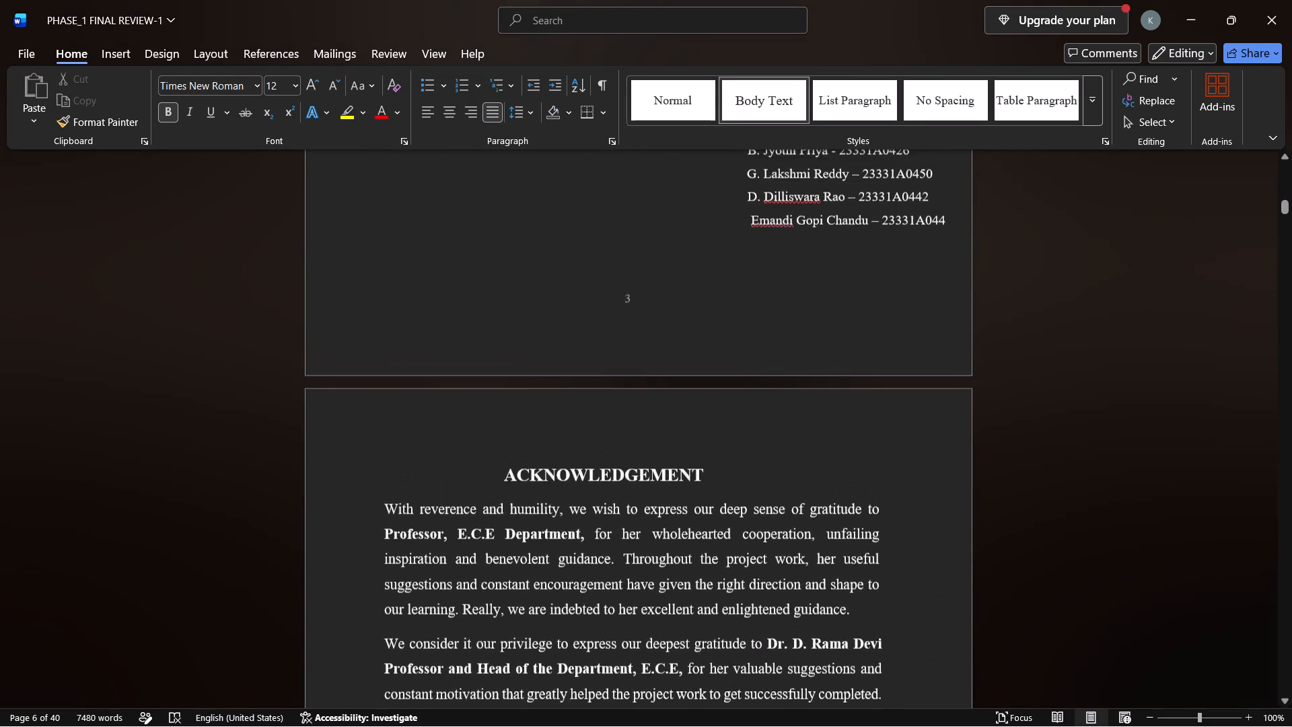
{"action": "scroll", "coordinate": [654, 532], "scroll_direction": "up", "scroll_amount": 1}
{"action": "scroll", "coordinate": [654, 532], "scroll_direction": "down", "scroll_amount": 1}
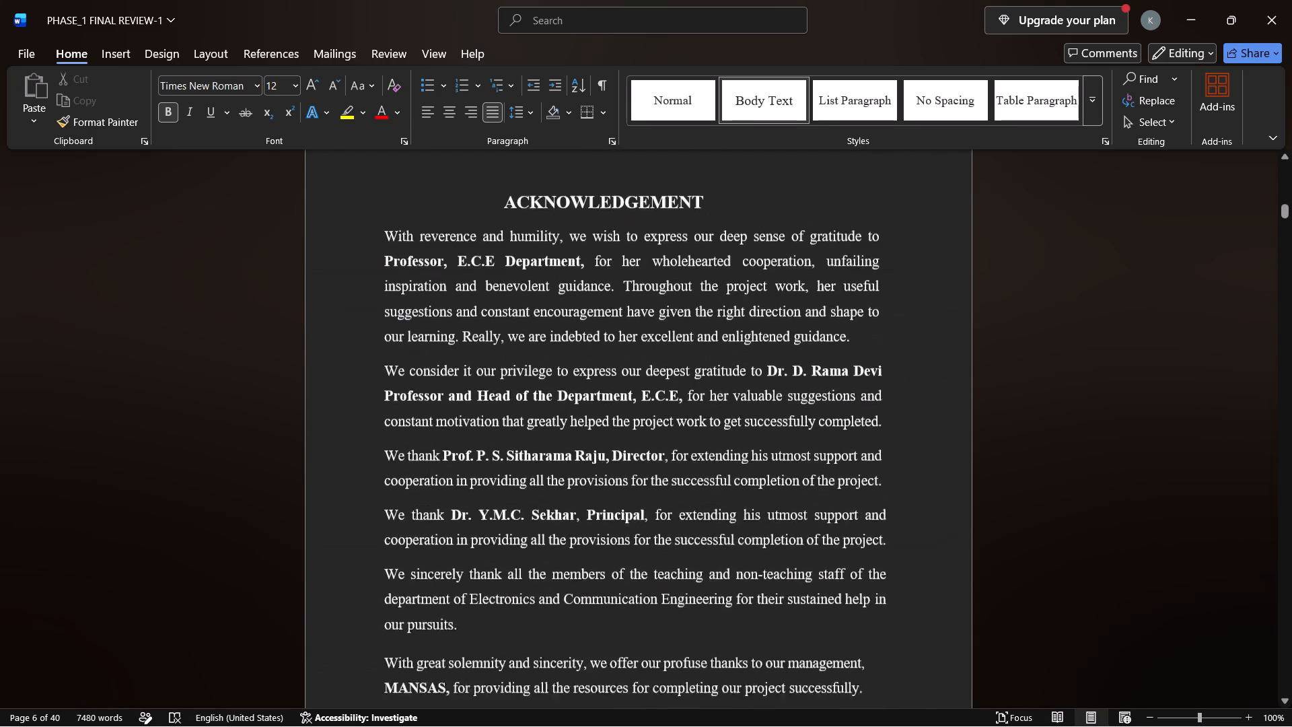
{"action": "scroll", "coordinate": [654, 532], "scroll_direction": "down", "scroll_amount": 1}
{"action": "scroll", "coordinate": [654, 532], "scroll_direction": "up", "scroll_amount": 3}
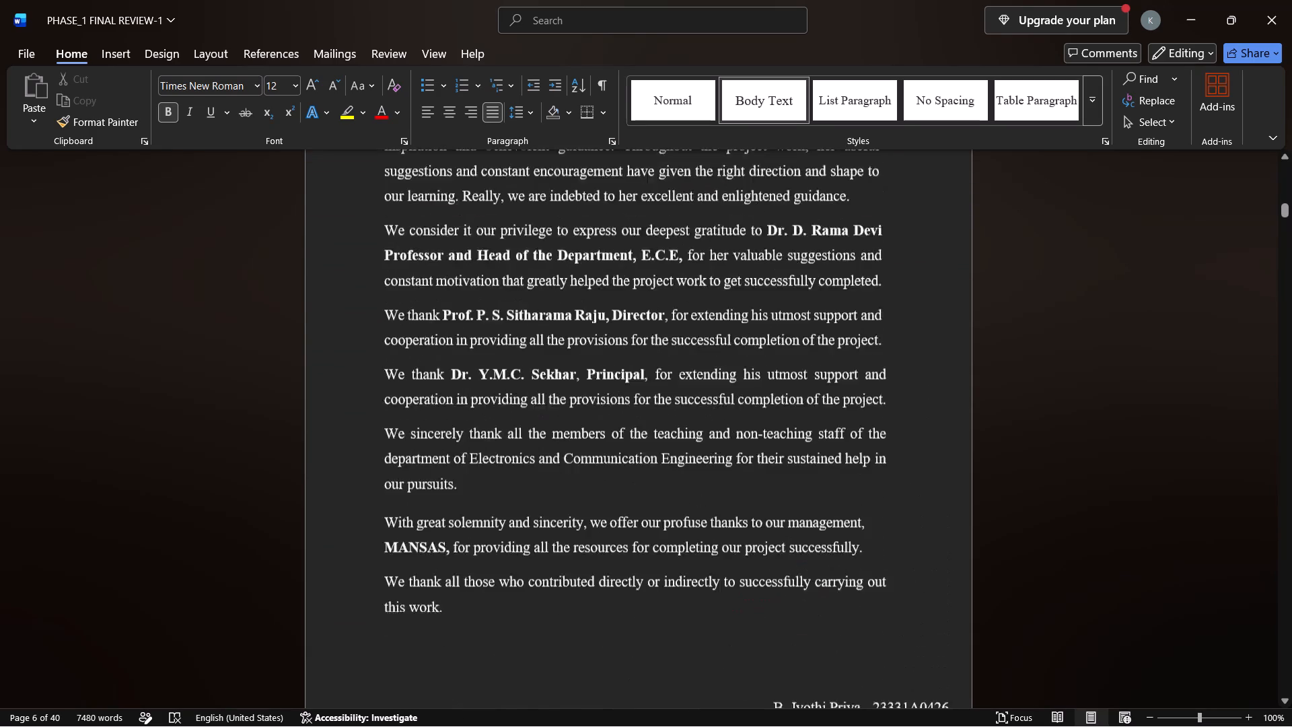
{"action": "scroll", "coordinate": [654, 532], "scroll_direction": "up", "scroll_amount": 2}
{"action": "scroll", "coordinate": [654, 532], "scroll_direction": "down", "scroll_amount": 2}
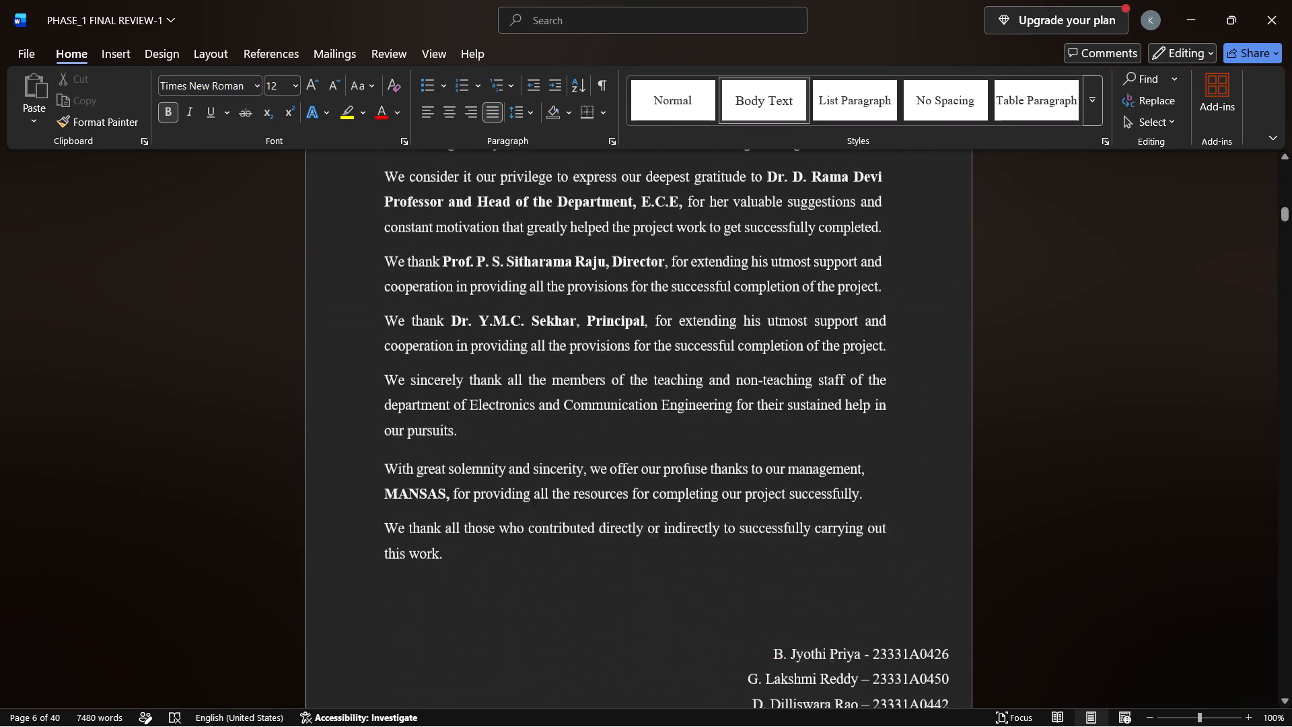
{"action": "scroll", "coordinate": [654, 532], "scroll_direction": "down", "scroll_amount": 4}
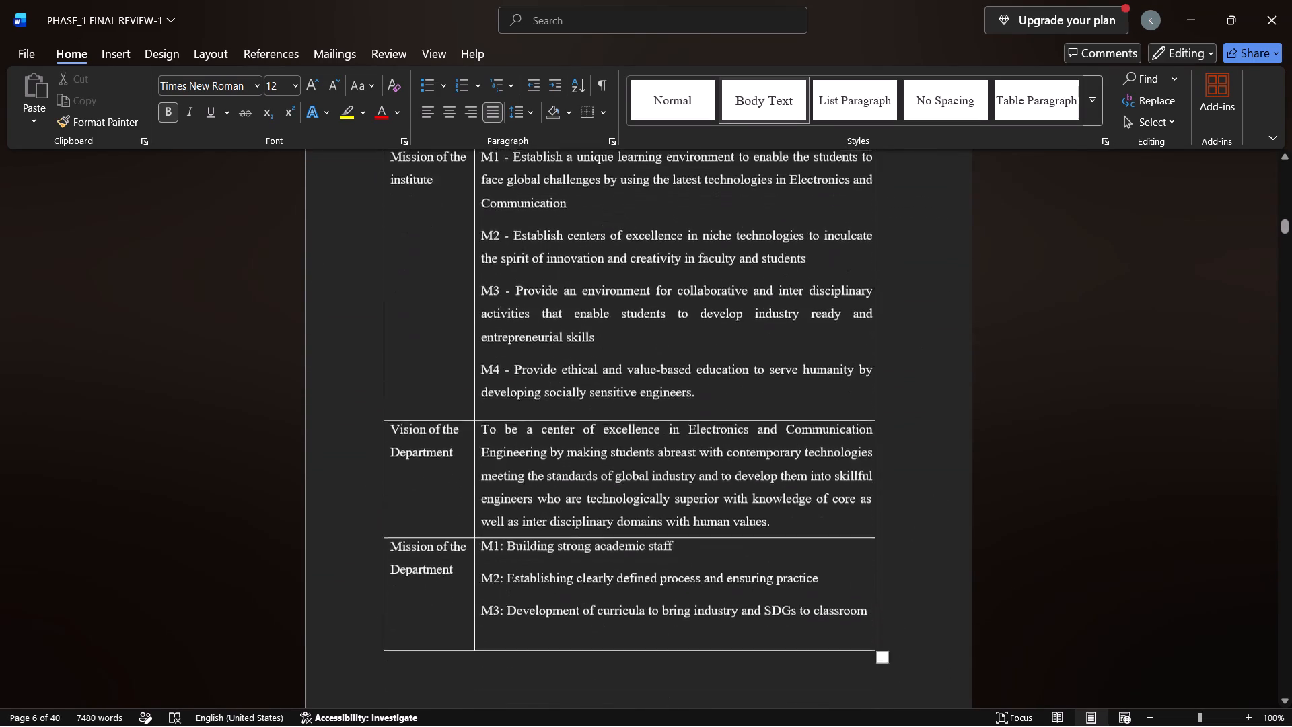
{"action": "scroll", "coordinate": [654, 532], "scroll_direction": "down", "scroll_amount": 3}
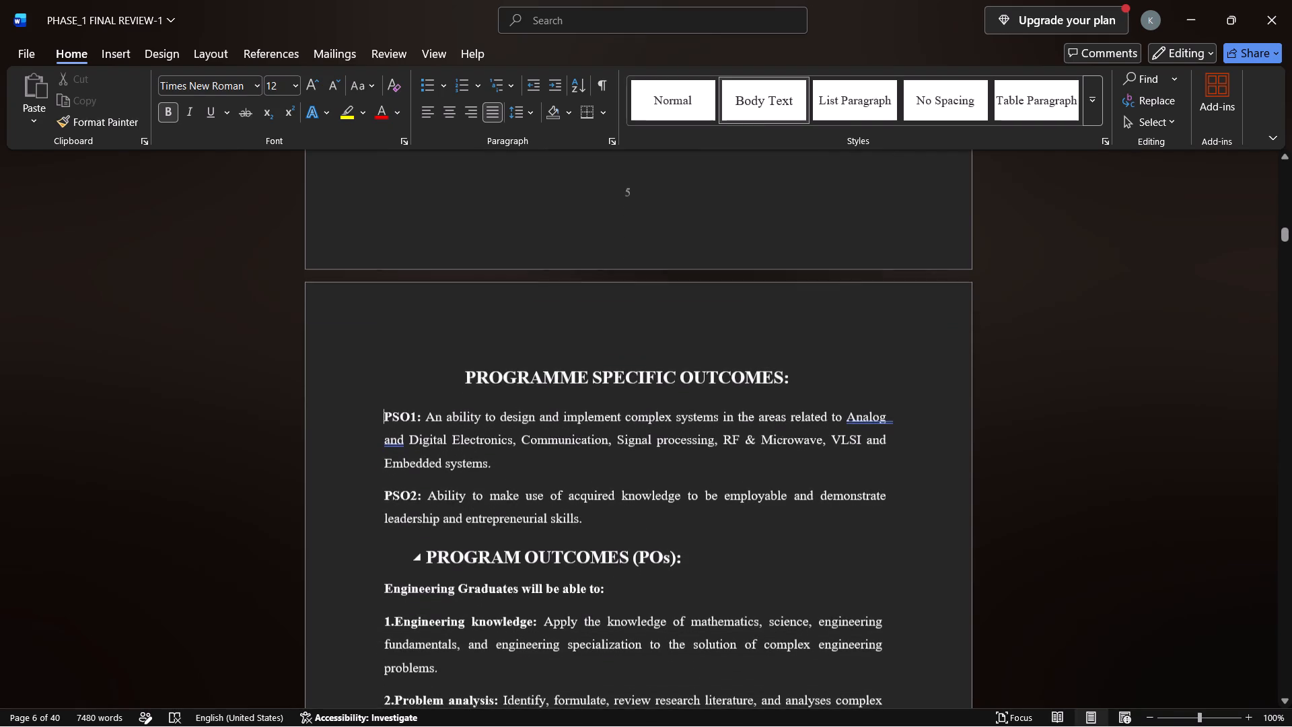
Compare the acknowledgement and mission and vision pages of the main document with the front pages of PHASE_1 FINAL REVIEW-1.
{"action": "key", "text": "alt+Tab"}
{"action": "scroll", "coordinate": [654, 532], "scroll_direction": "down", "scroll_amount": 2}
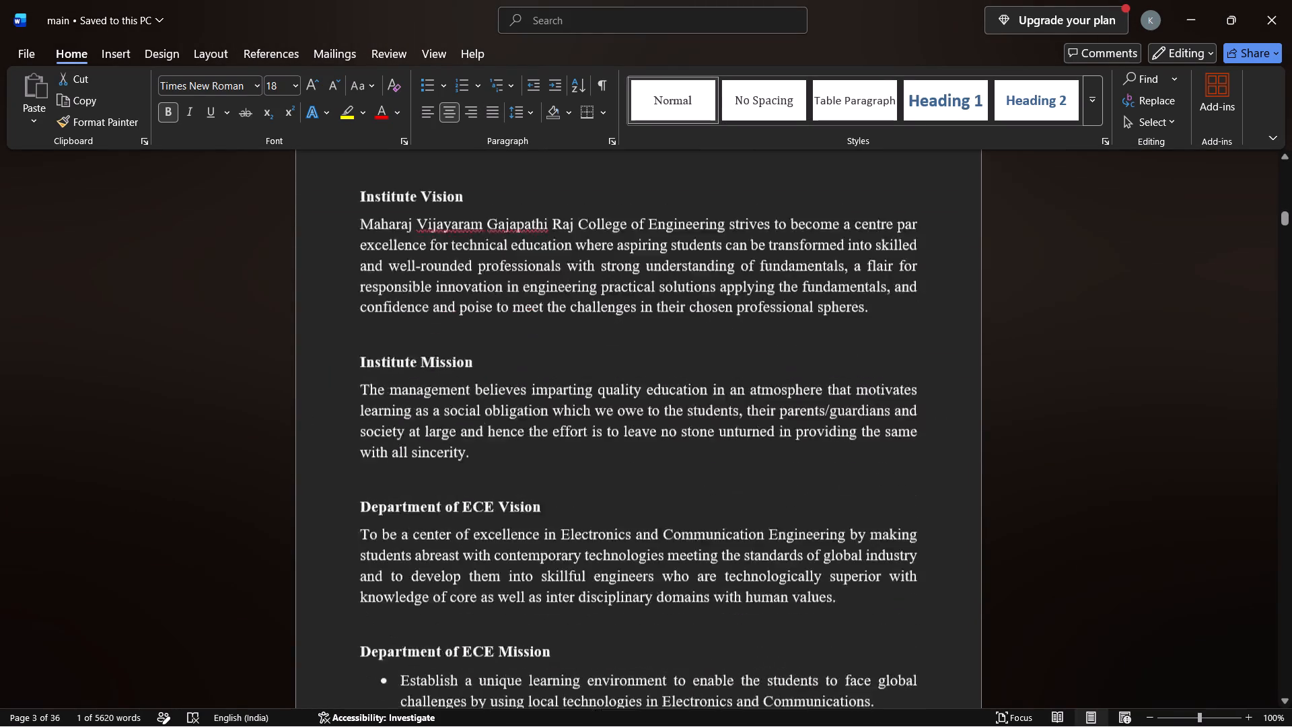
{"action": "scroll", "coordinate": [654, 532], "scroll_direction": "down", "scroll_amount": 1}
{"action": "scroll", "coordinate": [654, 532], "scroll_direction": "up", "scroll_amount": 2}
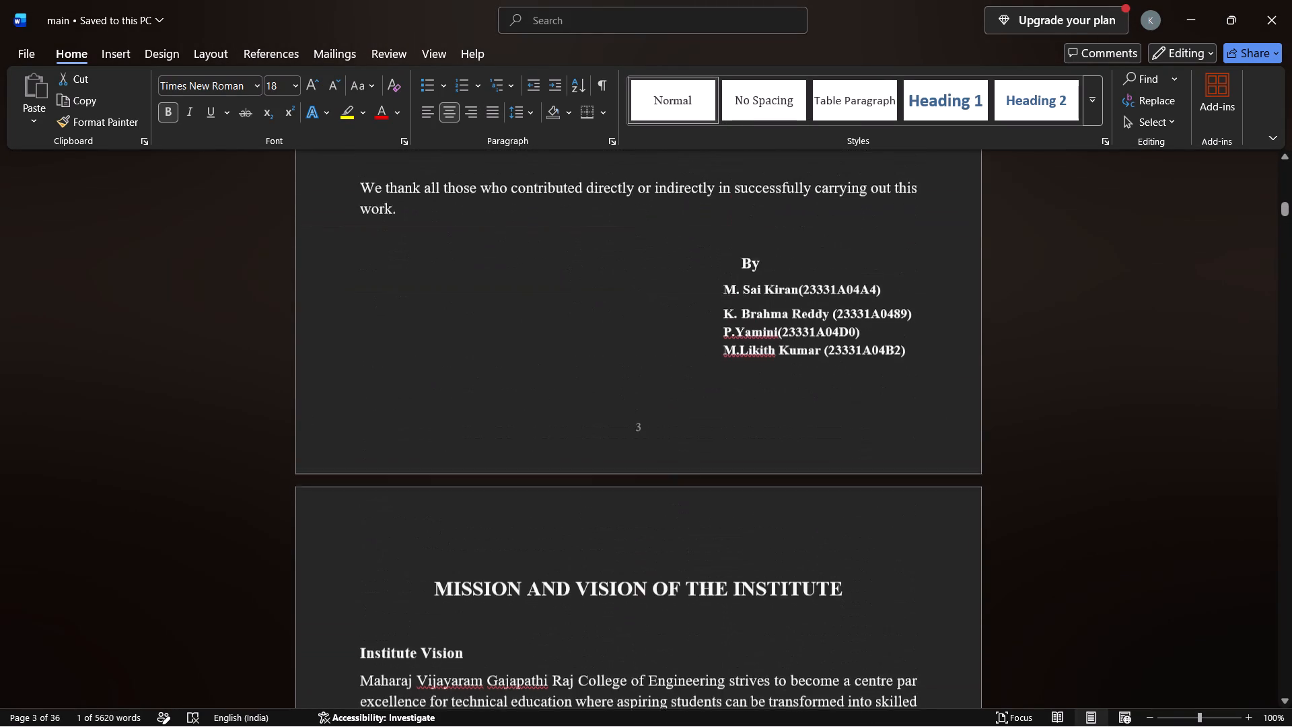
{"action": "scroll", "coordinate": [654, 532], "scroll_direction": "up", "scroll_amount": 2}
{"action": "scroll", "coordinate": [654, 532], "scroll_direction": "down", "scroll_amount": 1}
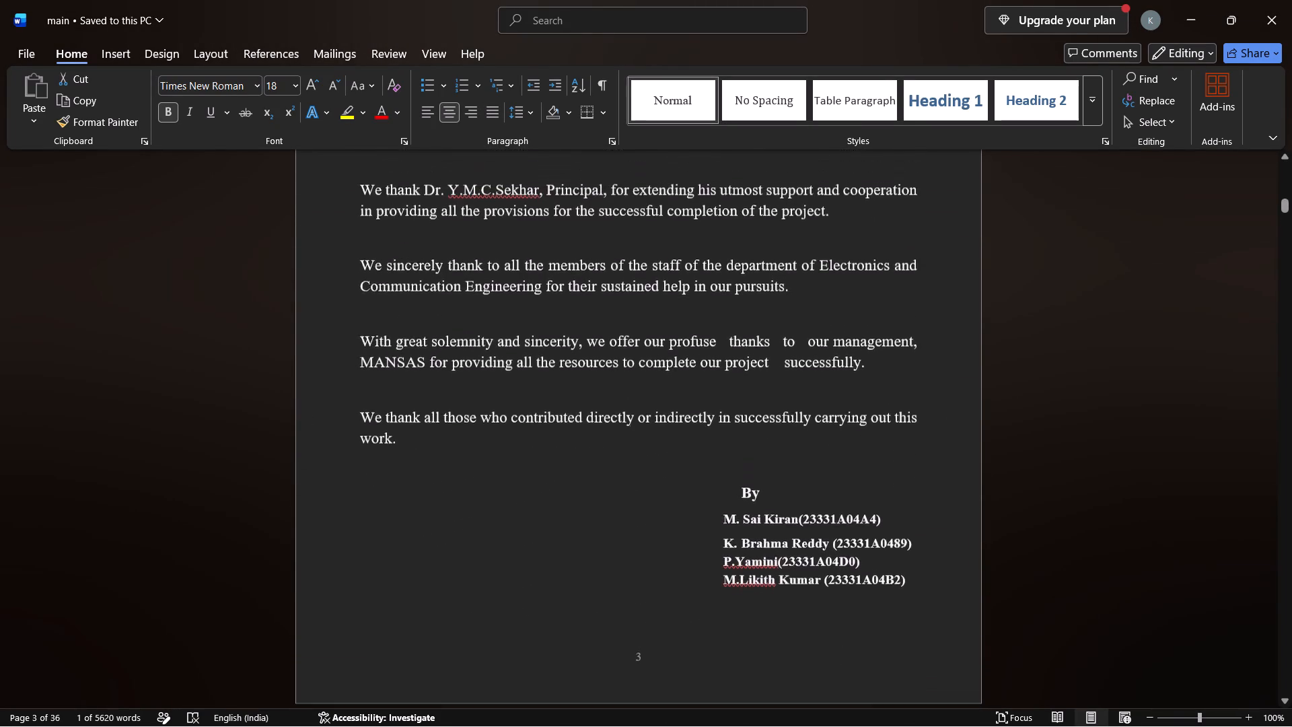
{"action": "scroll", "coordinate": [654, 532], "scroll_direction": "down", "scroll_amount": 1}
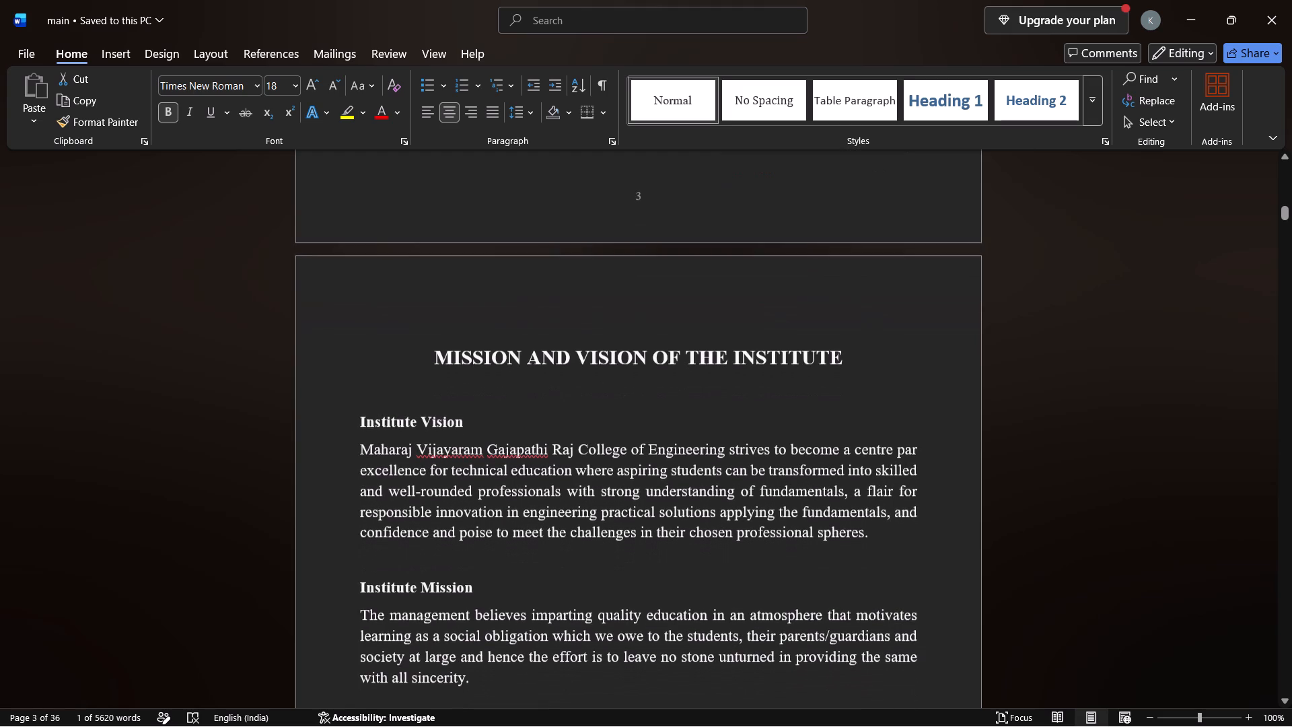
{"action": "scroll", "coordinate": [654, 532], "scroll_direction": "down", "scroll_amount": 1}
{"action": "key", "text": "alt+Tab"}
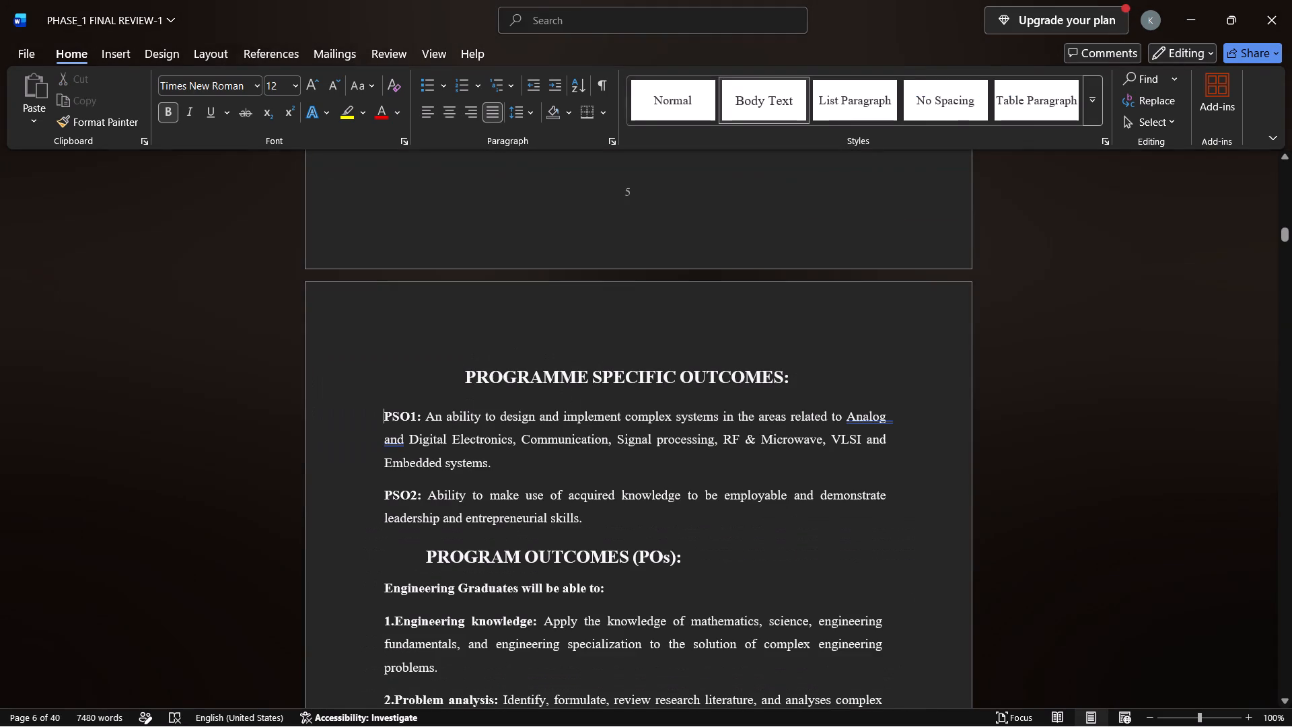
{"action": "scroll", "coordinate": [583, 417], "scroll_direction": "up", "scroll_amount": 8}
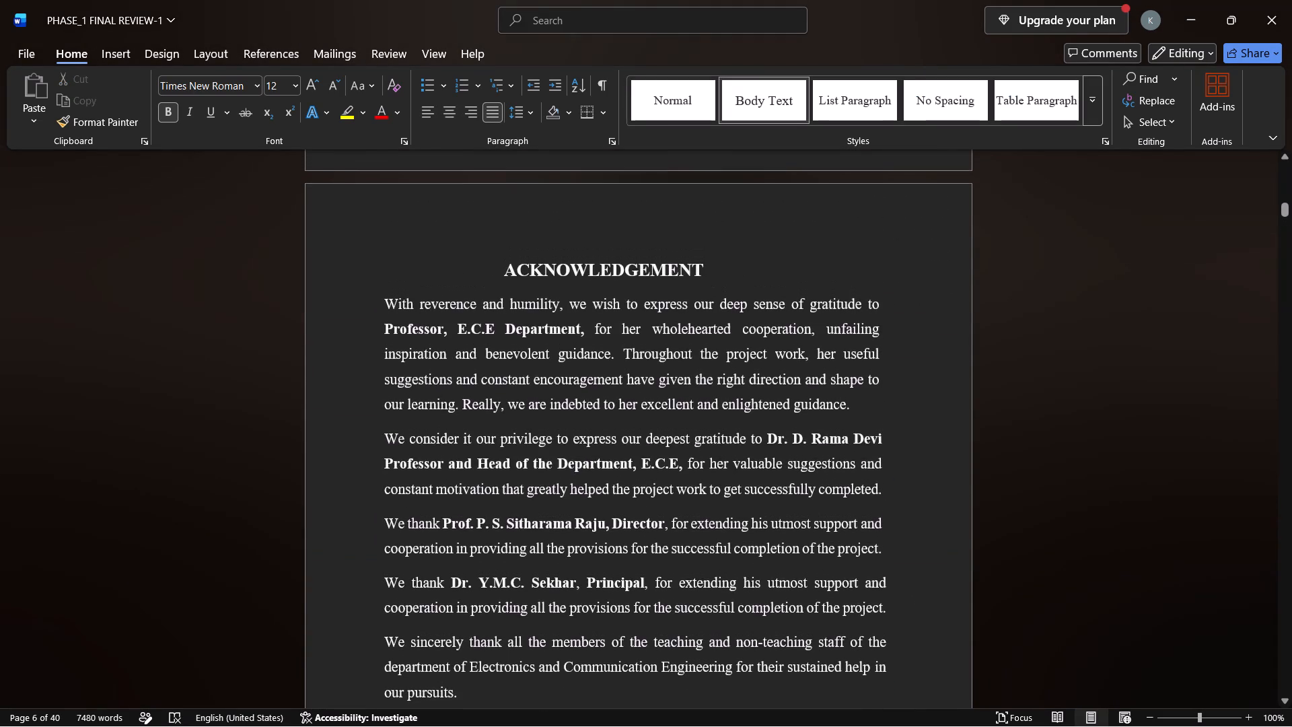
{"action": "scroll", "coordinate": [583, 417], "scroll_direction": "up", "scroll_amount": 3}
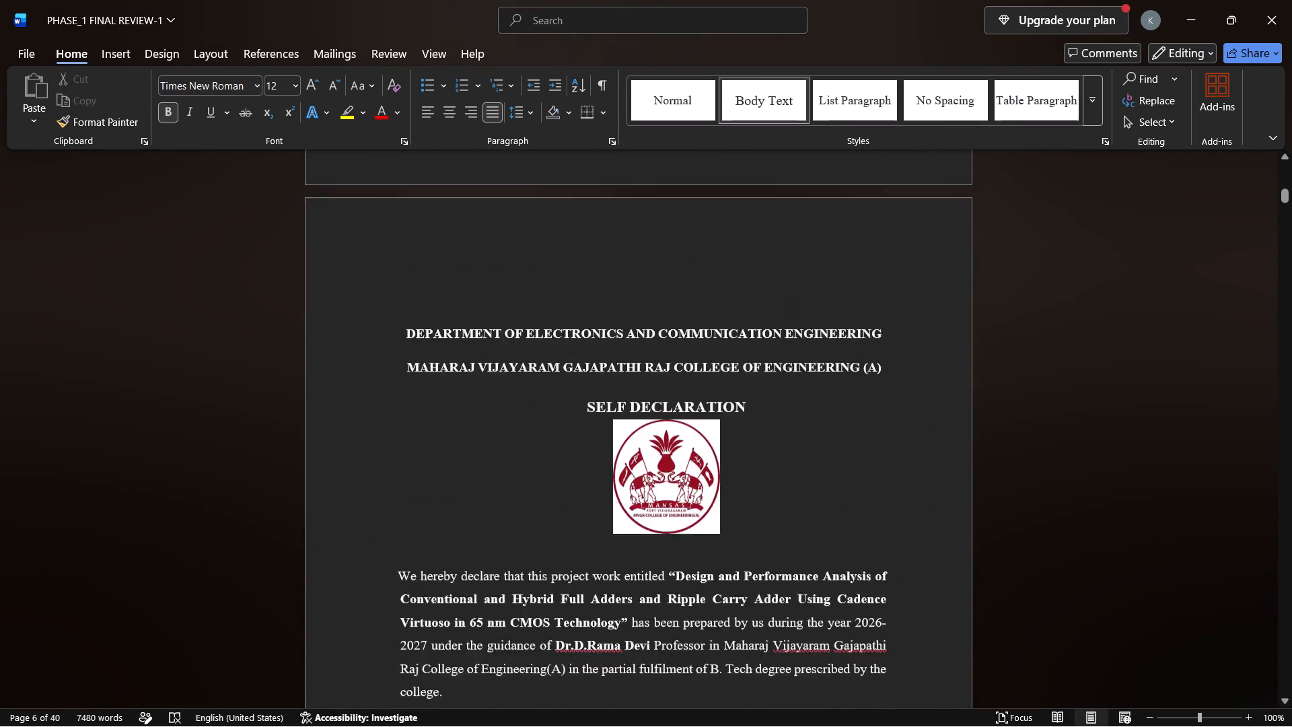
{"action": "scroll", "coordinate": [583, 417], "scroll_direction": "up", "scroll_amount": 4}
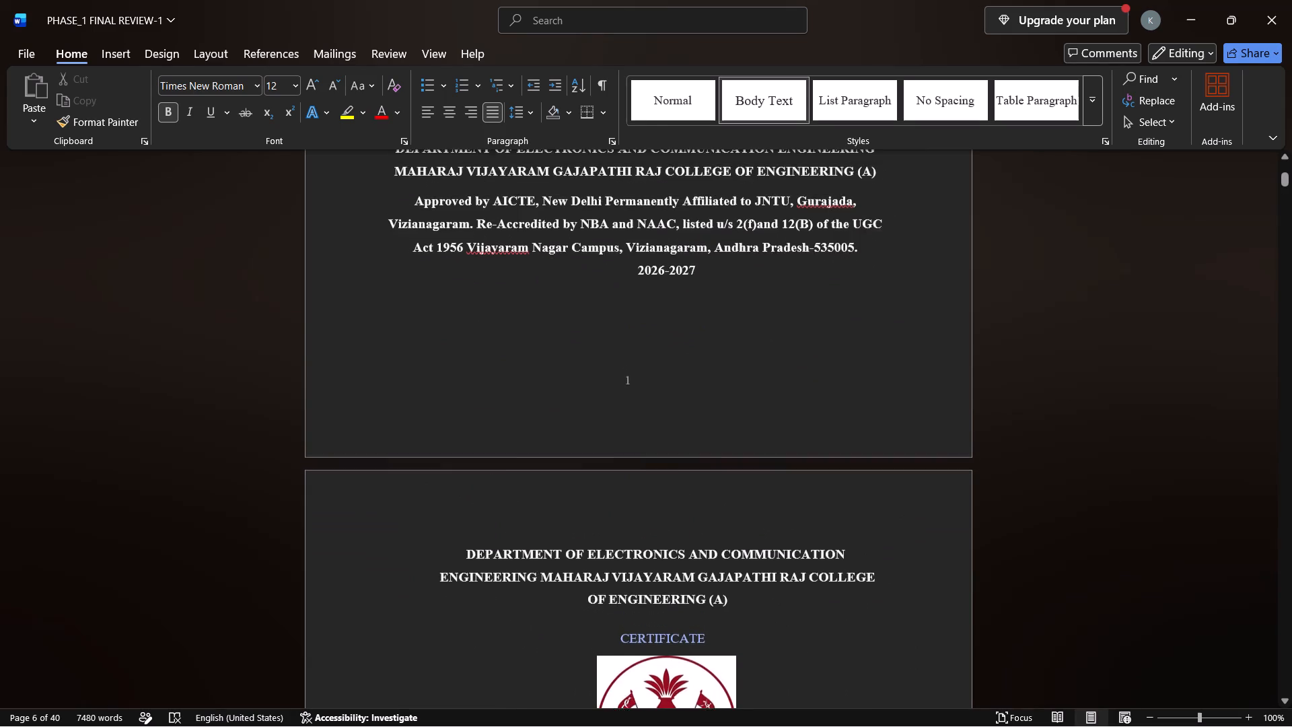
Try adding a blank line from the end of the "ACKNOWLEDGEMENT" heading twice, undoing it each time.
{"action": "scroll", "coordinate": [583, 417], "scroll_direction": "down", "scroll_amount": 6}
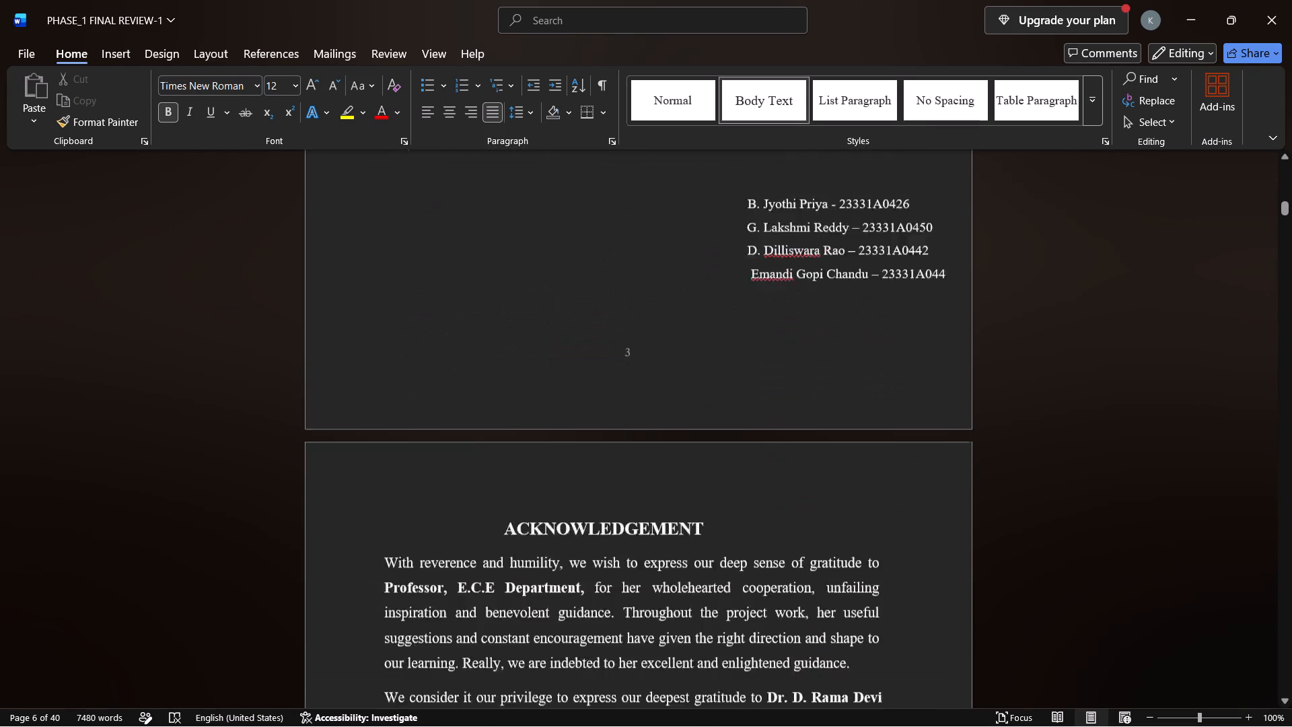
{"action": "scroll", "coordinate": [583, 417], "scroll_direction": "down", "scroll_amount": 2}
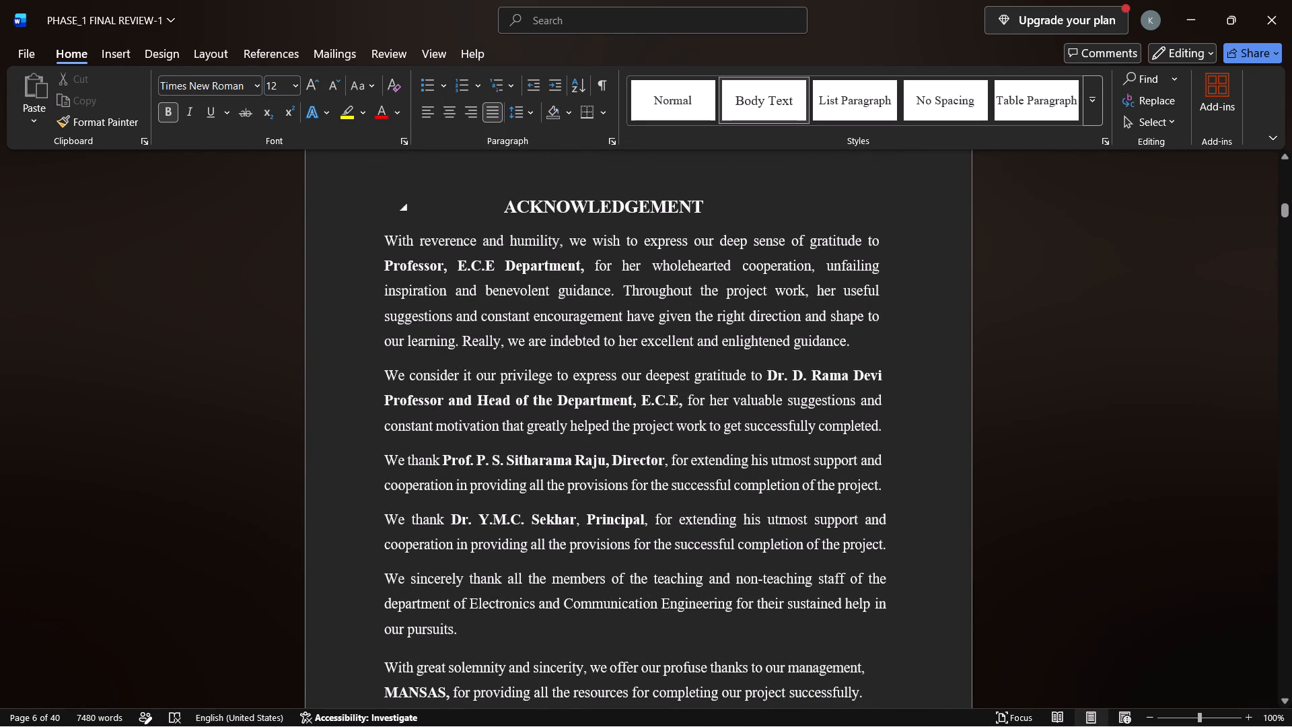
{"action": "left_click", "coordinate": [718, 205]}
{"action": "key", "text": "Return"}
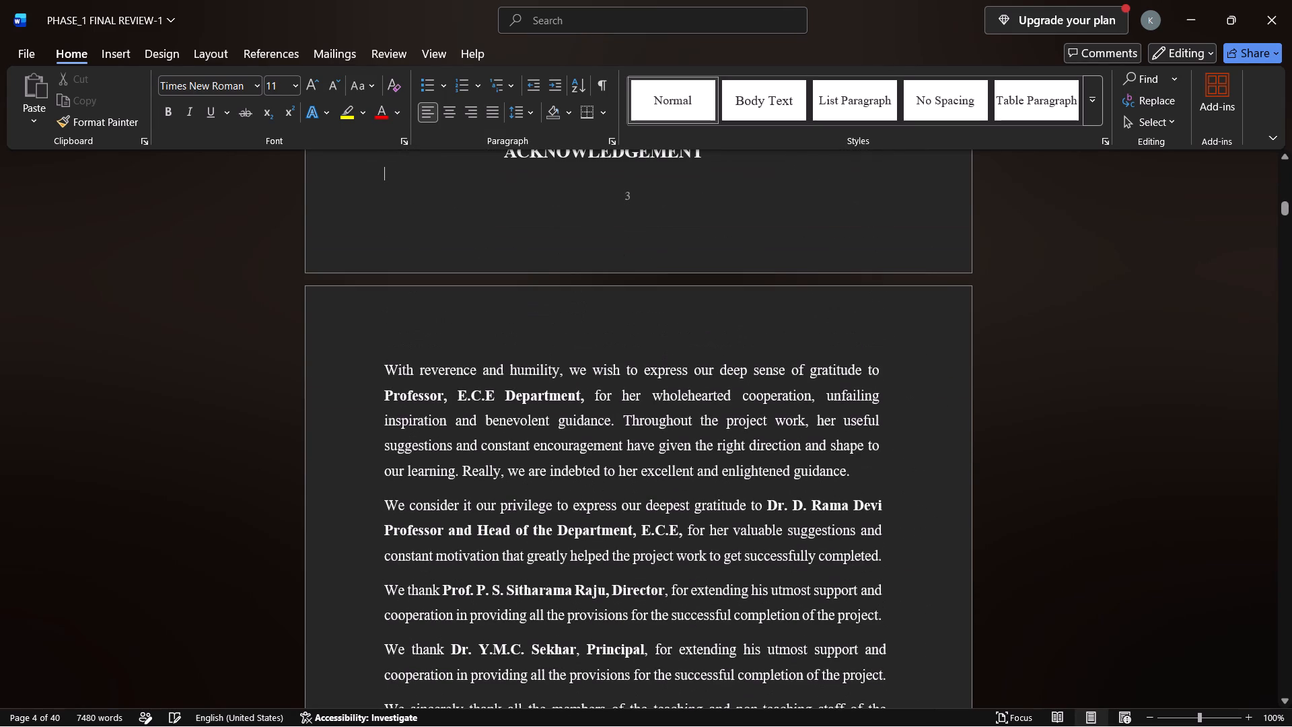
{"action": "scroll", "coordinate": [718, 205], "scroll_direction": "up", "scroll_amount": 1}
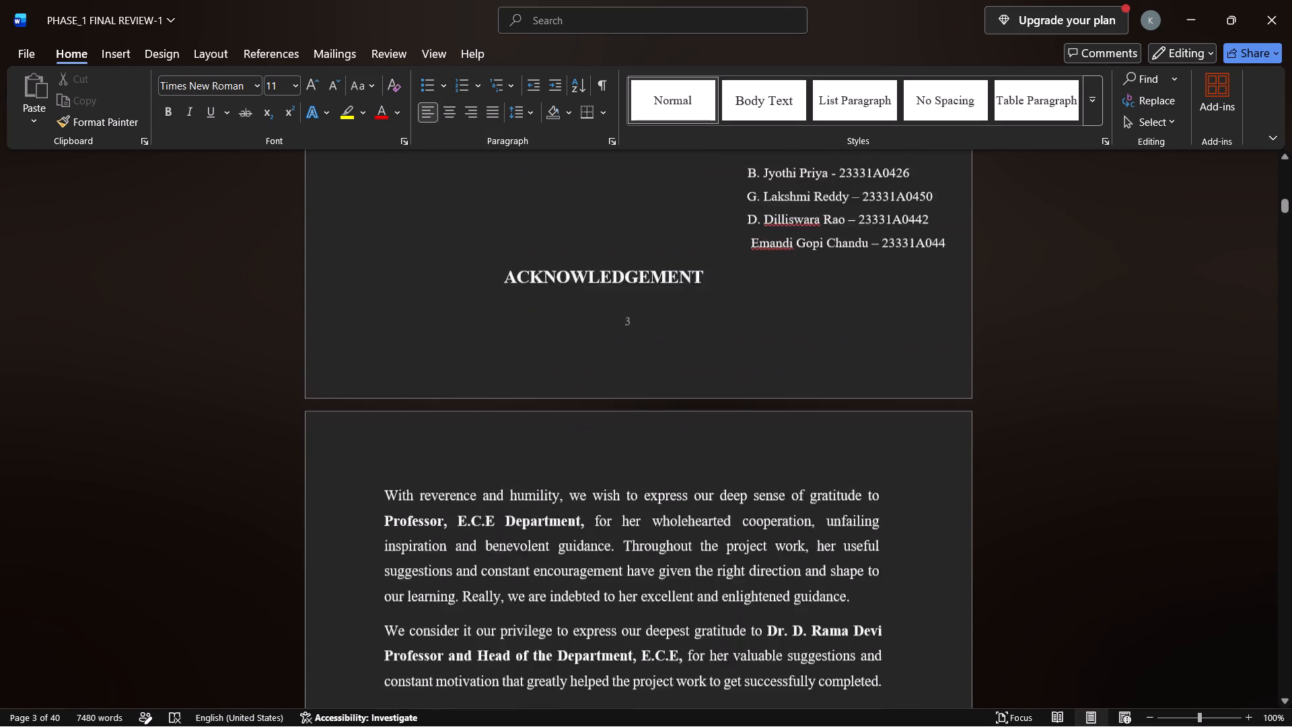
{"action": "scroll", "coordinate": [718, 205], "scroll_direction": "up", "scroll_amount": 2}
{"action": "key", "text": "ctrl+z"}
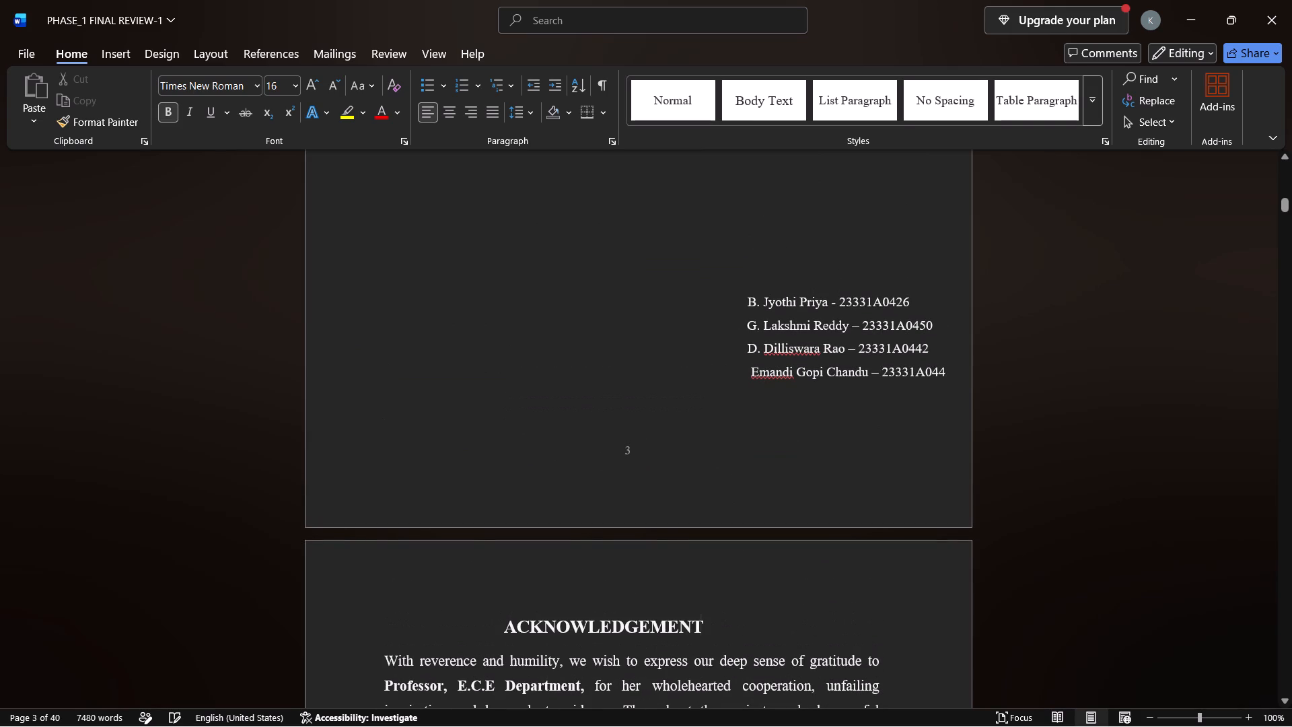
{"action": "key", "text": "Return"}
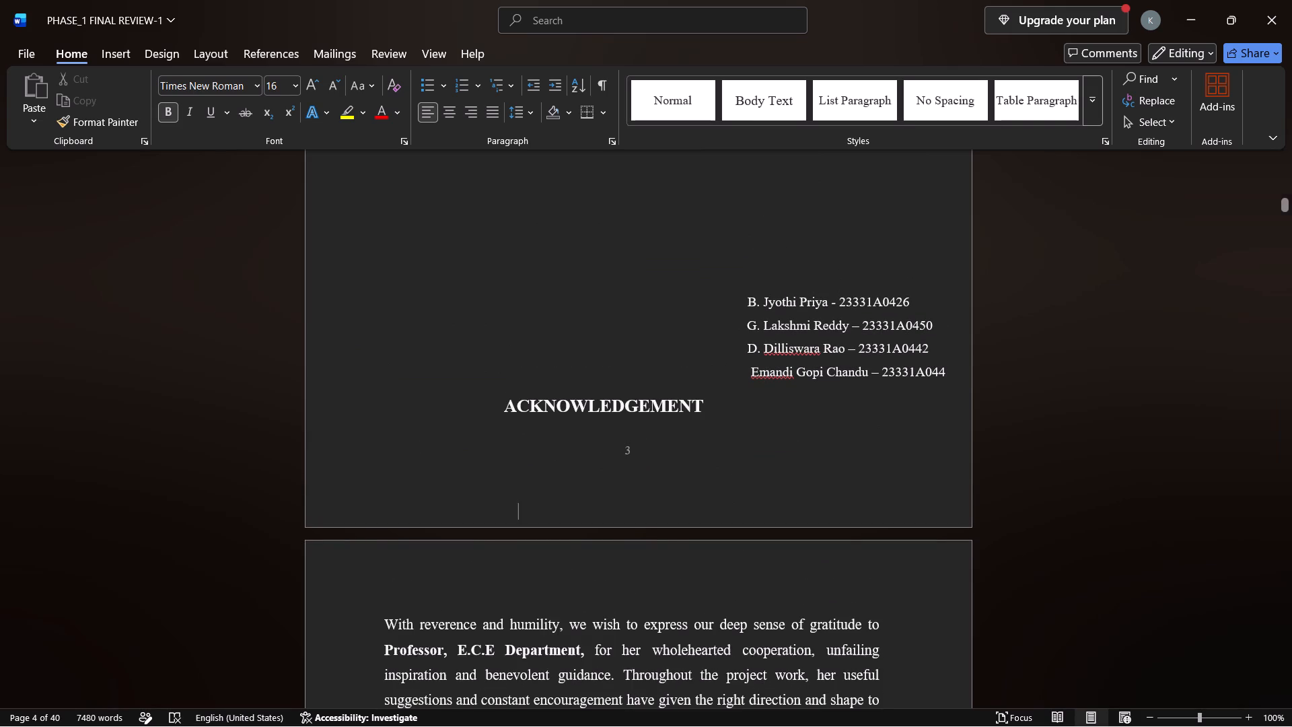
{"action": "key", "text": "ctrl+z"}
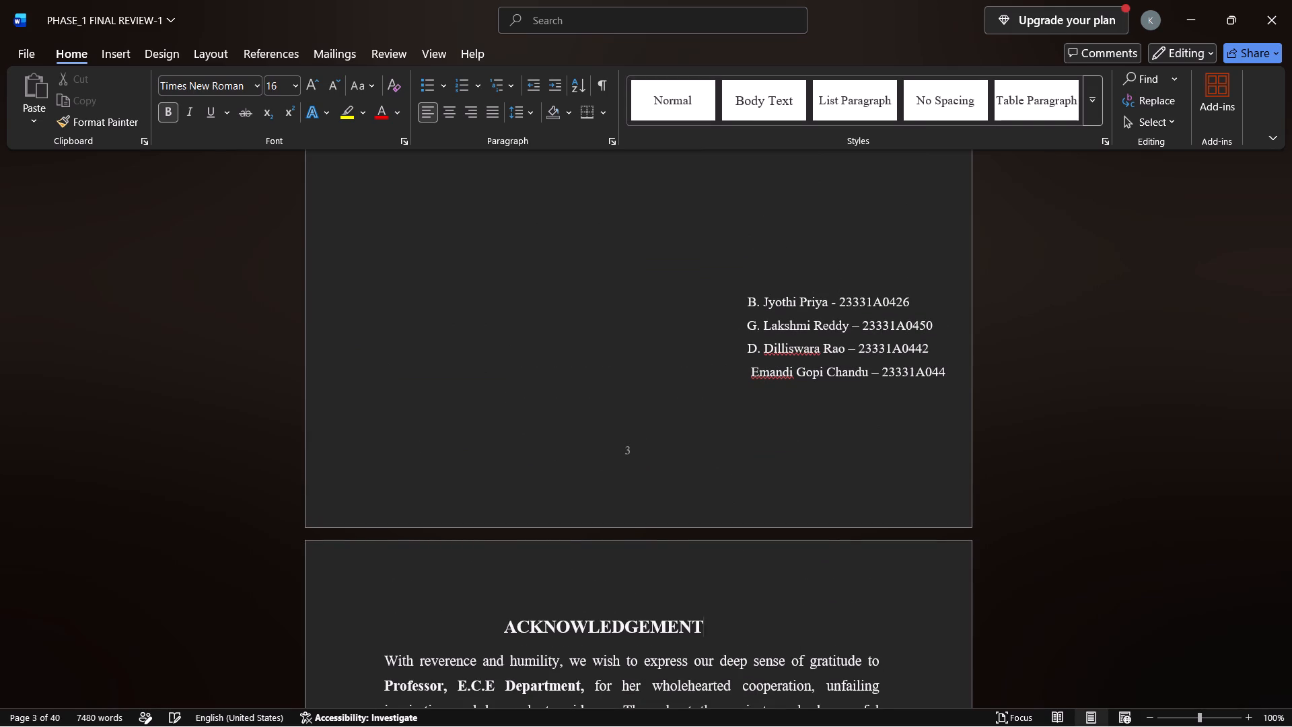
Insert a blank line before the acknowledgement's first paragraph, "With reverence and humility", to separate it from the heading.
{"action": "scroll", "coordinate": [777, 492], "scroll_direction": "down", "scroll_amount": 2}
{"action": "scroll", "coordinate": [647, 392], "scroll_direction": "down", "scroll_amount": 3}
{"action": "scroll", "coordinate": [647, 392], "scroll_direction": "up", "scroll_amount": 1}
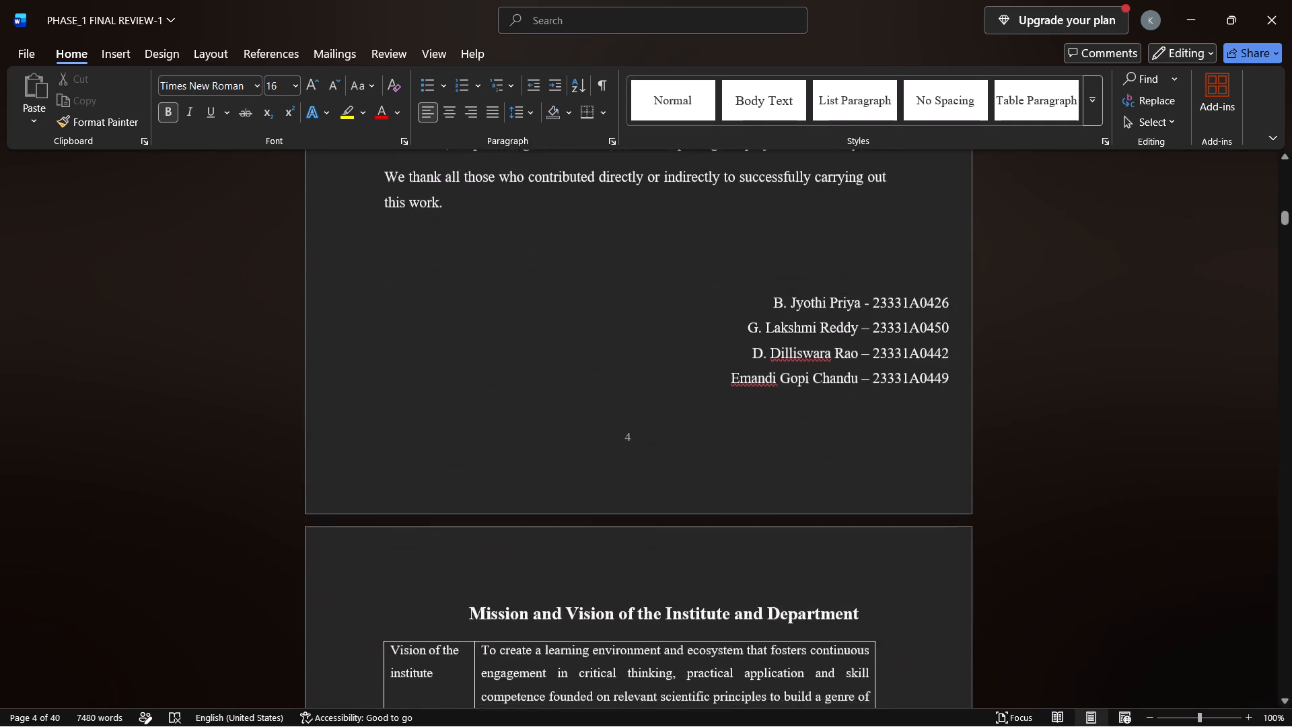
{"action": "scroll", "coordinate": [647, 392], "scroll_direction": "up", "scroll_amount": 1}
{"action": "left_click", "coordinate": [473, 355]}
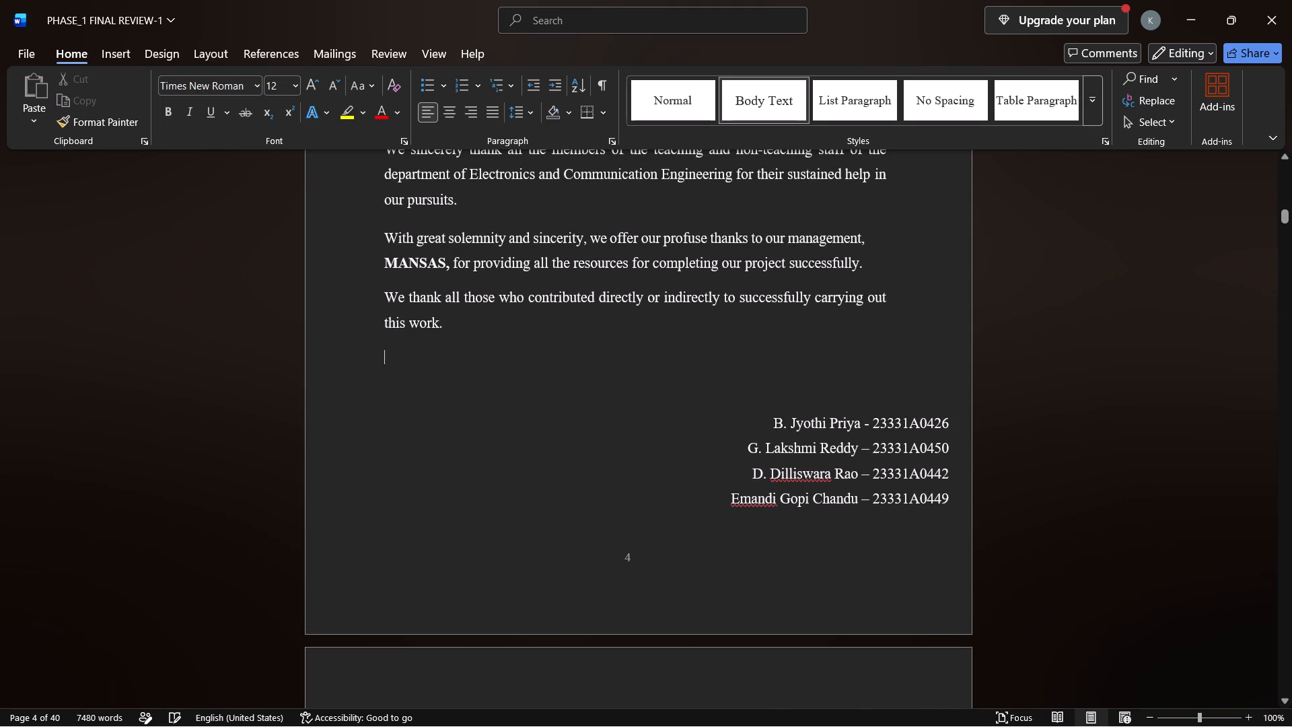
{"action": "scroll", "coordinate": [441, 260], "scroll_direction": "up", "scroll_amount": 4}
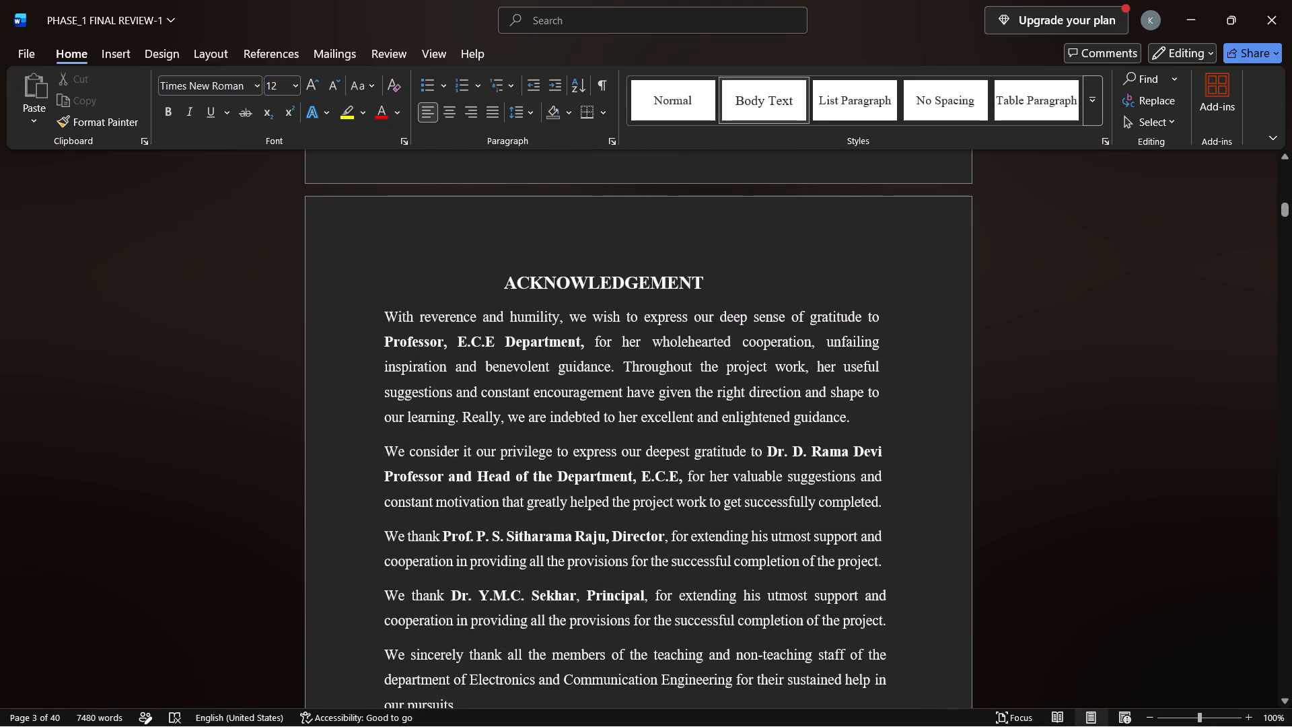
{"action": "left_click", "coordinate": [380, 316]}
{"action": "key", "text": "Return"}
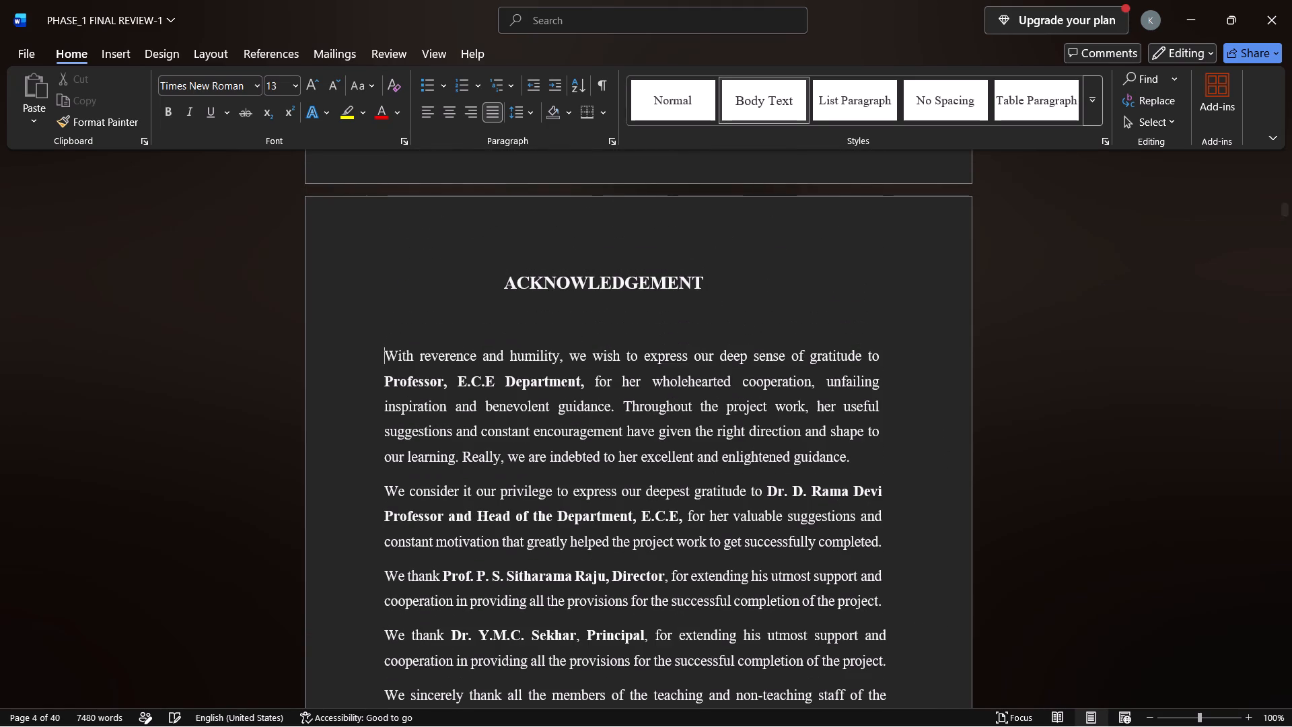
Compare the mission and vision table in PHASE_1 FINAL REVIEW-1 with the main document's mission and vision page.
{"action": "scroll", "coordinate": [380, 316], "scroll_direction": "down", "scroll_amount": 2}
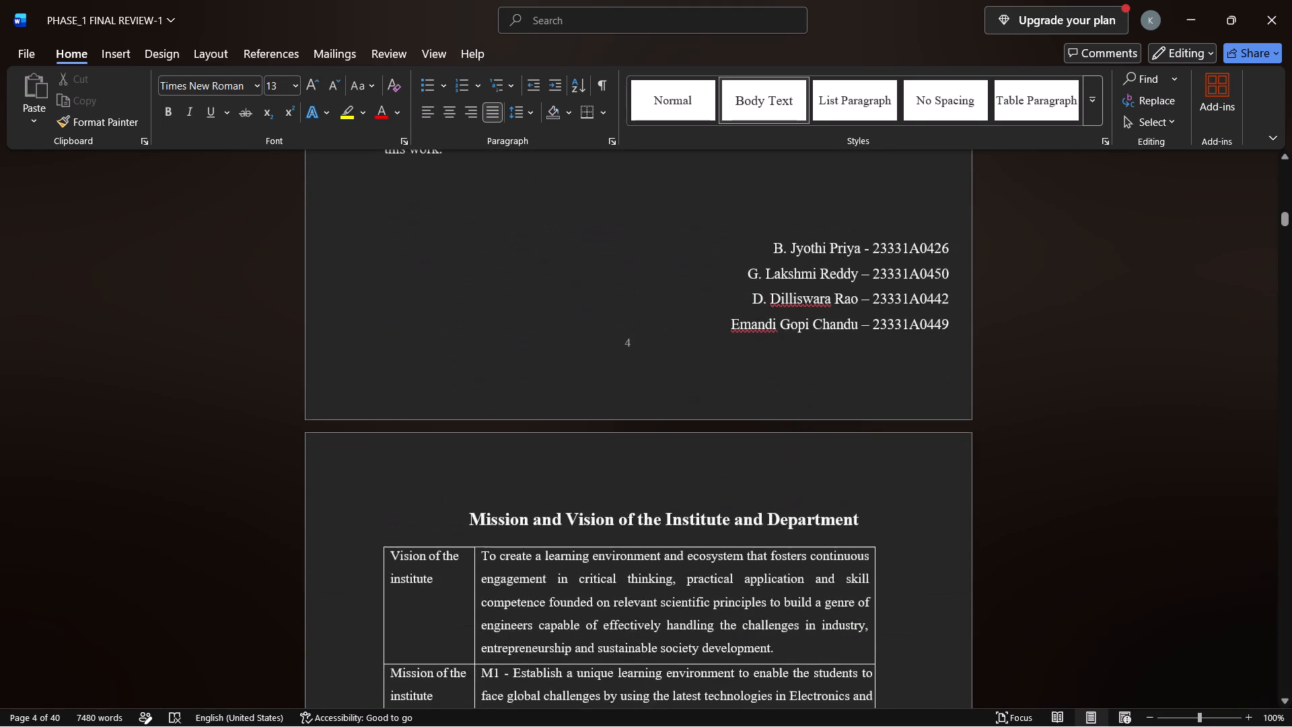
{"action": "scroll", "coordinate": [380, 316], "scroll_direction": "down", "scroll_amount": 3}
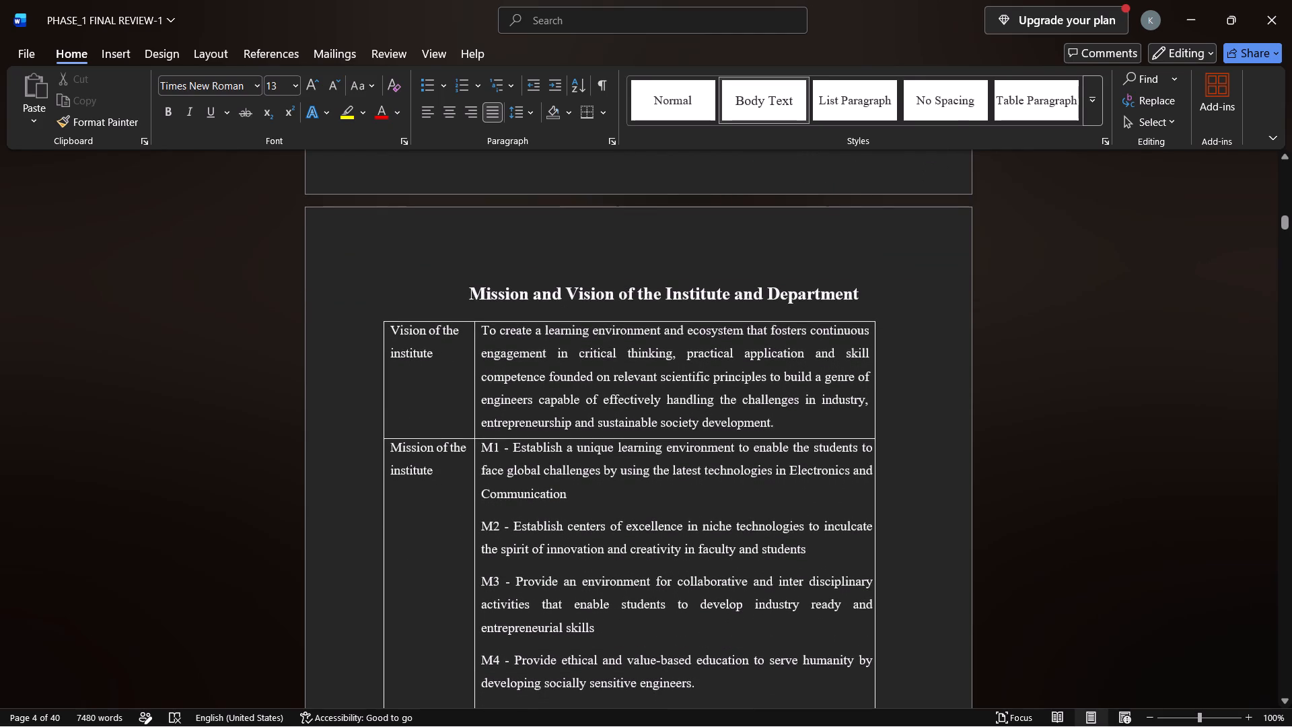
{"action": "key", "text": "alt+Tab"}
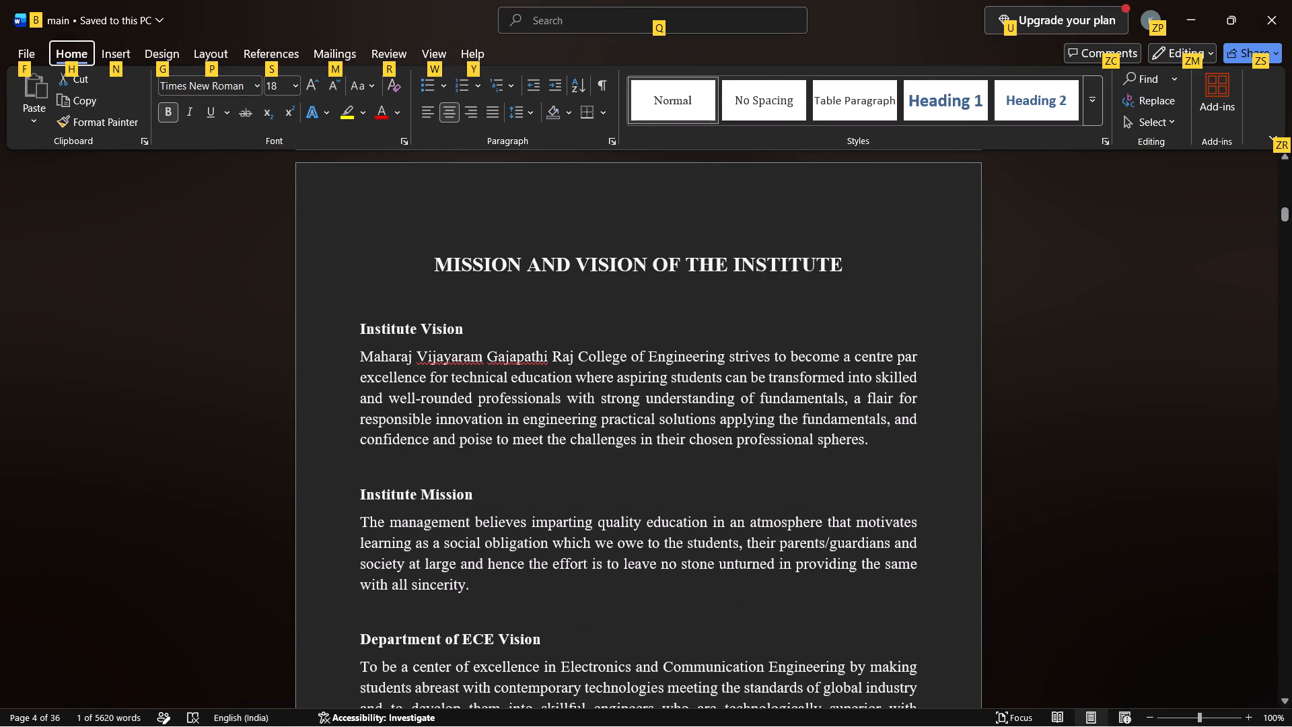
{"action": "scroll", "coordinate": [478, 352], "scroll_direction": "down", "scroll_amount": 4}
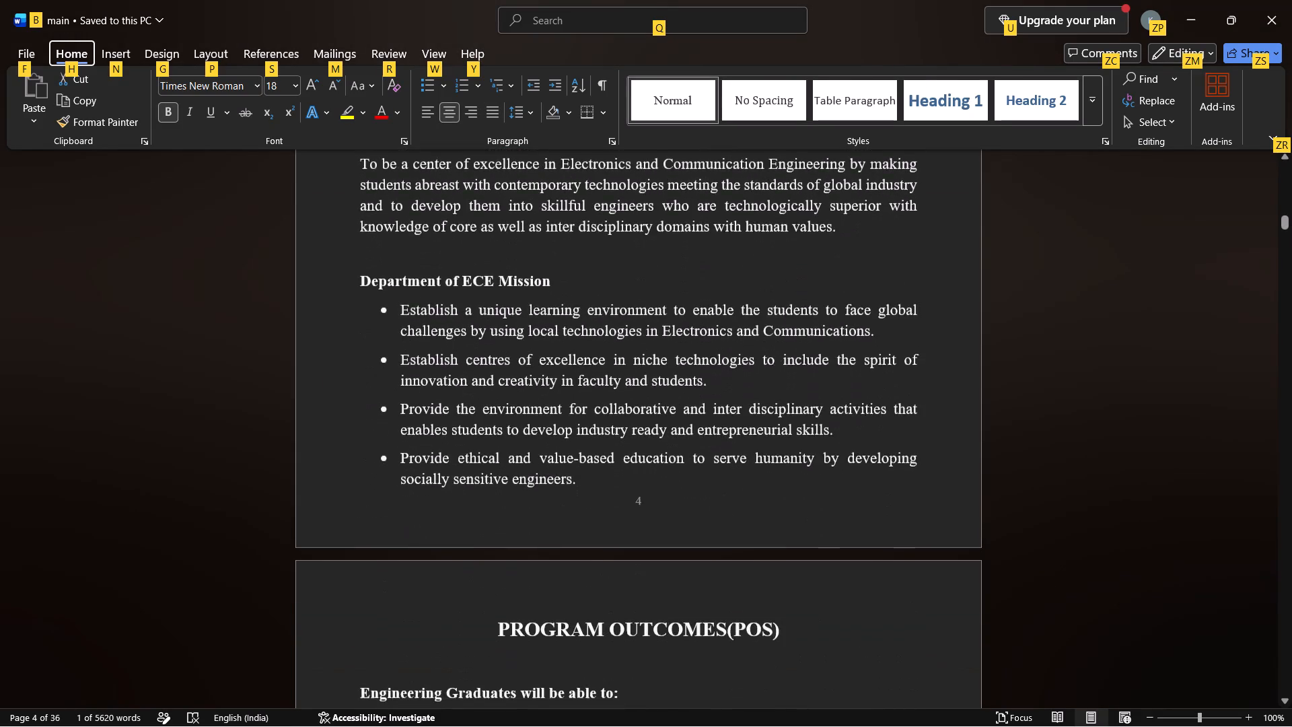
{"action": "scroll", "coordinate": [478, 352], "scroll_direction": "up", "scroll_amount": 2}
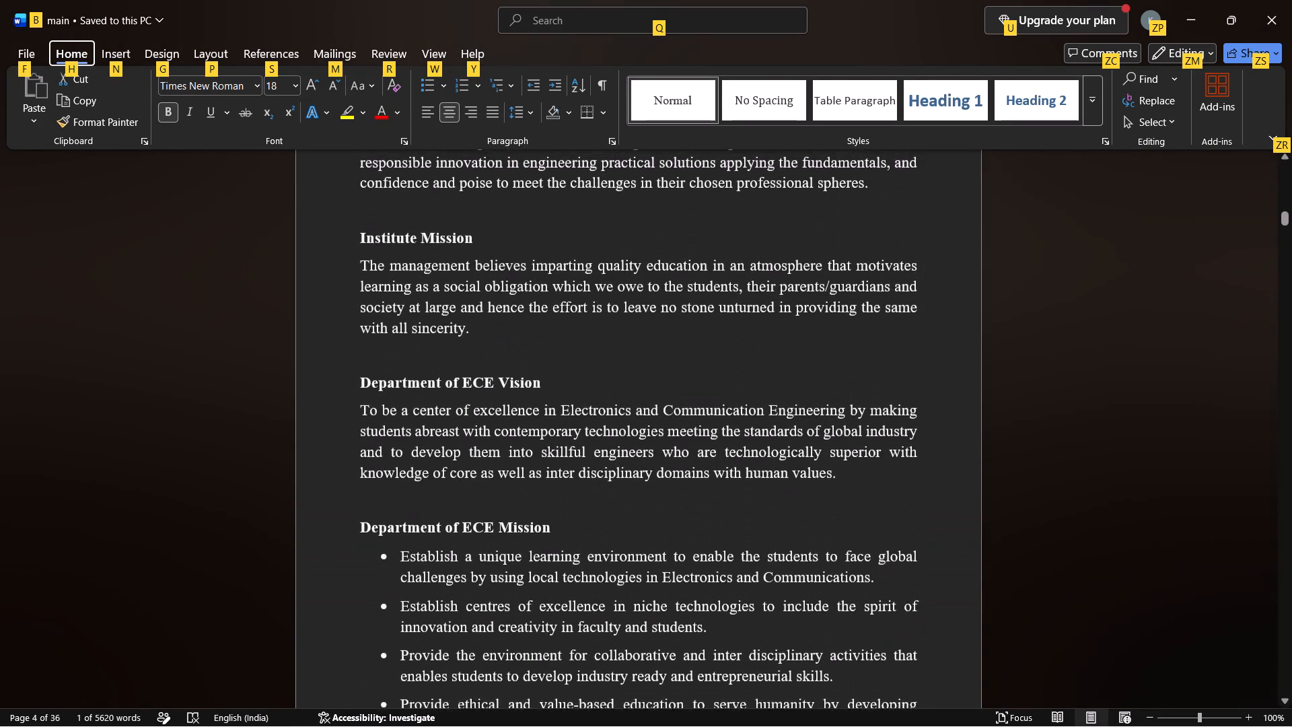
{"action": "key", "text": "alt+Tab"}
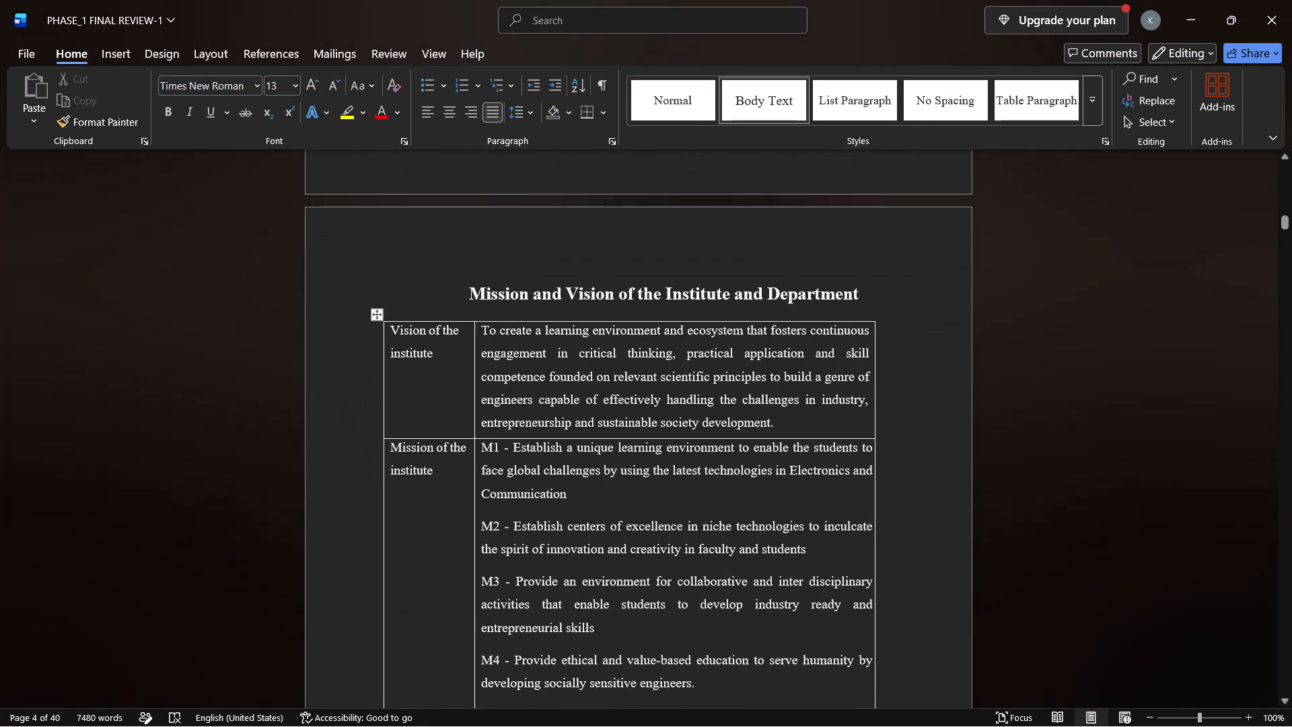
{"action": "scroll", "coordinate": [478, 352], "scroll_direction": "down", "scroll_amount": 2}
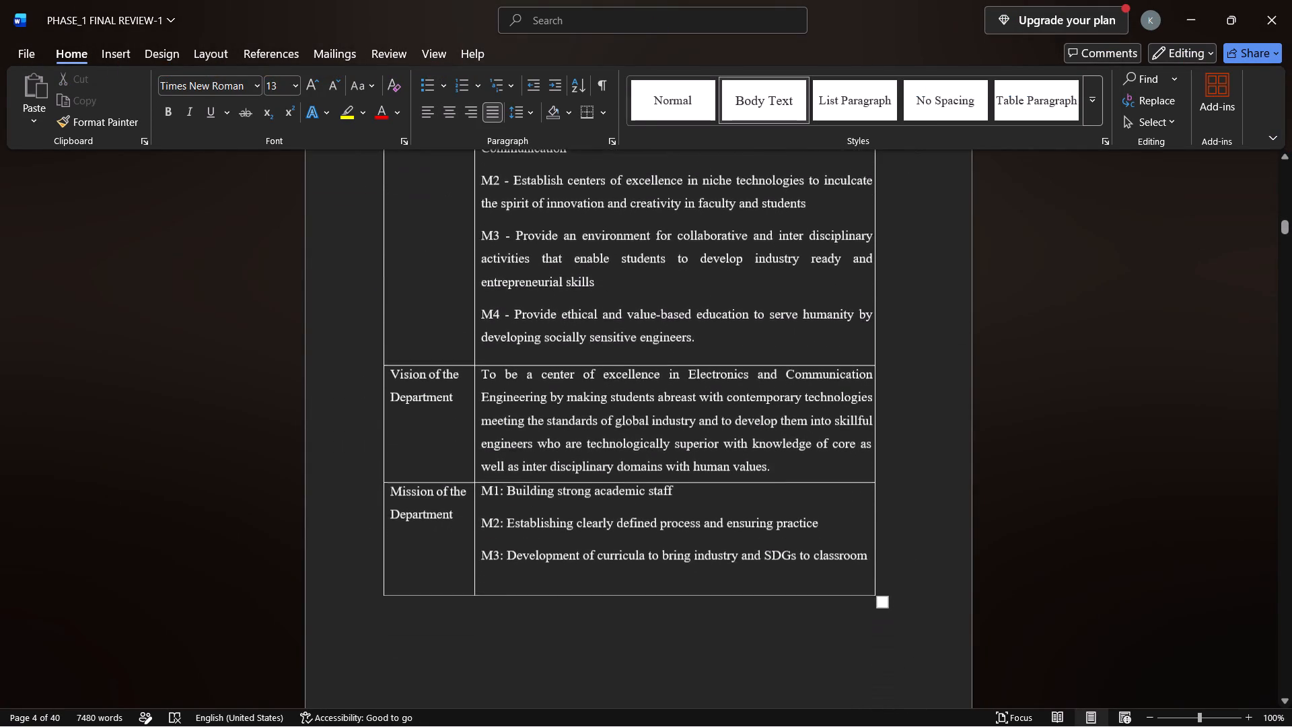
{"action": "scroll", "coordinate": [478, 352], "scroll_direction": "up", "scroll_amount": 2}
Clear all the text from the table under the "Mission and Vision of the Institute and Department" heading.
{"action": "left_click", "coordinate": [478, 352]}
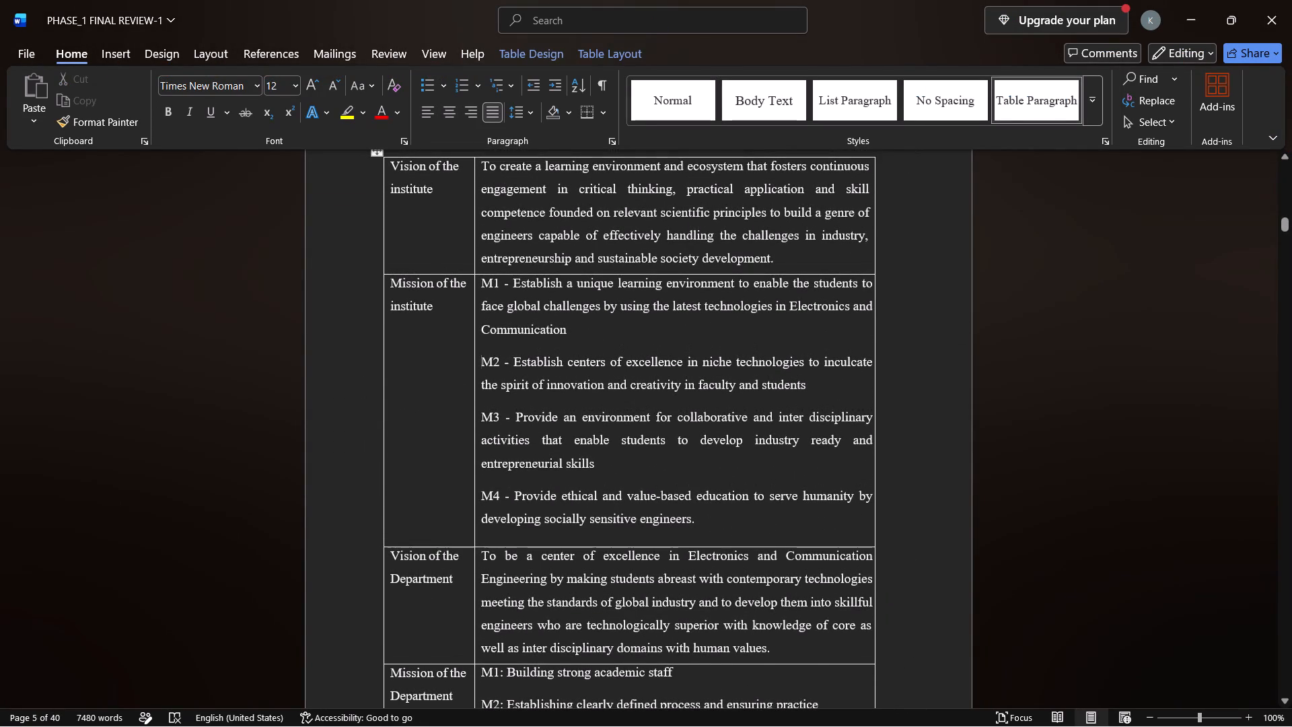
{"action": "scroll", "coordinate": [463, 283], "scroll_direction": "up", "scroll_amount": 1}
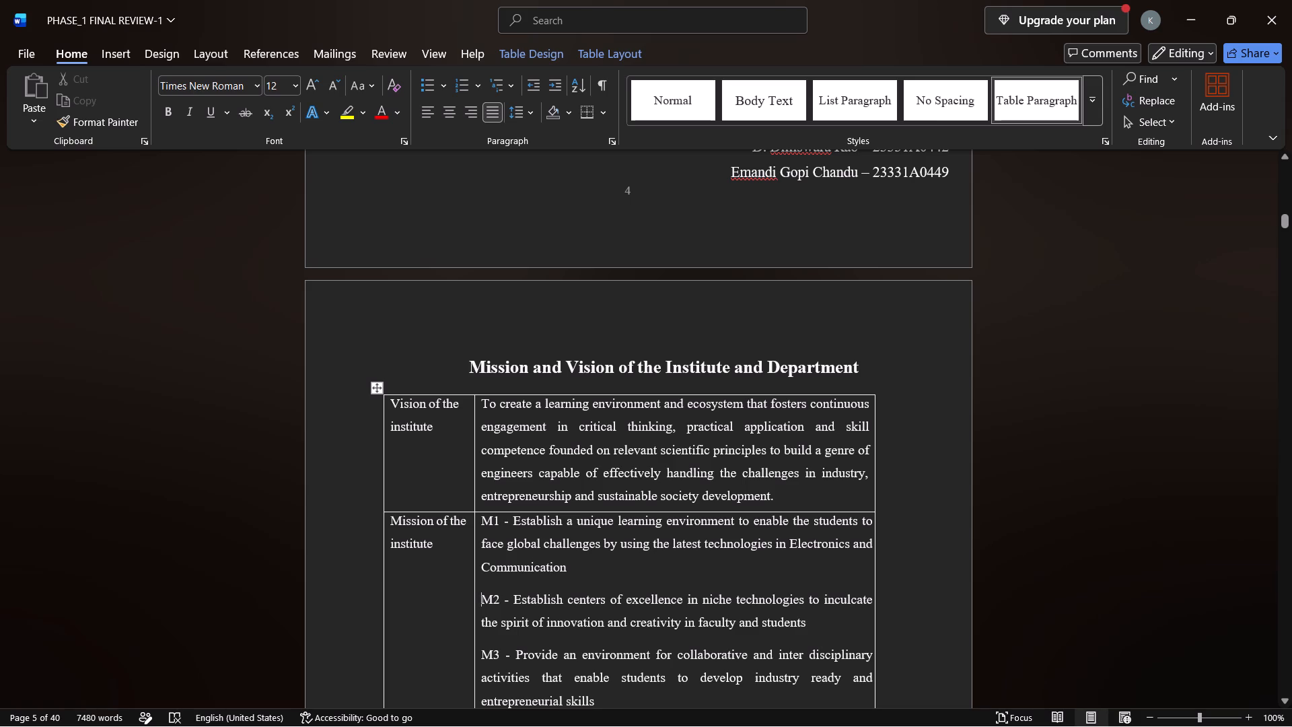
{"action": "left_click", "coordinate": [404, 419]}
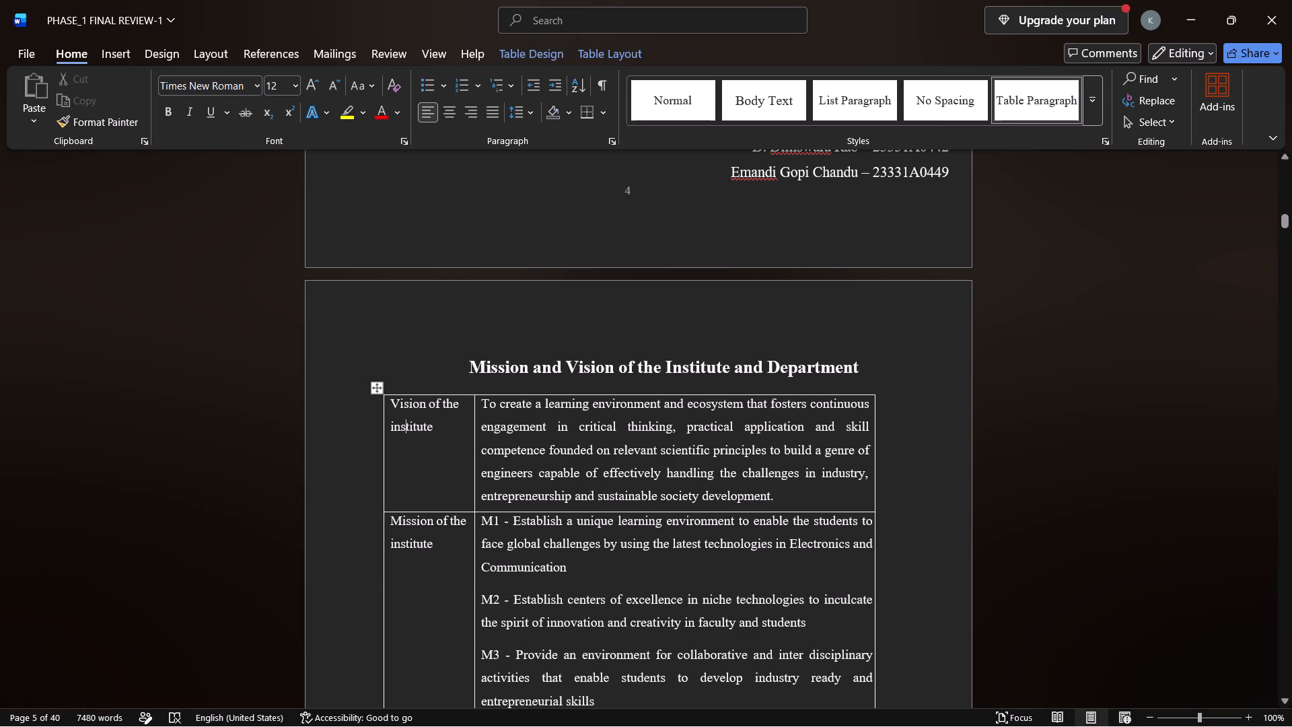
{"action": "left_click", "coordinate": [396, 380]}
{"action": "left_click", "coordinate": [396, 391]}
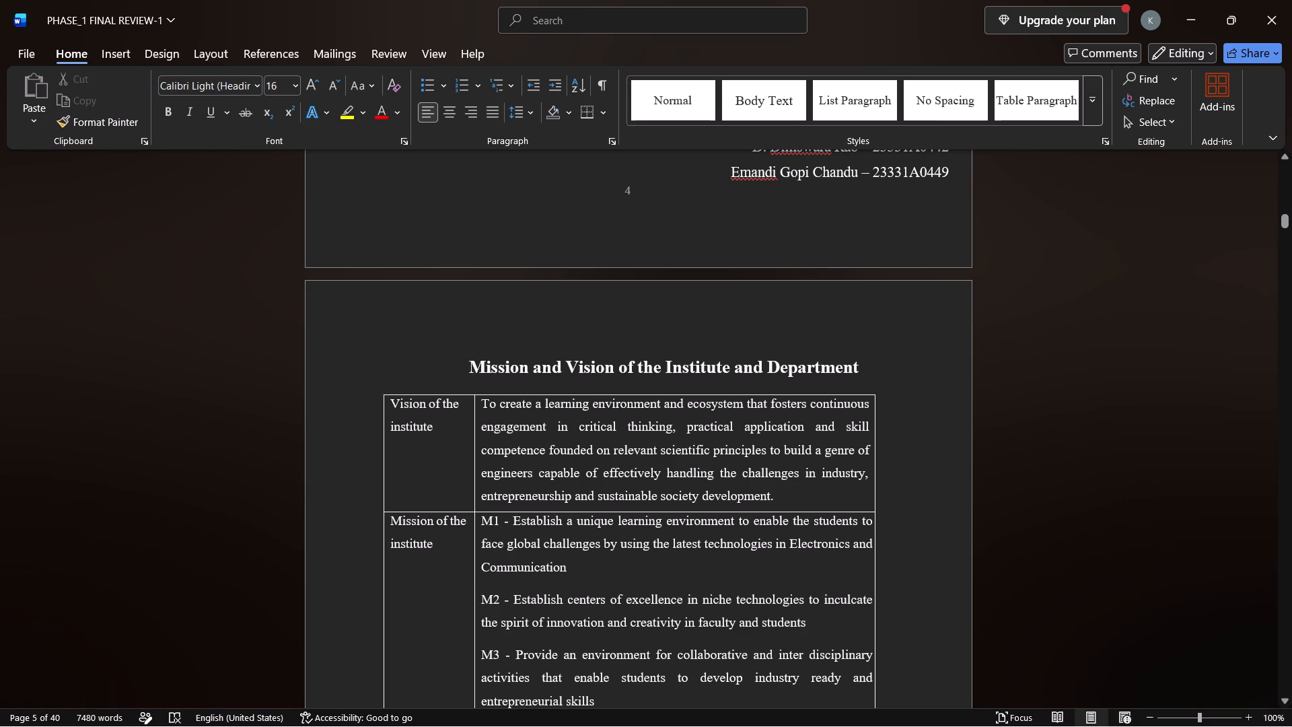
{"action": "left_click", "coordinate": [390, 404]}
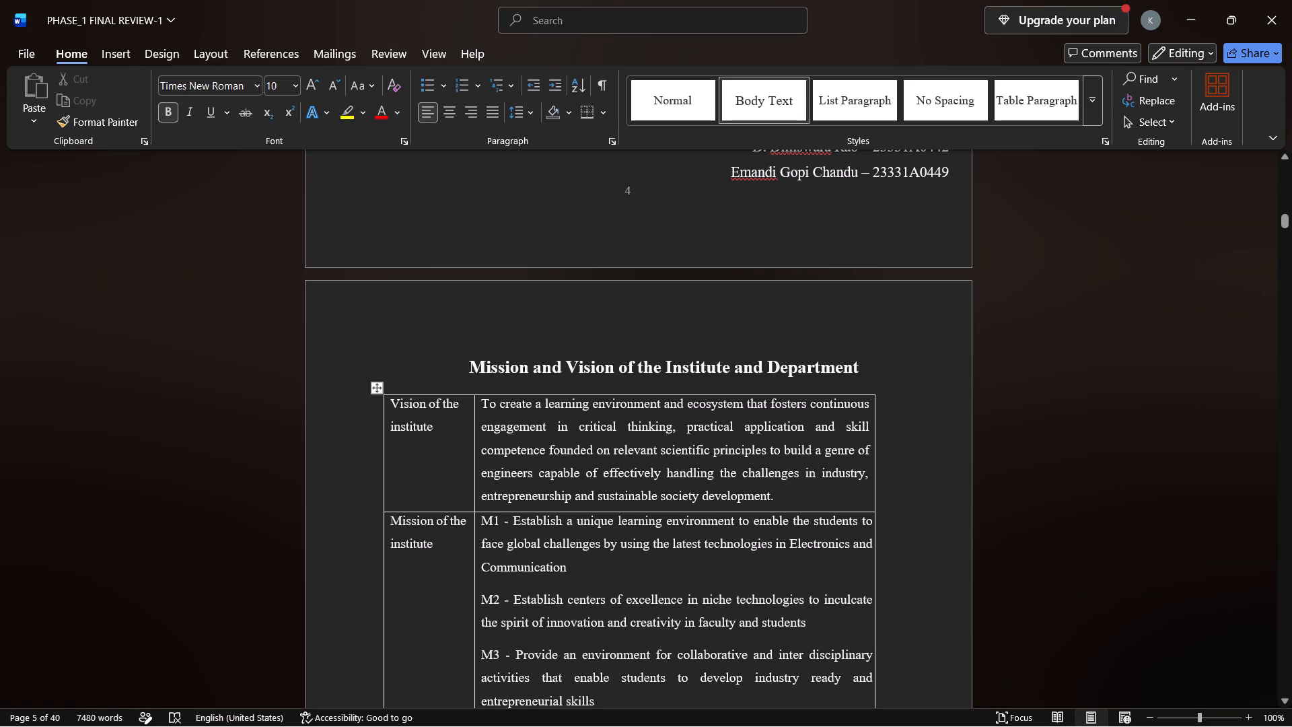
{"action": "left_click_drag", "start_coordinate": [390, 404], "coordinate": [684, 650]}
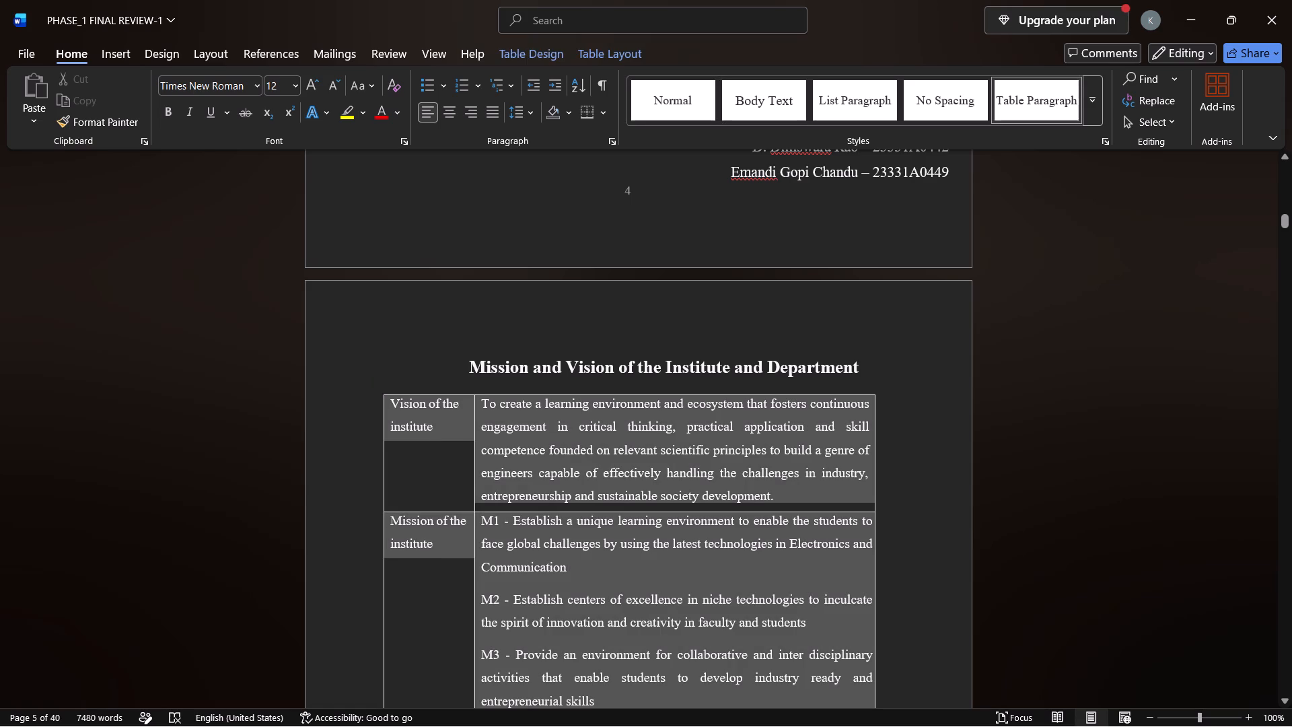
{"action": "left_click_drag", "start_coordinate": [684, 650], "coordinate": [768, 639]}
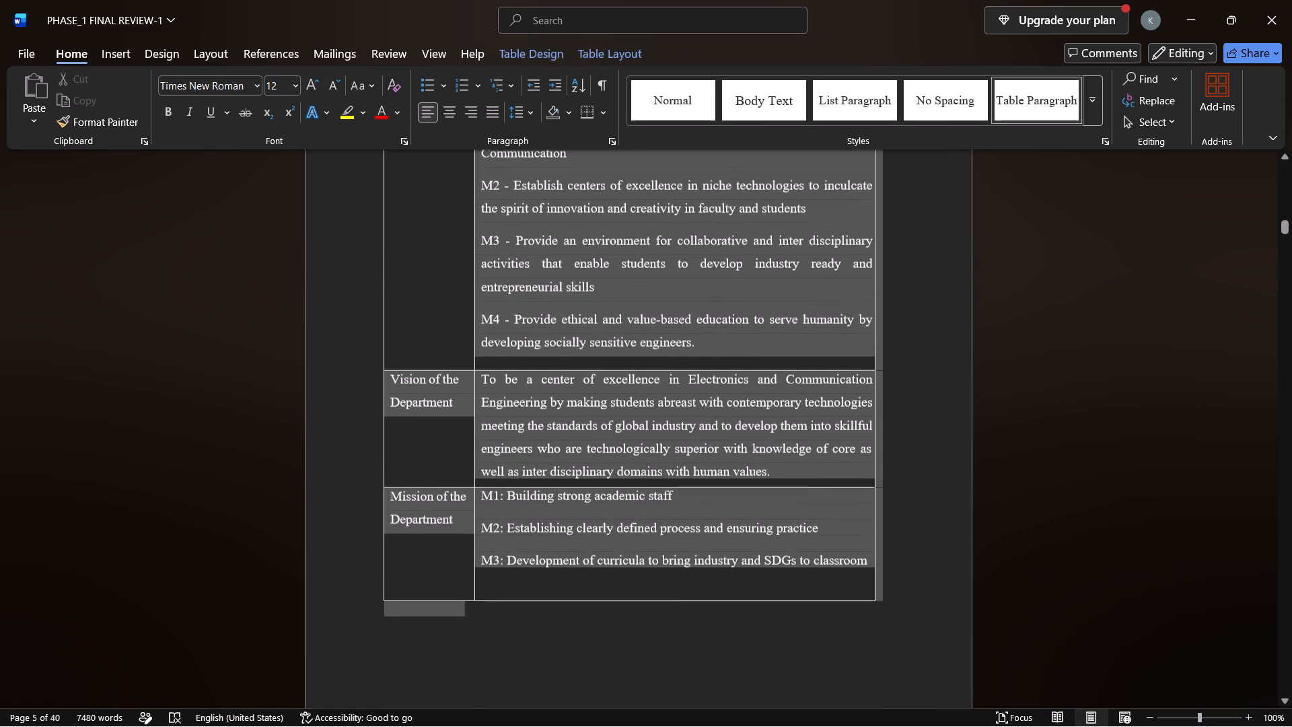
{"action": "left_click_drag", "start_coordinate": [768, 639], "coordinate": [772, 592]}
{"action": "key", "text": "Delete"}
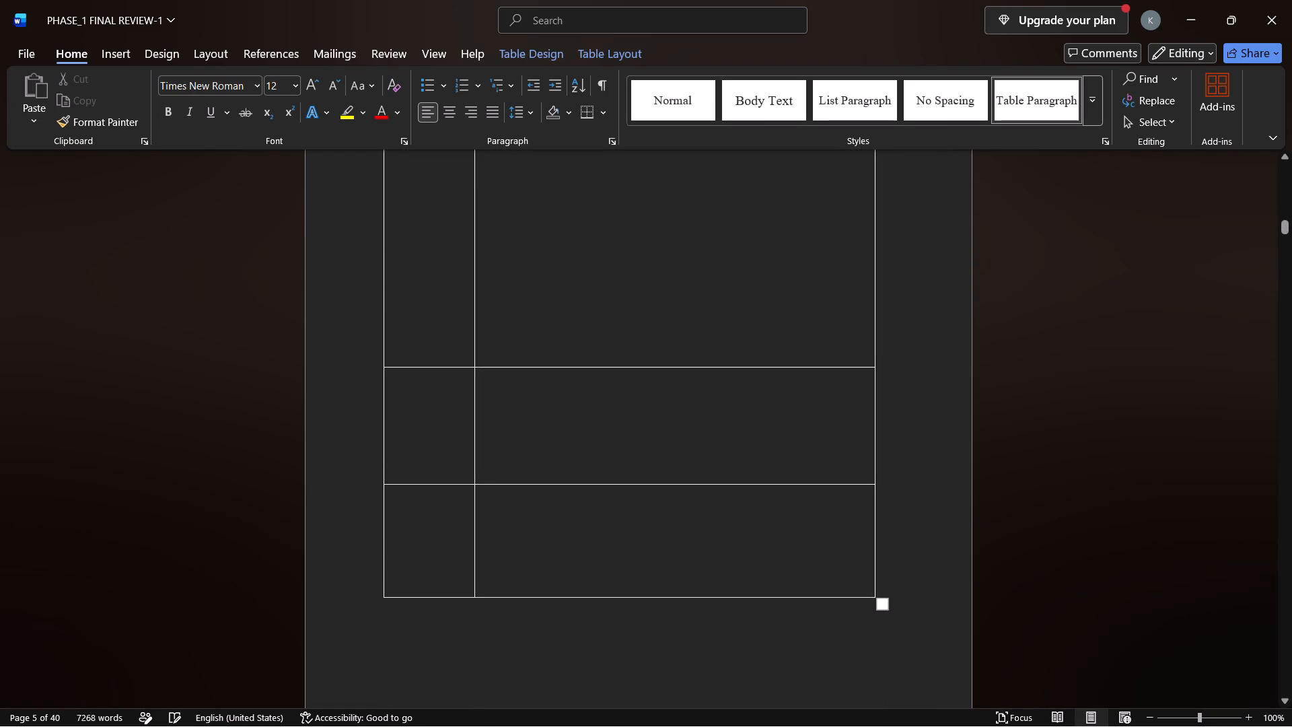
Delete the entire wide second column of the emptied mission and vision table.
{"action": "right_click", "coordinate": [773, 514]}
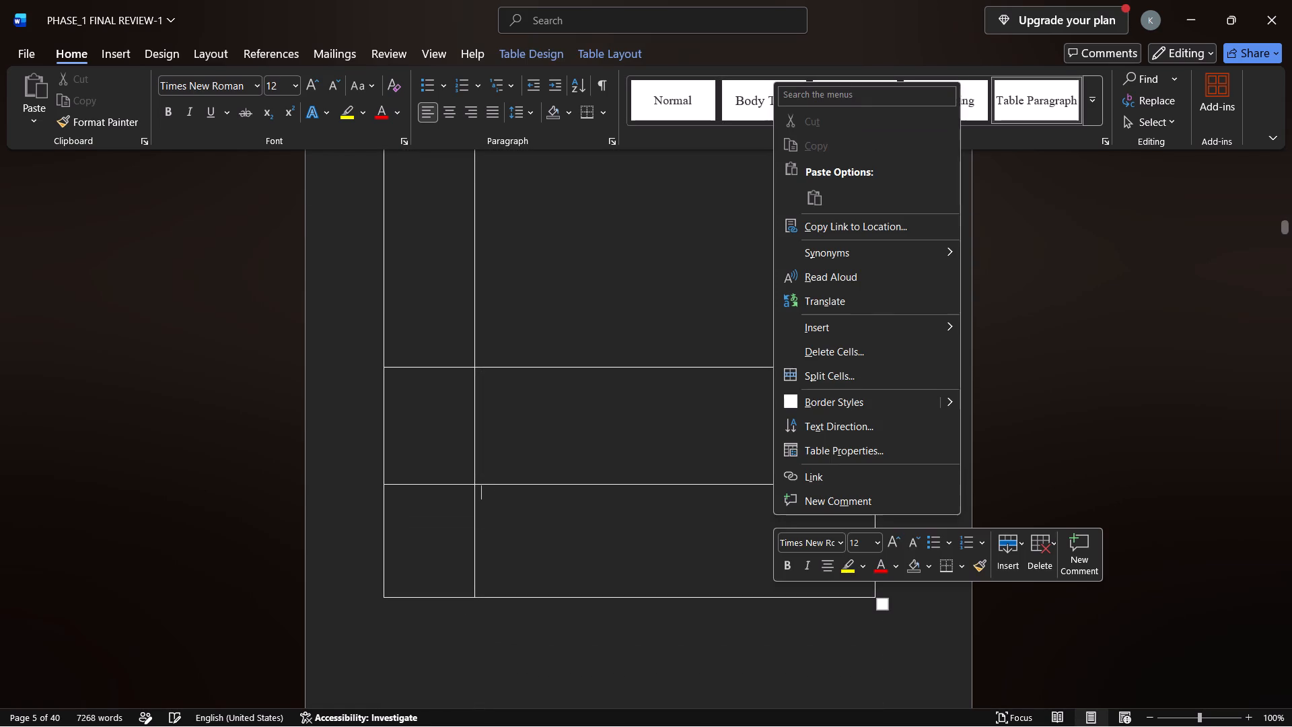
{"action": "left_click", "coordinate": [840, 350]}
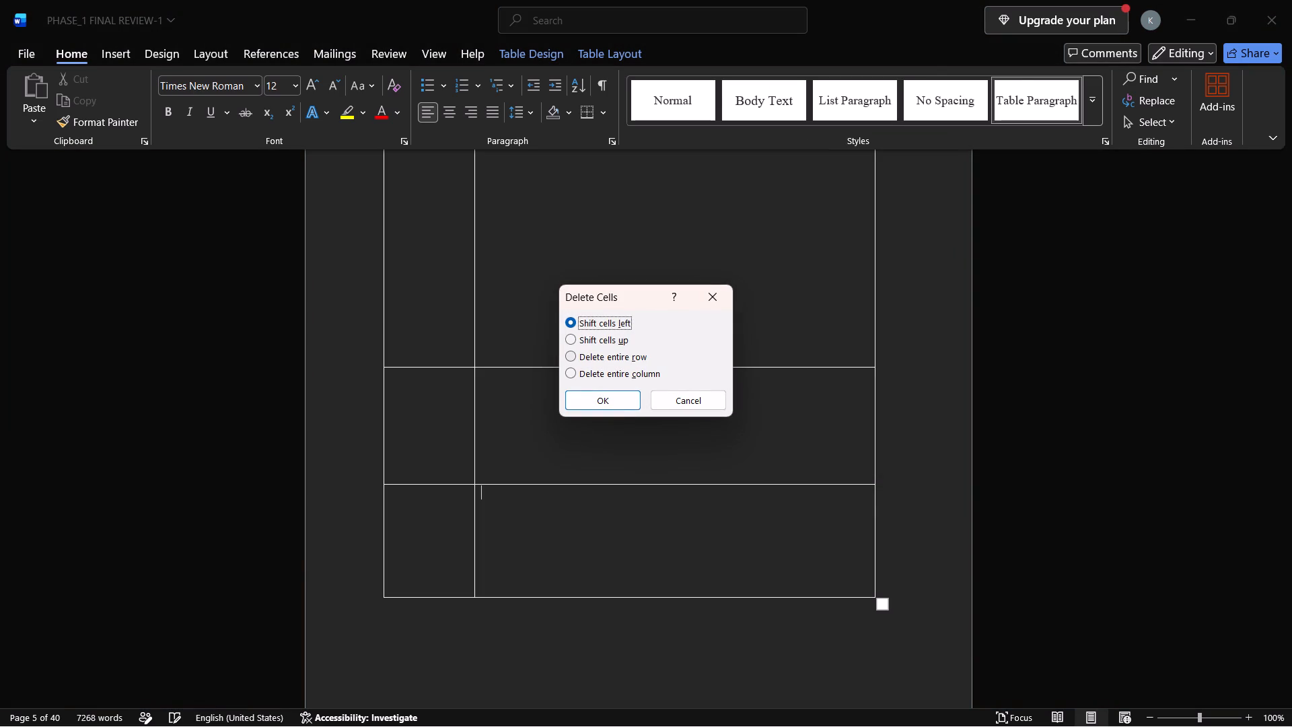
{"action": "left_click", "coordinate": [569, 353]}
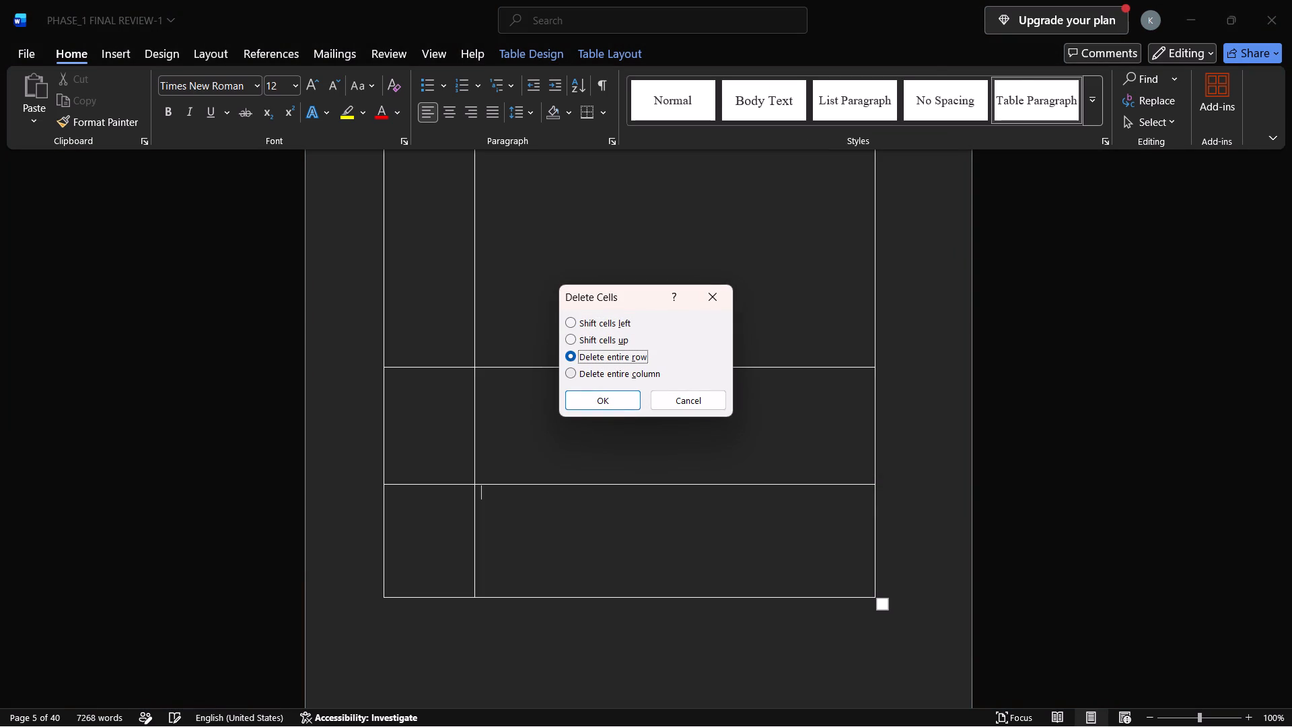
{"action": "left_click", "coordinate": [570, 376]}
{"action": "left_click", "coordinate": [598, 401]}
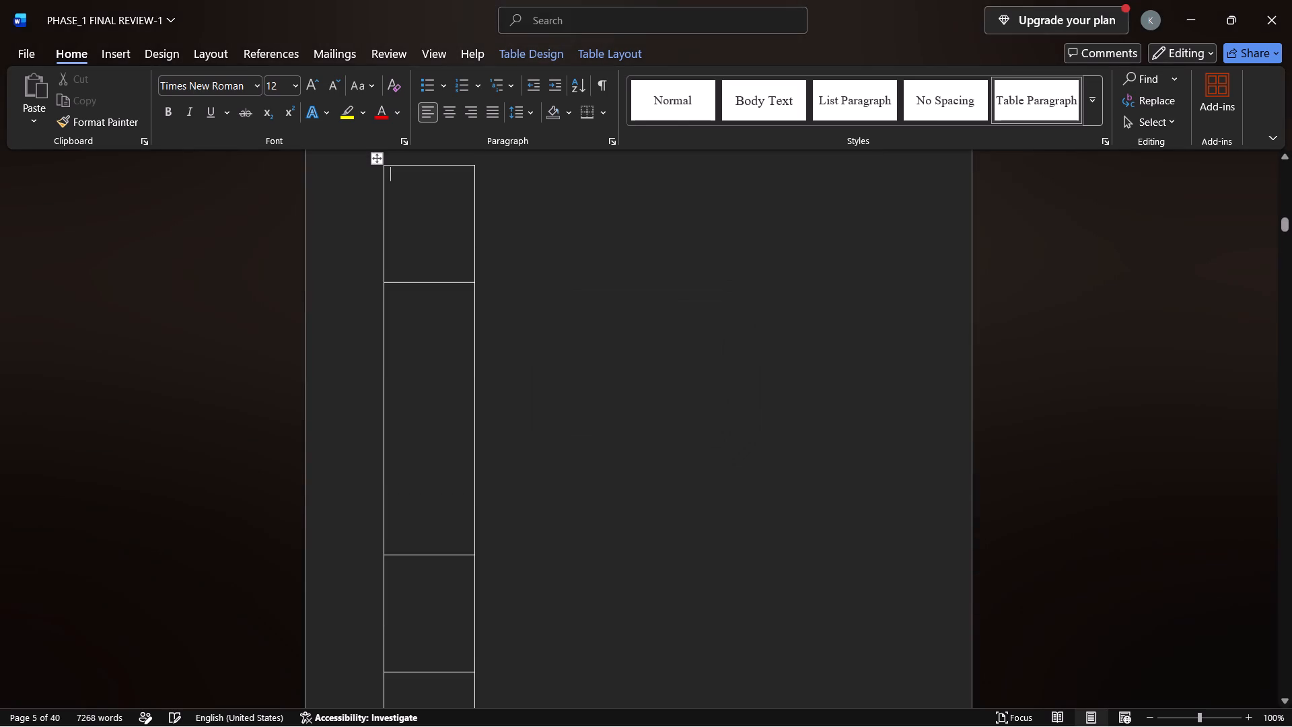
Delete the remaining rows of the emptied single-column table so that no table is left under the mission and vision heading.
{"action": "right_click", "coordinate": [462, 386]}
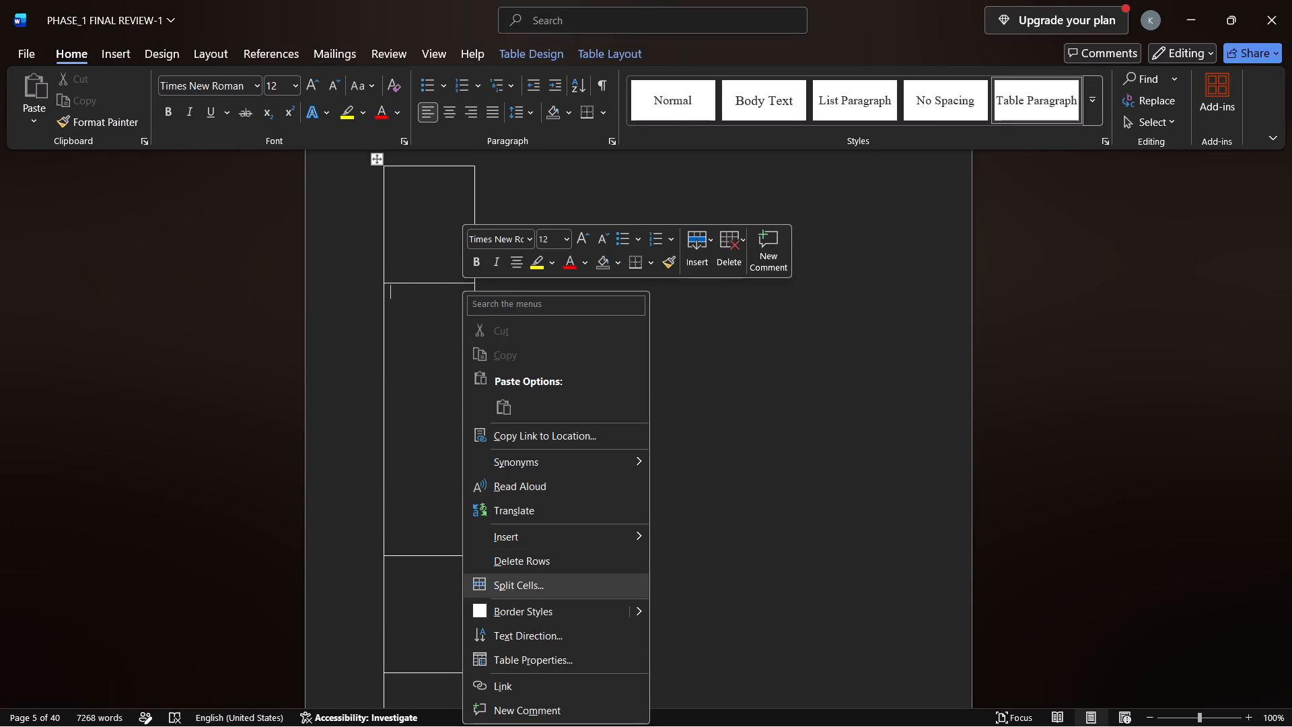
{"action": "left_click", "coordinate": [561, 559]}
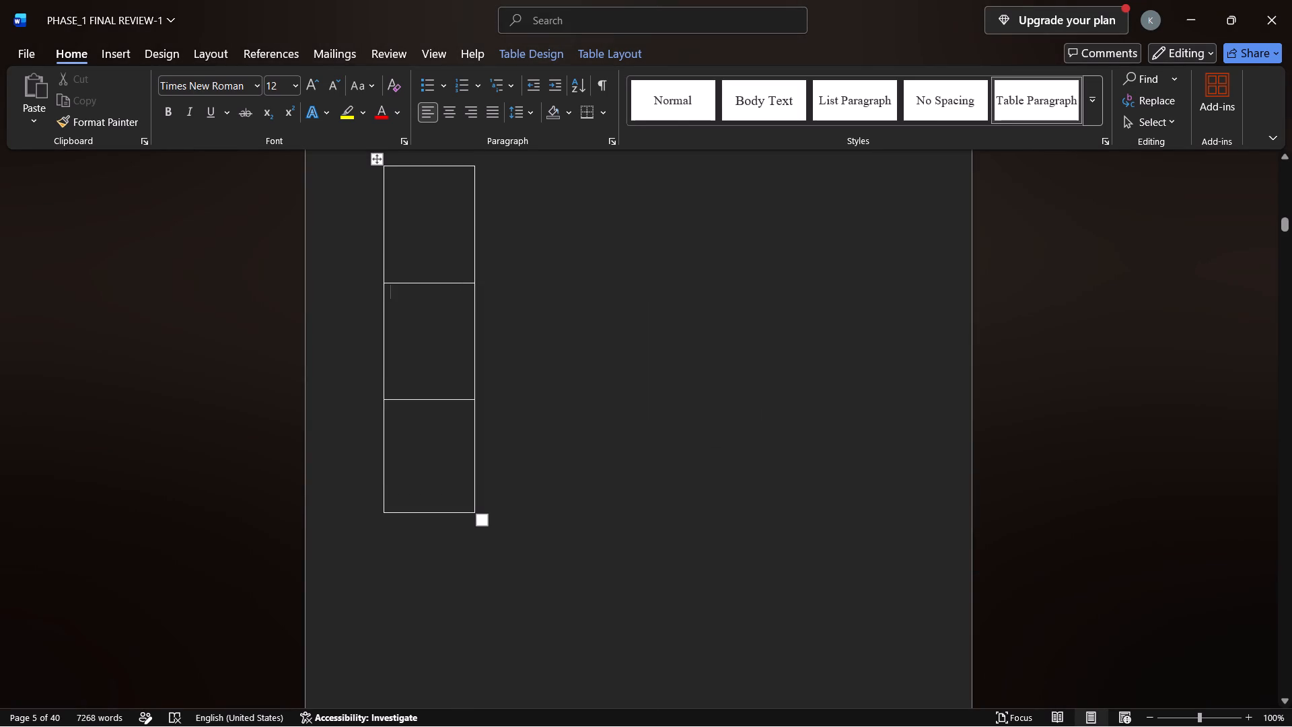
{"action": "right_click", "coordinate": [437, 460]}
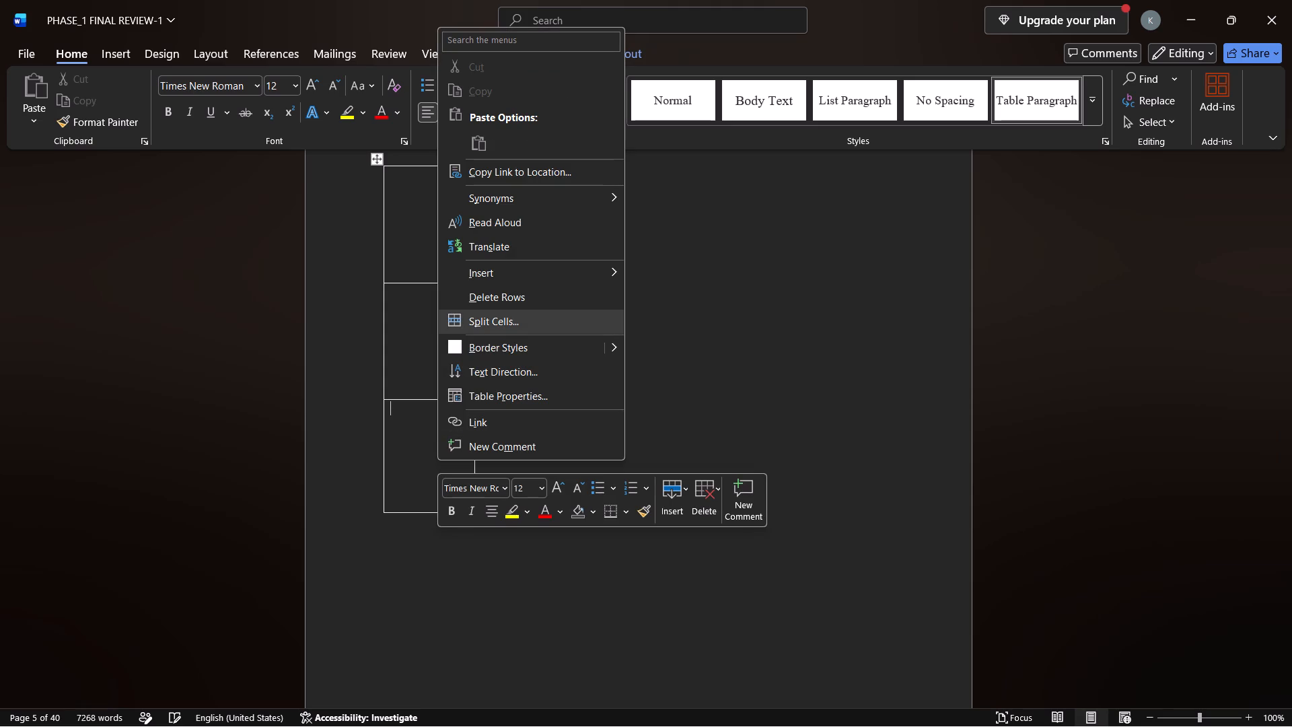
{"action": "left_click", "coordinate": [491, 295]}
{"action": "right_click", "coordinate": [424, 331]}
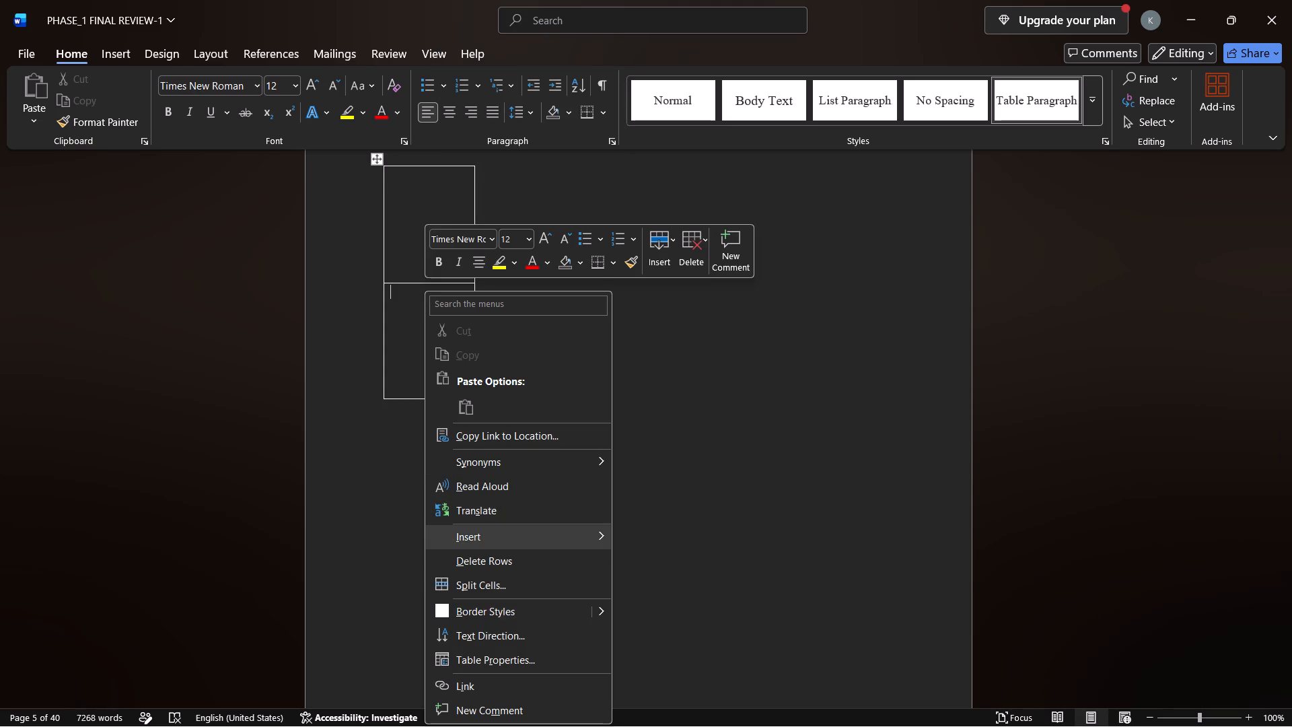
{"action": "left_click", "coordinate": [511, 561]}
{"action": "right_click", "coordinate": [446, 235]}
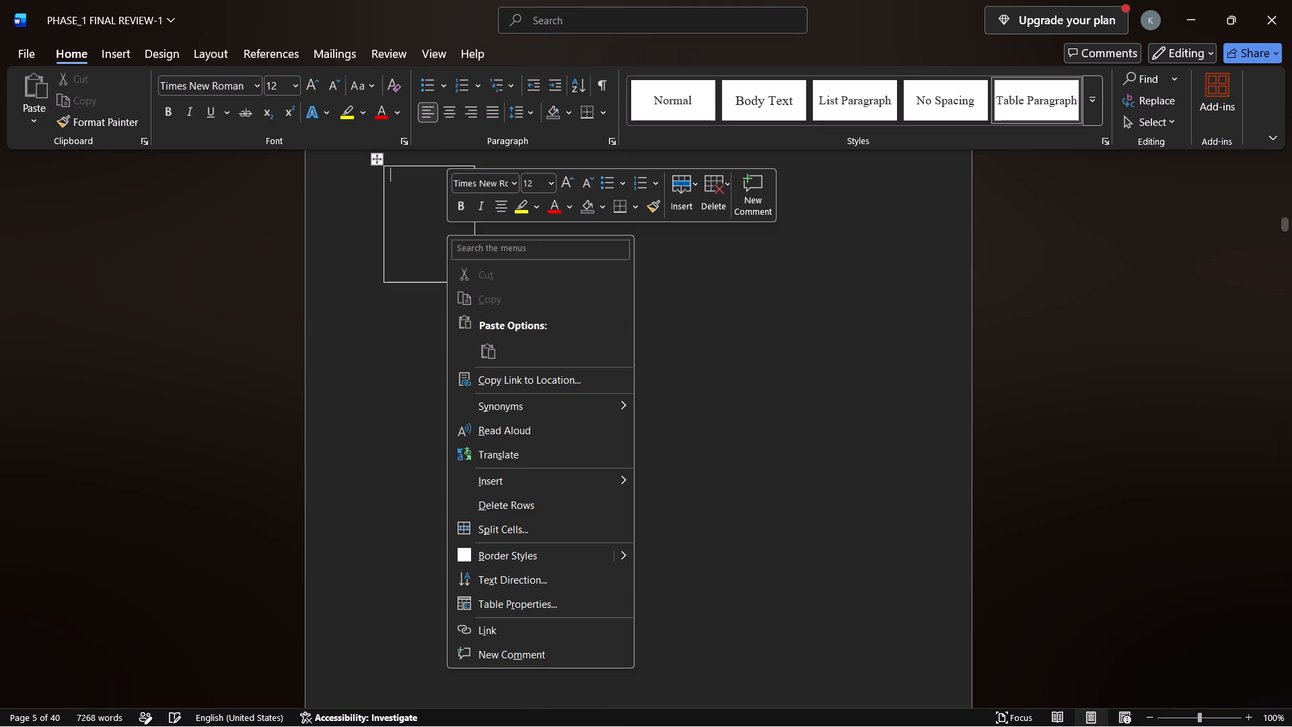
{"action": "left_click", "coordinate": [541, 510]}
Copy the main document's text from "Institute Vision" through the last ECE mission bullet into PHASE_1 FINAL REVIEW-1 below the mission and vision heading.
{"action": "scroll", "coordinate": [535, 413], "scroll_direction": "up", "scroll_amount": 1}
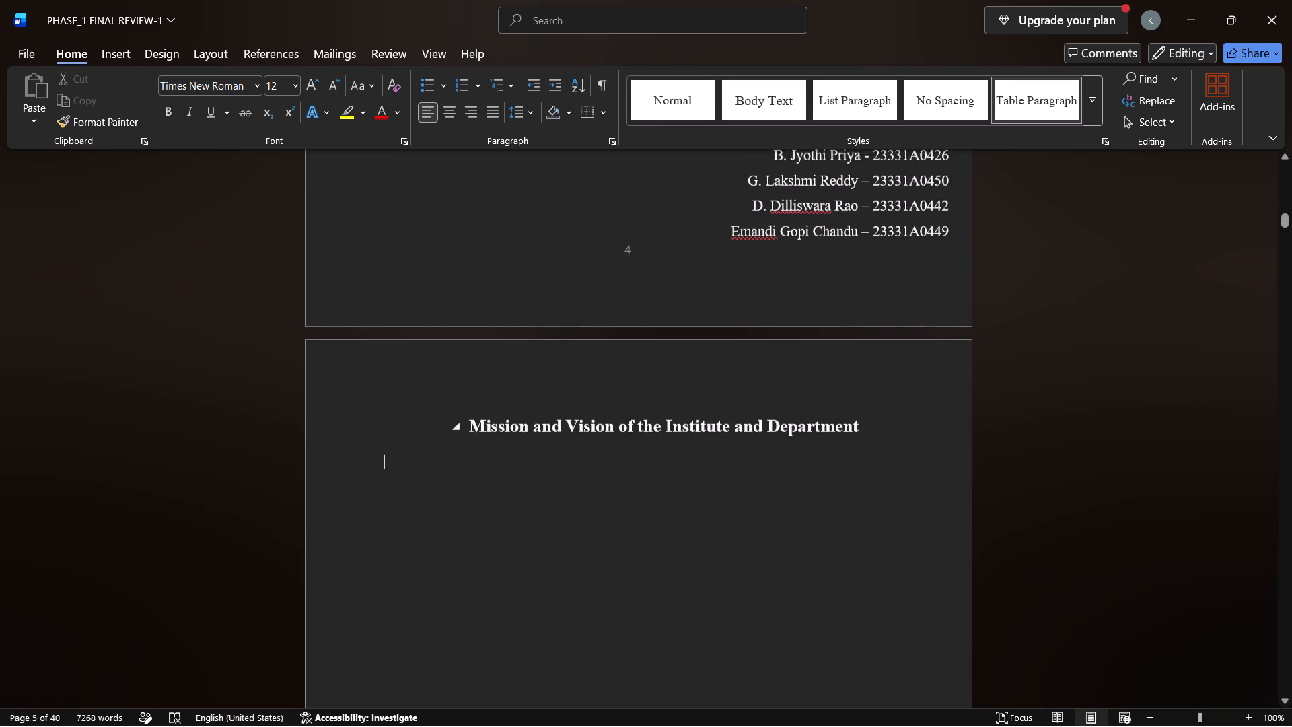
{"action": "scroll", "coordinate": [535, 413], "scroll_direction": "up", "scroll_amount": 1}
{"action": "key", "text": "alt+Tab"}
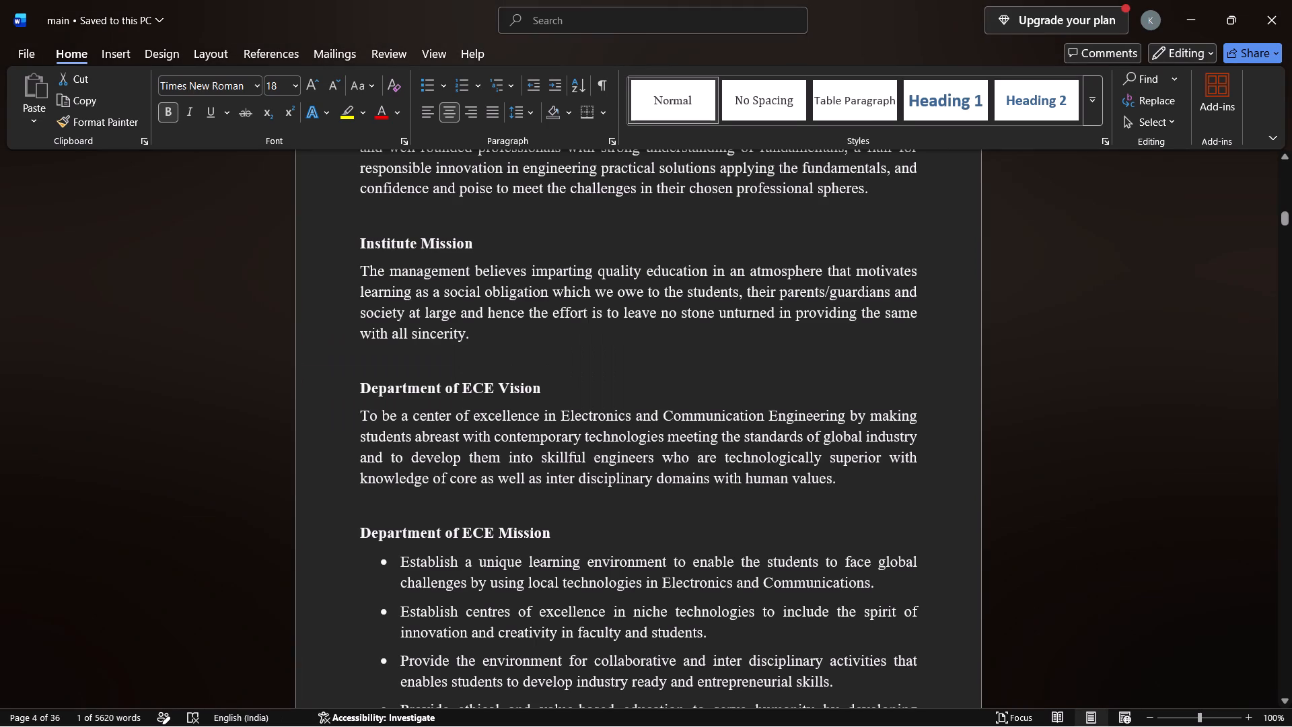
{"action": "scroll", "coordinate": [505, 354], "scroll_direction": "up", "scroll_amount": 1}
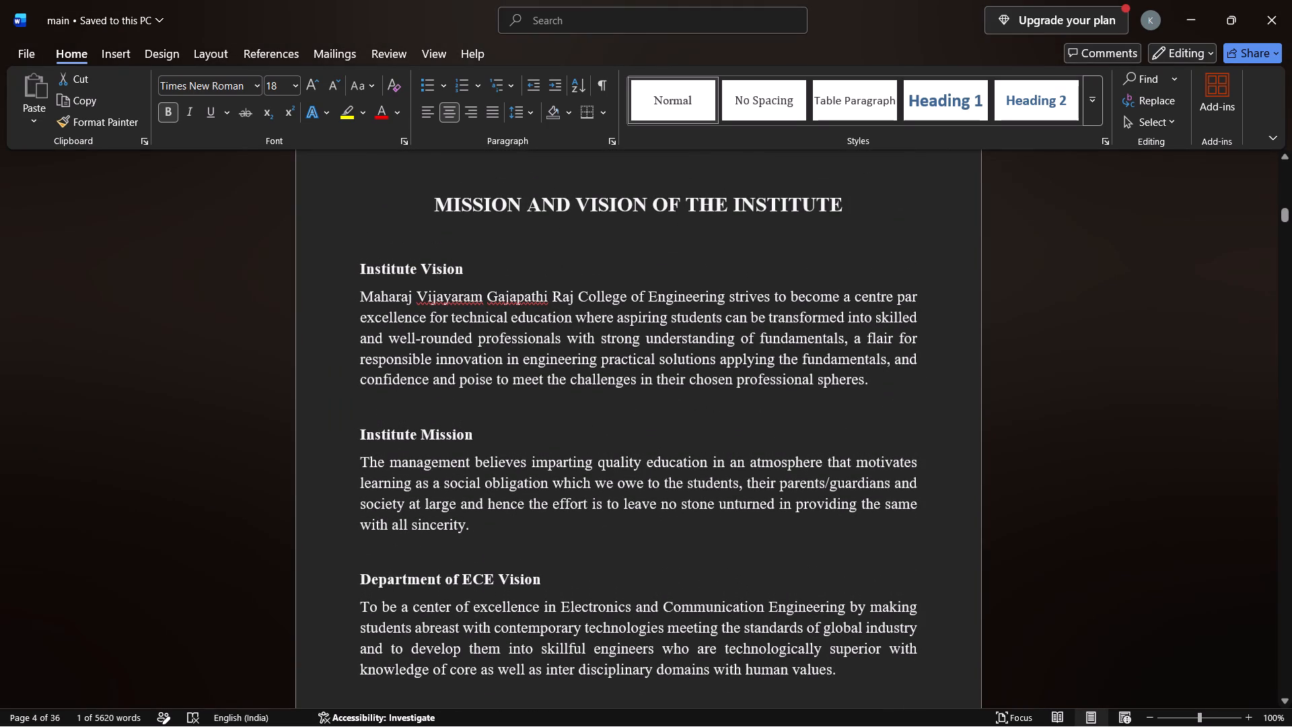
{"action": "left_click_drag", "start_coordinate": [360, 267], "coordinate": [652, 613]}
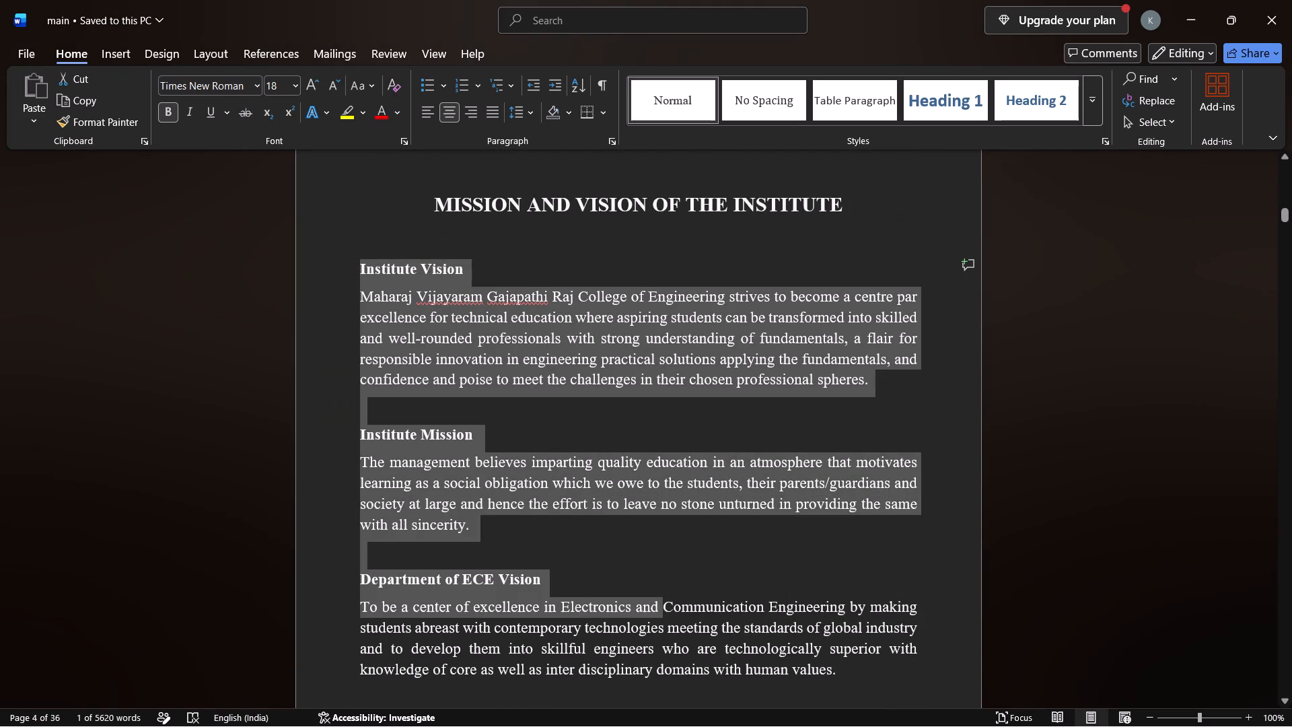
{"action": "left_click_drag", "start_coordinate": [652, 613], "coordinate": [810, 725]}
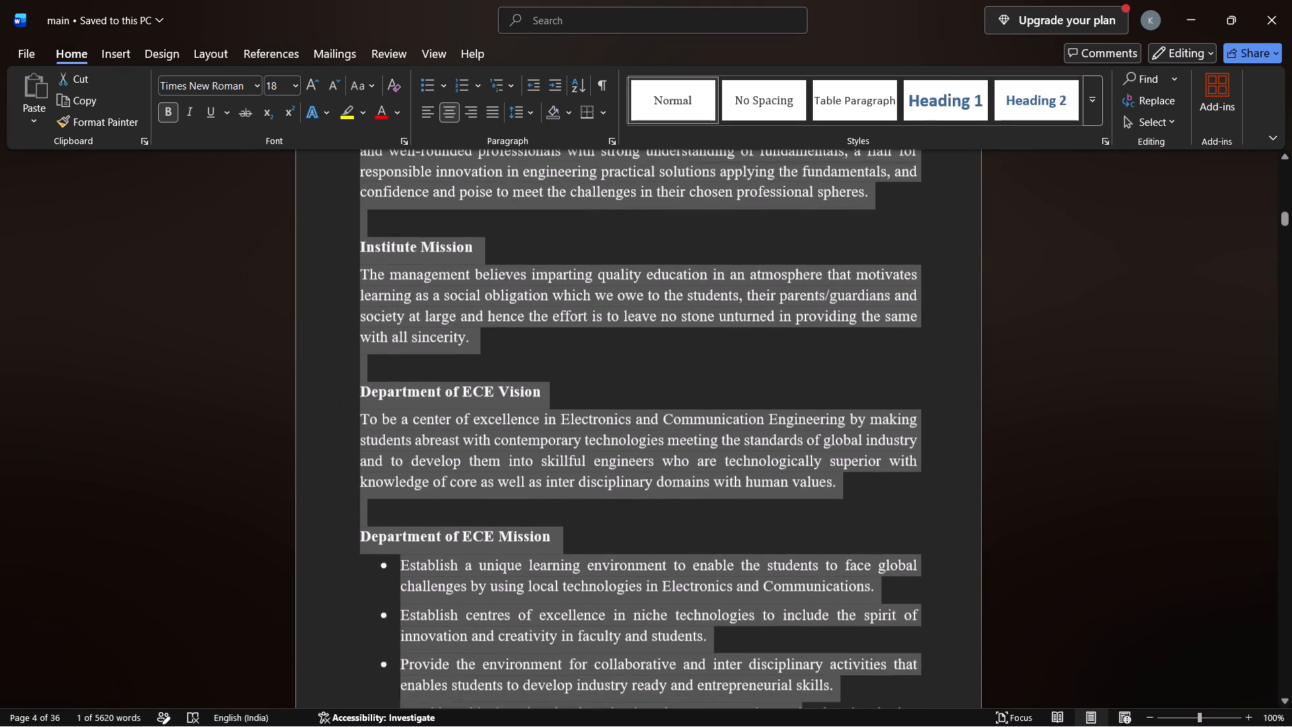
{"action": "left_click_drag", "start_coordinate": [810, 725], "coordinate": [589, 532]}
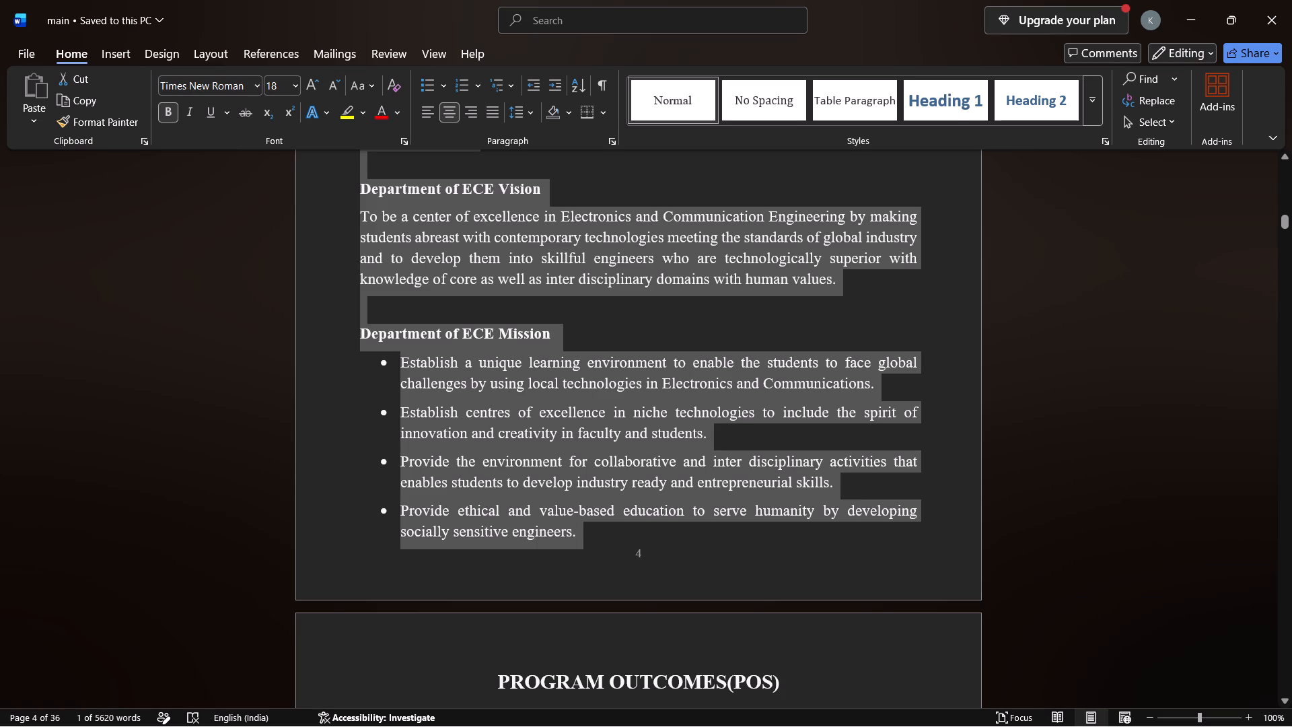
{"action": "left_click_drag", "start_coordinate": [589, 532], "coordinate": [585, 529]}
{"action": "key", "text": "ctrl+c"}
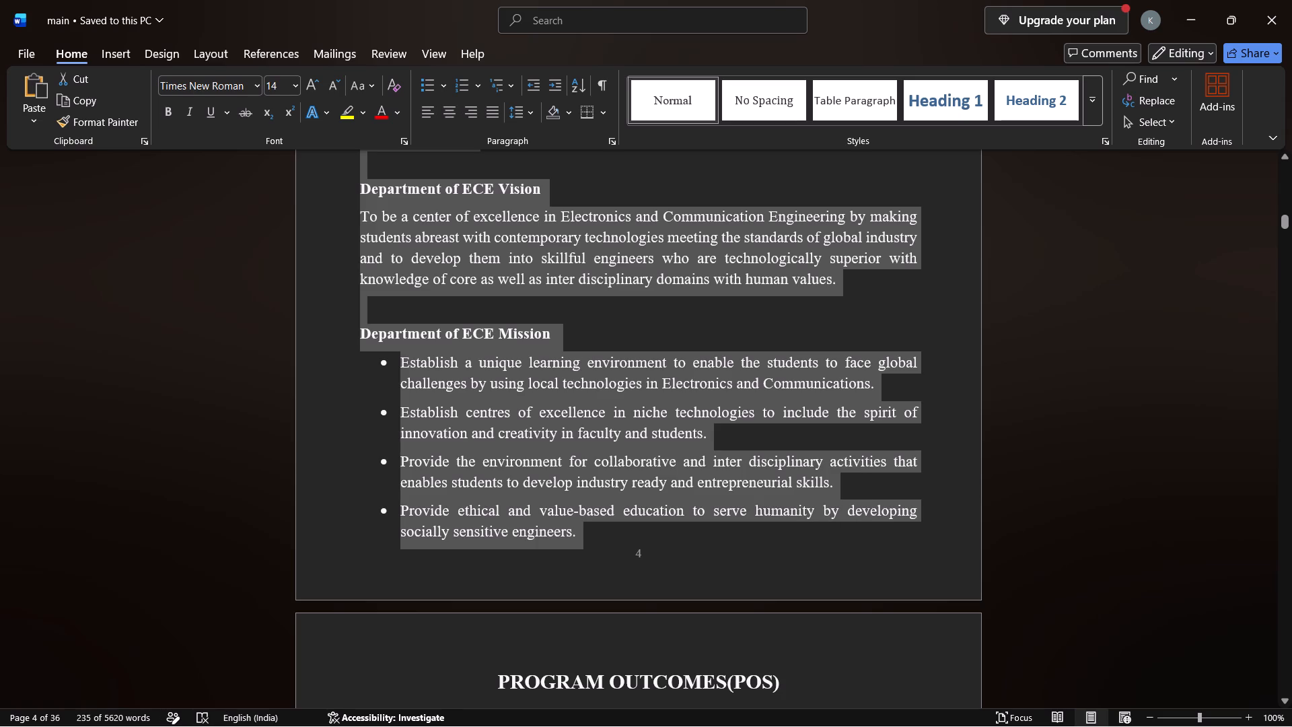
{"action": "key", "text": "ctrl+c"}
{"action": "key", "text": "alt+Tab"}
{"action": "left_click", "coordinate": [385, 411]}
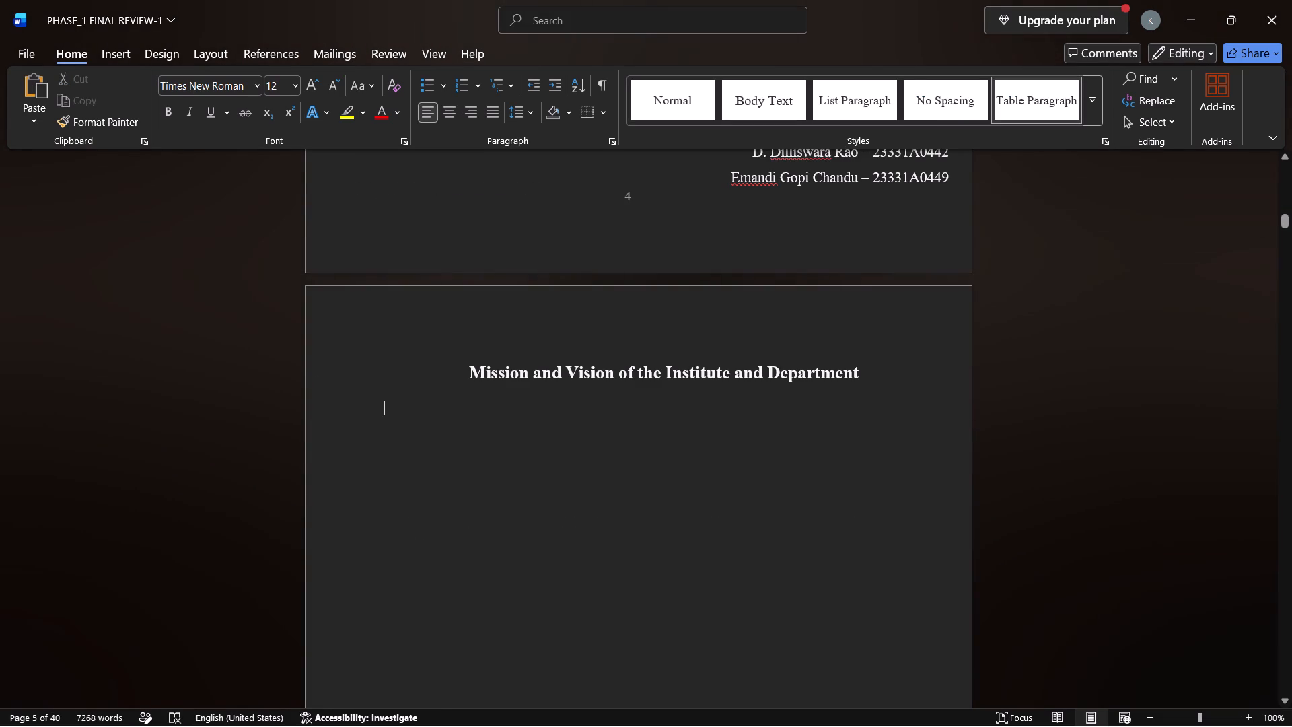
{"action": "key", "text": "ctrl+v"}
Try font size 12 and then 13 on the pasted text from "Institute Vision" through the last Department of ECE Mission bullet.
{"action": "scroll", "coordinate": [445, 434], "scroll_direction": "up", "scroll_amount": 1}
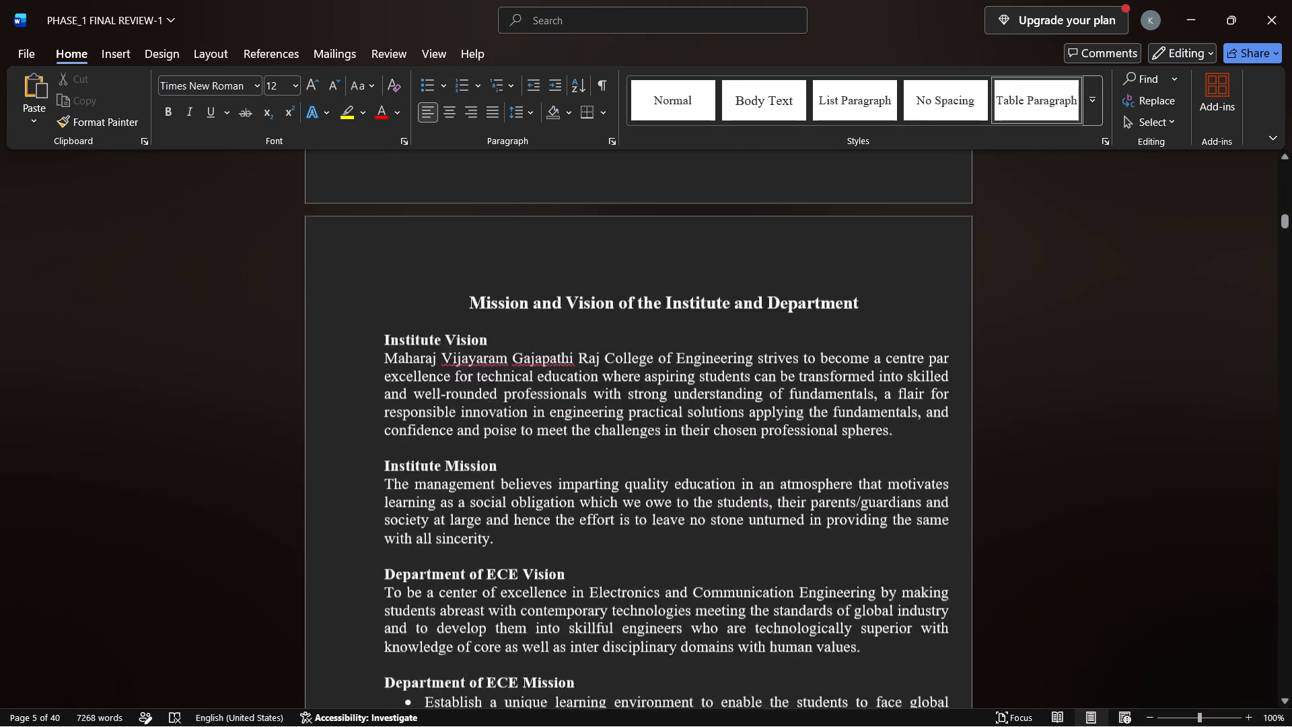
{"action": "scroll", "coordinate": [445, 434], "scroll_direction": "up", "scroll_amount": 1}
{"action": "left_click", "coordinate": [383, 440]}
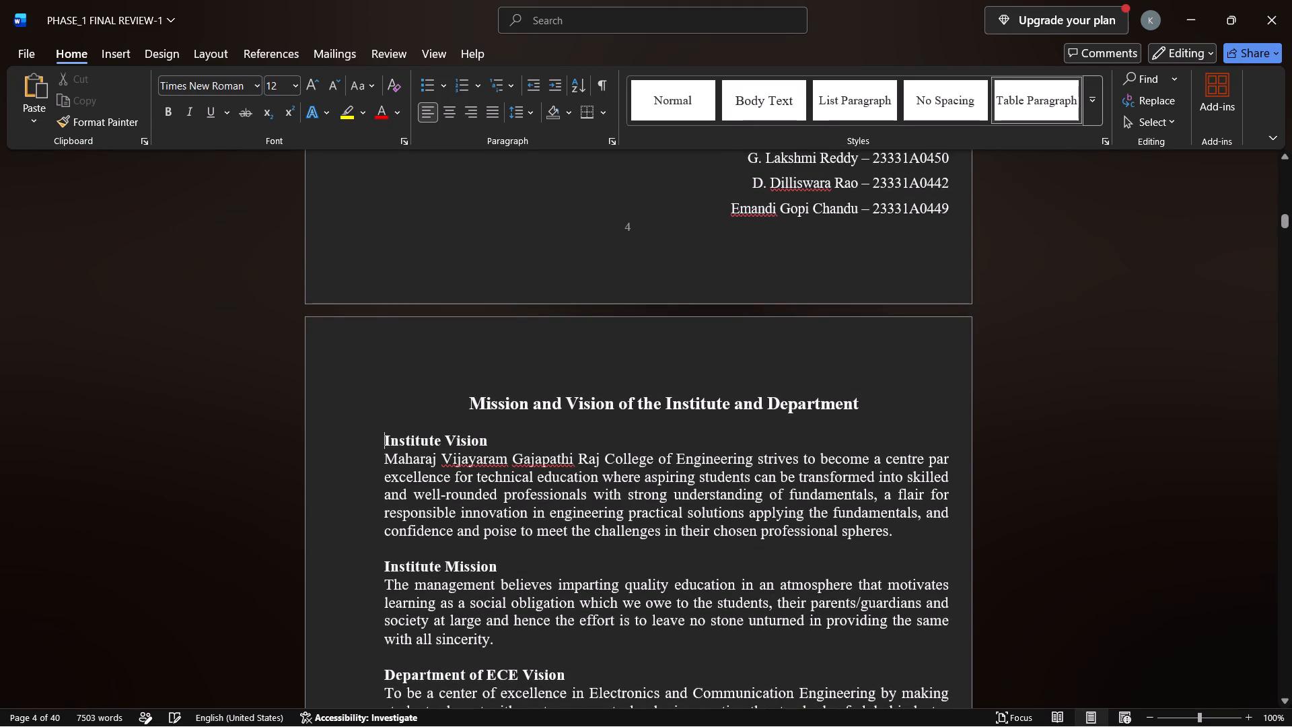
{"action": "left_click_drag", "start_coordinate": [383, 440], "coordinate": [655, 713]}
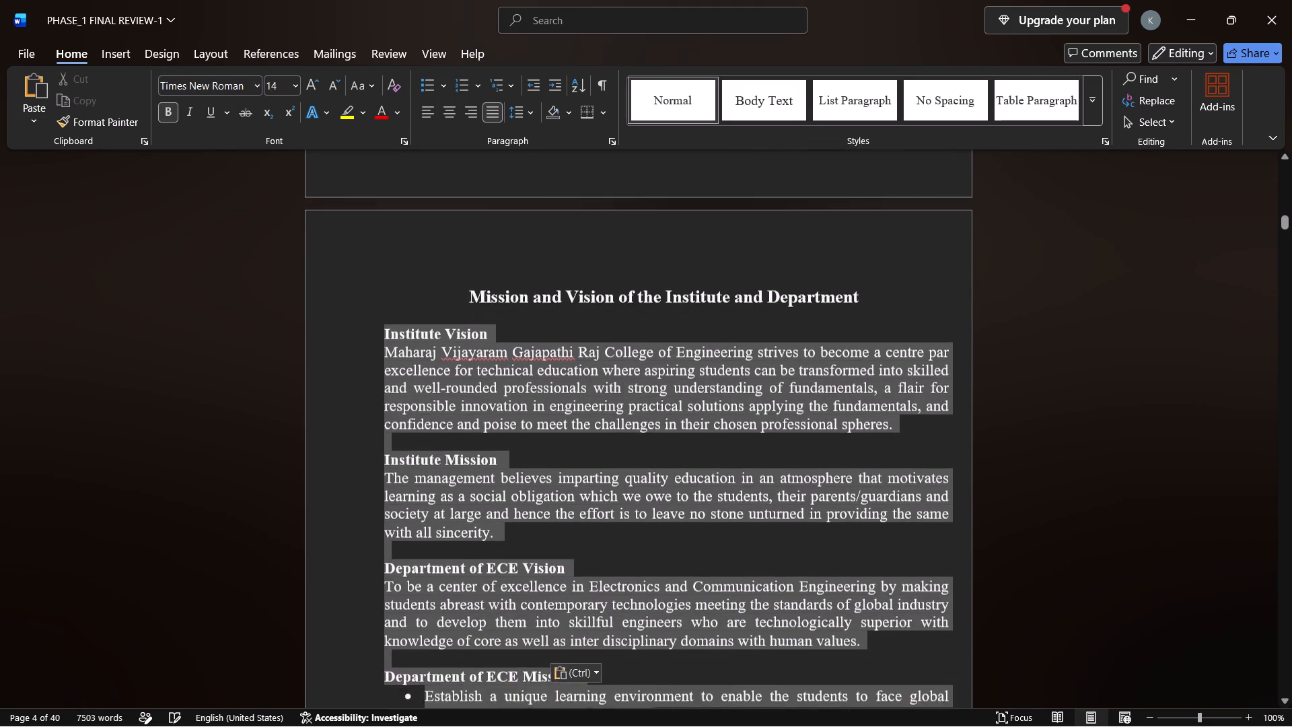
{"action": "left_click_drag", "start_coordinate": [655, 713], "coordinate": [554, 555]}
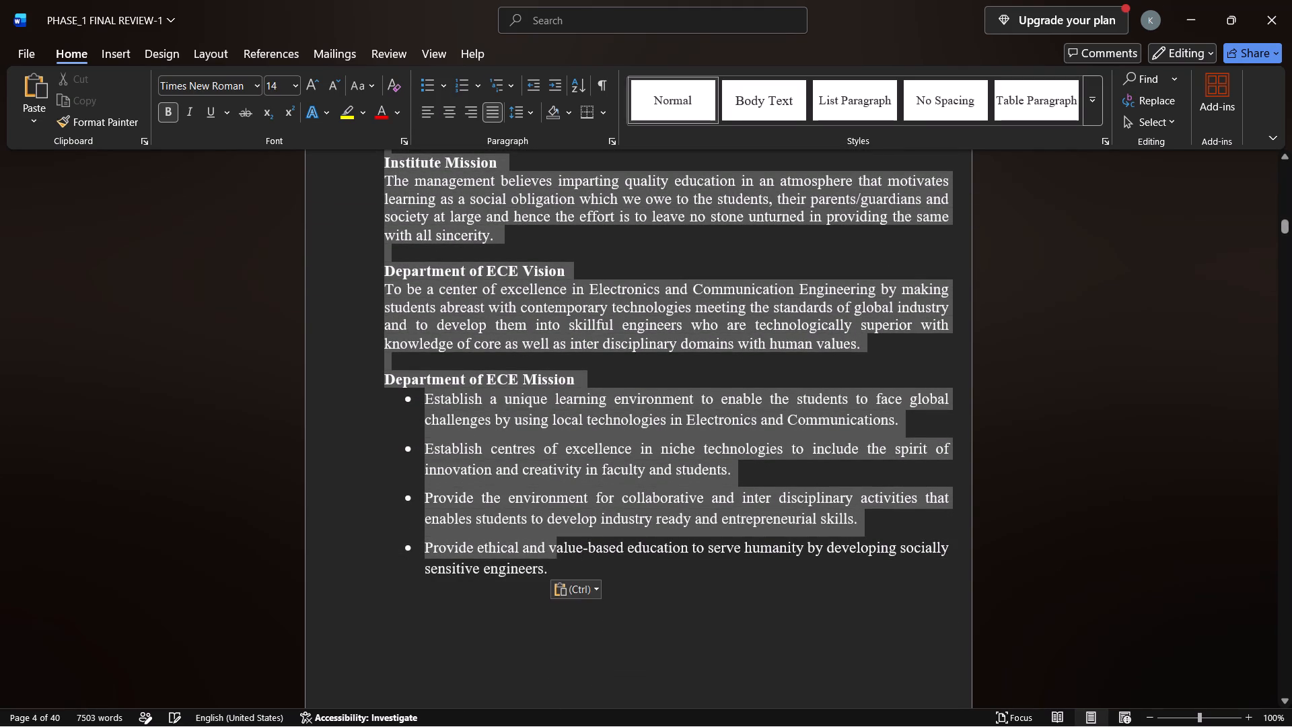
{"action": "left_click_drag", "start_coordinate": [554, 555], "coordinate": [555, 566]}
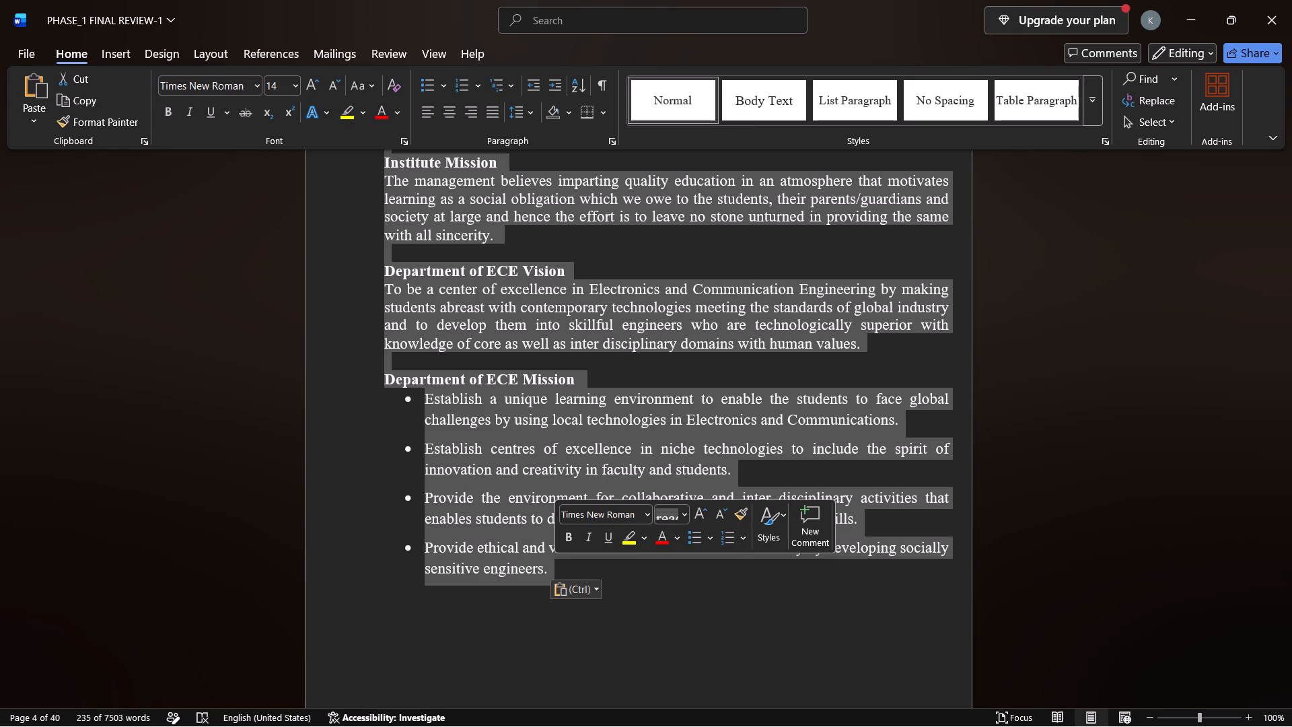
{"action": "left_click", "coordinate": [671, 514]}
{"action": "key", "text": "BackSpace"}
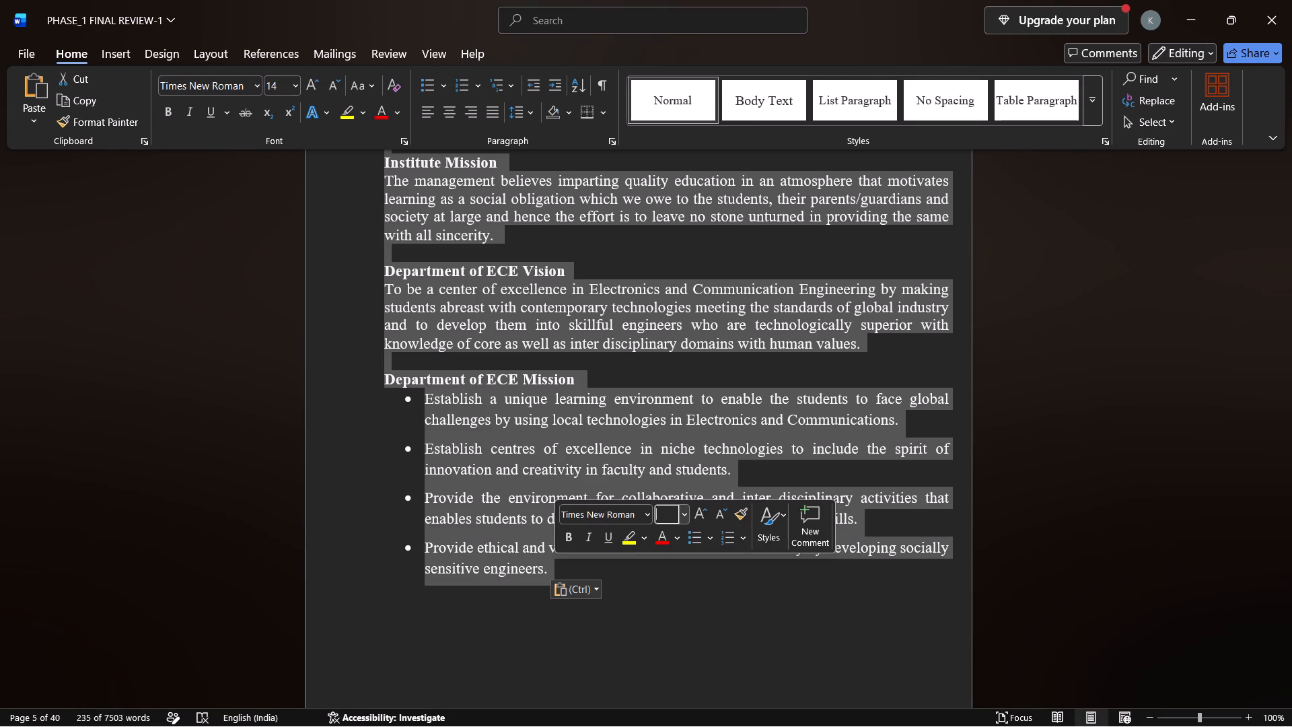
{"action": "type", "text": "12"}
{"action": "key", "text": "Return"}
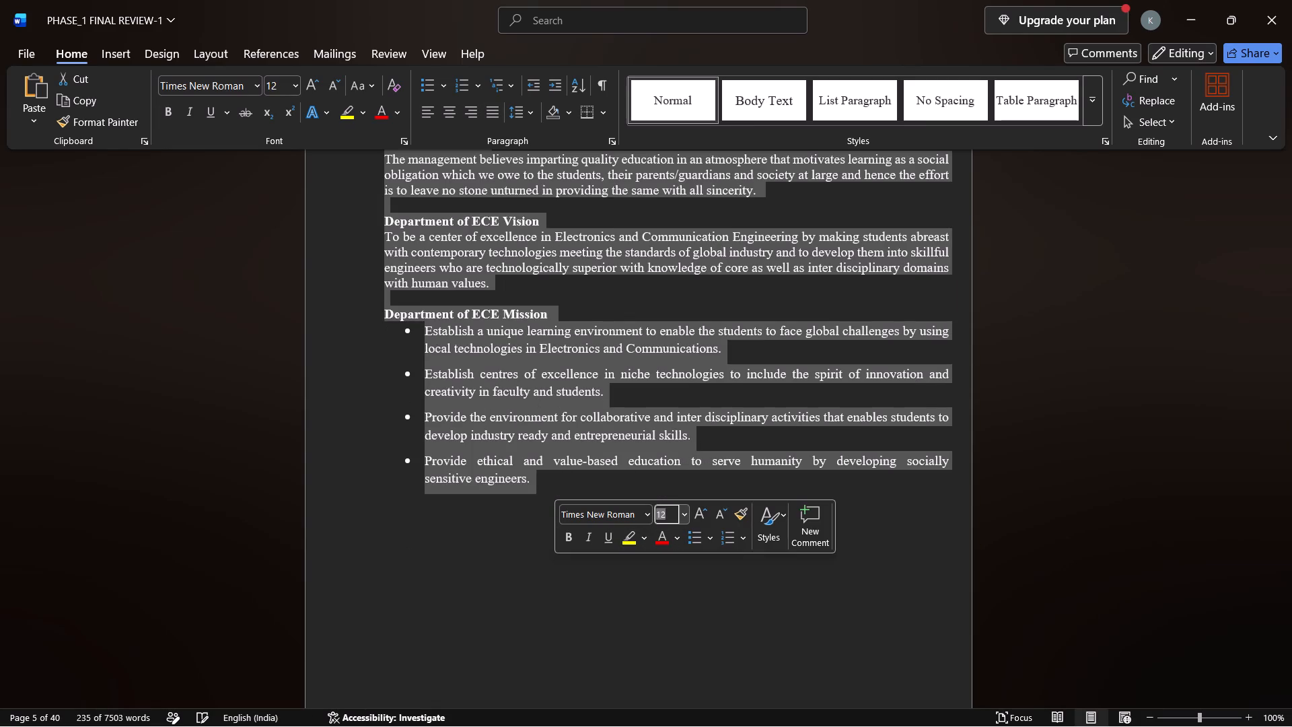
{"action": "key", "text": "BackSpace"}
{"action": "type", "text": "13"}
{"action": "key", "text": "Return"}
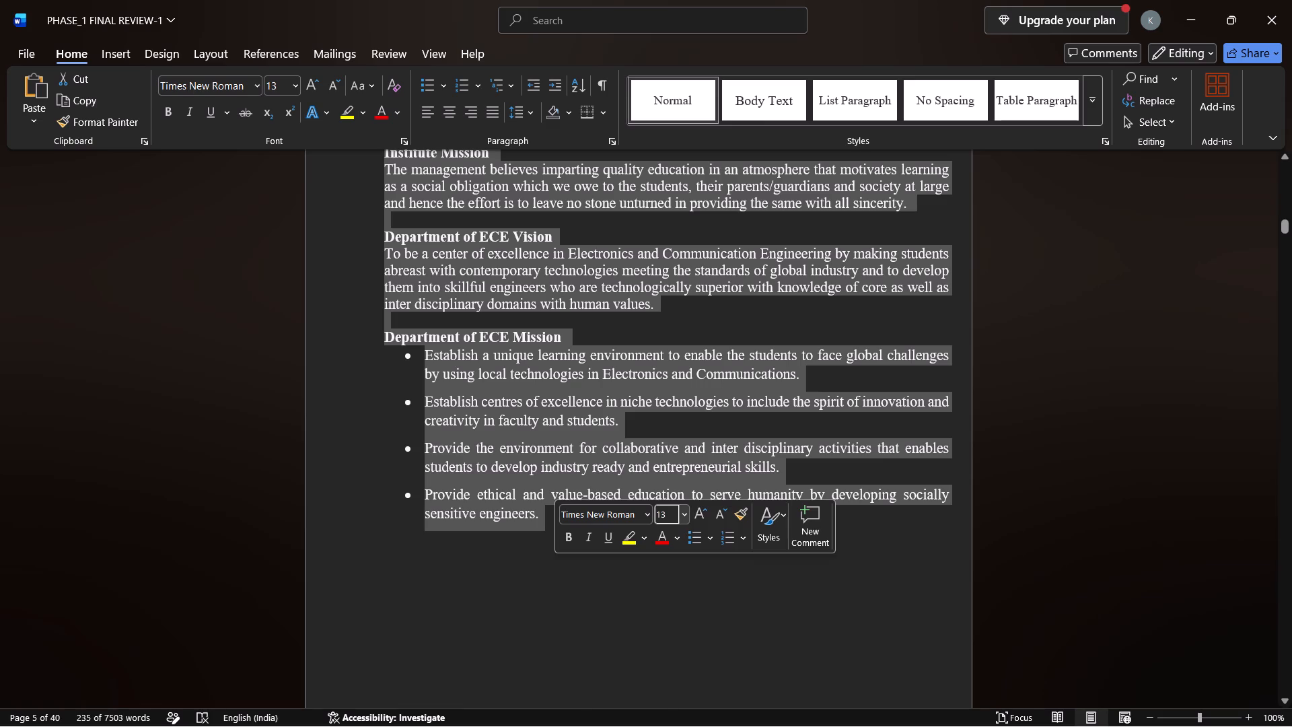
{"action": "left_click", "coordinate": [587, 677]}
Insert a blank line between the "Mission and Vision of the Institute and Department" heading and "Institute Vision".
{"action": "scroll", "coordinate": [587, 677], "scroll_direction": "down", "scroll_amount": 2}
{"action": "scroll", "coordinate": [587, 677], "scroll_direction": "up", "scroll_amount": 2}
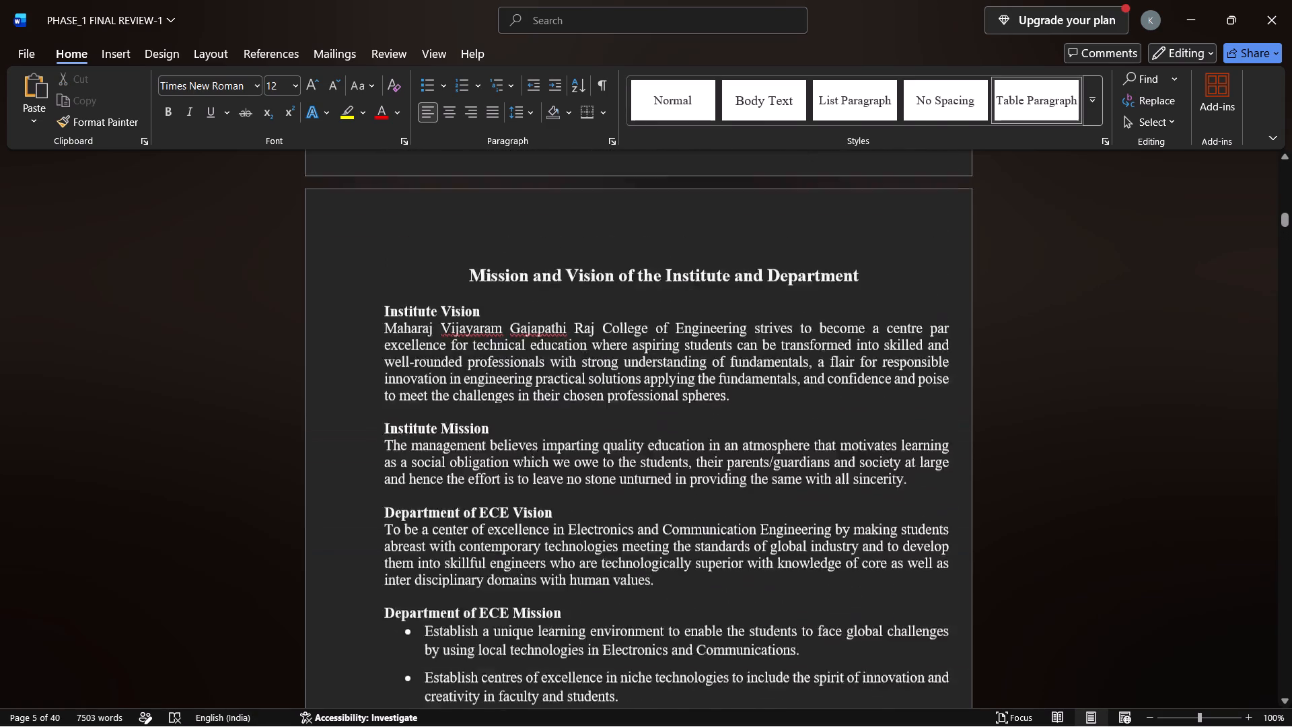
{"action": "scroll", "coordinate": [587, 677], "scroll_direction": "up", "scroll_amount": 1}
{"action": "scroll", "coordinate": [587, 677], "scroll_direction": "down", "scroll_amount": 2}
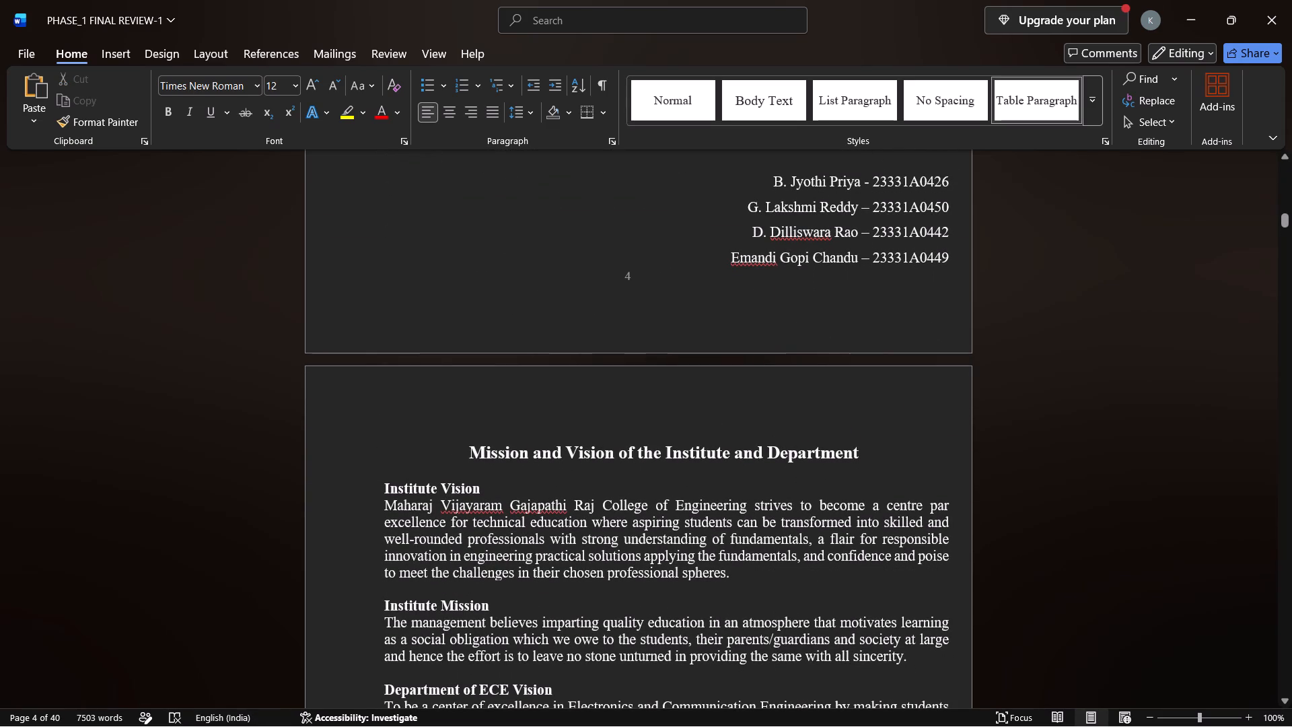
{"action": "left_click_drag", "start_coordinate": [472, 453], "coordinate": [499, 453]}
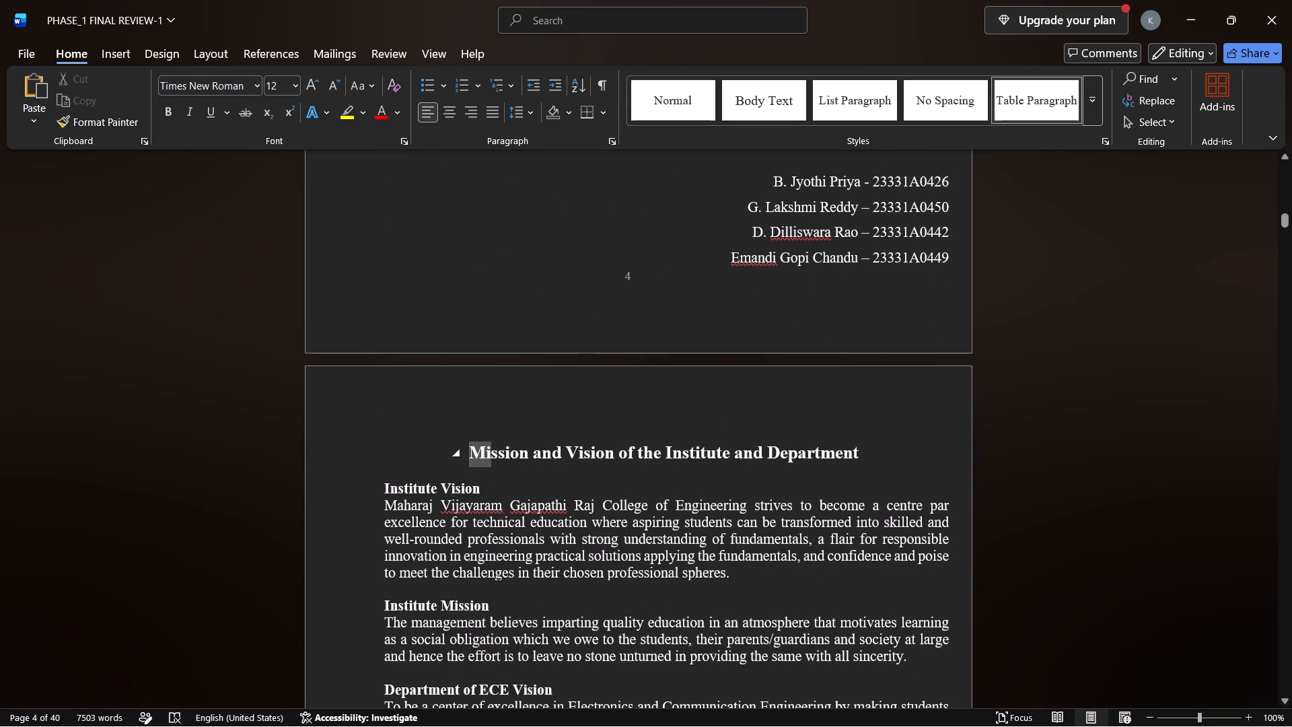
{"action": "left_click_drag", "start_coordinate": [499, 453], "coordinate": [851, 450]}
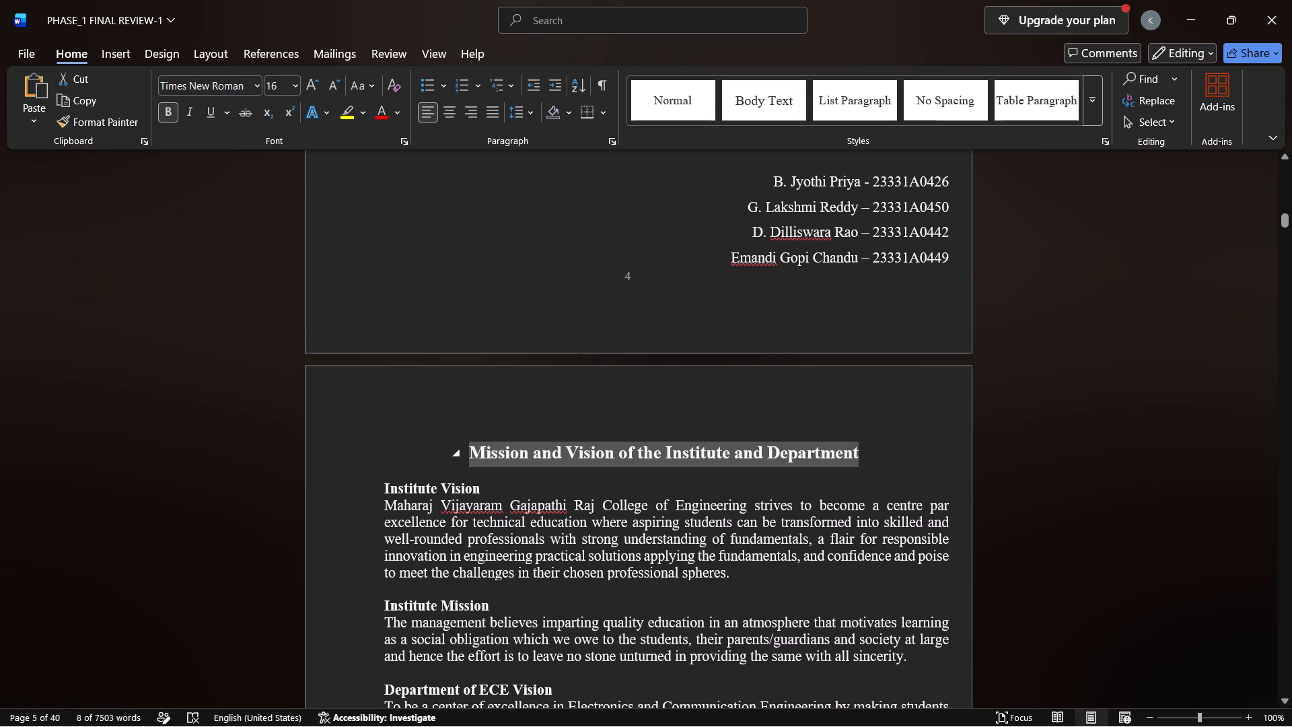
{"action": "left_click", "coordinate": [457, 477]}
{"action": "key", "text": "Return"}
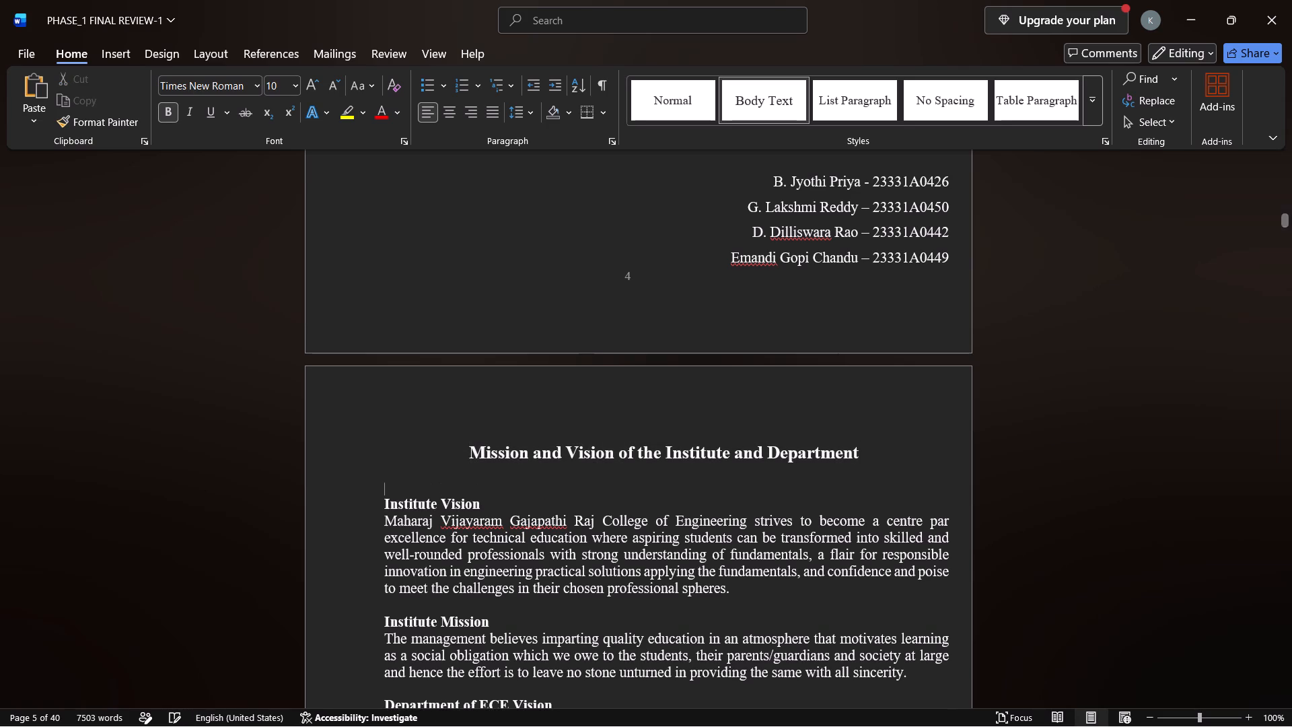
Set the font size of the text from "Institute Vision" through the last Department of ECE Mission bullet to 14.
{"action": "left_click_drag", "start_coordinate": [386, 508], "coordinate": [577, 676]}
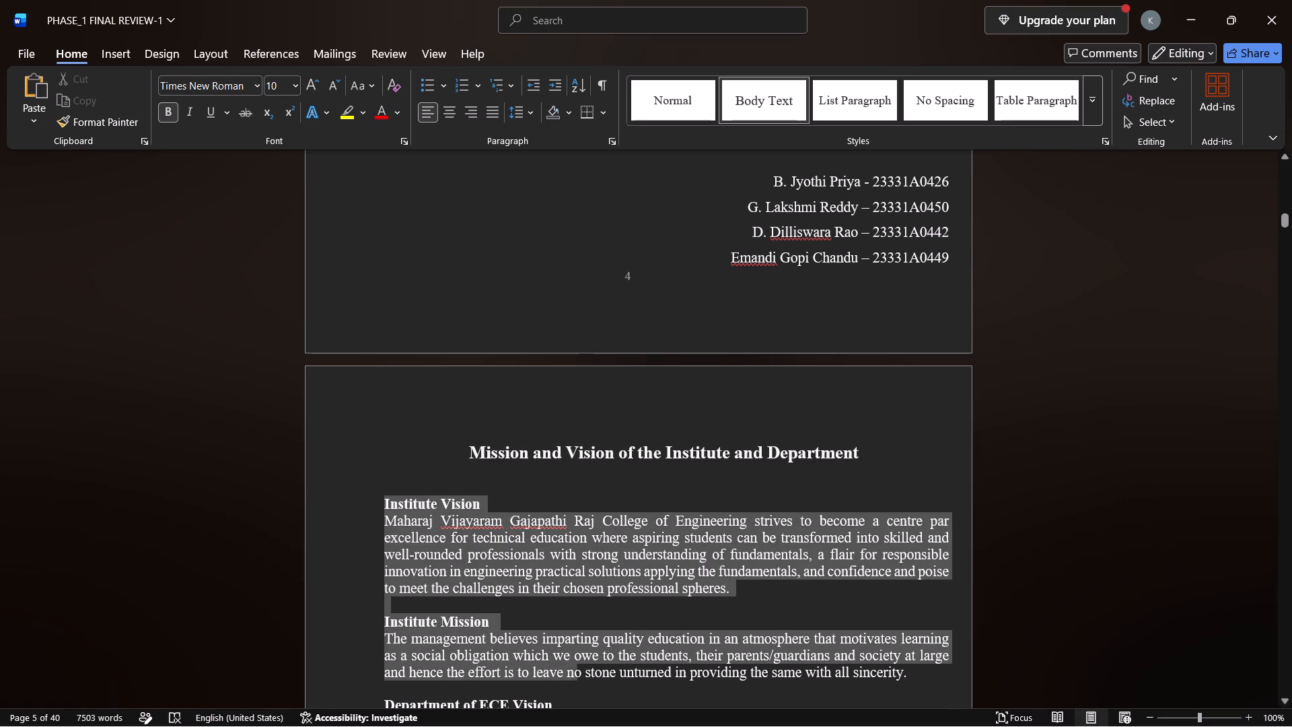
{"action": "left_click_drag", "start_coordinate": [577, 676], "coordinate": [525, 561]}
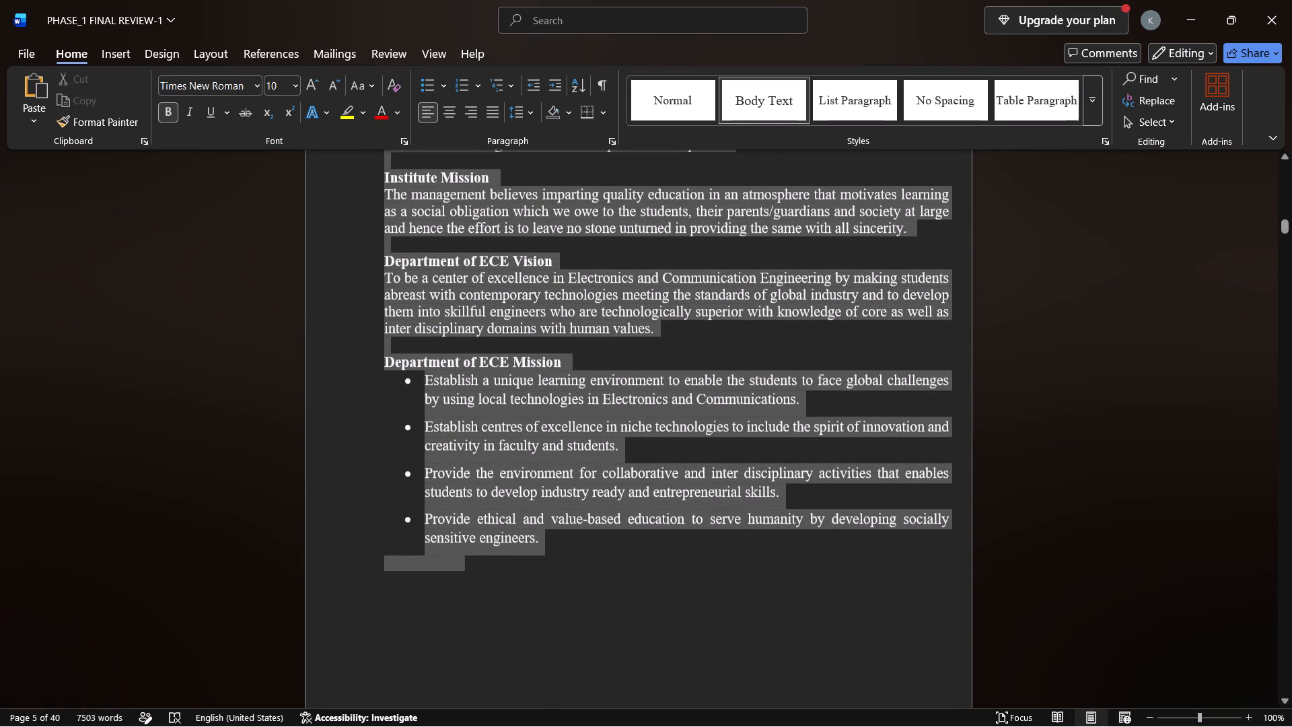
{"action": "left_click_drag", "start_coordinate": [525, 561], "coordinate": [542, 545]}
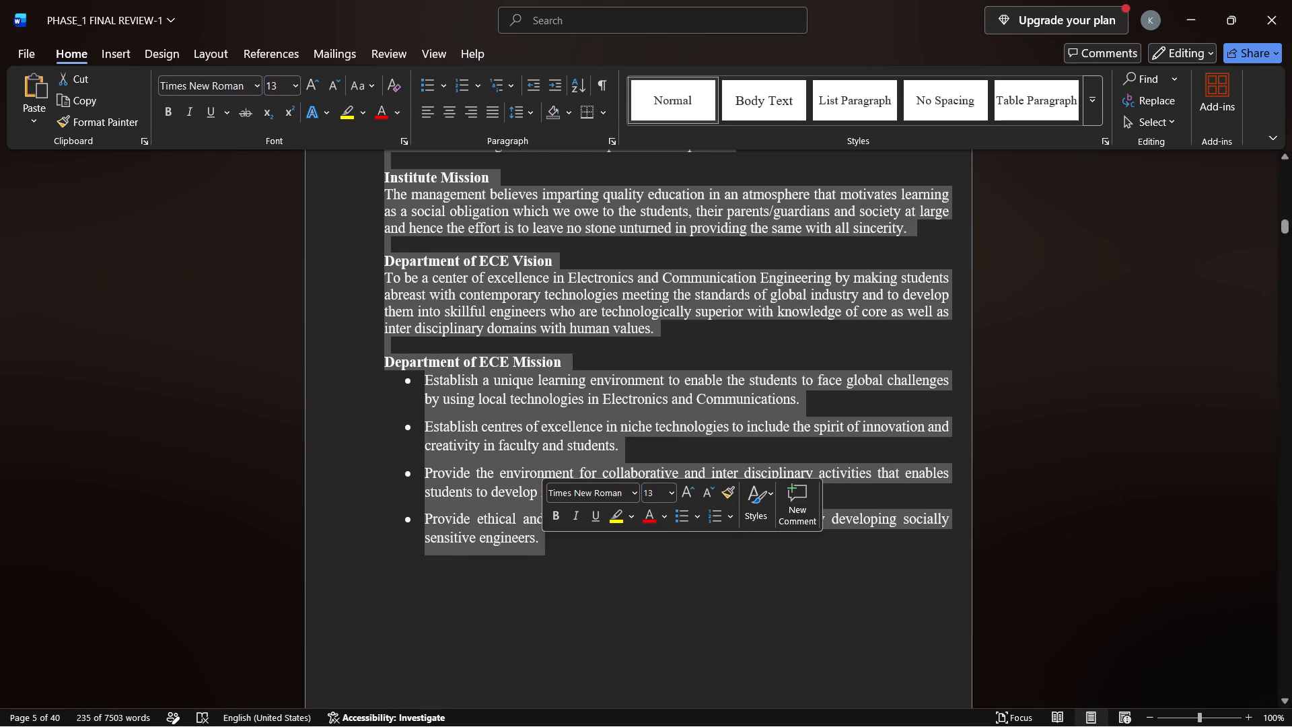
{"action": "left_click", "coordinate": [656, 492]}
{"action": "type", "text": "14"}
{"action": "key", "text": "Return"}
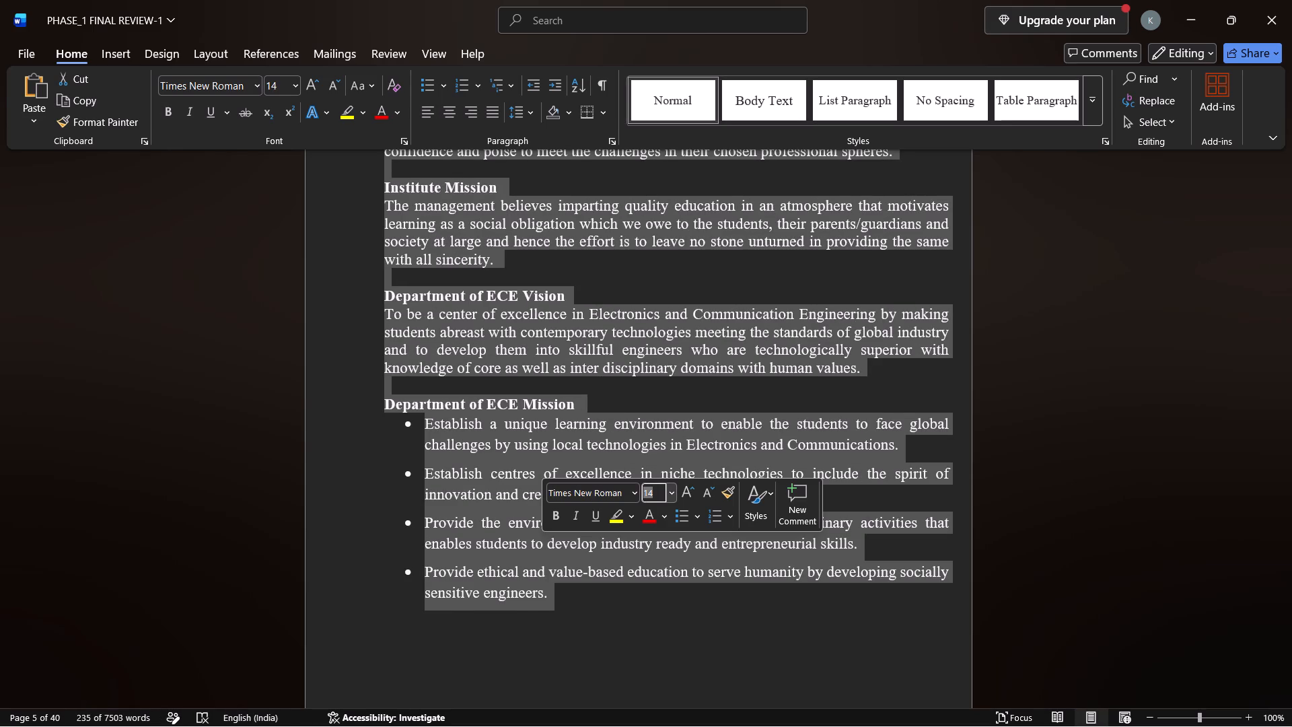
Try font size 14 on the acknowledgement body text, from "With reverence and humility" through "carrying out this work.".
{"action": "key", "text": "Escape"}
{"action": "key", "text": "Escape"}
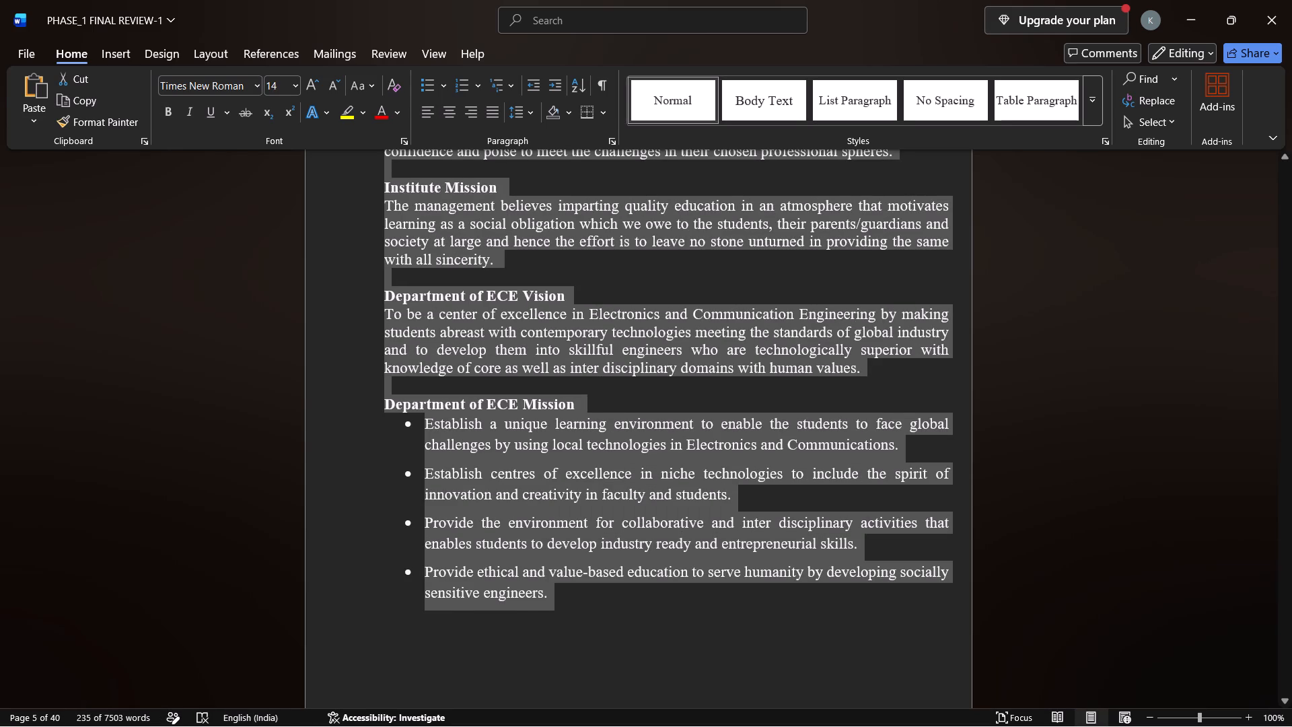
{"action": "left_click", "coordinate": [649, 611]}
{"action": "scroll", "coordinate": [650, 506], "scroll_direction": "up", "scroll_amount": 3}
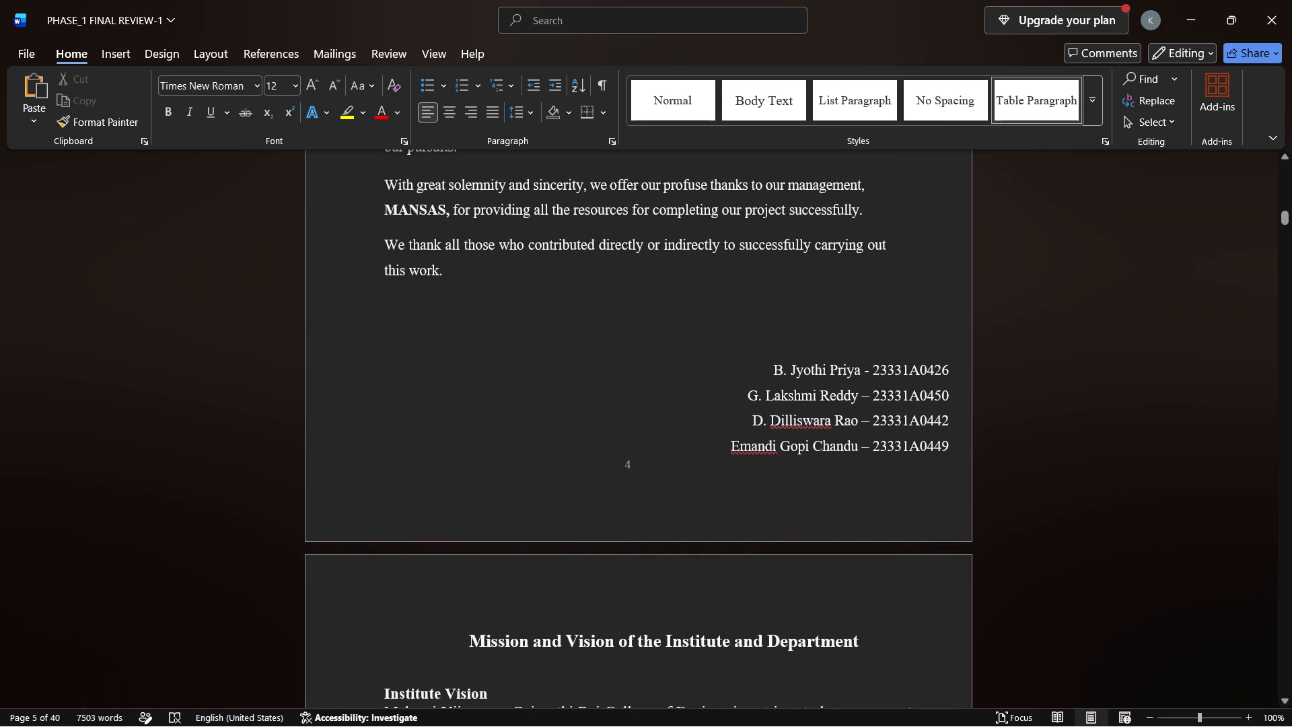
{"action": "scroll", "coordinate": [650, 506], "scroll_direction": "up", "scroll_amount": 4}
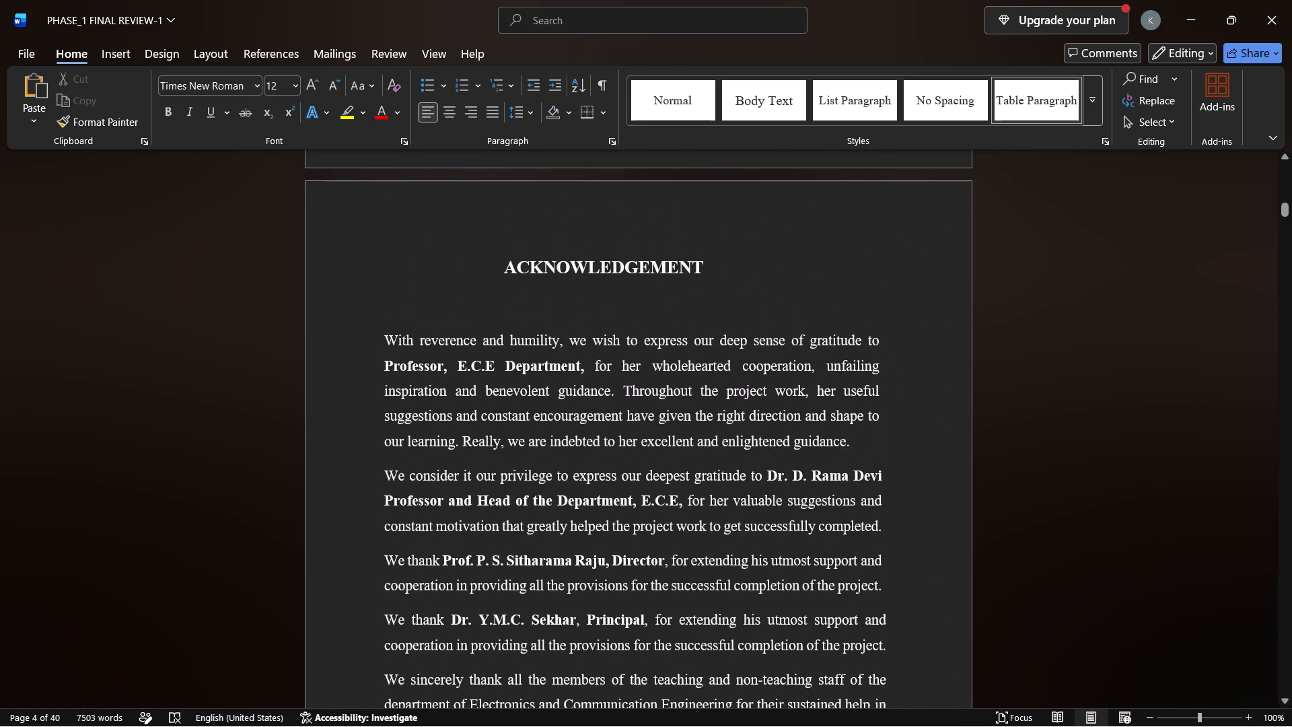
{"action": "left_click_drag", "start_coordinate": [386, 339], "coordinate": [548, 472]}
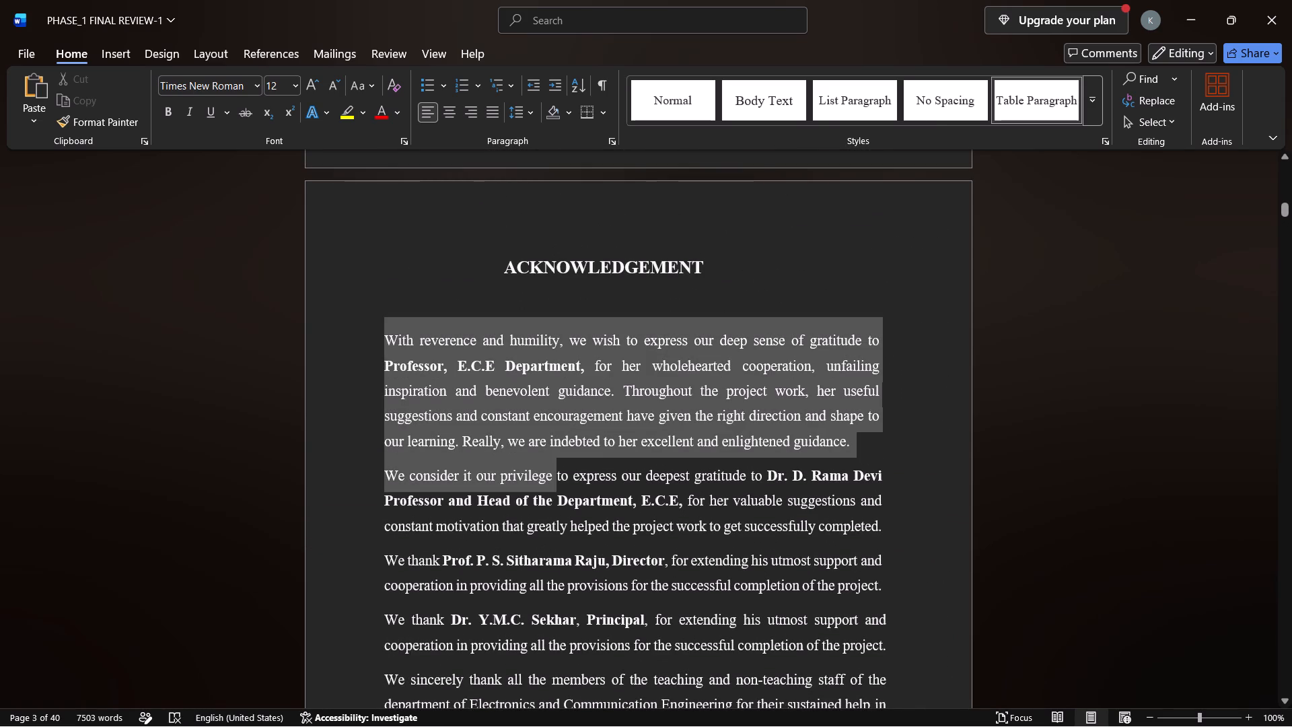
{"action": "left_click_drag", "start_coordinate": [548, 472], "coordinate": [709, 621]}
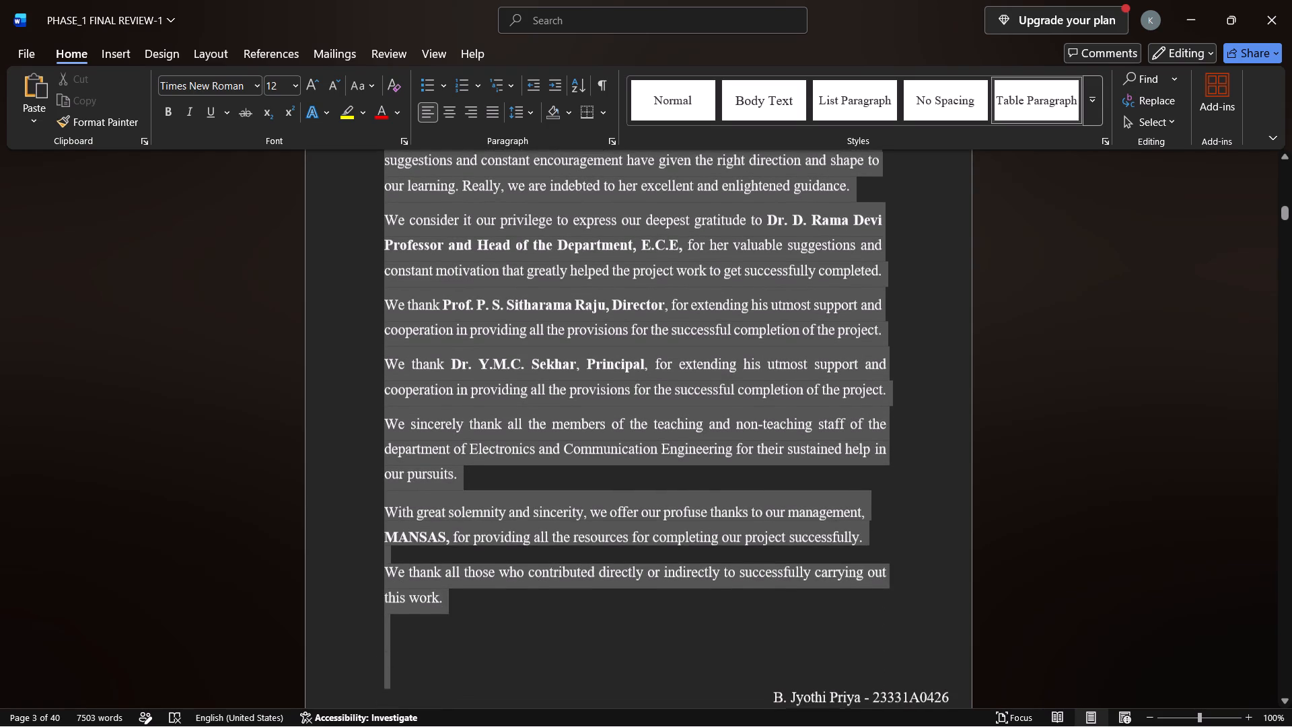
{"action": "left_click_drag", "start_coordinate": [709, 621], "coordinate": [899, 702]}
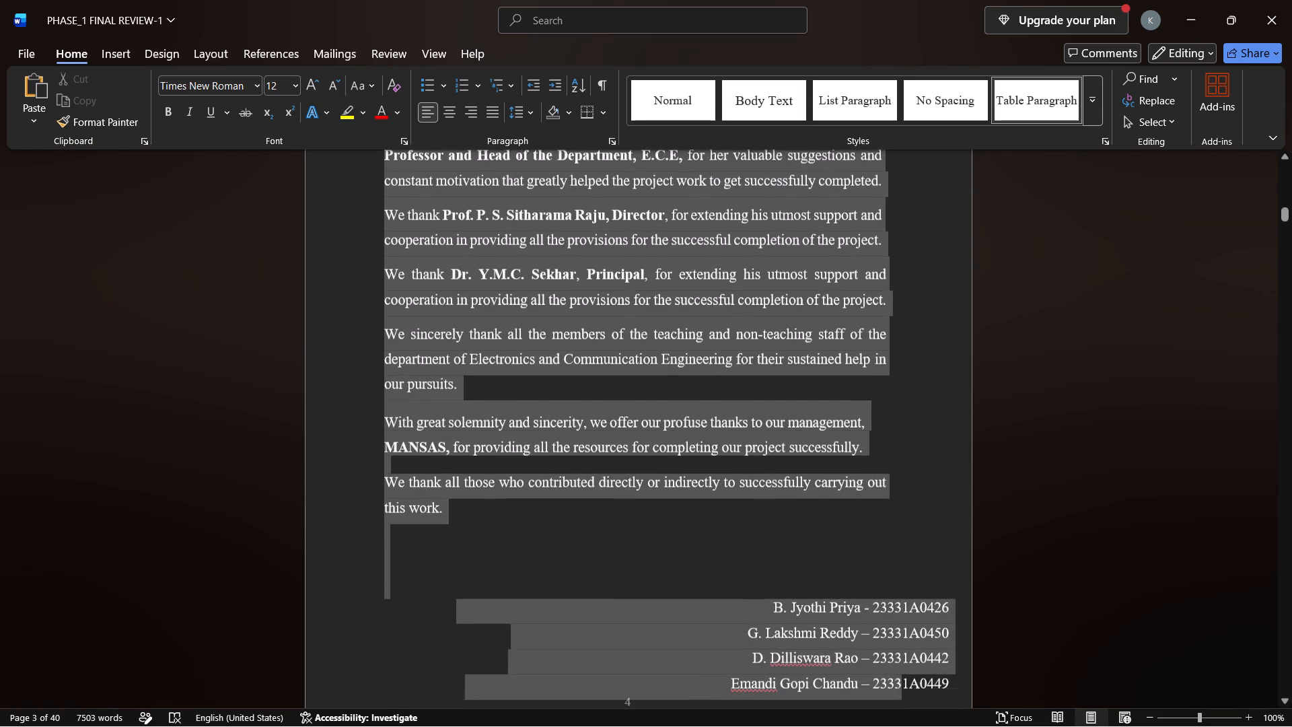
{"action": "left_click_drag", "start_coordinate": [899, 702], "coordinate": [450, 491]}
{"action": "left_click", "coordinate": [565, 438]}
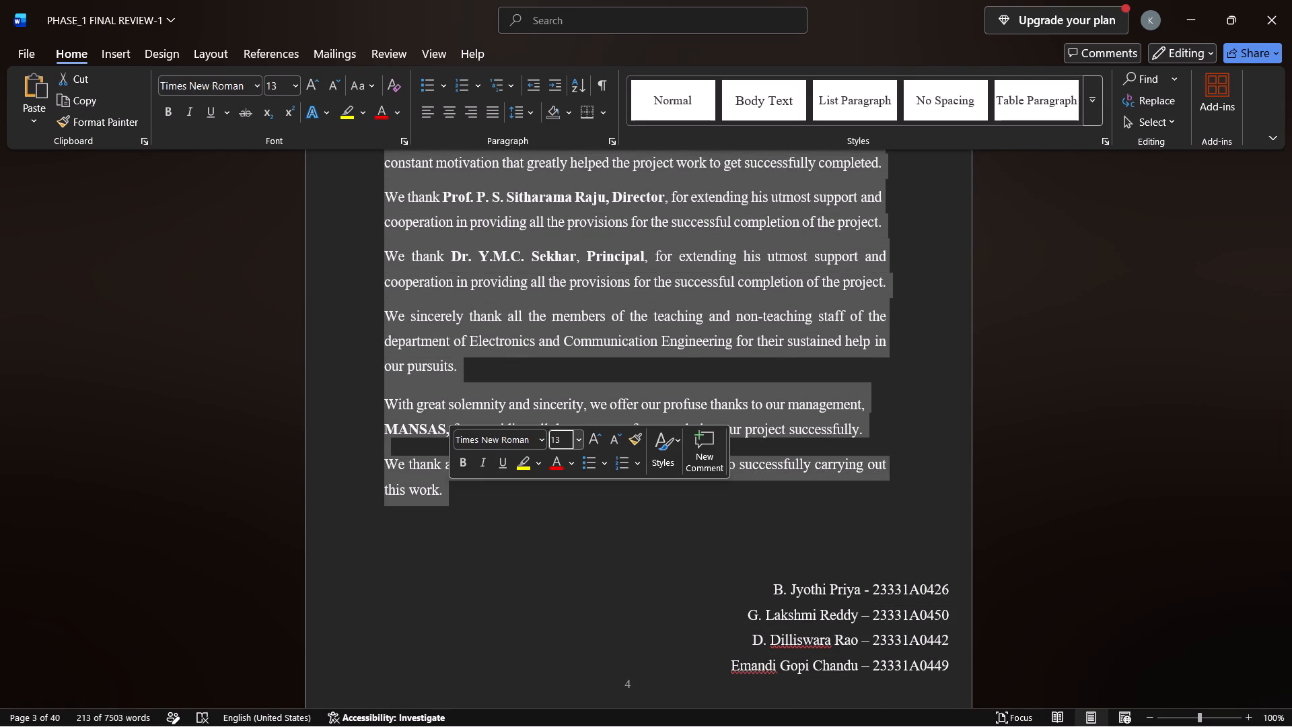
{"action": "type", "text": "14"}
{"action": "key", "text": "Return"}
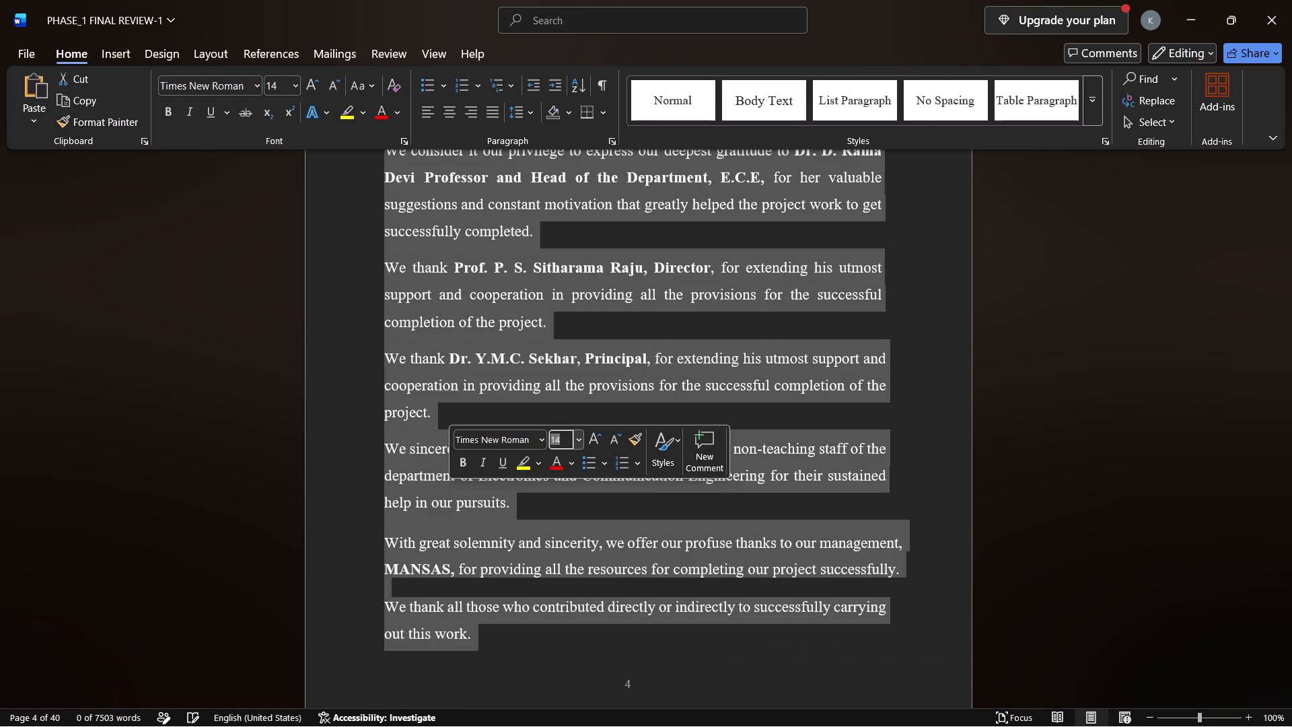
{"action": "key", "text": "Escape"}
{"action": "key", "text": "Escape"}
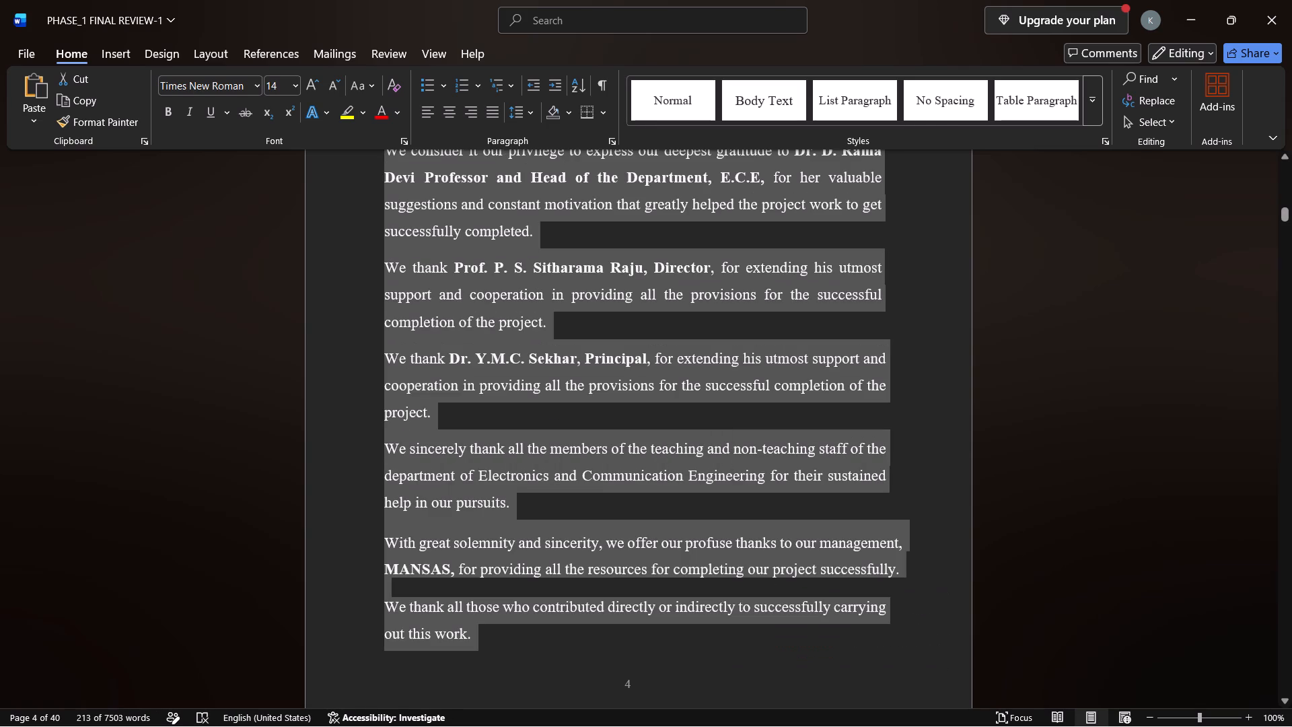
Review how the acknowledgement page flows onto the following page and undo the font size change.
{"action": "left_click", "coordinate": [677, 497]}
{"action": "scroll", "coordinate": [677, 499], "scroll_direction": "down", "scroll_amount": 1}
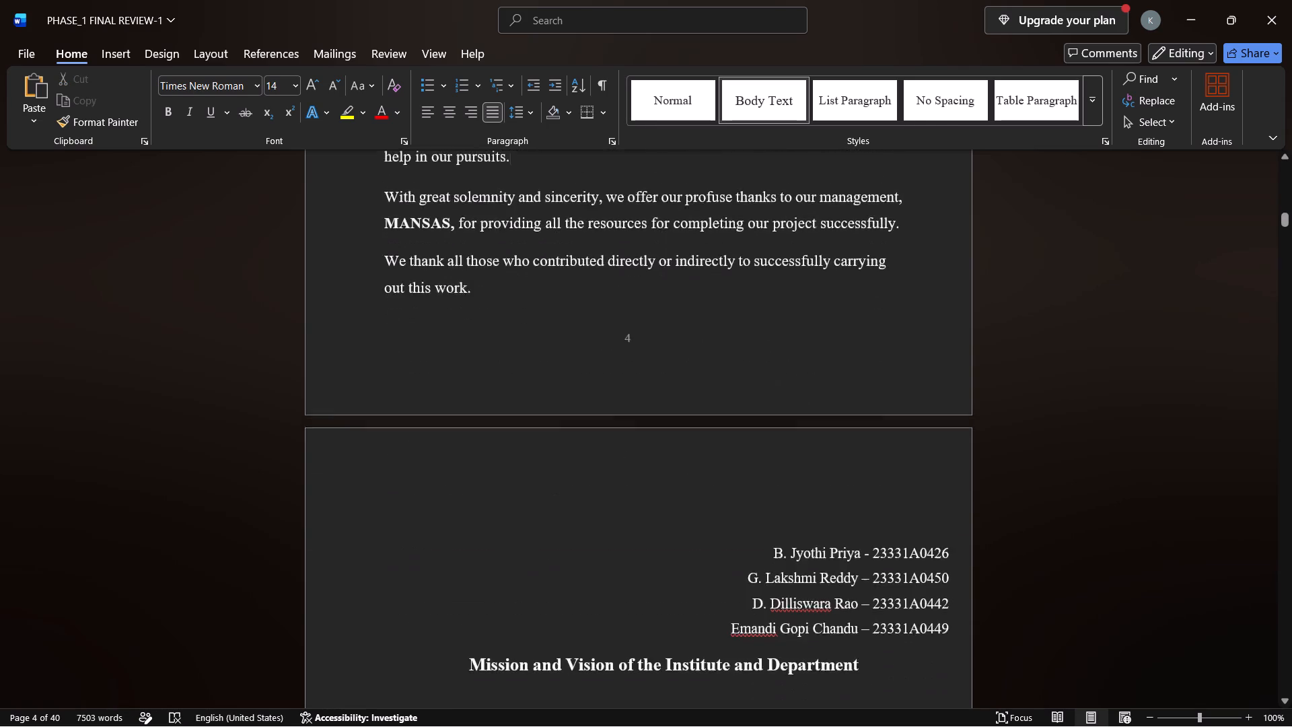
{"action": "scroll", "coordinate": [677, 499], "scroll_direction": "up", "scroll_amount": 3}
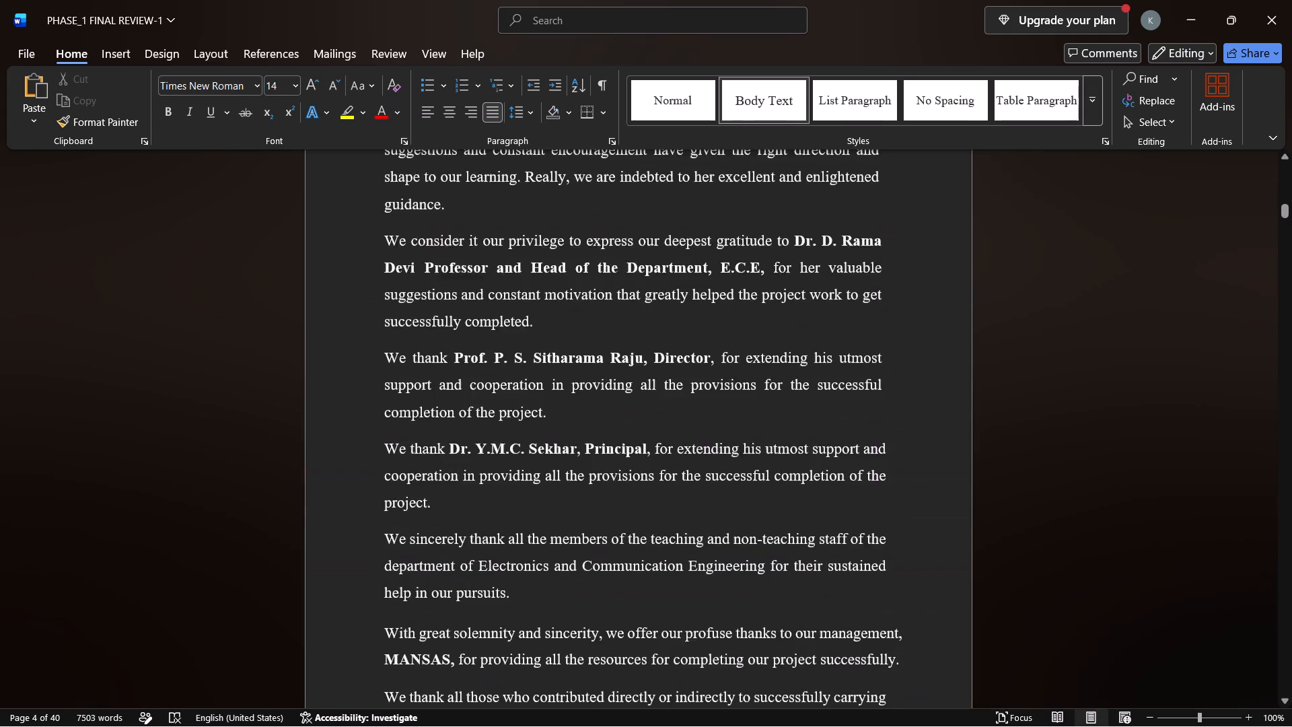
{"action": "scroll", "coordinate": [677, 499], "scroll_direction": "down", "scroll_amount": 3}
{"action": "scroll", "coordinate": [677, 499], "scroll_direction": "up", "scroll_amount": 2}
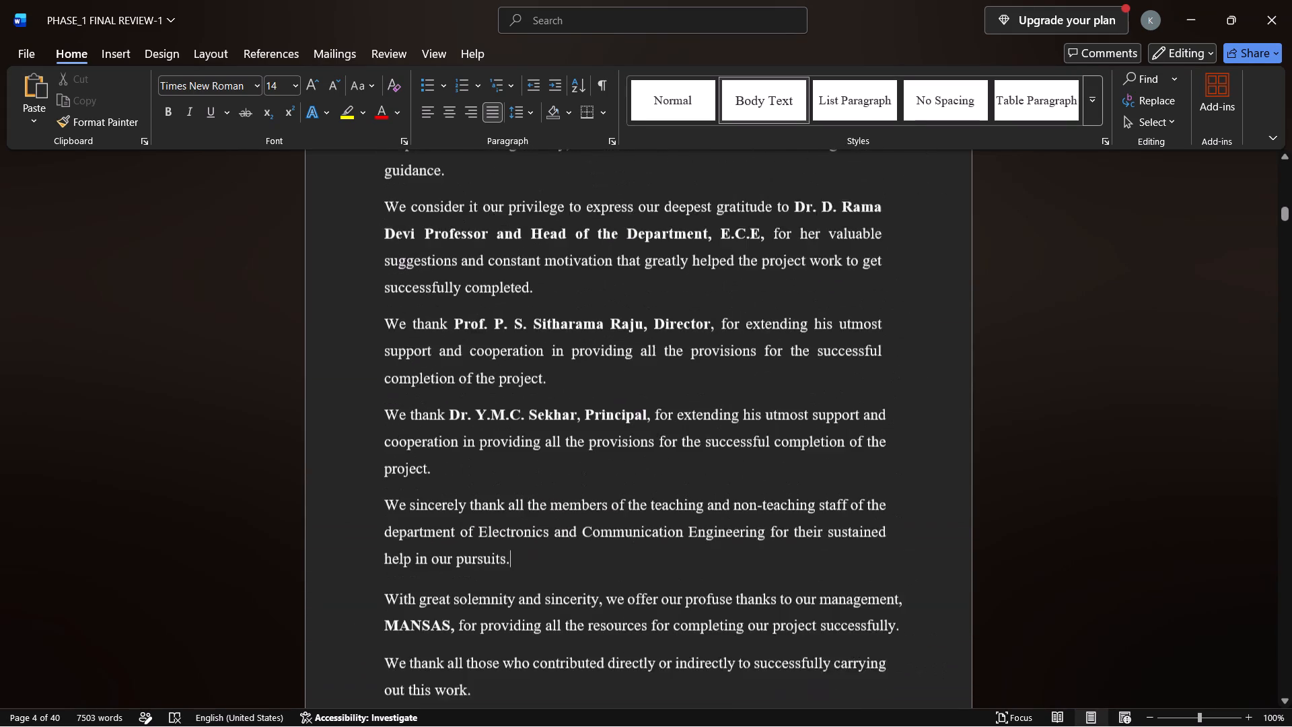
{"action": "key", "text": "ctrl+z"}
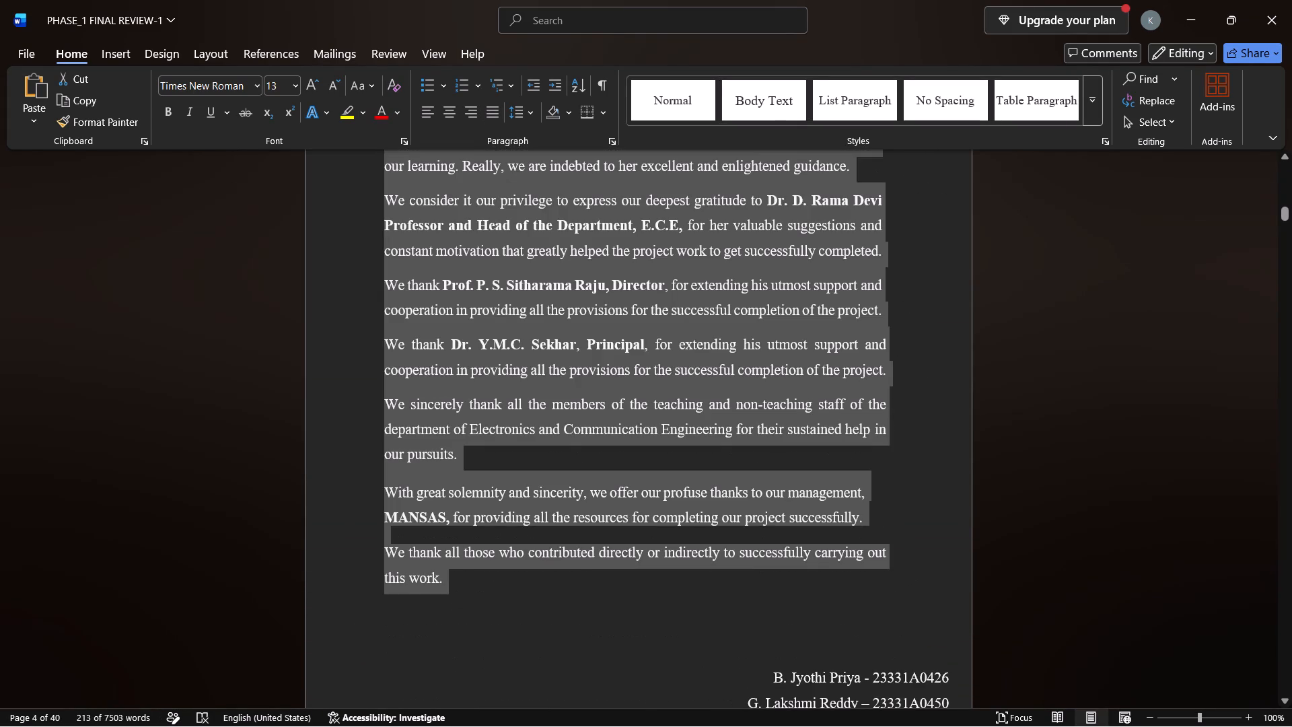
Justify the blank paragraph directly below the last acknowledgement paragraph.
{"action": "left_click", "coordinate": [672, 602]}
{"action": "scroll", "coordinate": [672, 602], "scroll_direction": "down", "scroll_amount": 1}
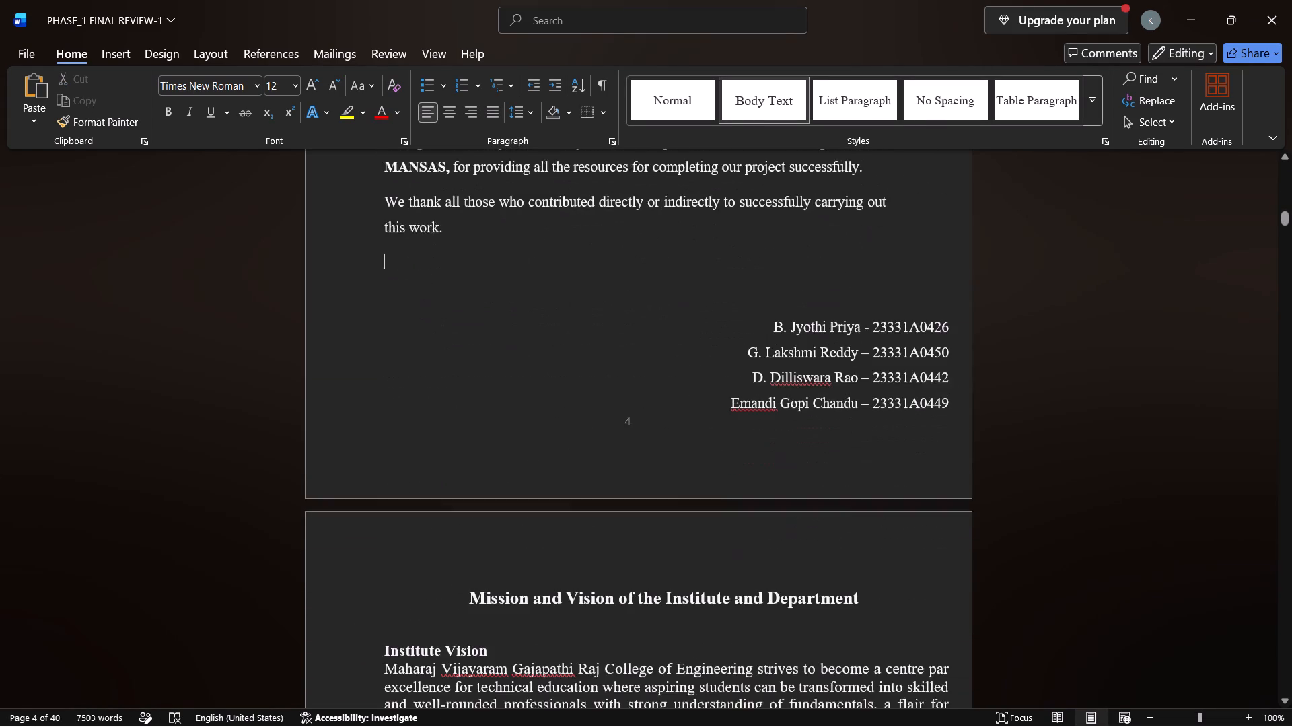
{"action": "key", "text": "ctrl+j"}
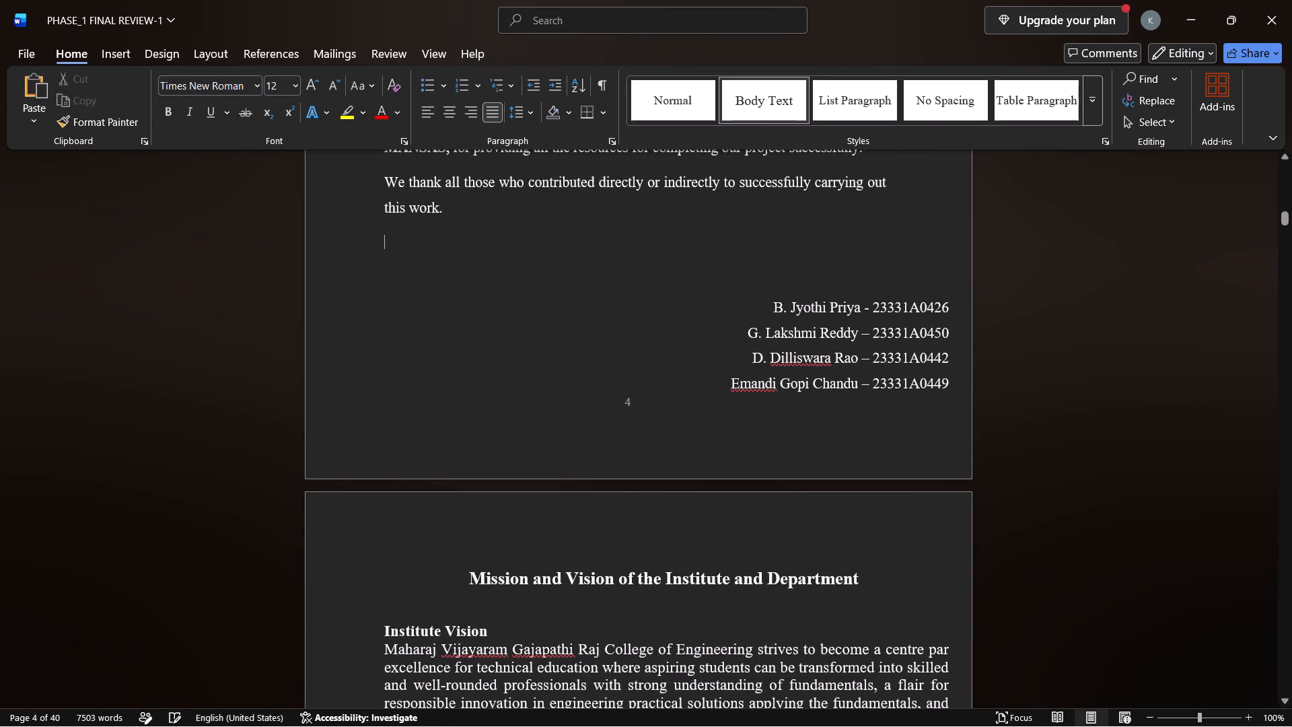
Check the font size of the text from "Institute Vision" through the last Department of ECE Mission bullet.
{"action": "scroll", "coordinate": [680, 620], "scroll_direction": "down", "scroll_amount": 1}
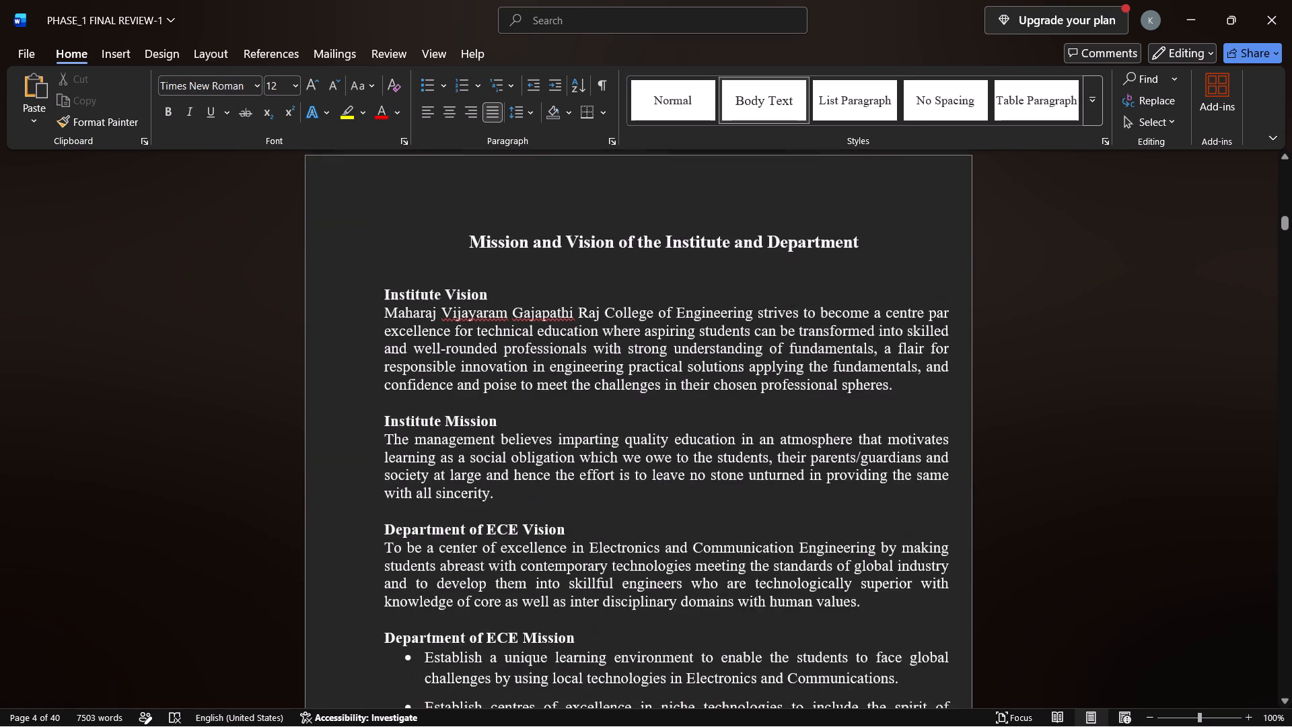
{"action": "scroll", "coordinate": [680, 620], "scroll_direction": "down", "scroll_amount": 3}
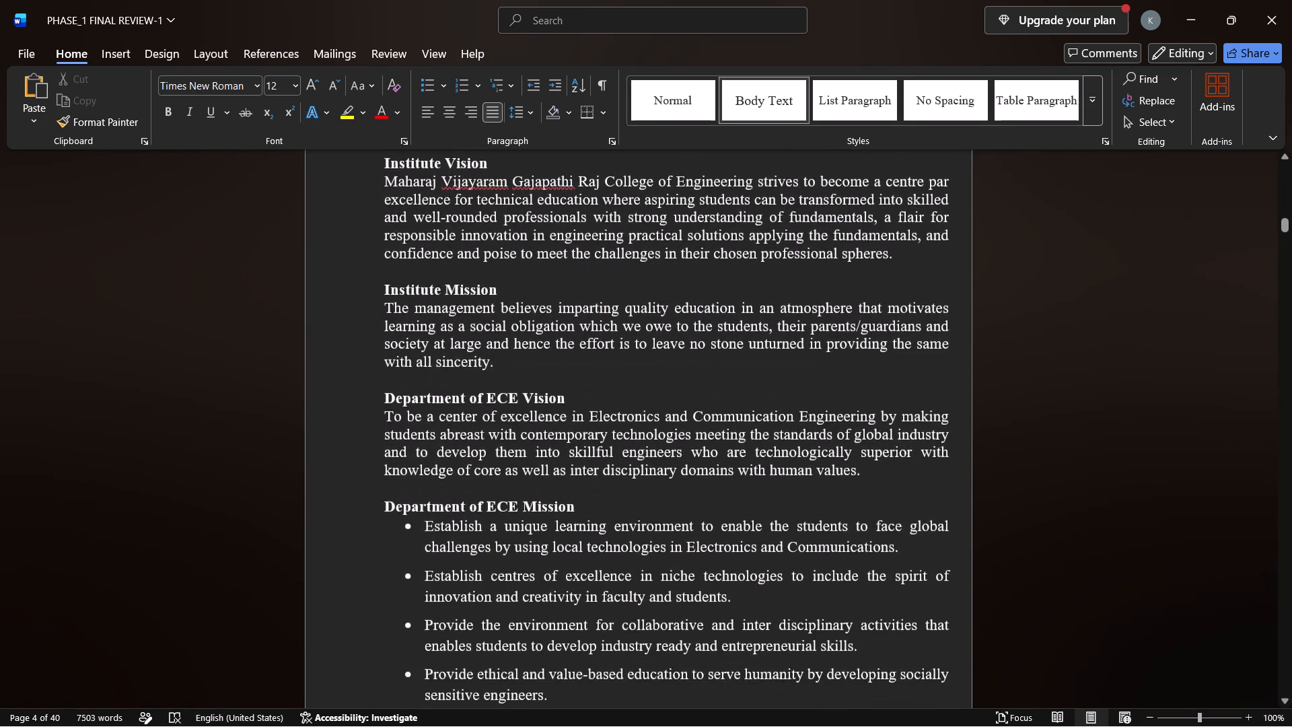
{"action": "scroll", "coordinate": [680, 620], "scroll_direction": "down", "scroll_amount": 2}
{"action": "scroll", "coordinate": [680, 620], "scroll_direction": "up", "scroll_amount": 1}
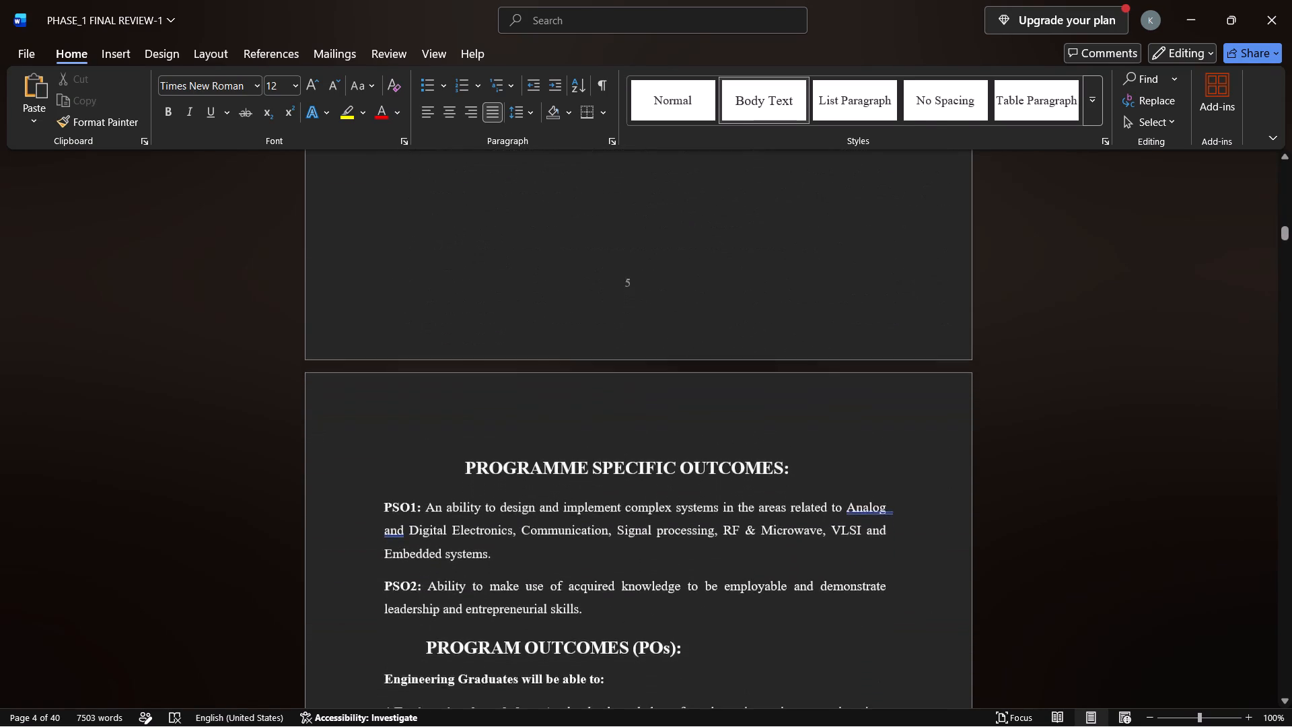
{"action": "scroll", "coordinate": [680, 620], "scroll_direction": "up", "scroll_amount": 3}
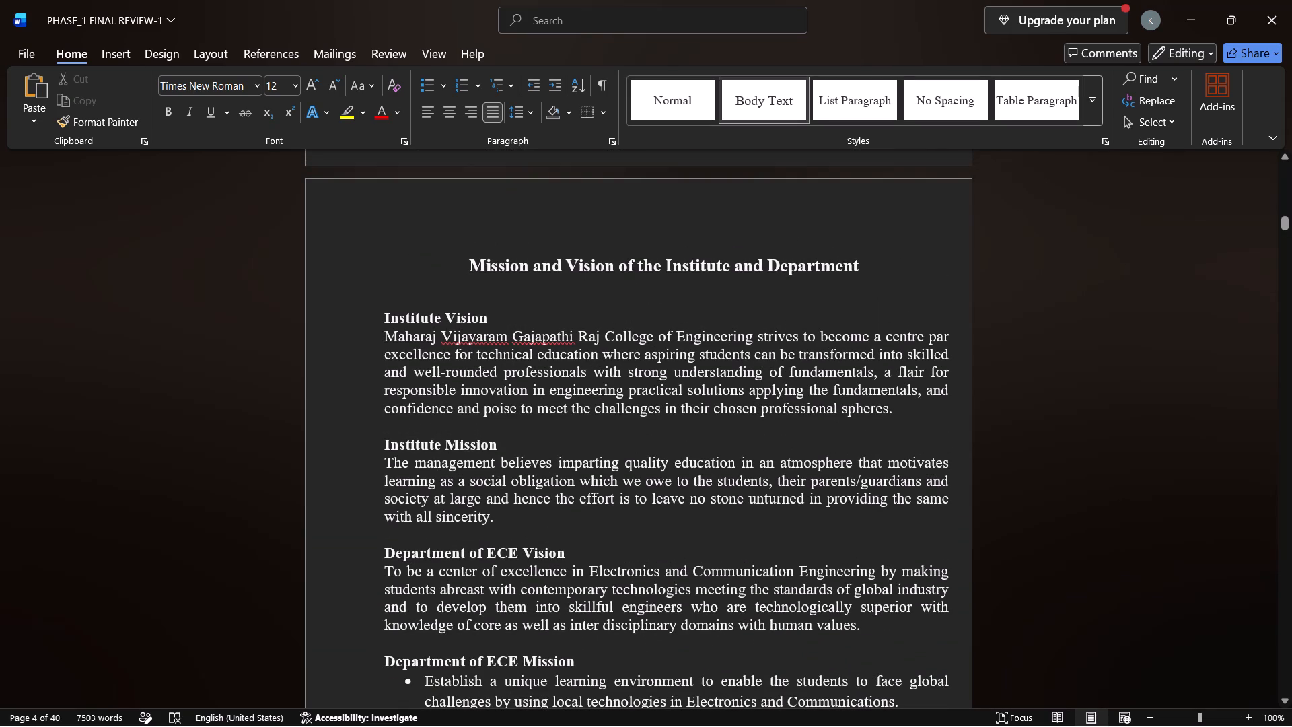
{"action": "left_click_drag", "start_coordinate": [382, 317], "coordinate": [461, 345]}
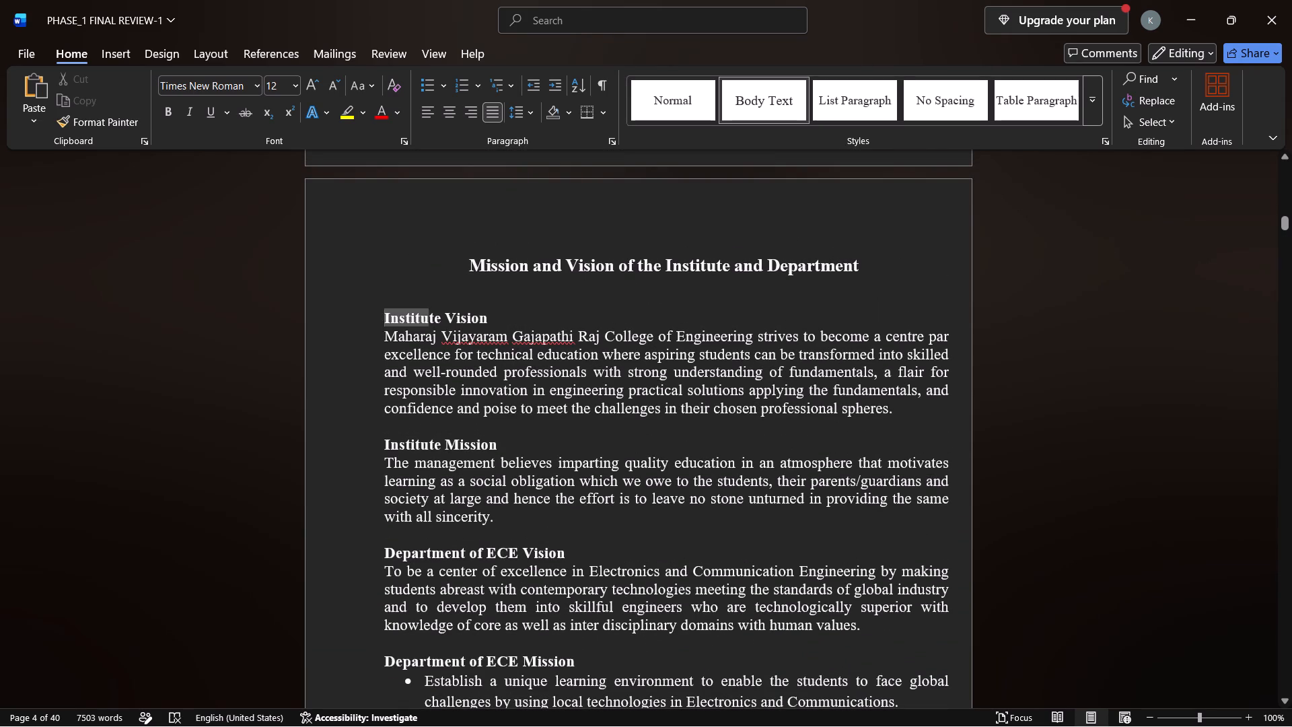
{"action": "left_click_drag", "start_coordinate": [461, 345], "coordinate": [806, 725]}
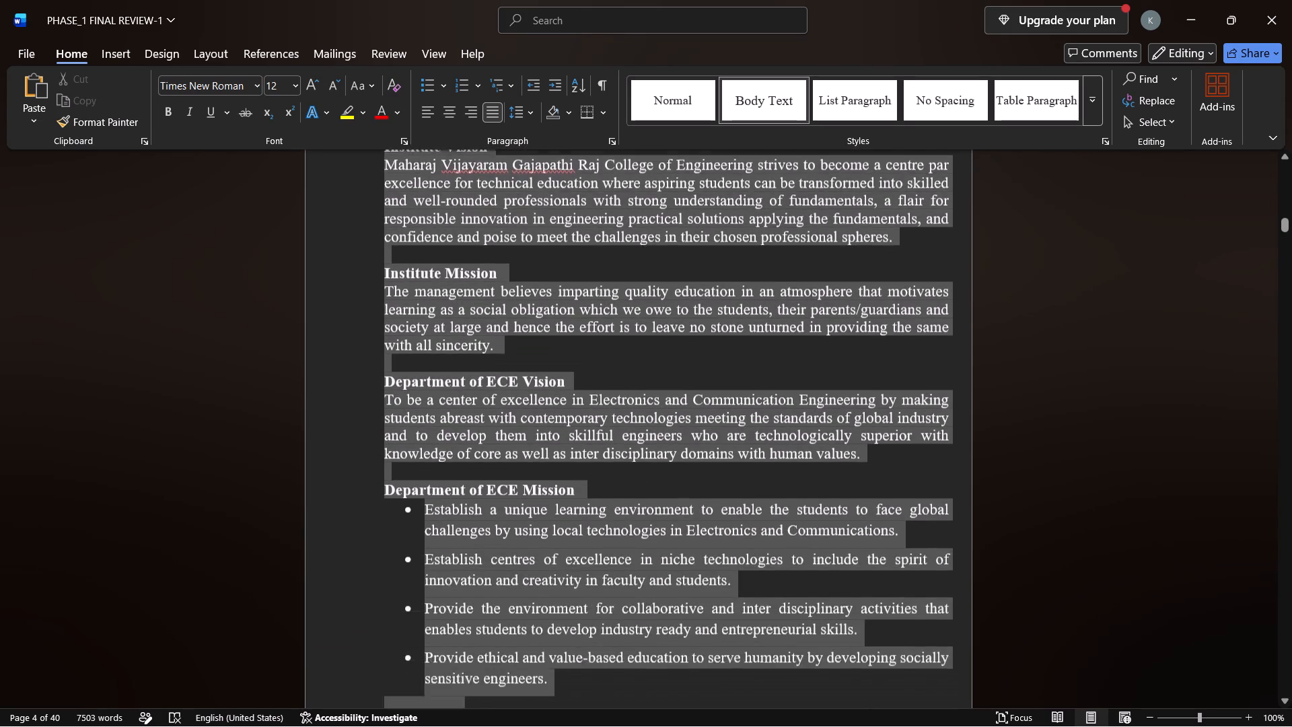
{"action": "left_click_drag", "start_coordinate": [806, 725], "coordinate": [557, 528]}
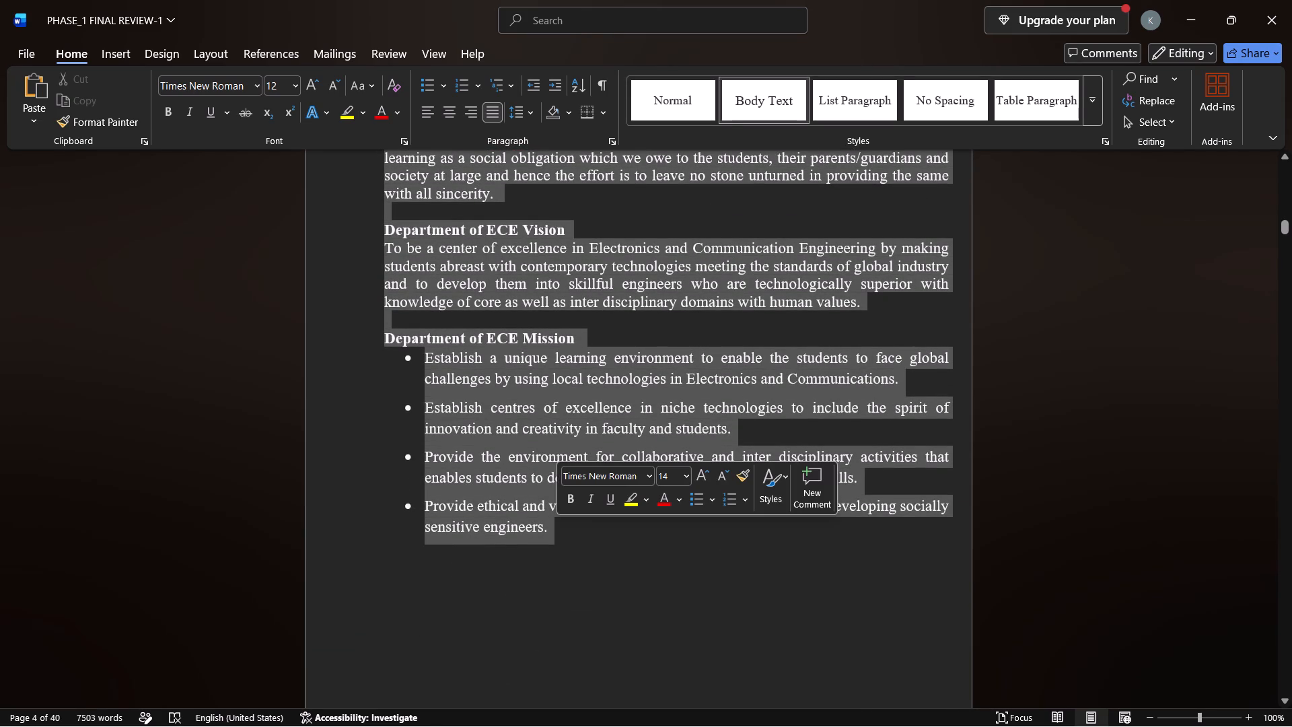
{"action": "left_click", "coordinate": [671, 474]}
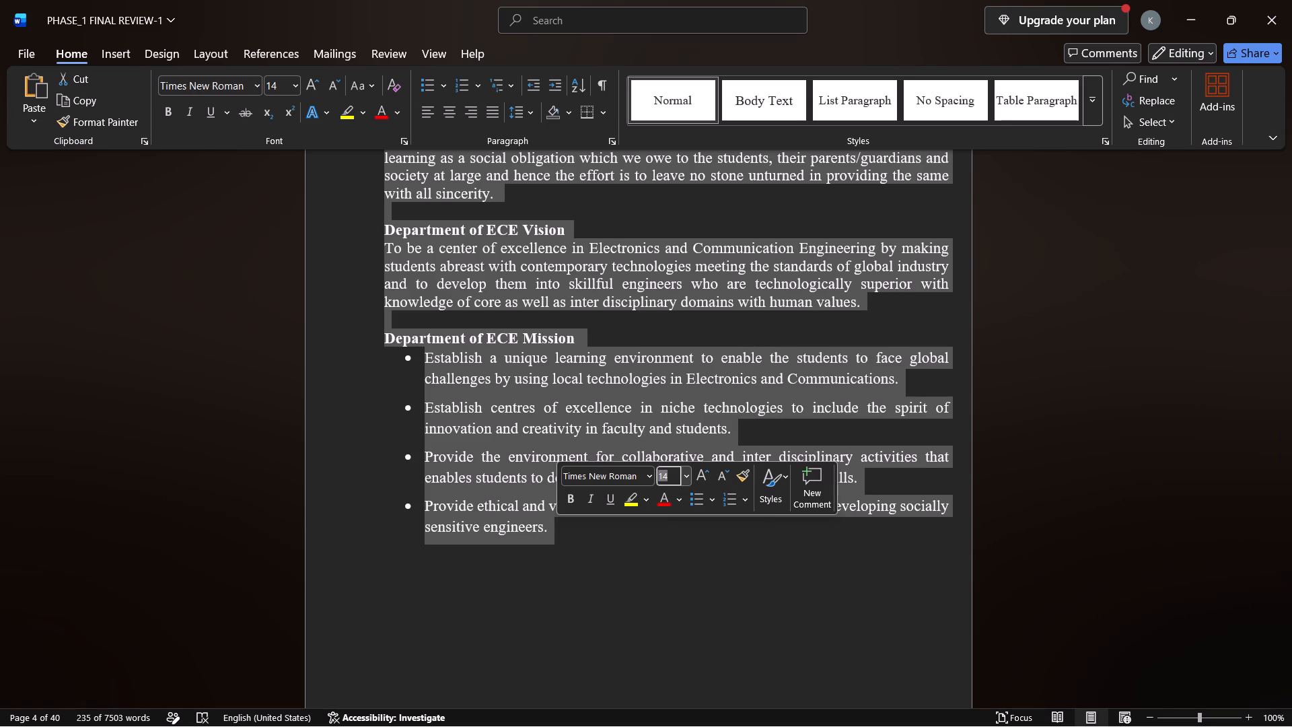
{"action": "key", "text": "Escape"}
{"action": "key", "text": "Escape"}
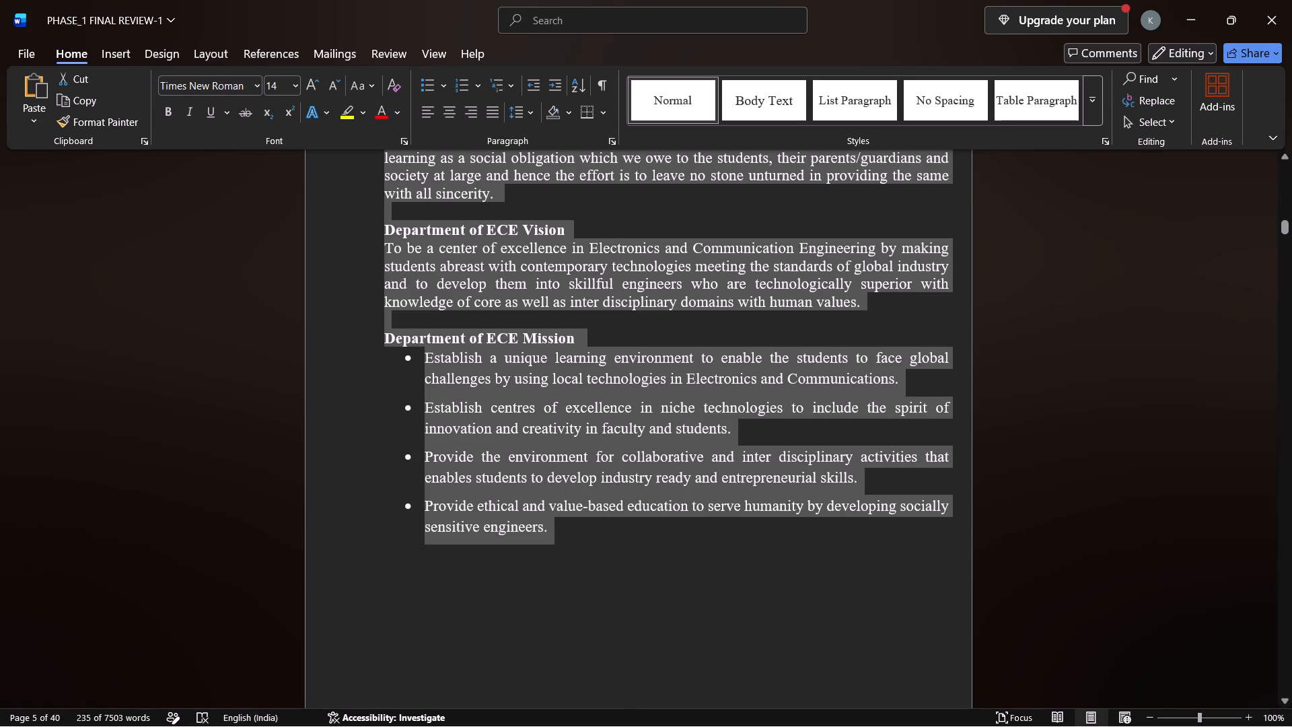
{"action": "left_click", "coordinate": [629, 566]}
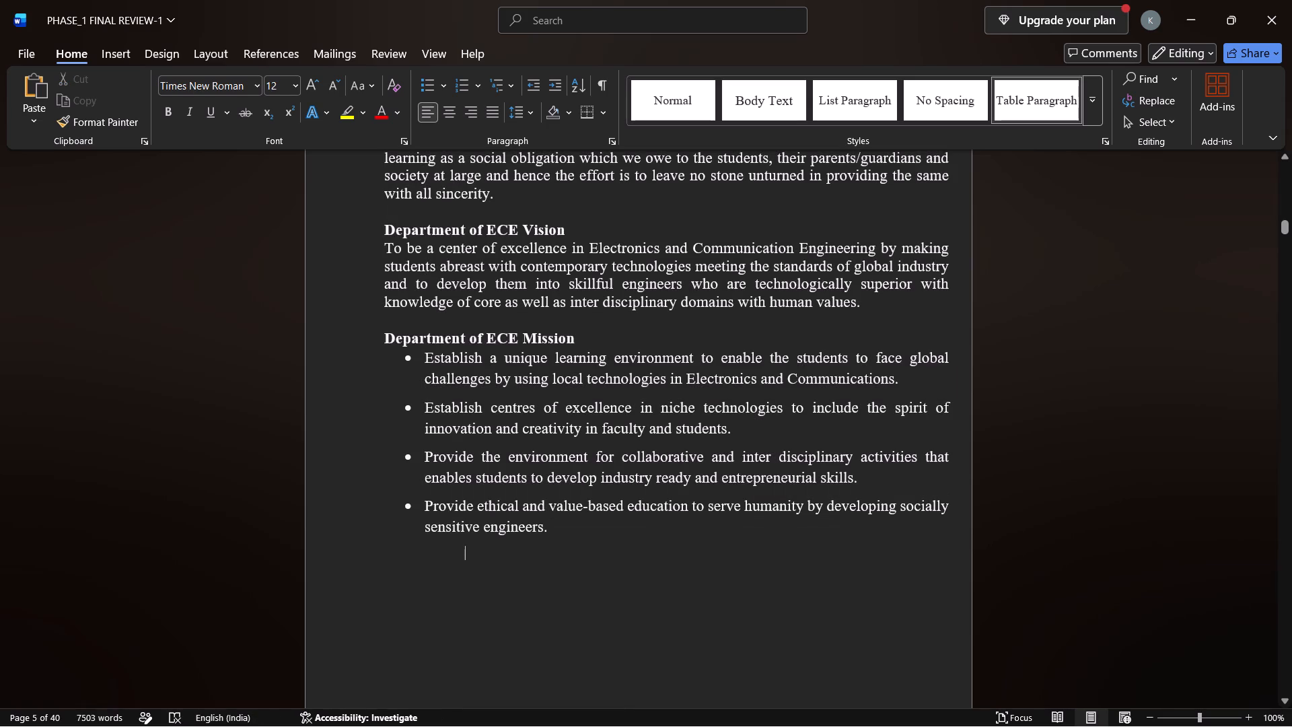
Switch to the main document and check the font sizes of its mission and vision body text, subheadings and page heading.
{"action": "key", "text": "alt+Tab"}
{"action": "left_click", "coordinate": [569, 444]}
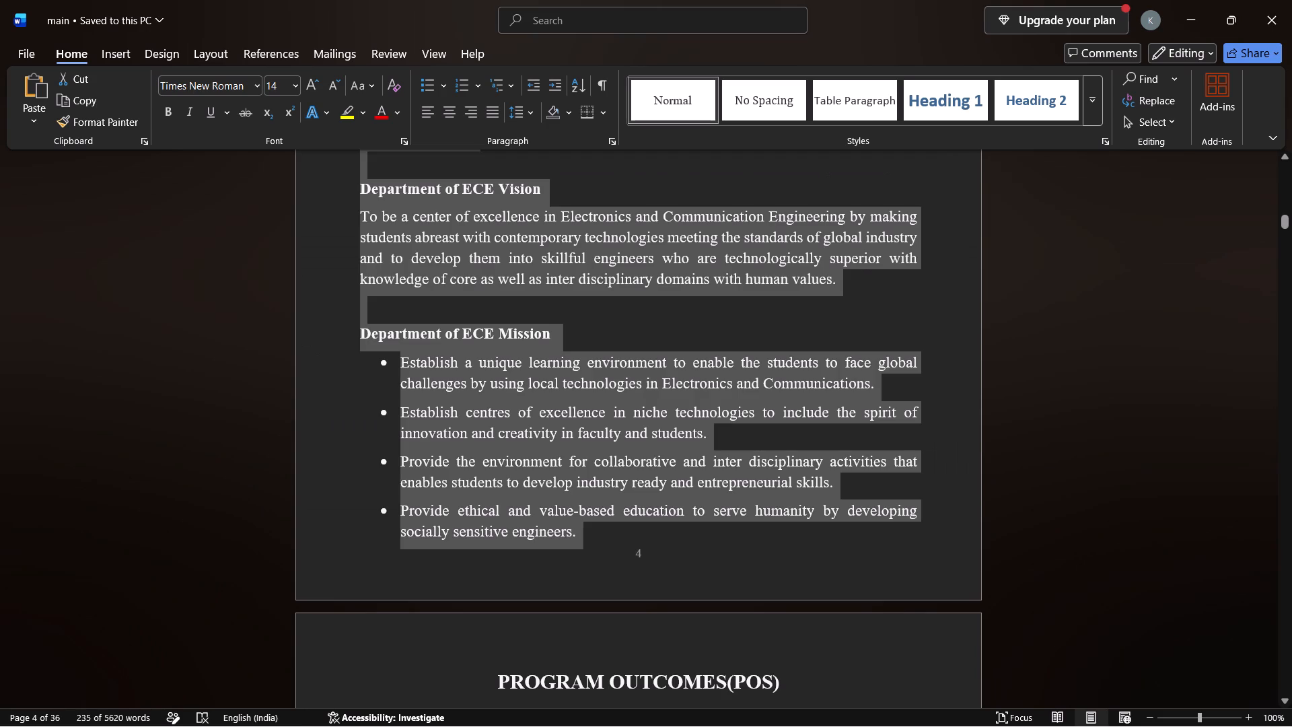
{"action": "double_click", "coordinate": [568, 442]}
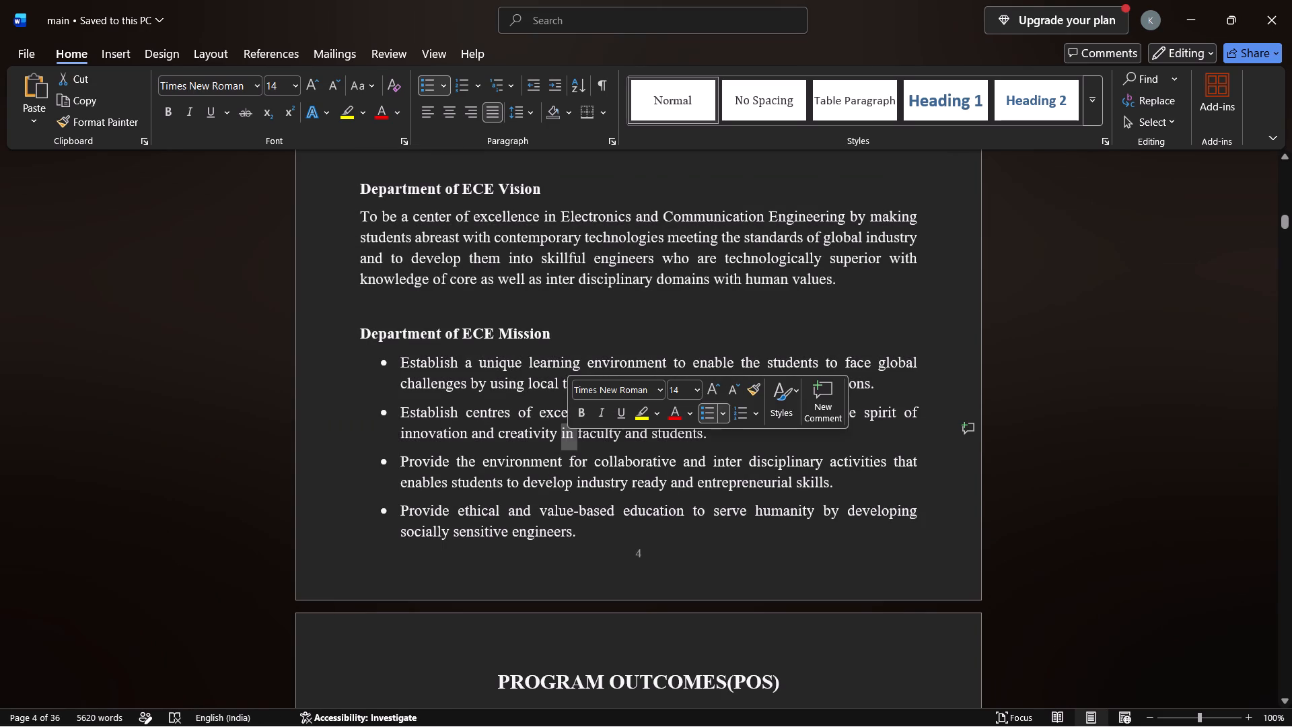
{"action": "double_click", "coordinate": [505, 338]}
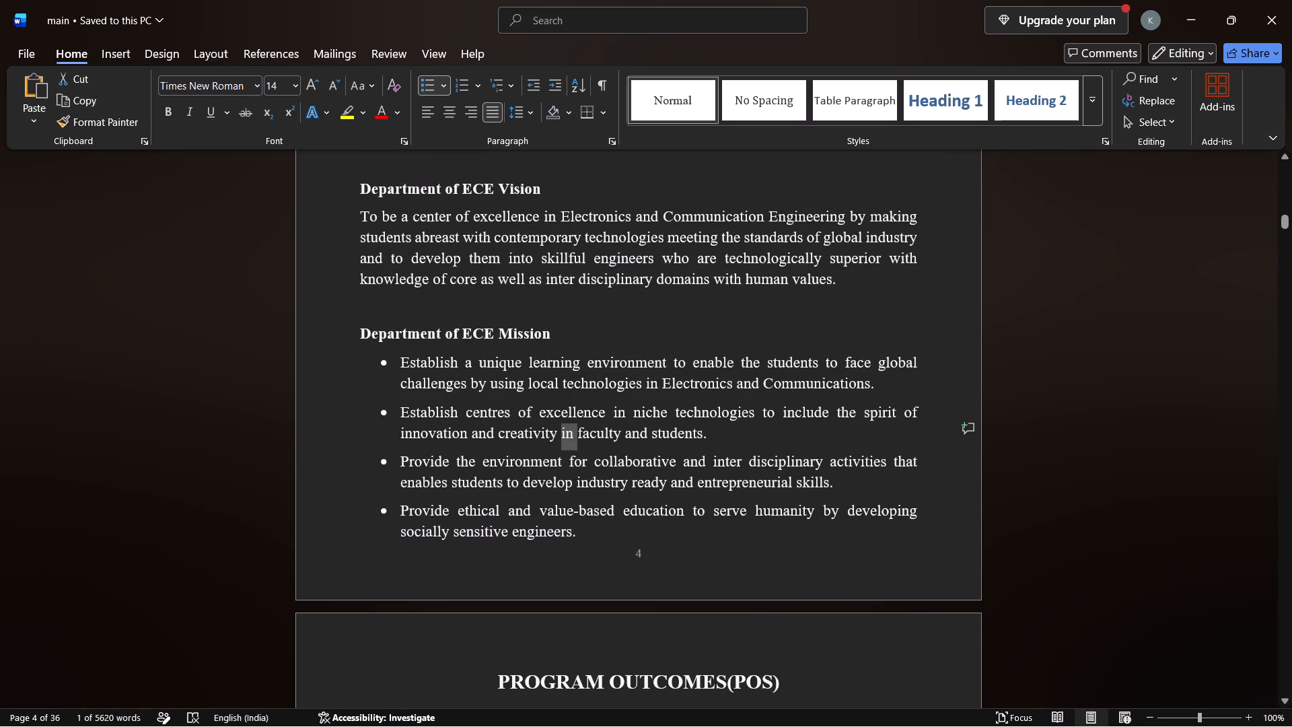
{"action": "double_click", "coordinate": [421, 269]}
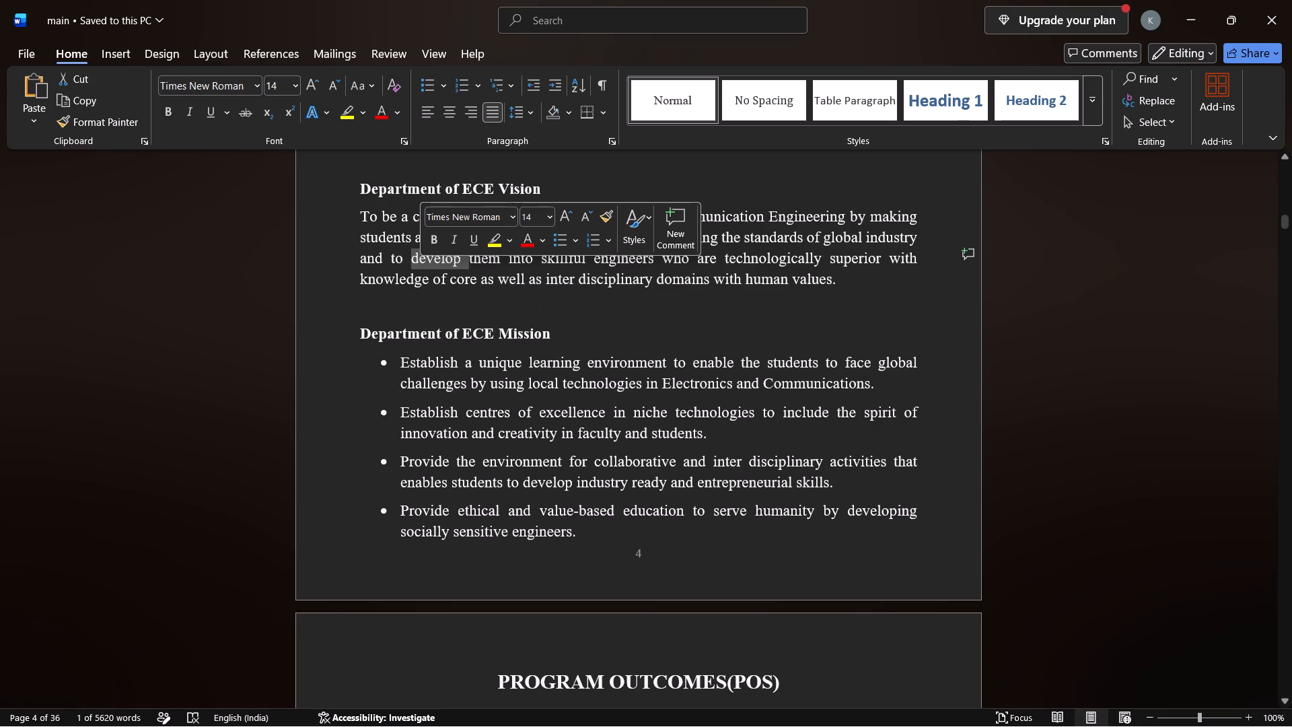
{"action": "double_click", "coordinate": [404, 185]}
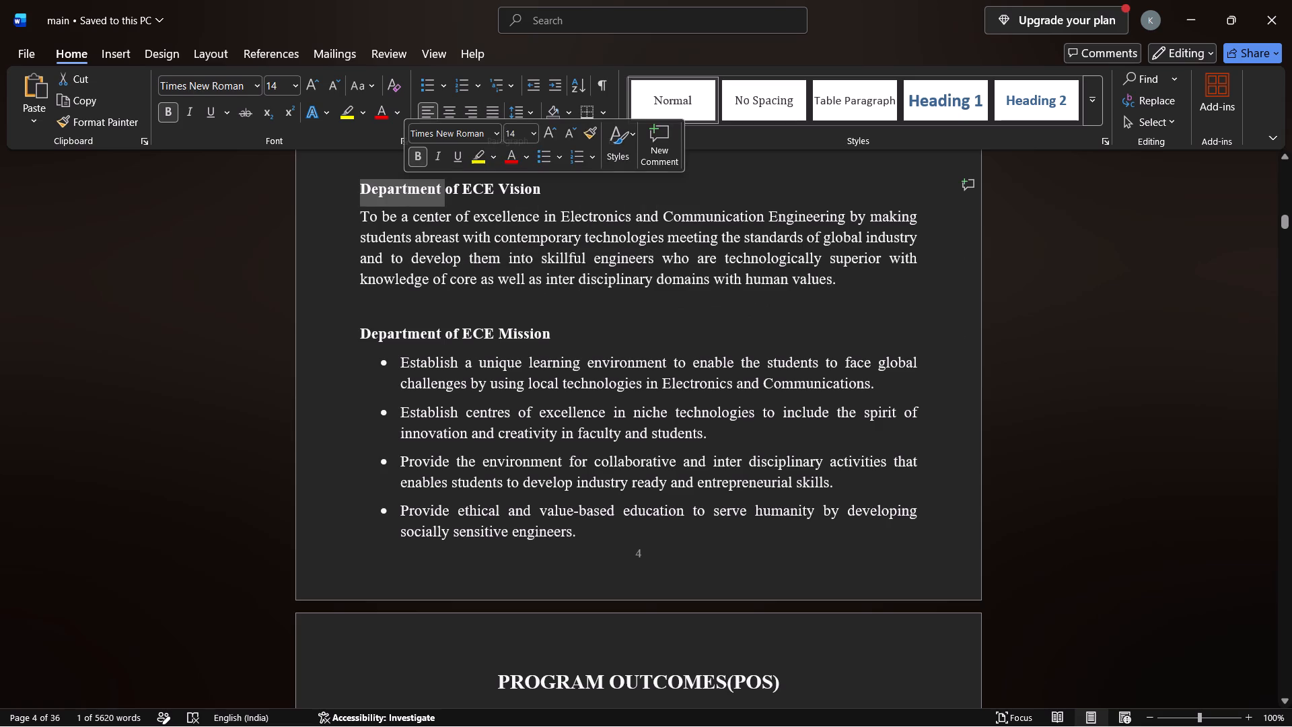
{"action": "scroll", "coordinate": [430, 199], "scroll_direction": "up", "scroll_amount": 4}
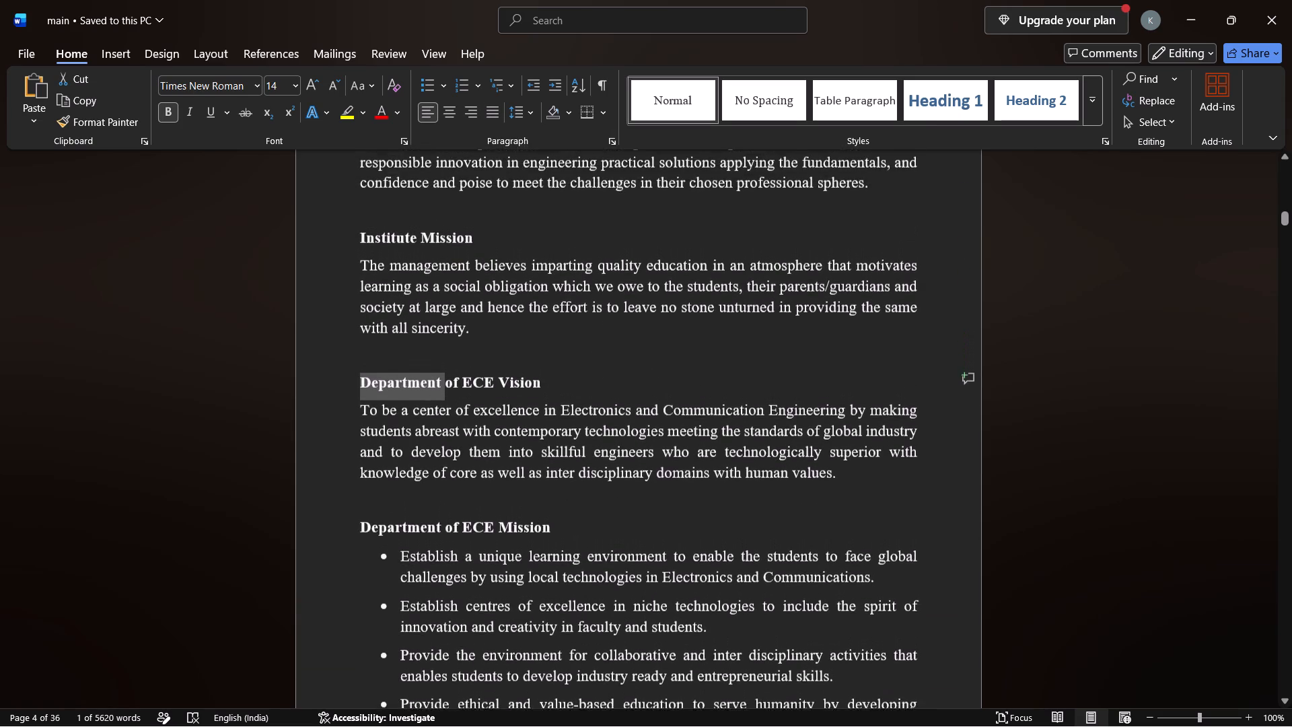
{"action": "scroll", "coordinate": [430, 199], "scroll_direction": "up", "scroll_amount": 2}
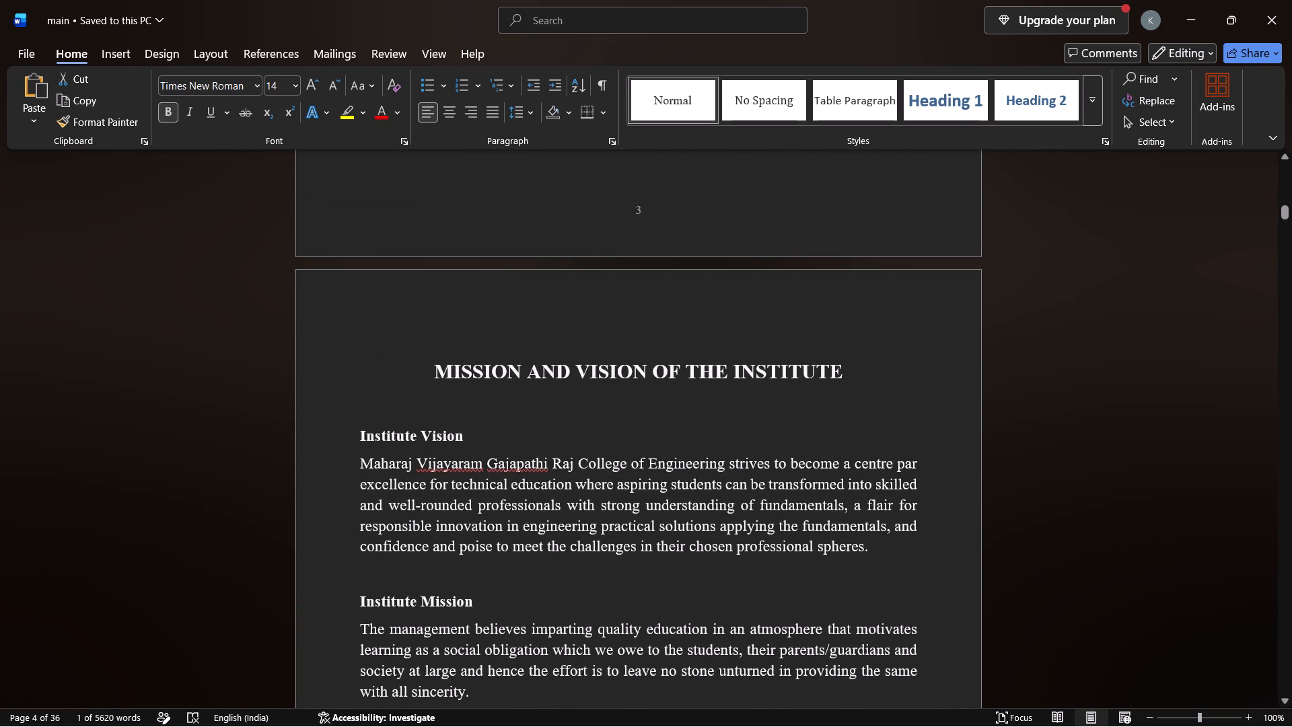
{"action": "double_click", "coordinate": [501, 370]}
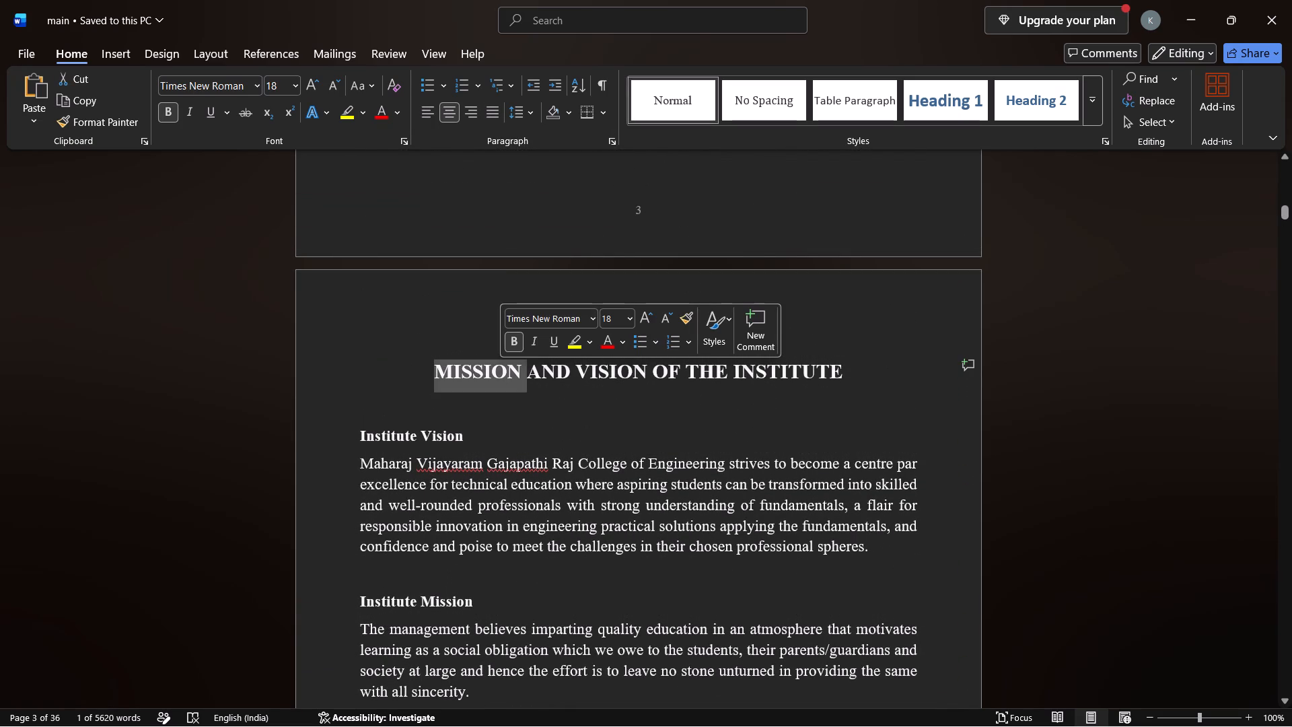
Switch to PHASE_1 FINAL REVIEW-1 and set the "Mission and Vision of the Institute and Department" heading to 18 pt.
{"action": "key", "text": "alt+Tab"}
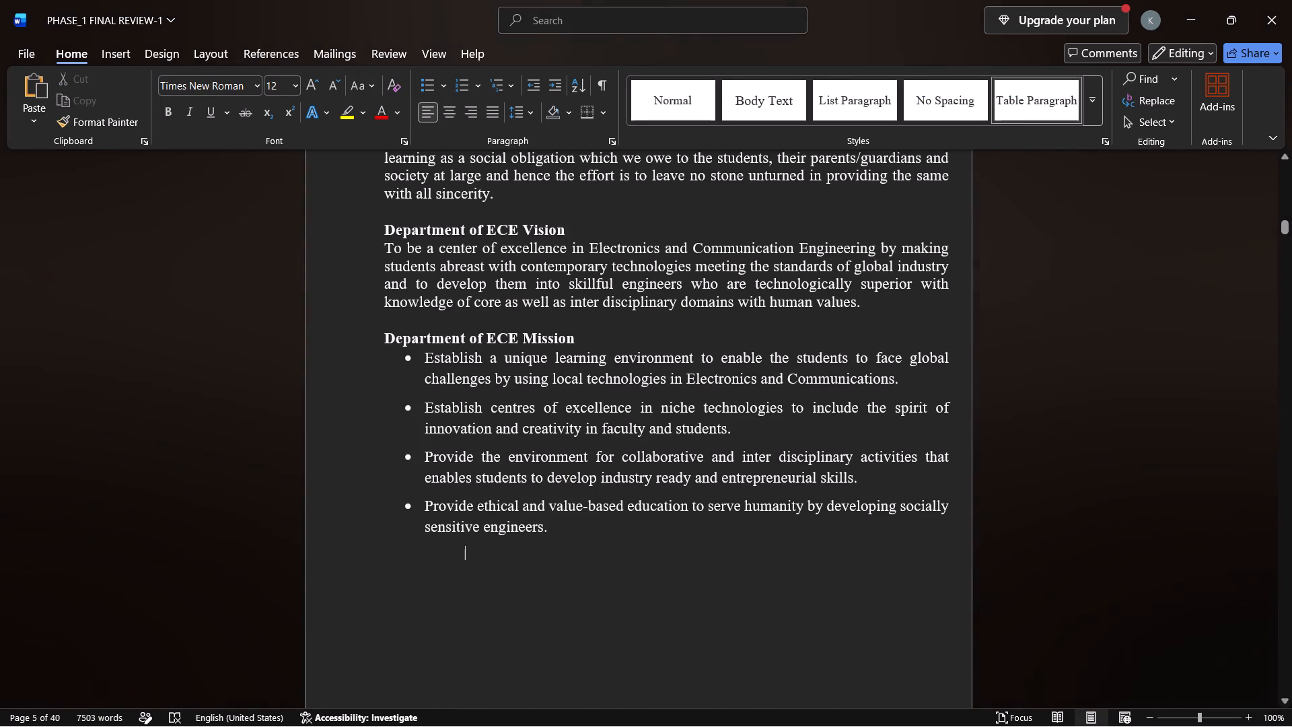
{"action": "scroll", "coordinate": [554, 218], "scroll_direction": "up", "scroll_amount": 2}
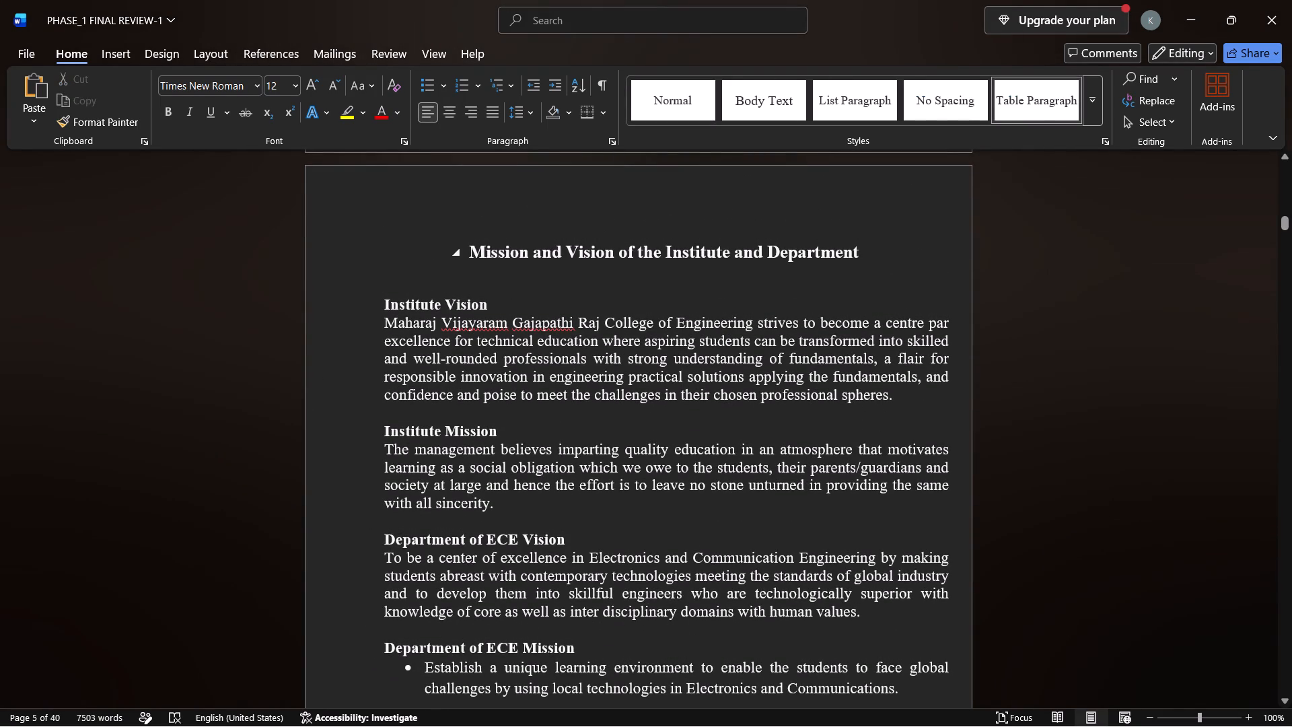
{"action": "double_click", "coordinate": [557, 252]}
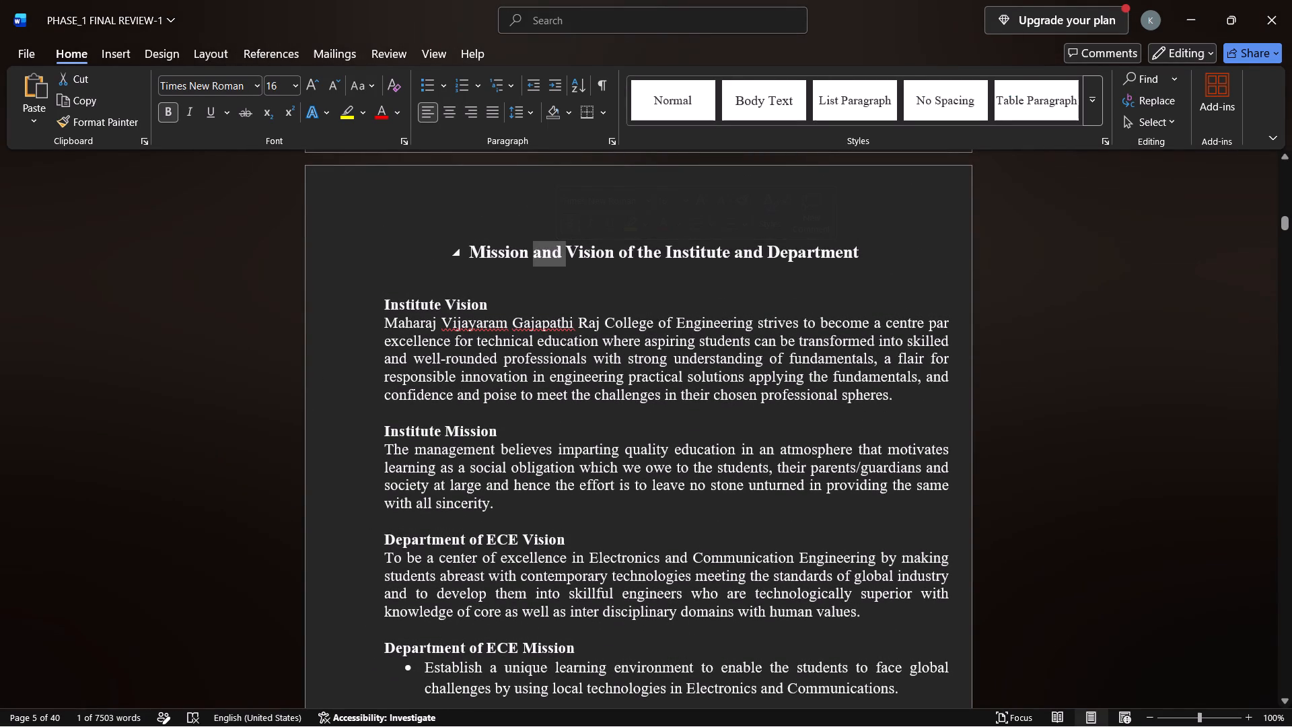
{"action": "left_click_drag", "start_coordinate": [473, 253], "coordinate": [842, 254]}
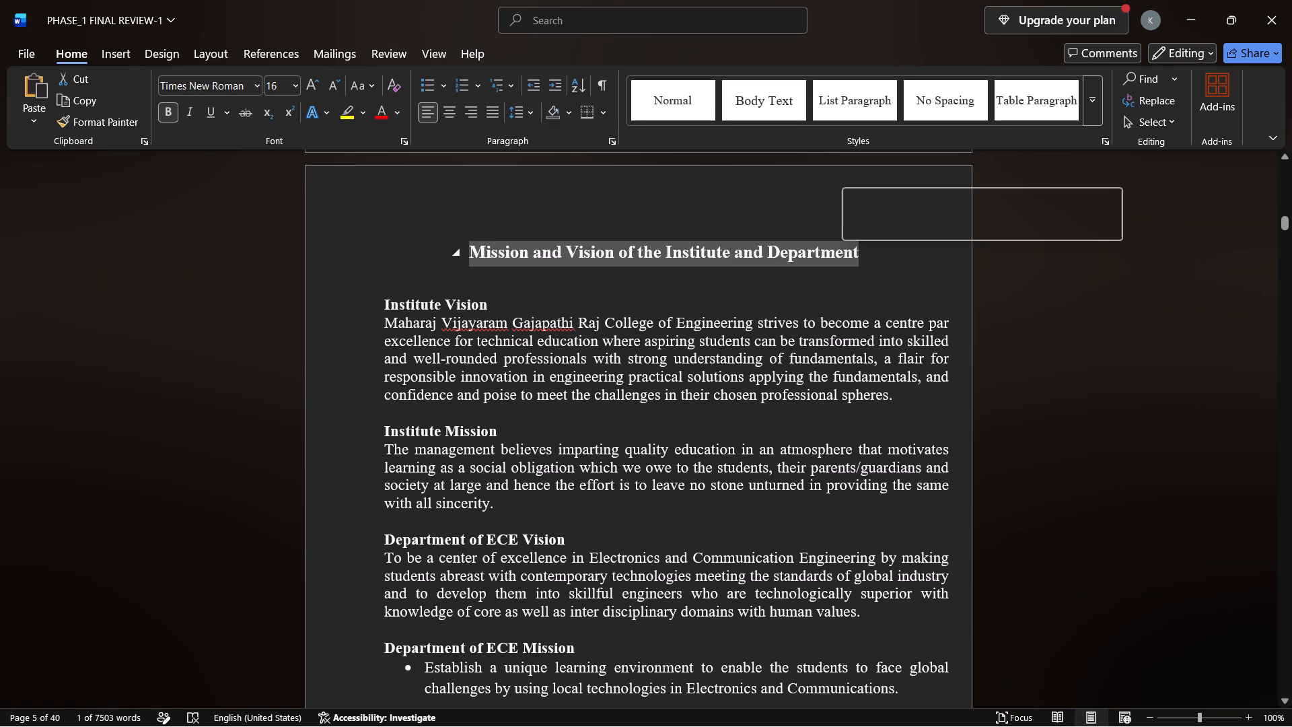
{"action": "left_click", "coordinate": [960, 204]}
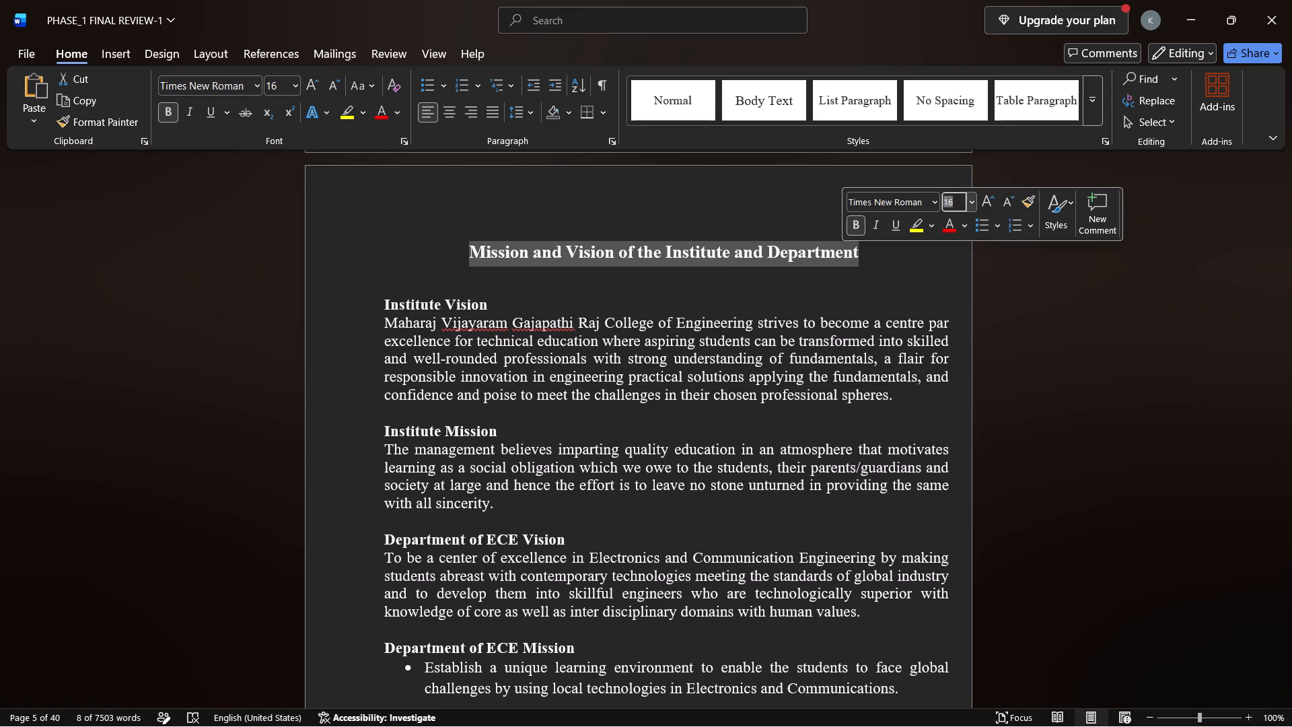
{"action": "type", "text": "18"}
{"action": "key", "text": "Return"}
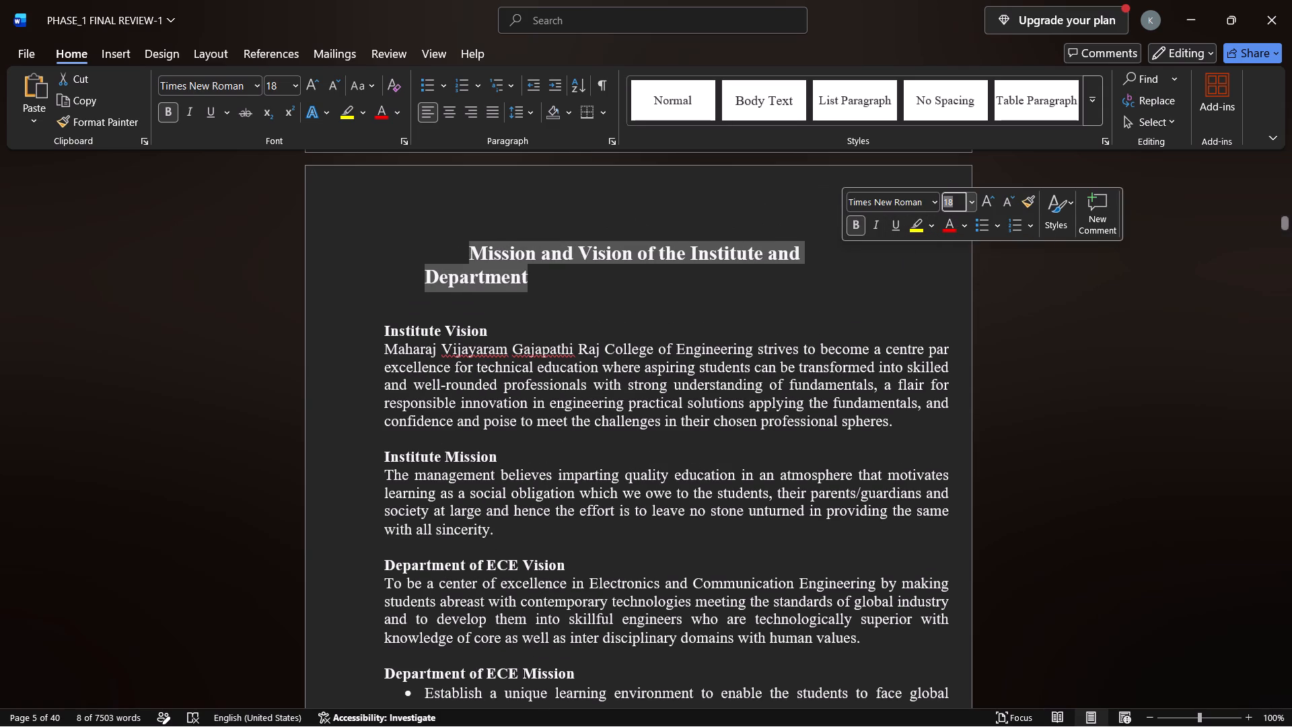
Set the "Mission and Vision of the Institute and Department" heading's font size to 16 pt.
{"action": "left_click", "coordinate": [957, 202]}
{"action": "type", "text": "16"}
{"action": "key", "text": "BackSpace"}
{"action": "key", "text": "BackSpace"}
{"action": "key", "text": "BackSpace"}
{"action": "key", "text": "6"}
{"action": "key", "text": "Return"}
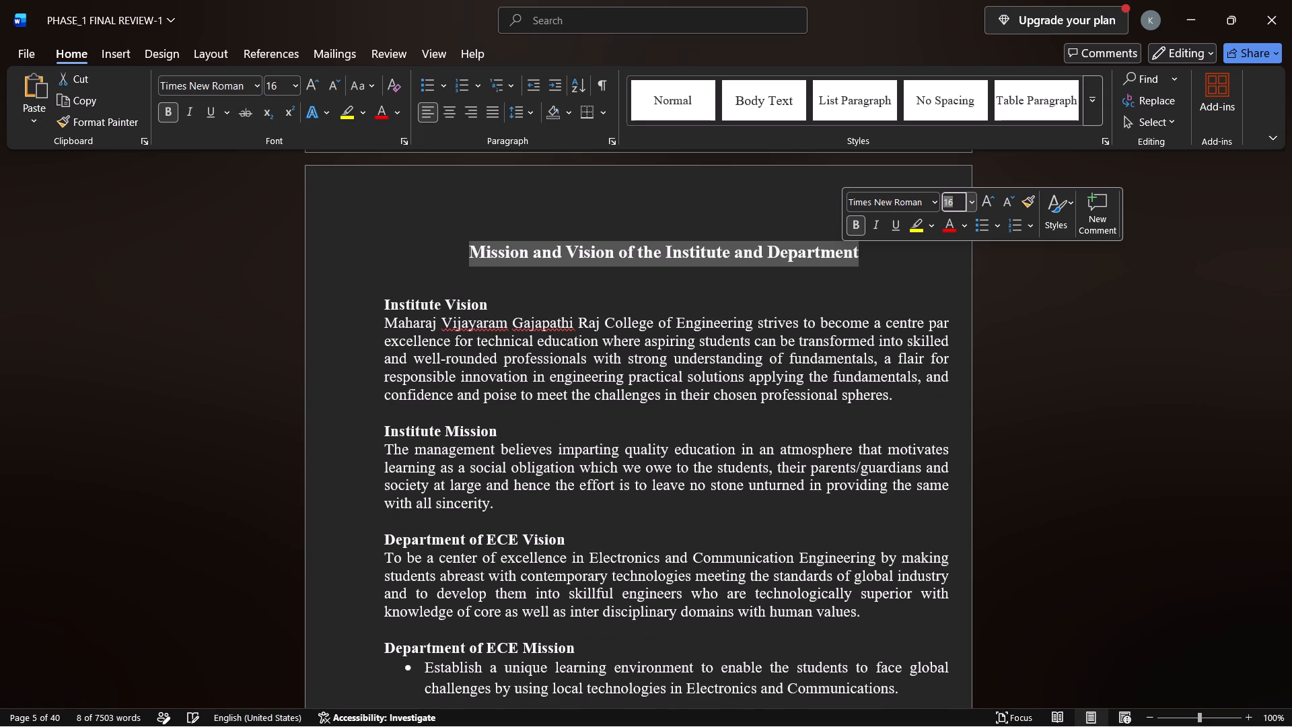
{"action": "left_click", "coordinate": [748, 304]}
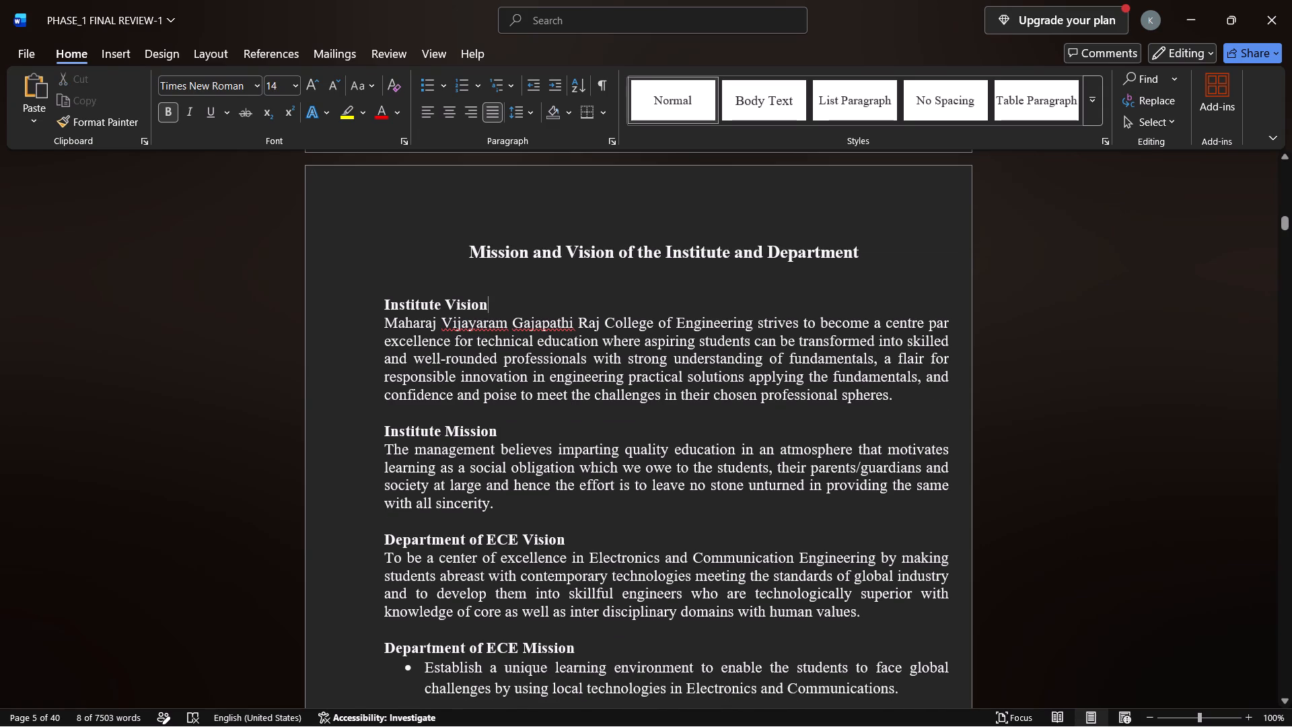
Check the font size of the "PROGRAMME SPECIFIC OUTCOMES:" heading.
{"action": "scroll", "coordinate": [748, 304], "scroll_direction": "down", "scroll_amount": 4}
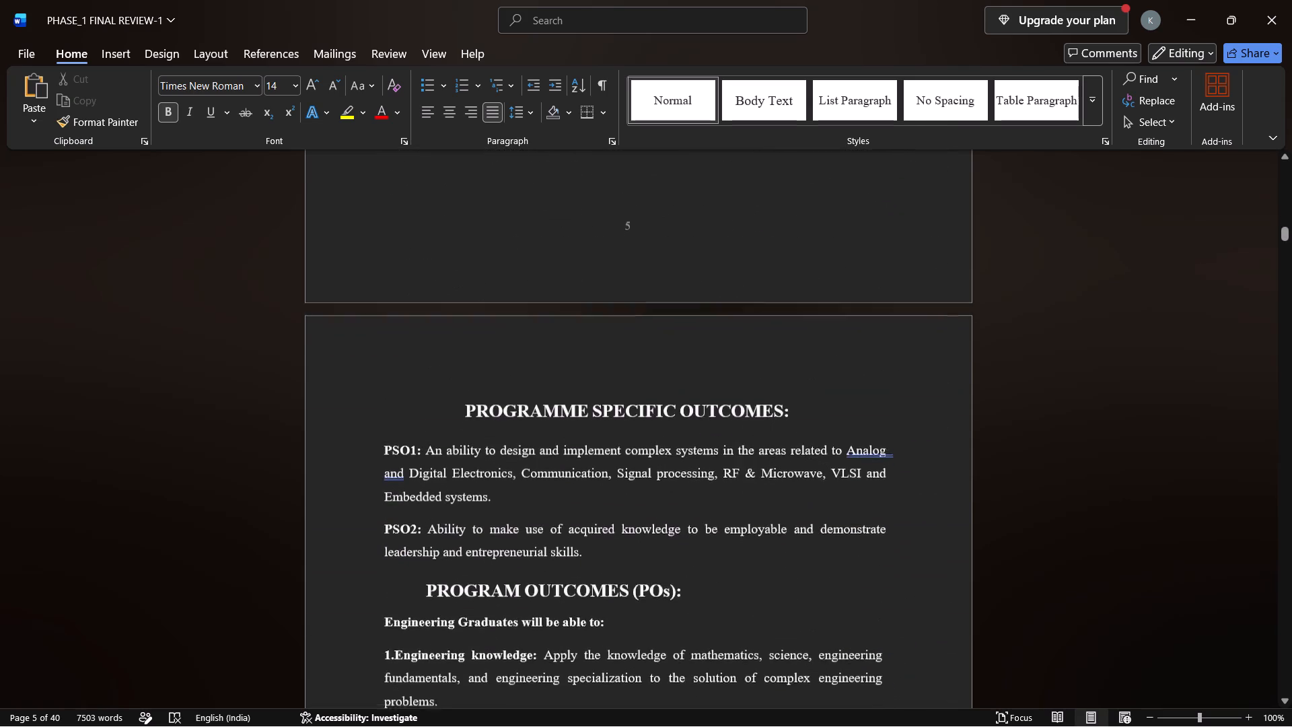
{"action": "scroll", "coordinate": [748, 304], "scroll_direction": "down", "scroll_amount": 2}
{"action": "double_click", "coordinate": [565, 184]}
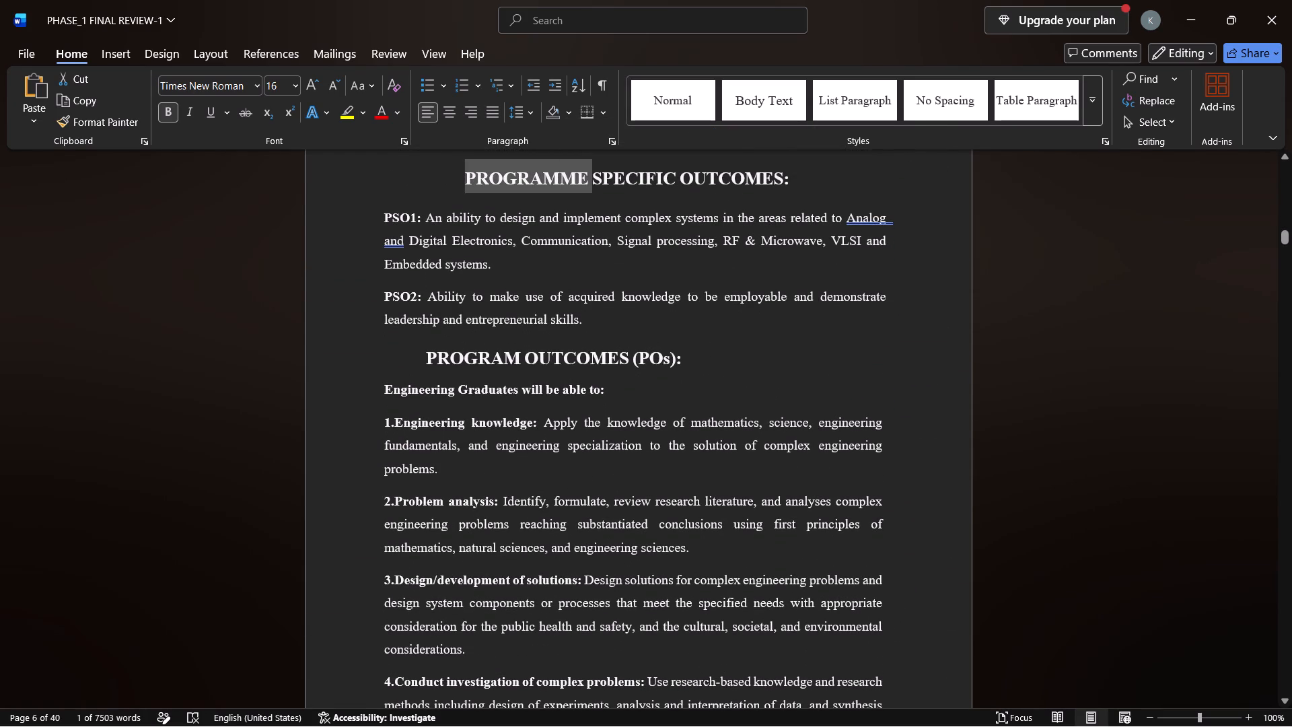
Switch to the main document and examine the order and layout of its program outcomes and programme specific outcomes pages.
{"action": "key", "text": "alt+Tab"}
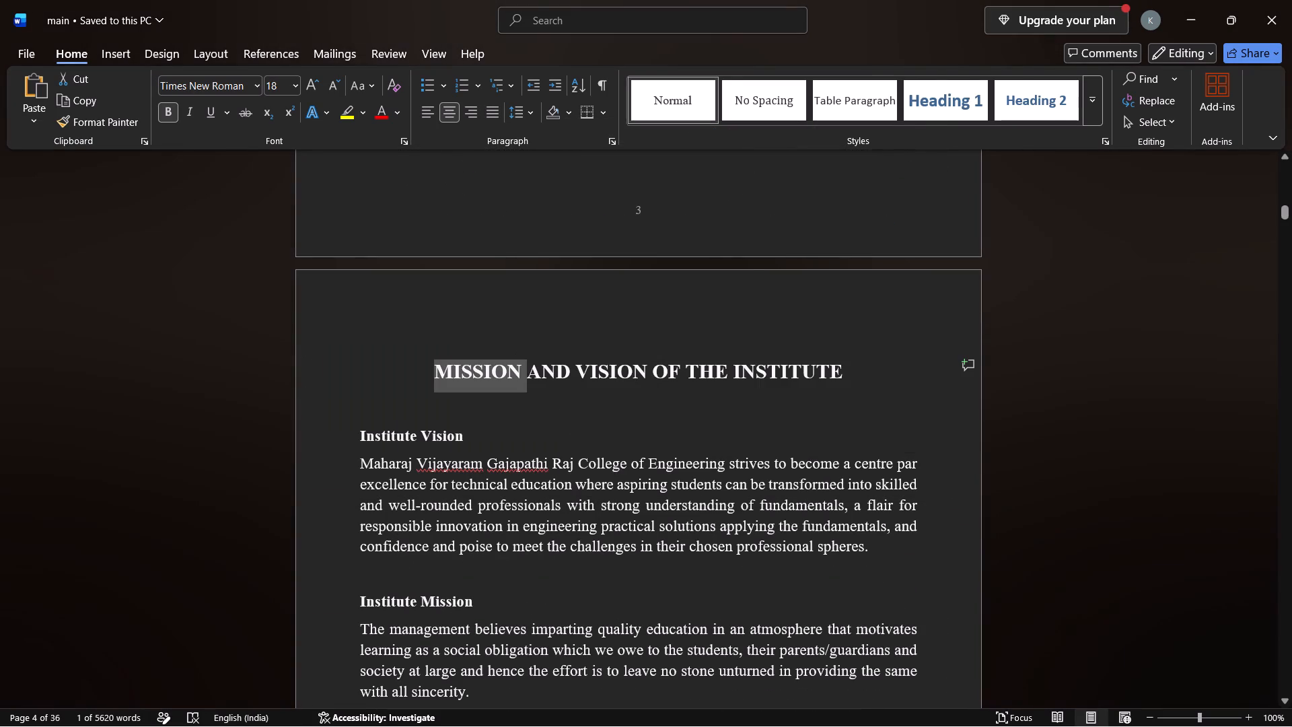
{"action": "scroll", "coordinate": [485, 301], "scroll_direction": "down", "scroll_amount": 3}
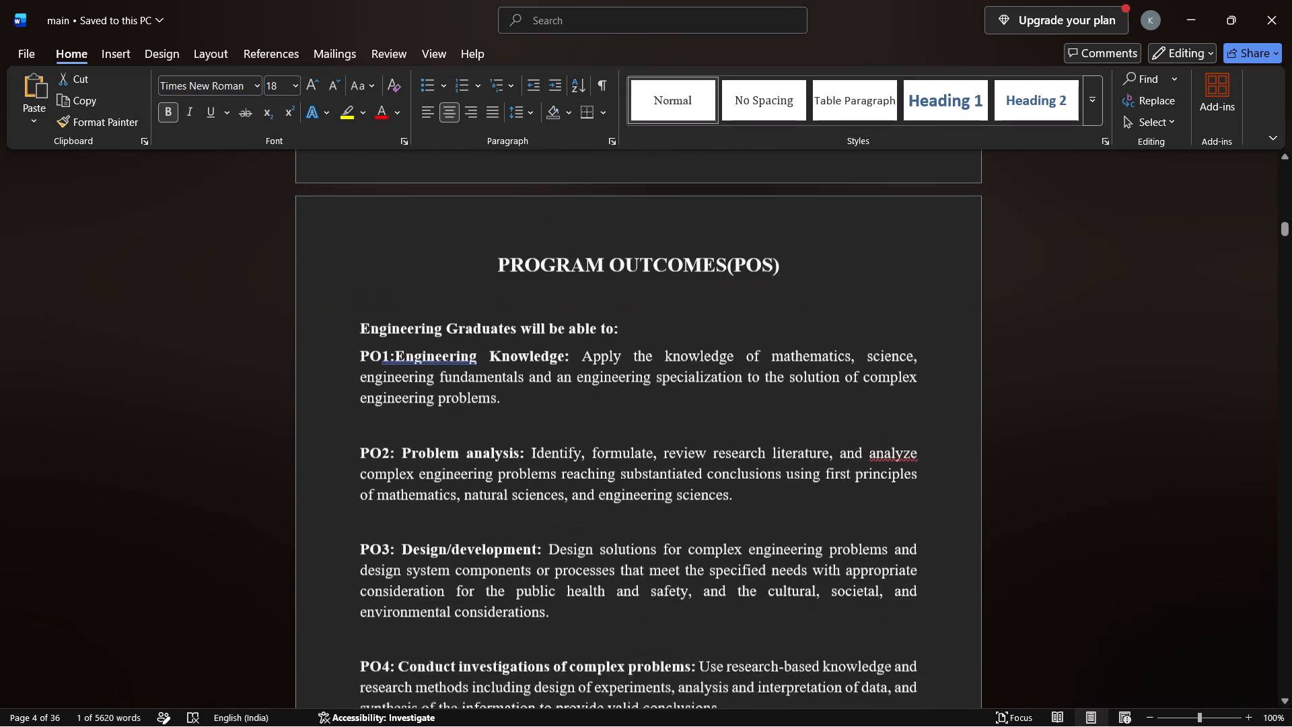
{"action": "scroll", "coordinate": [485, 301], "scroll_direction": "down", "scroll_amount": 4}
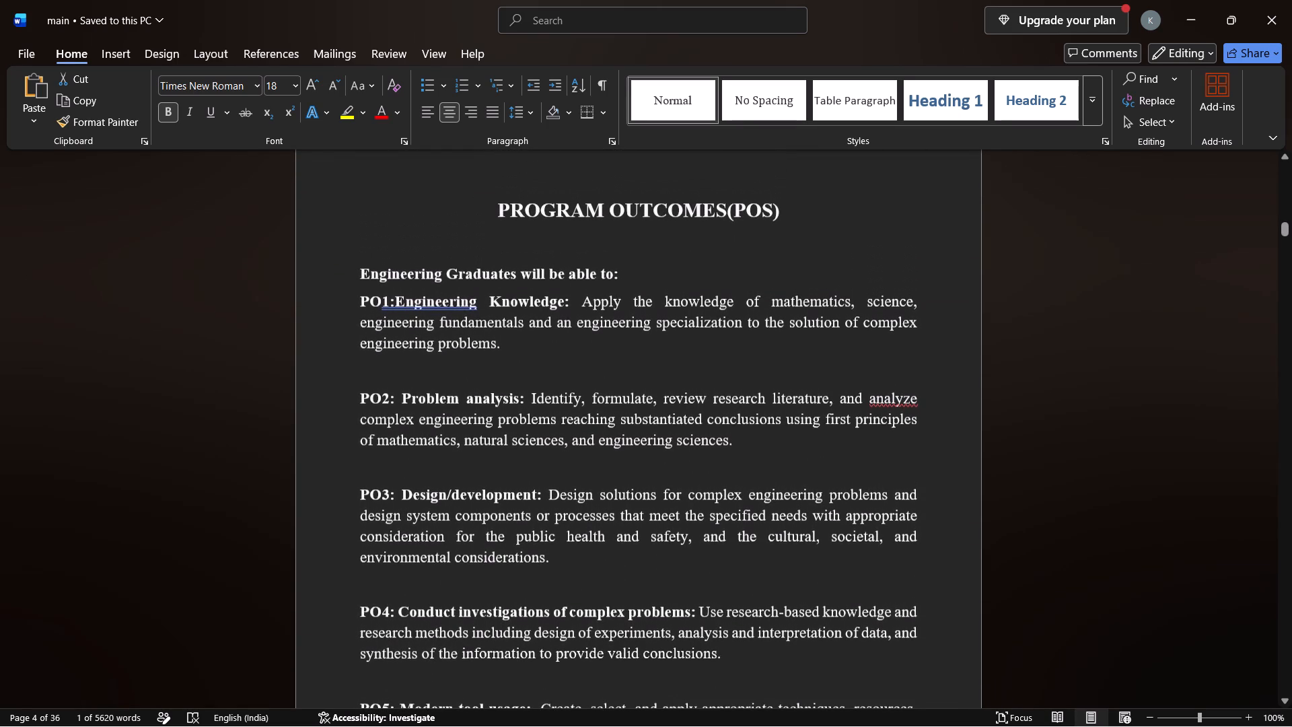
{"action": "scroll", "coordinate": [485, 301], "scroll_direction": "down", "scroll_amount": 4}
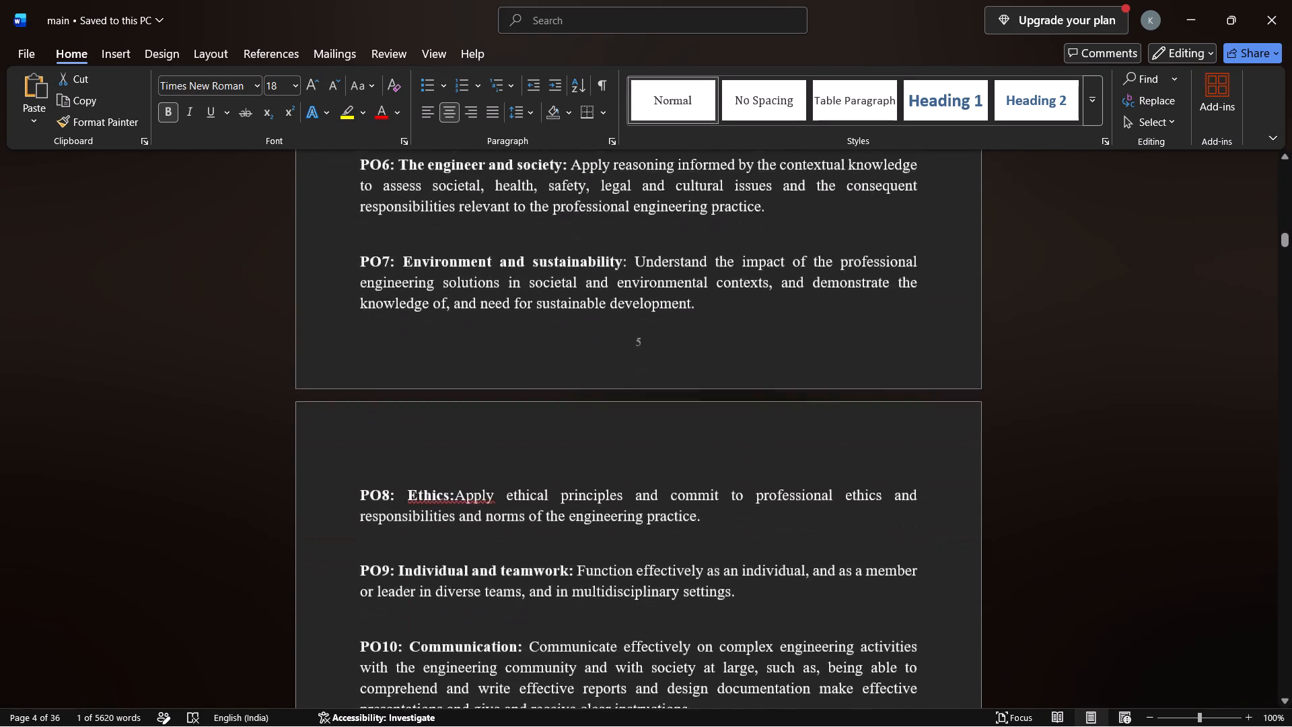
{"action": "scroll", "coordinate": [485, 301], "scroll_direction": "down", "scroll_amount": 3}
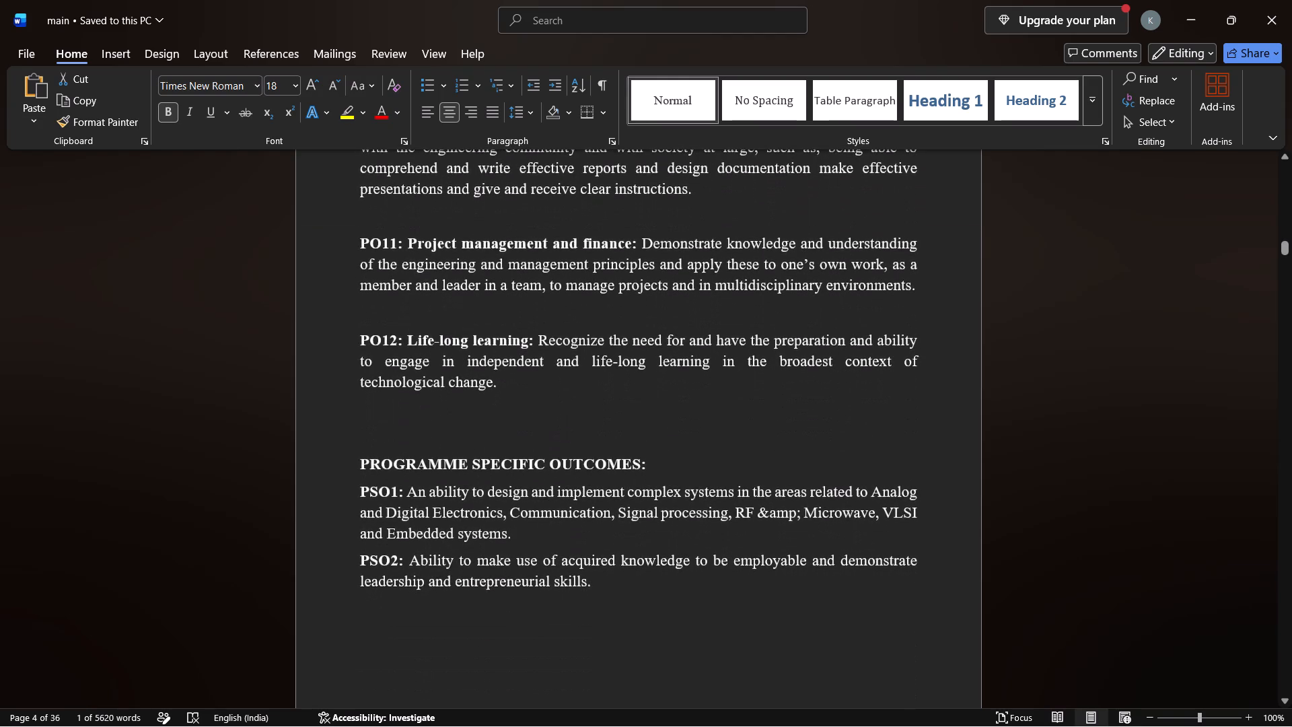
{"action": "scroll", "coordinate": [485, 301], "scroll_direction": "down", "scroll_amount": 4}
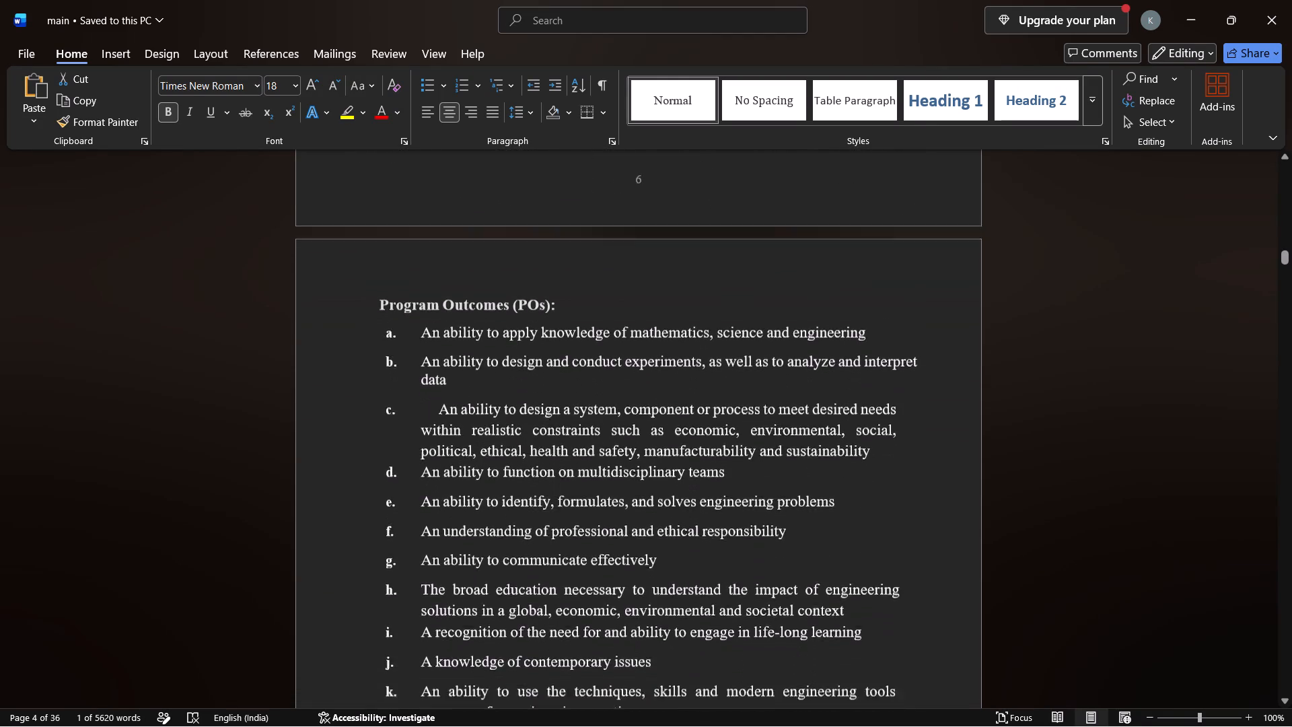
{"action": "scroll", "coordinate": [485, 301], "scroll_direction": "down", "scroll_amount": 1}
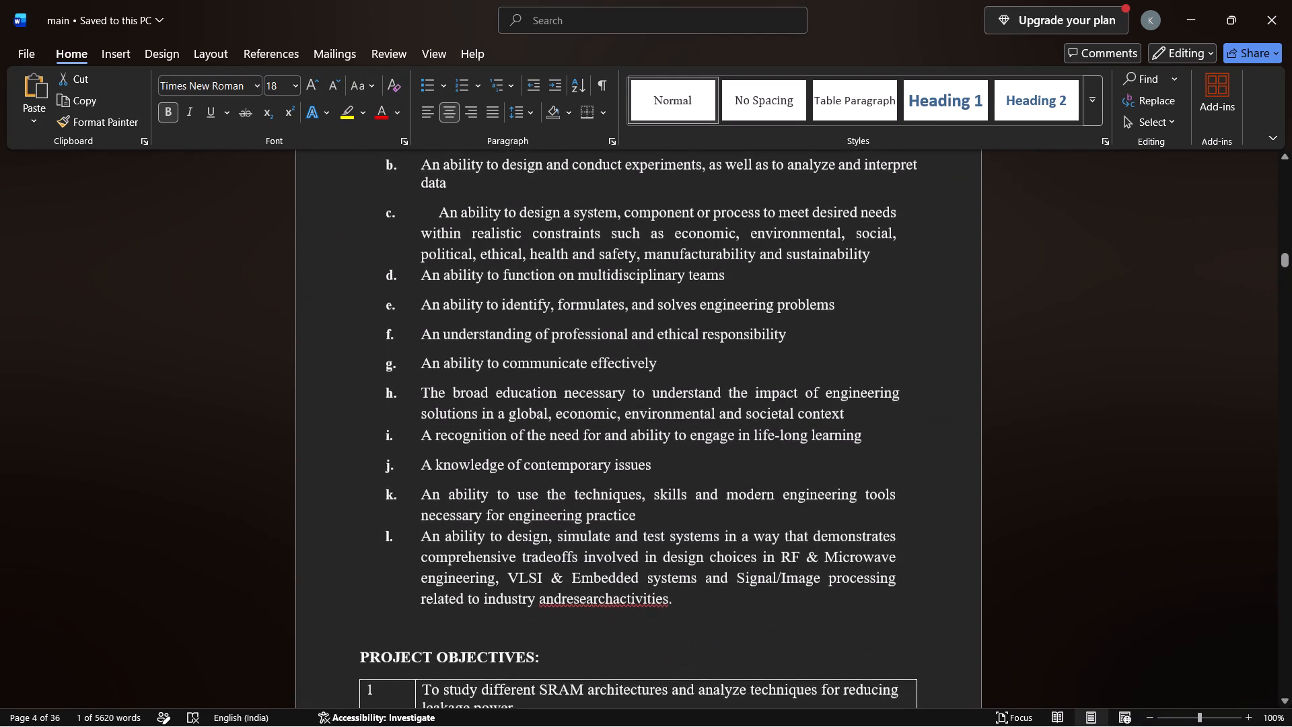
Switch back to PHASE_1 FINAL REVIEW-1 and review its programme specific outcomes and the twelve program outcomes for comparison.
{"action": "key", "text": "alt+Tab"}
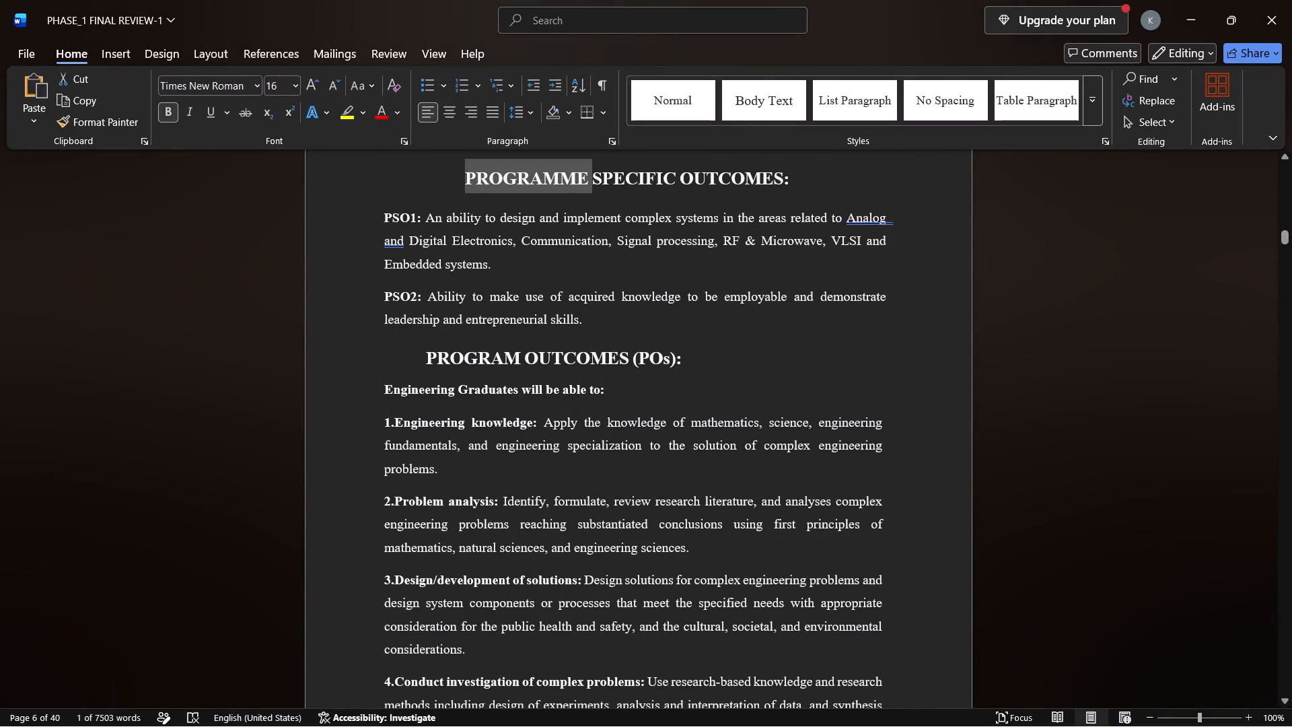
{"action": "left_click", "coordinate": [645, 198]}
{"action": "scroll", "coordinate": [530, 308], "scroll_direction": "down", "scroll_amount": 1}
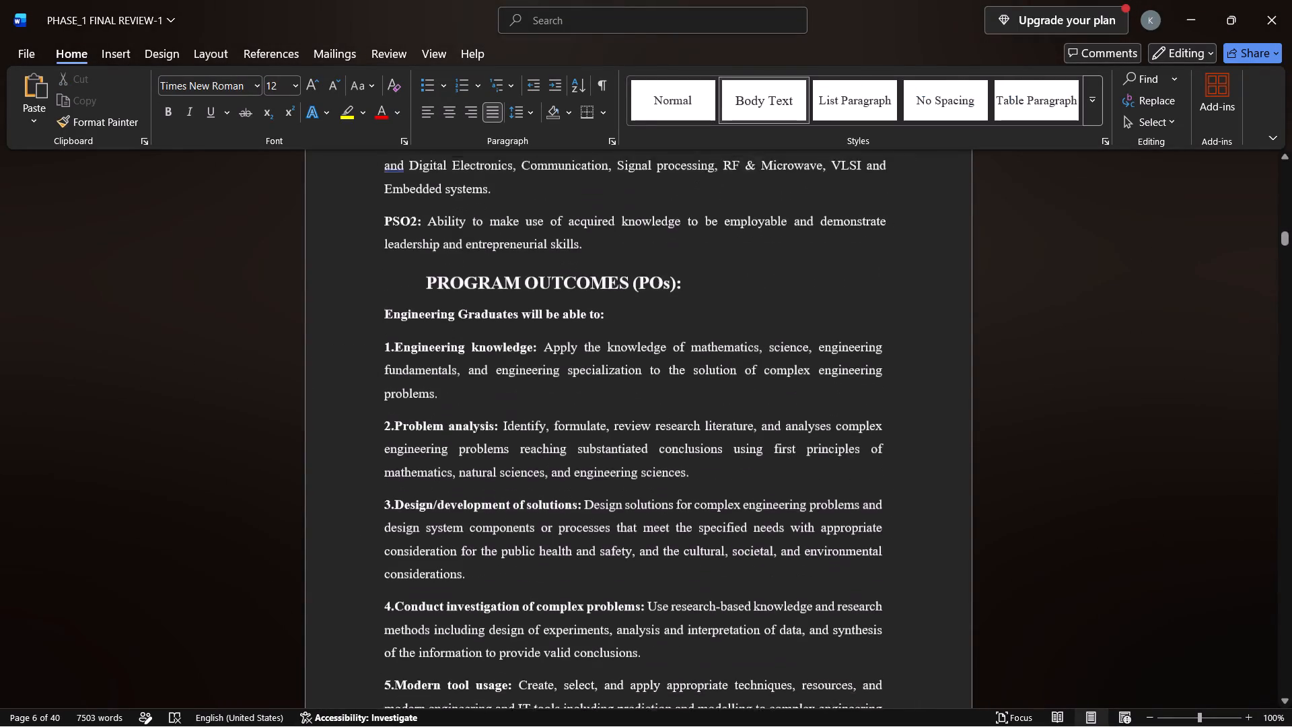
{"action": "scroll", "coordinate": [530, 308], "scroll_direction": "down", "scroll_amount": 1}
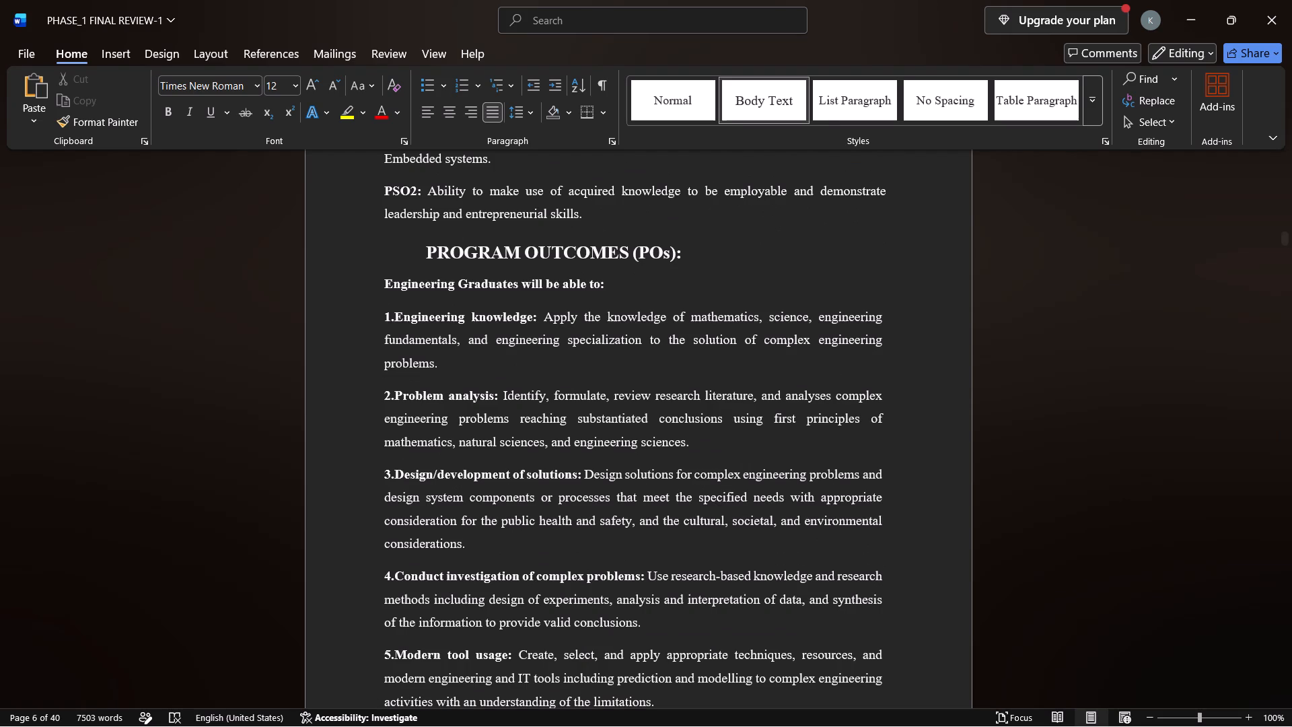
{"action": "scroll", "coordinate": [612, 335], "scroll_direction": "down", "scroll_amount": 1}
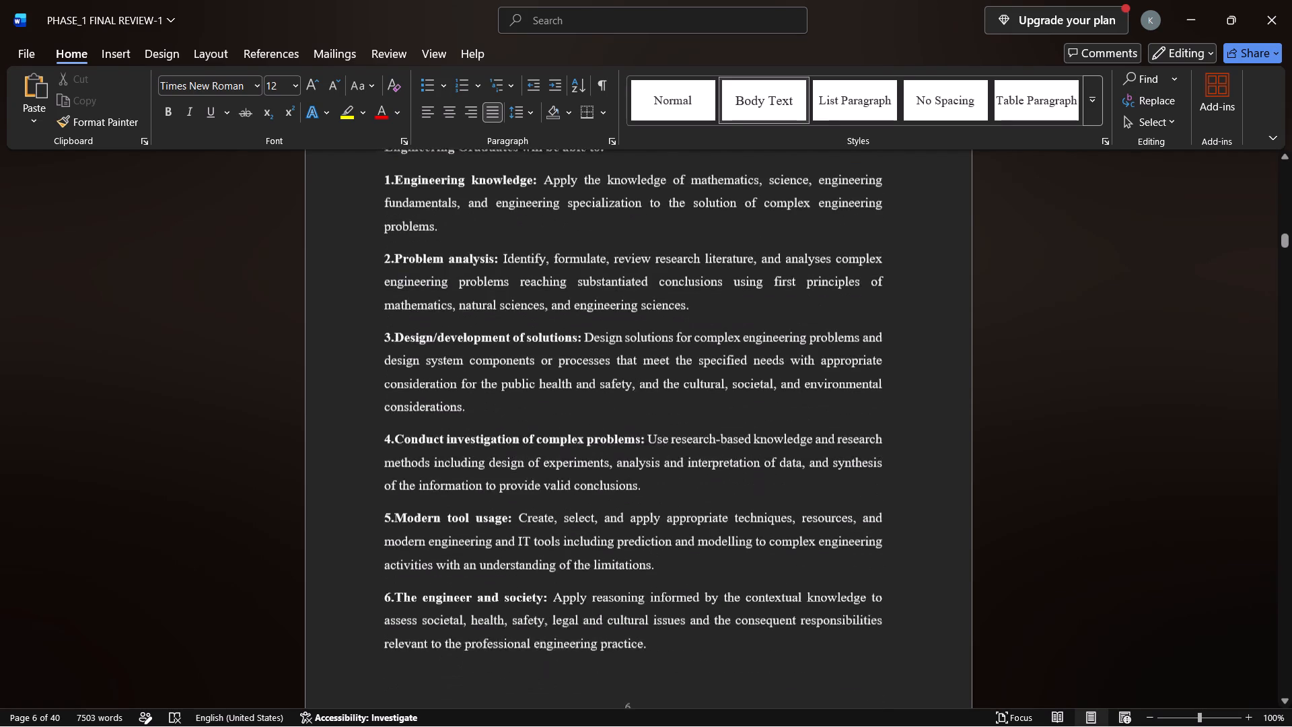
{"action": "scroll", "coordinate": [612, 335], "scroll_direction": "down", "scroll_amount": 3}
{"action": "scroll", "coordinate": [612, 335], "scroll_direction": "up", "scroll_amount": 1}
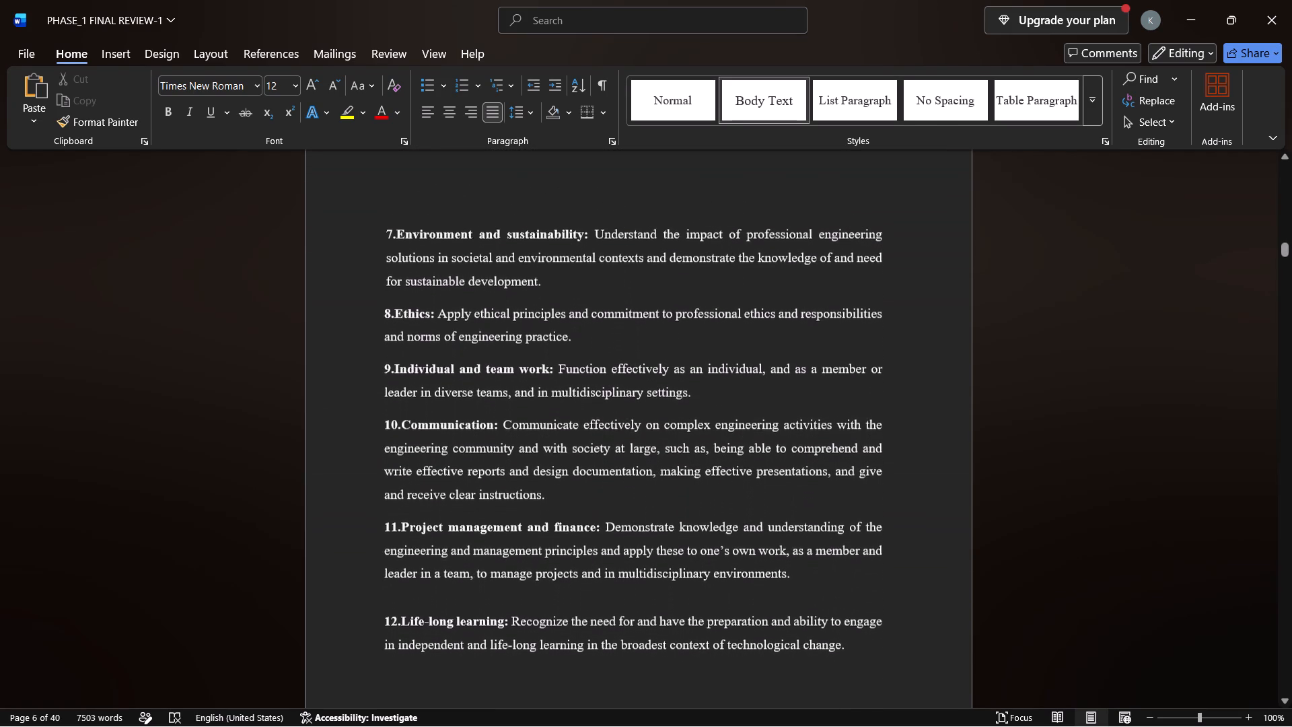
{"action": "scroll", "coordinate": [612, 335], "scroll_direction": "up", "scroll_amount": 2}
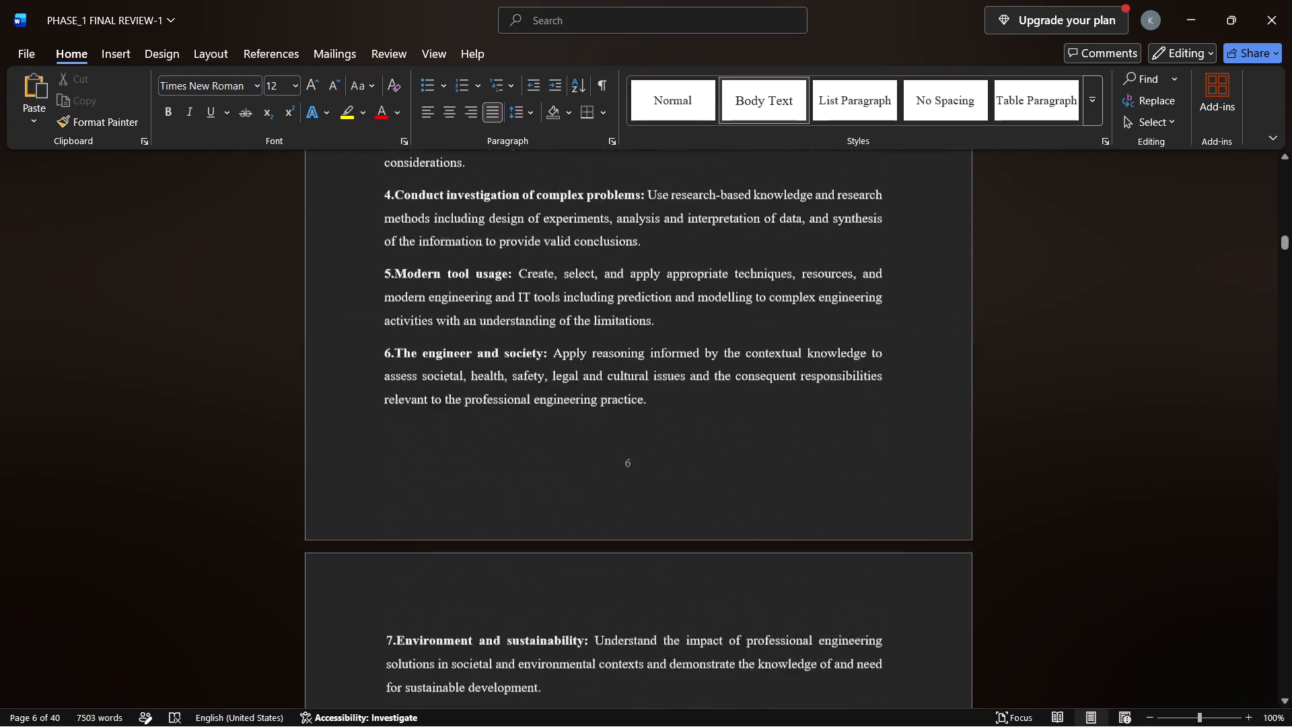
{"action": "scroll", "coordinate": [612, 335], "scroll_direction": "up", "scroll_amount": 1}
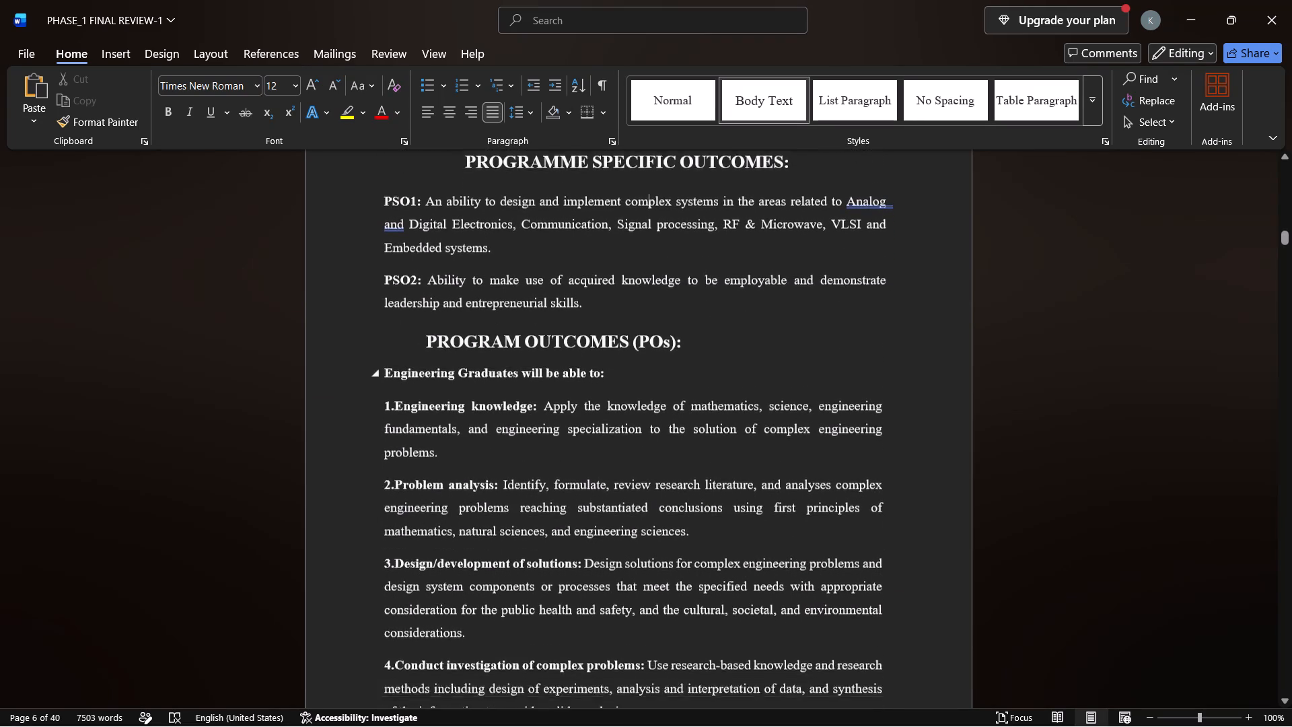
{"action": "scroll", "coordinate": [612, 335], "scroll_direction": "up", "scroll_amount": 1}
Switch to the main document and examine the layout of its program outcomes and programme specific outcomes pages.
{"action": "key", "text": "alt+Tab"}
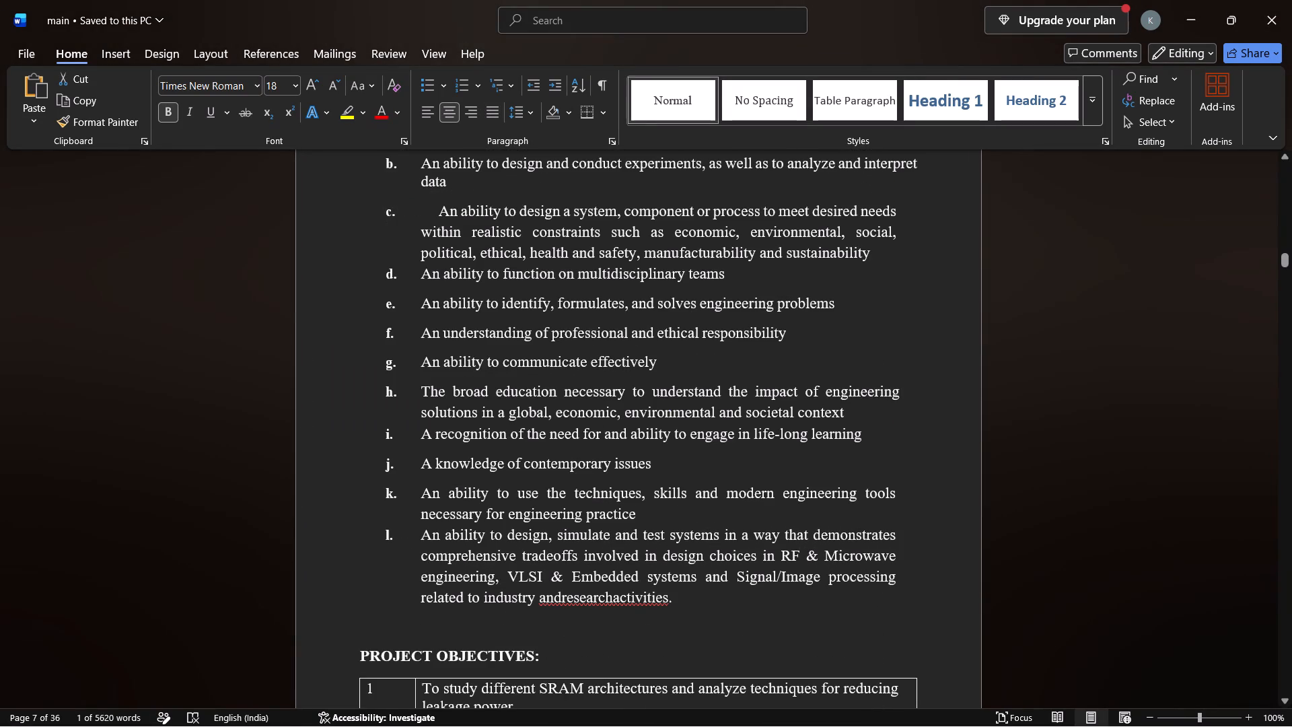
{"action": "scroll", "coordinate": [620, 355], "scroll_direction": "right", "scroll_amount": 1}
{"action": "scroll", "coordinate": [620, 355], "scroll_direction": "up", "scroll_amount": 2}
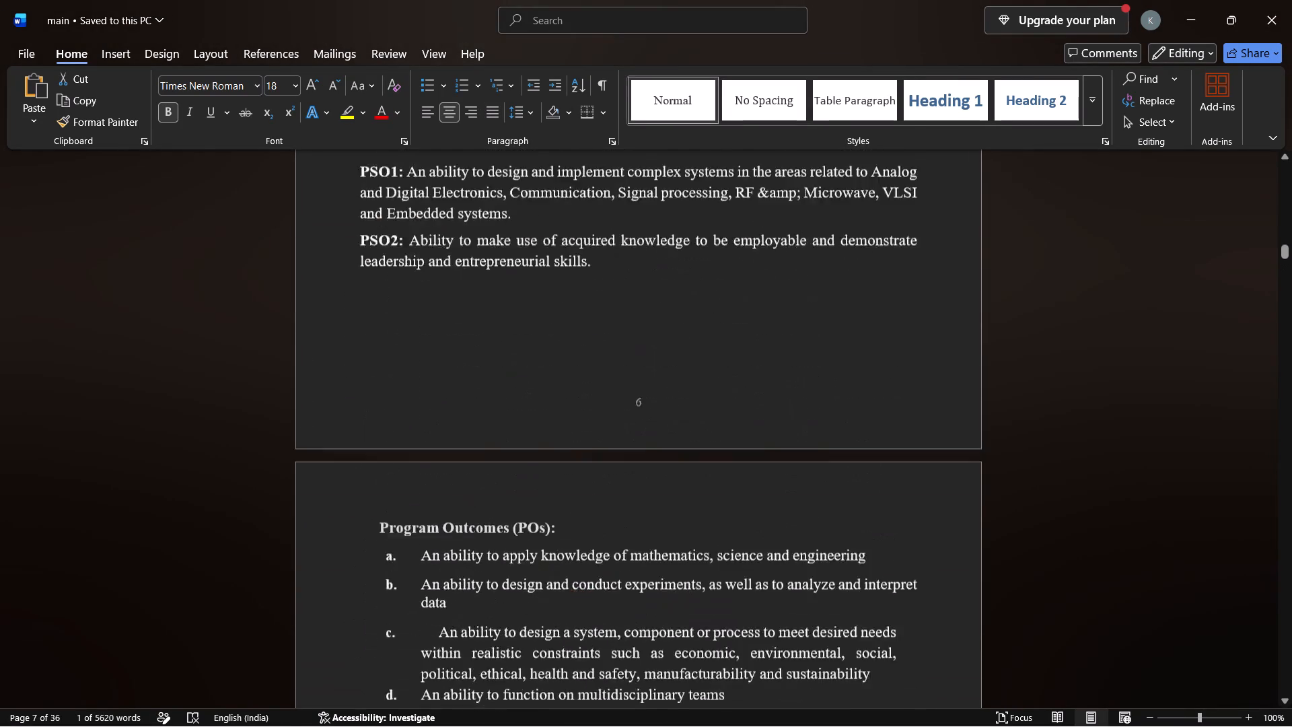
{"action": "scroll", "coordinate": [620, 355], "scroll_direction": "up", "scroll_amount": 4}
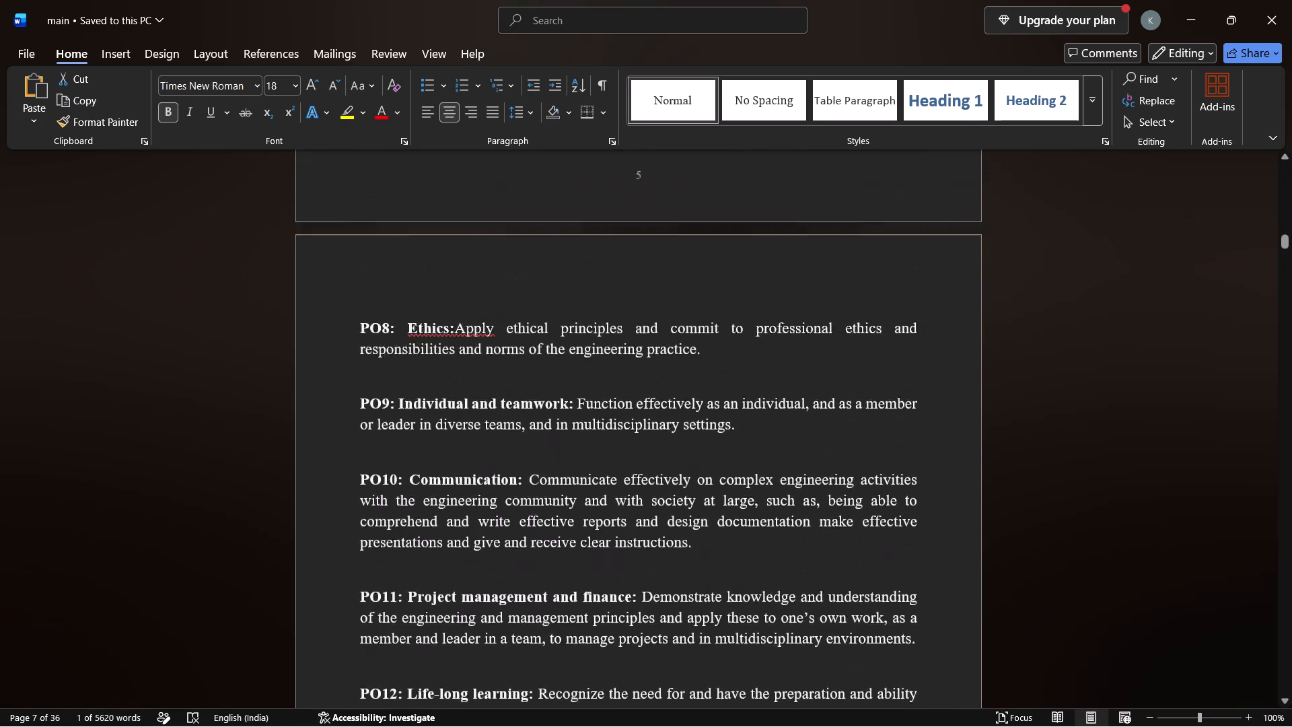
{"action": "scroll", "coordinate": [620, 355], "scroll_direction": "up", "scroll_amount": 2}
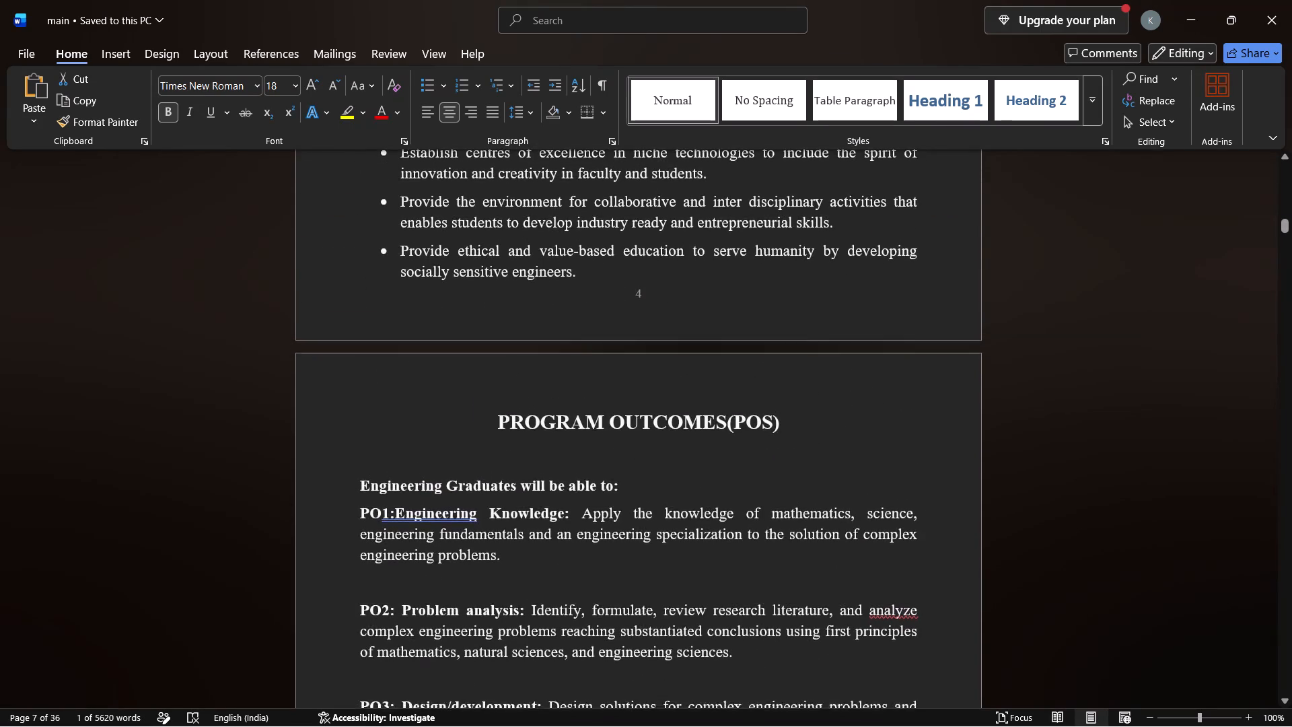
{"action": "scroll", "coordinate": [620, 355], "scroll_direction": "up", "scroll_amount": 2}
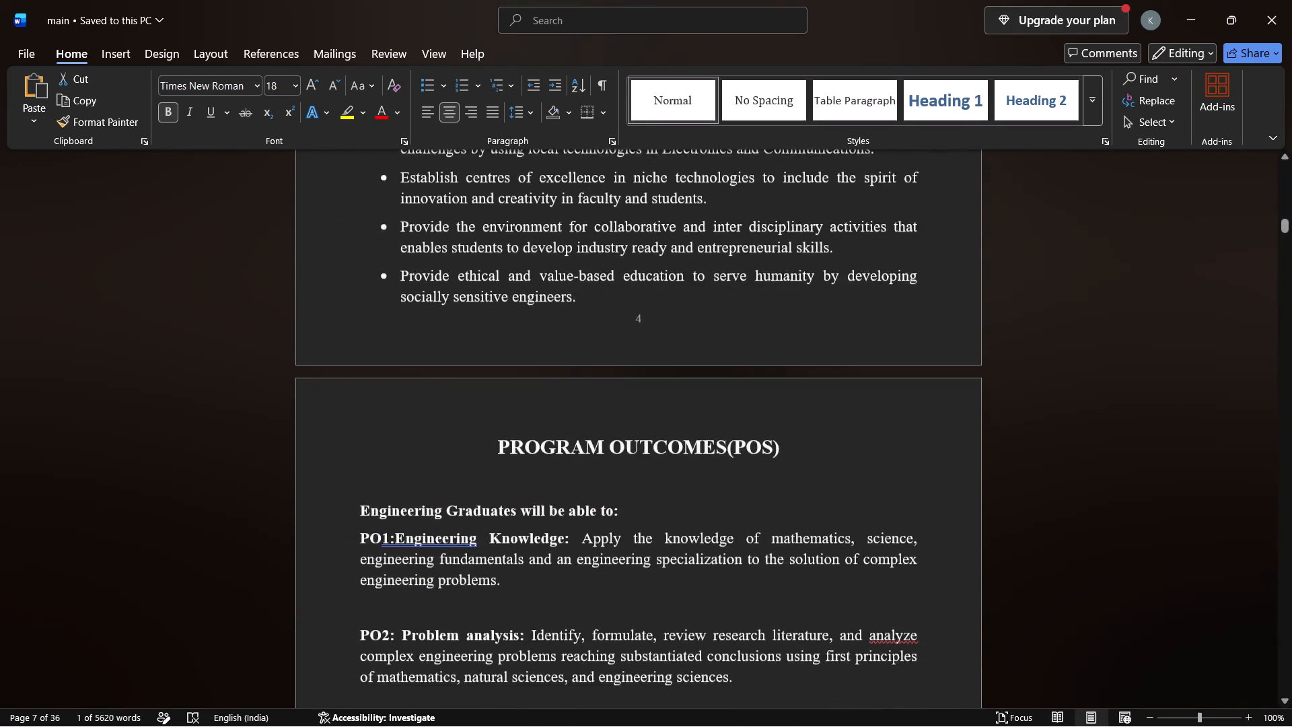
{"action": "scroll", "coordinate": [620, 355], "scroll_direction": "up", "scroll_amount": 1}
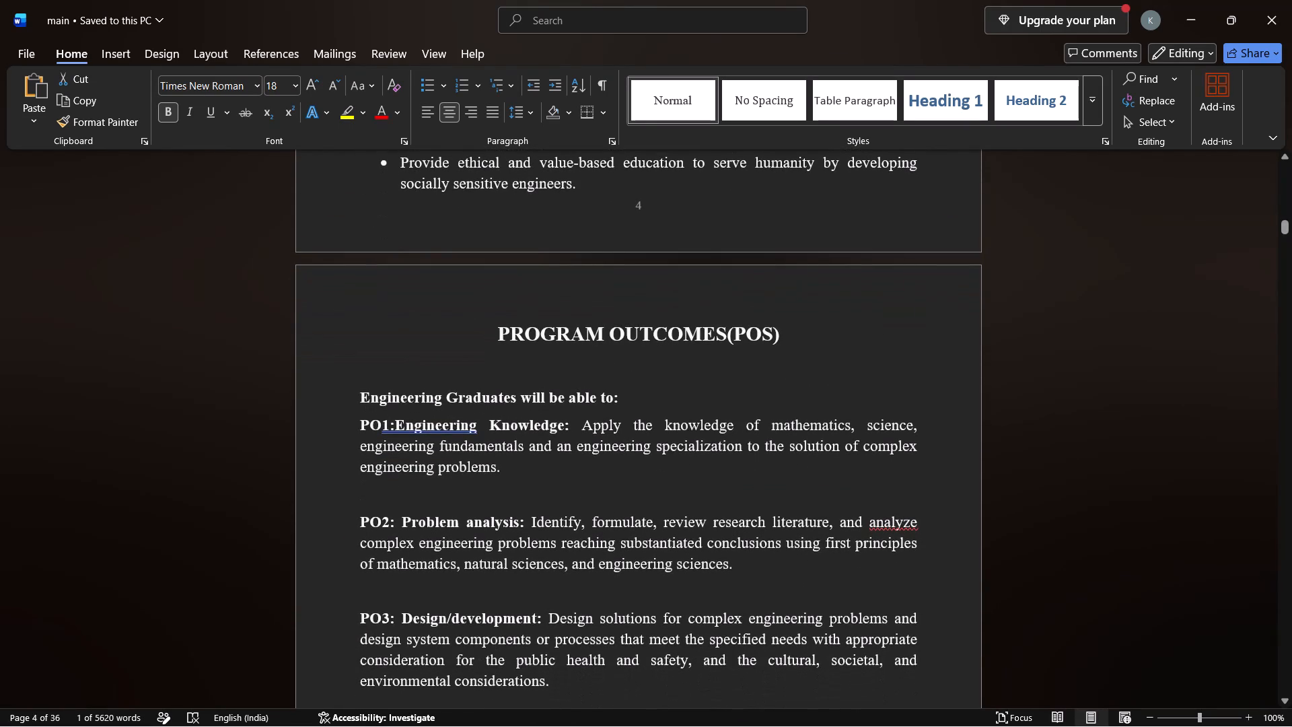
{"action": "scroll", "coordinate": [620, 355], "scroll_direction": "down", "scroll_amount": 2}
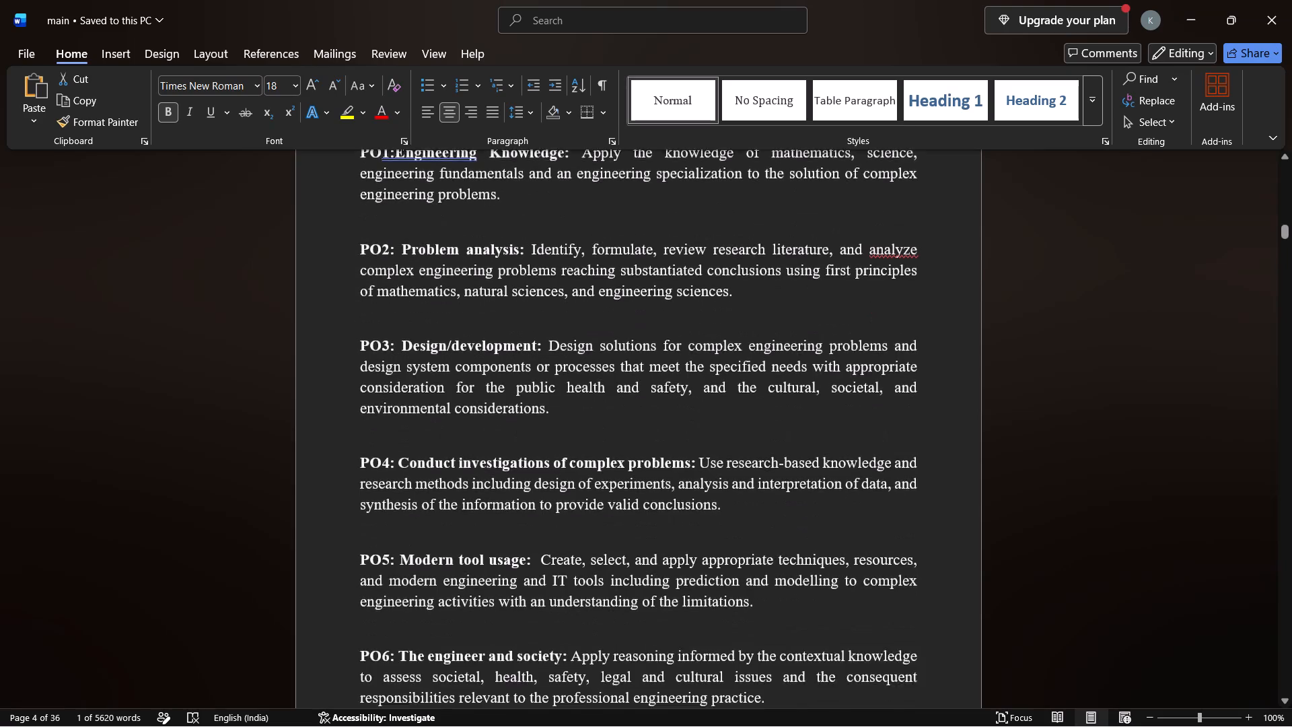
{"action": "scroll", "coordinate": [620, 355], "scroll_direction": "down", "scroll_amount": 2}
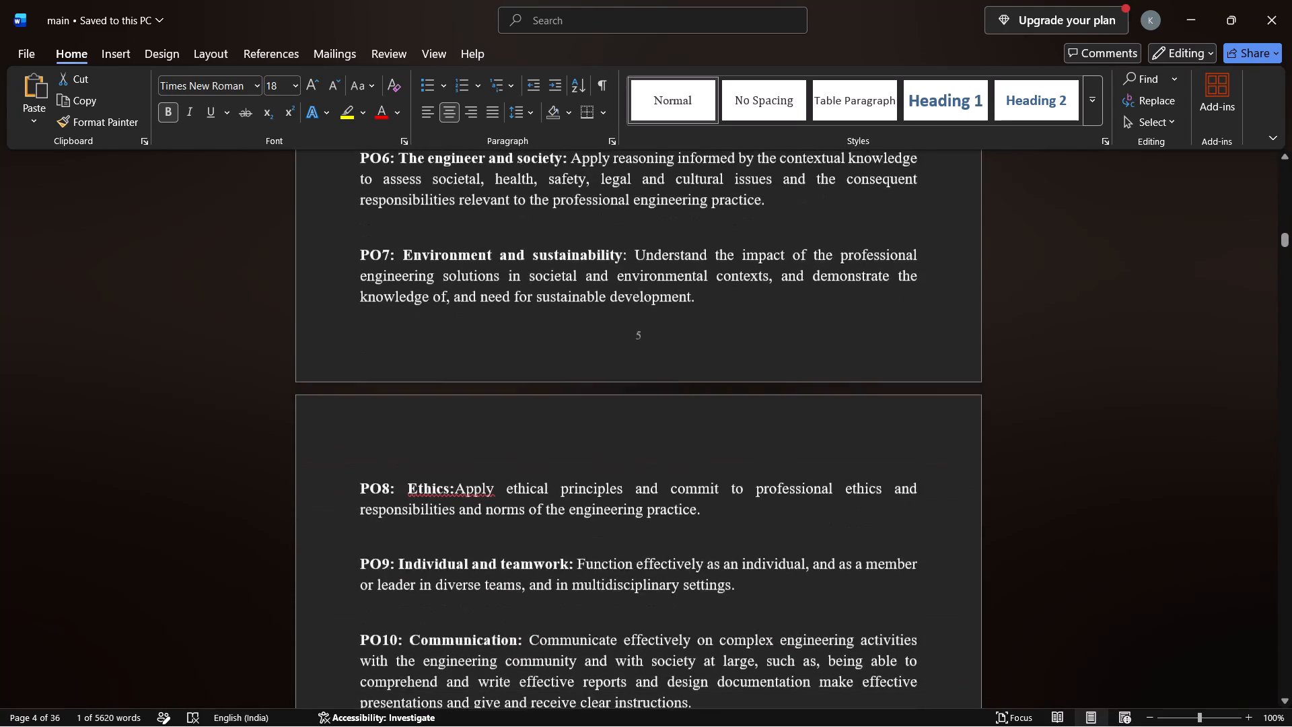
{"action": "scroll", "coordinate": [620, 355], "scroll_direction": "down", "scroll_amount": 2}
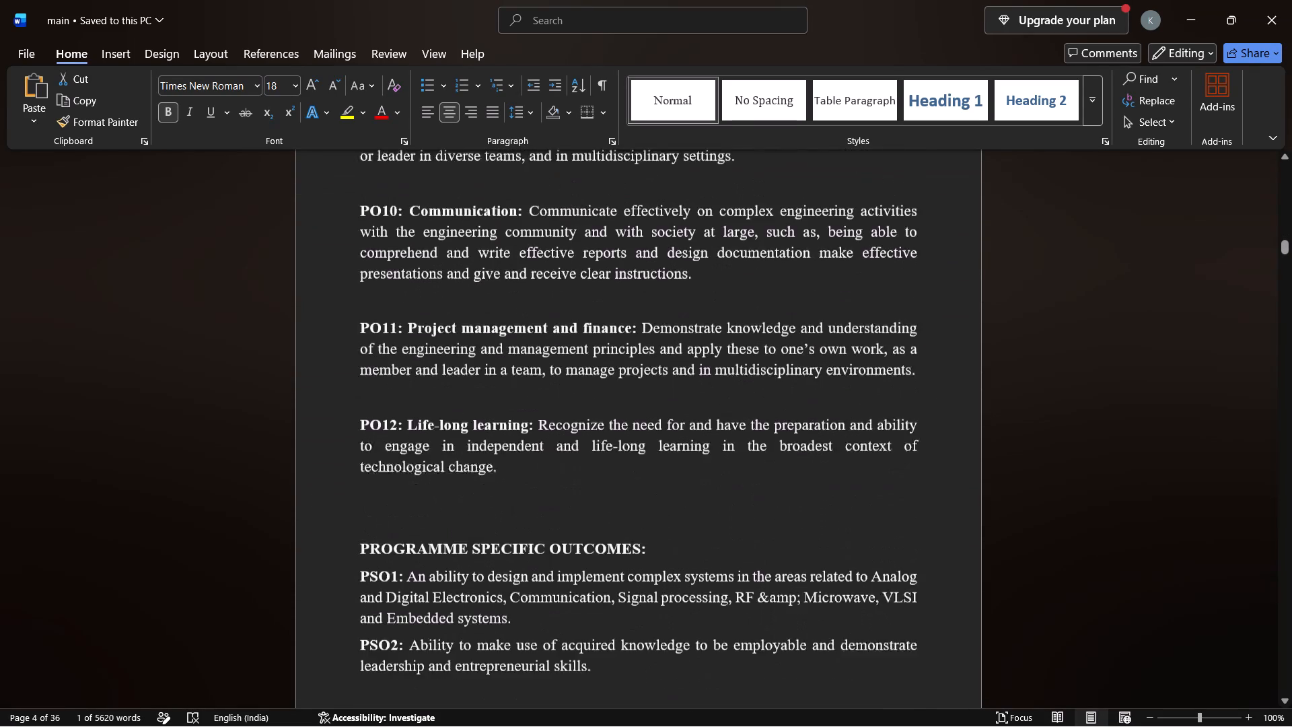
{"action": "scroll", "coordinate": [620, 355], "scroll_direction": "down", "scroll_amount": 1}
{"action": "scroll", "coordinate": [620, 355], "scroll_direction": "right", "scroll_amount": 1}
{"action": "scroll", "coordinate": [620, 355], "scroll_direction": "up", "scroll_amount": 2}
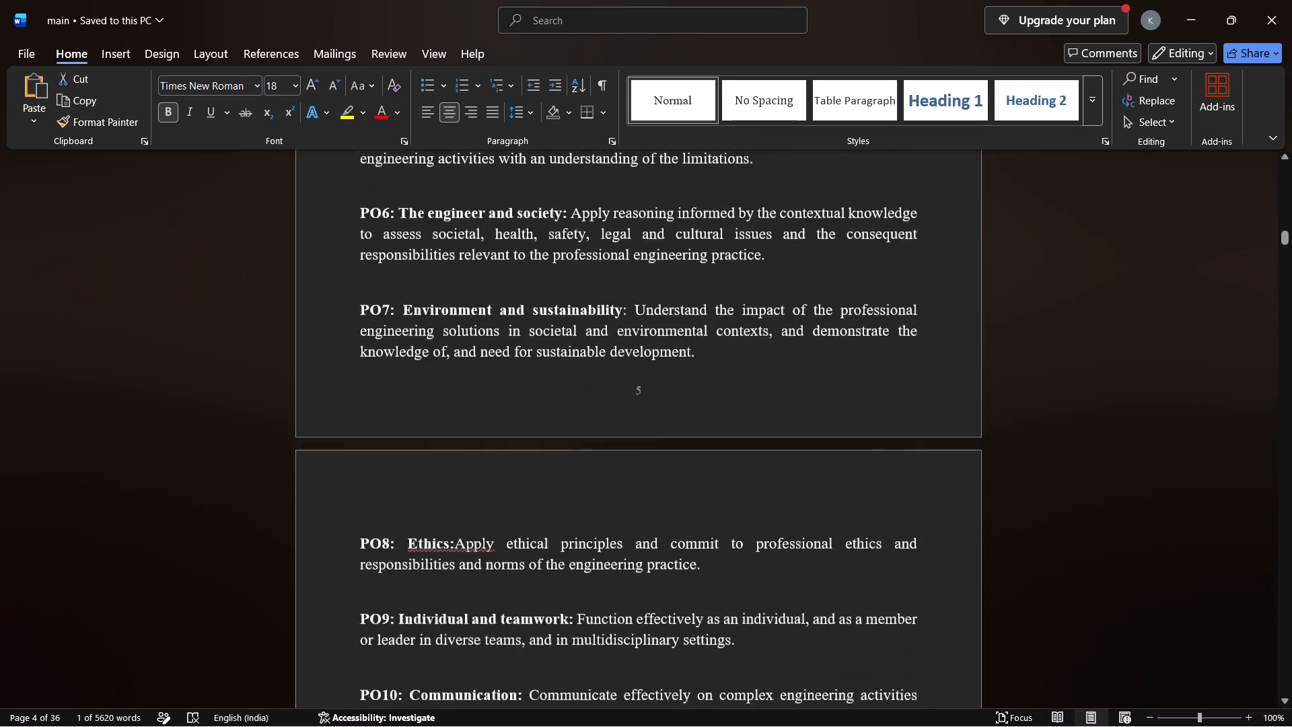
{"action": "scroll", "coordinate": [620, 355], "scroll_direction": "up", "scroll_amount": 5}
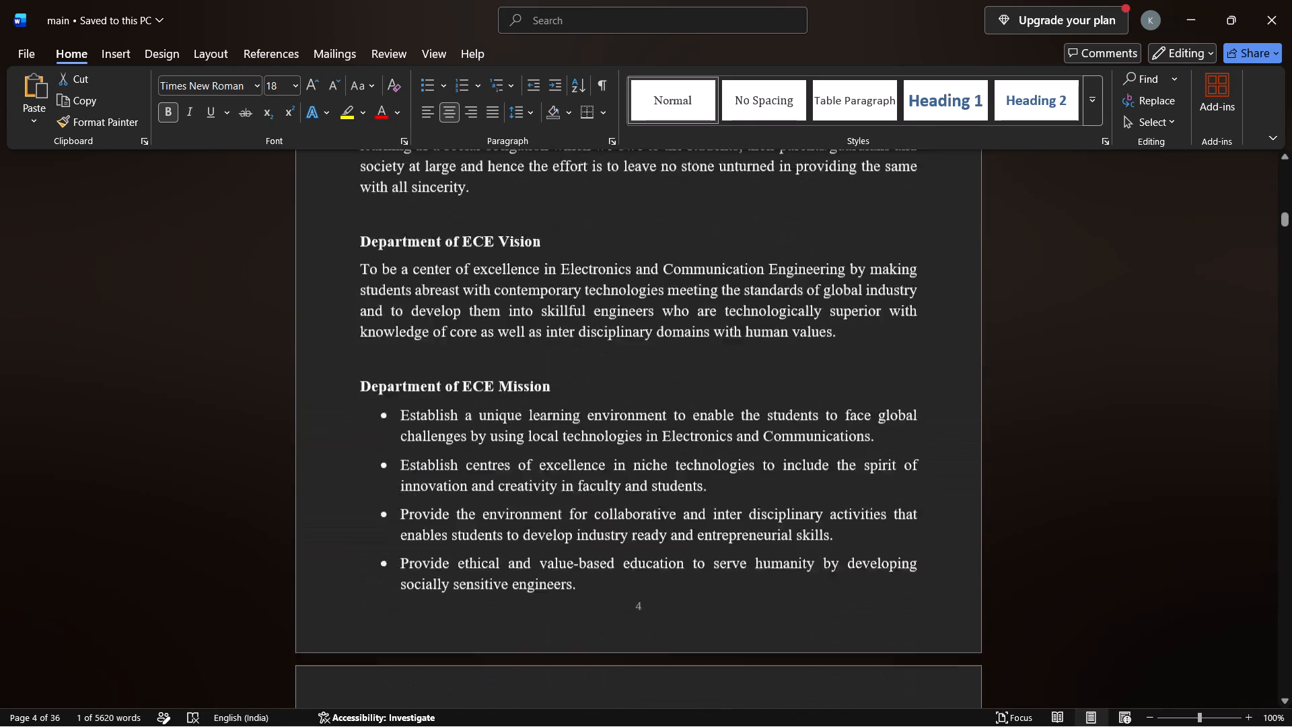
{"action": "scroll", "coordinate": [620, 355], "scroll_direction": "down", "scroll_amount": 1}
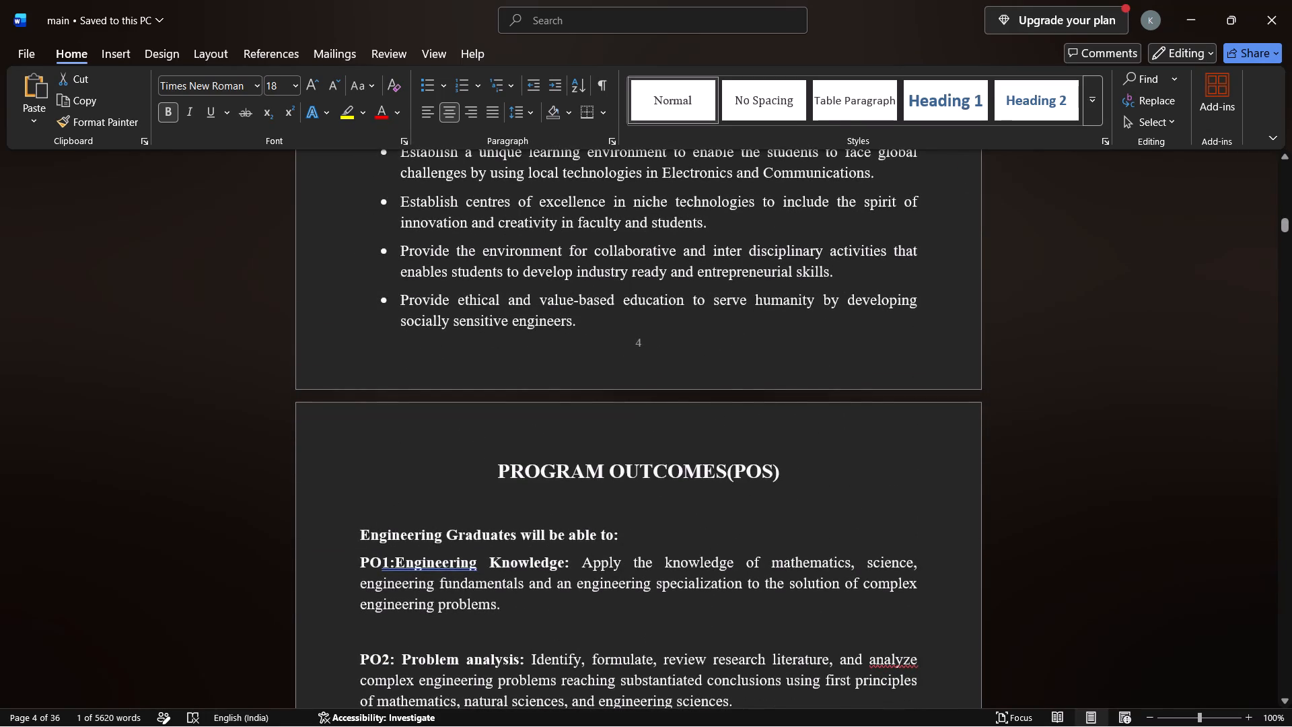
Switch back to PHASE_1 FINAL REVIEW-1 and inspect the page transition between the ECE mission list and the programme specific outcomes.
{"action": "key", "text": "alt+Tab"}
{"action": "scroll", "coordinate": [492, 397], "scroll_direction": "right", "scroll_amount": 1}
{"action": "scroll", "coordinate": [492, 397], "scroll_direction": "up", "scroll_amount": 1}
{"action": "scroll", "coordinate": [492, 397], "scroll_direction": "right", "scroll_amount": 1}
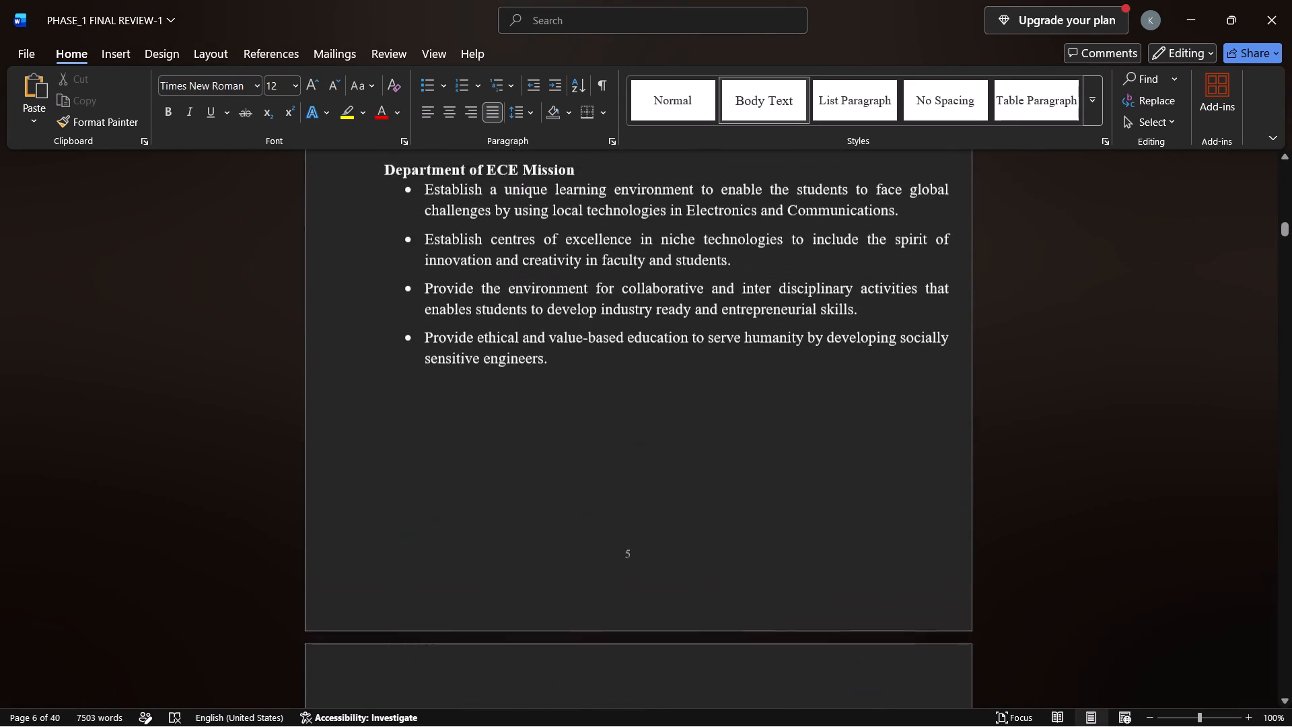
{"action": "scroll", "coordinate": [492, 397], "scroll_direction": "right", "scroll_amount": 1}
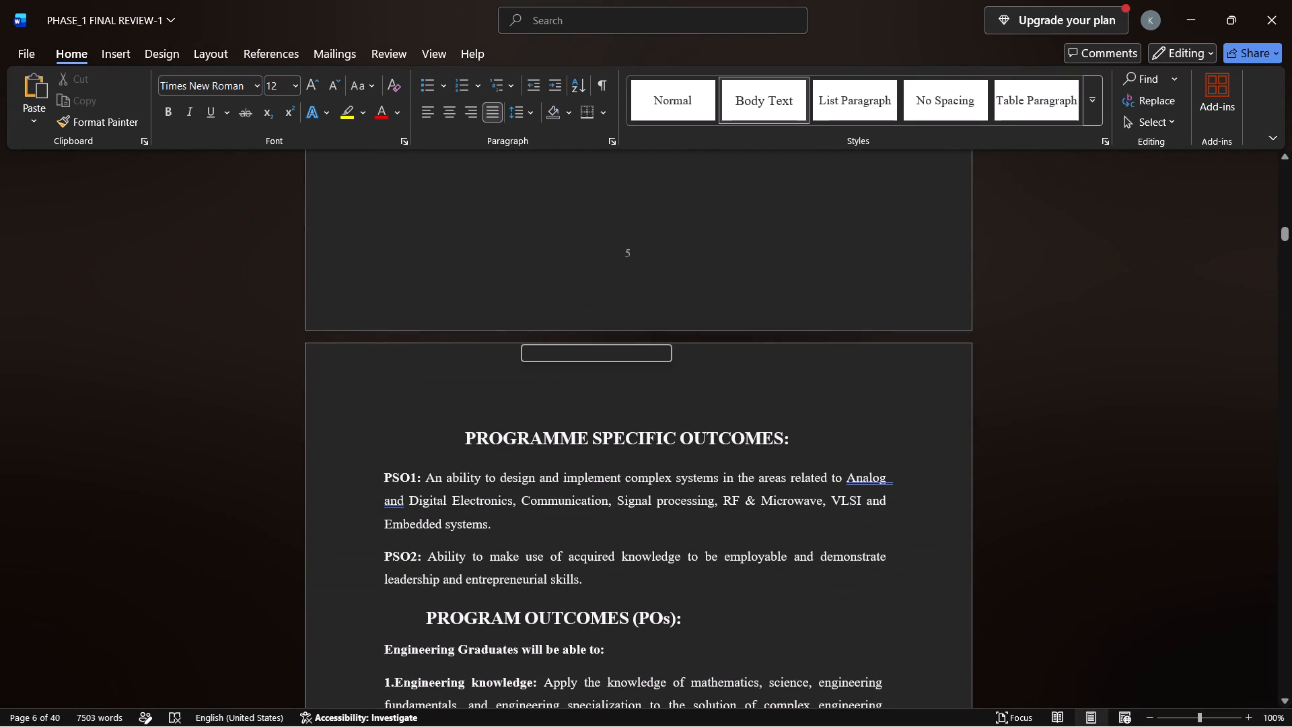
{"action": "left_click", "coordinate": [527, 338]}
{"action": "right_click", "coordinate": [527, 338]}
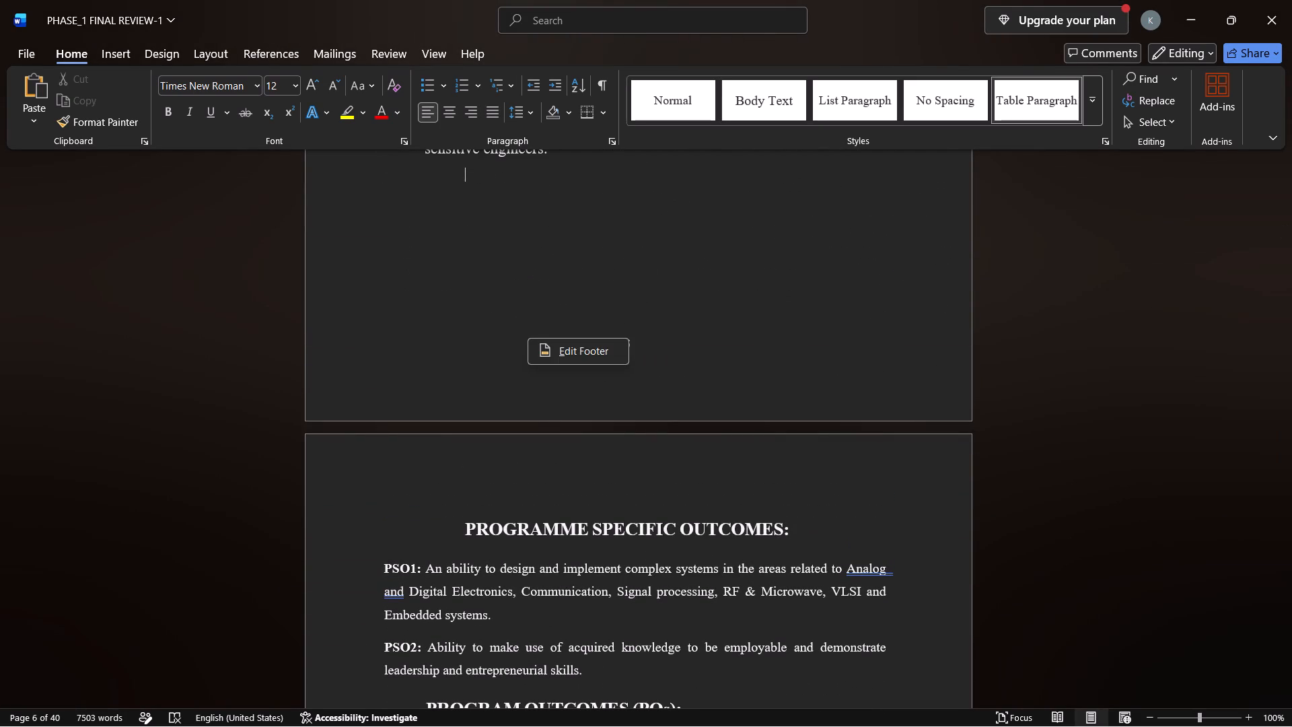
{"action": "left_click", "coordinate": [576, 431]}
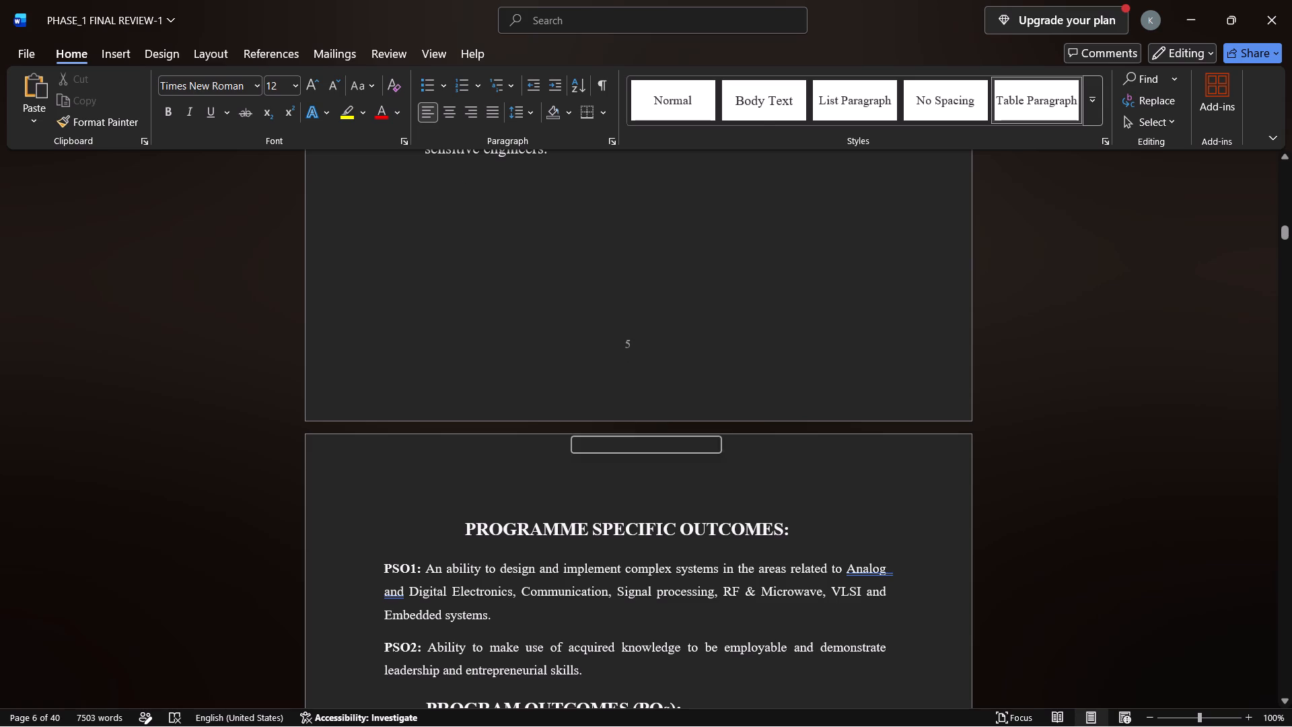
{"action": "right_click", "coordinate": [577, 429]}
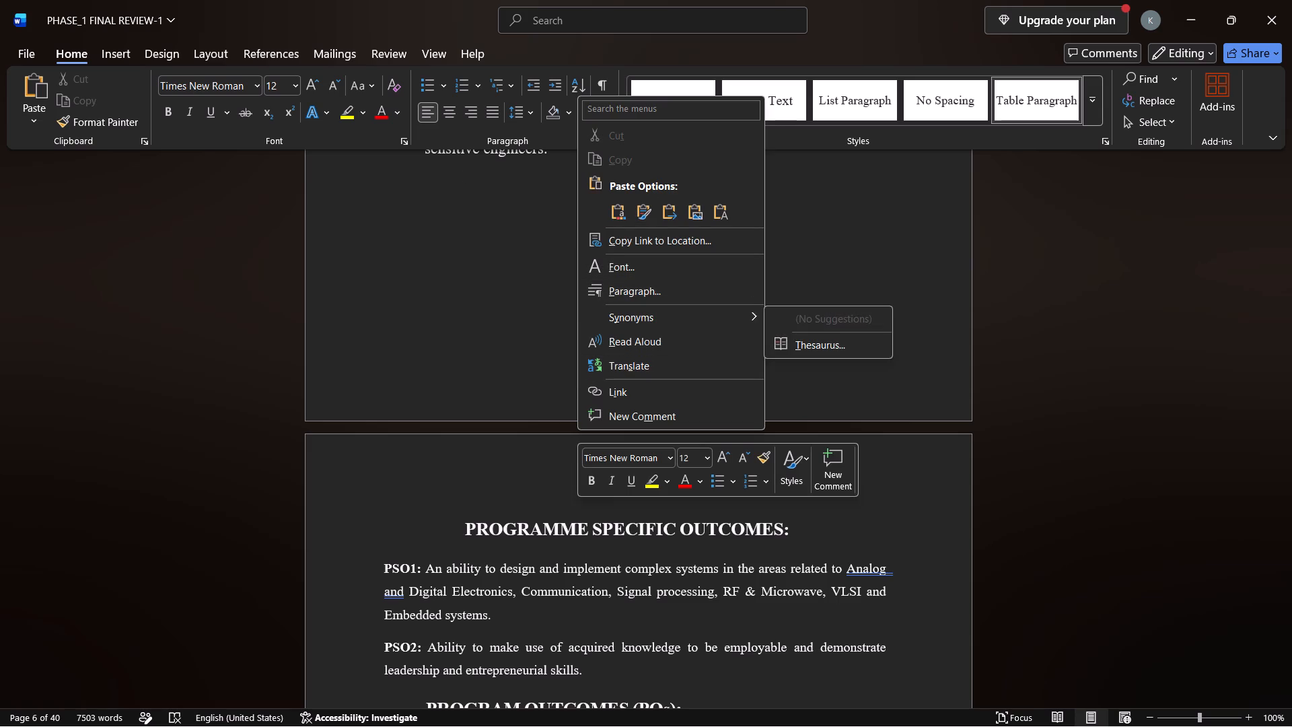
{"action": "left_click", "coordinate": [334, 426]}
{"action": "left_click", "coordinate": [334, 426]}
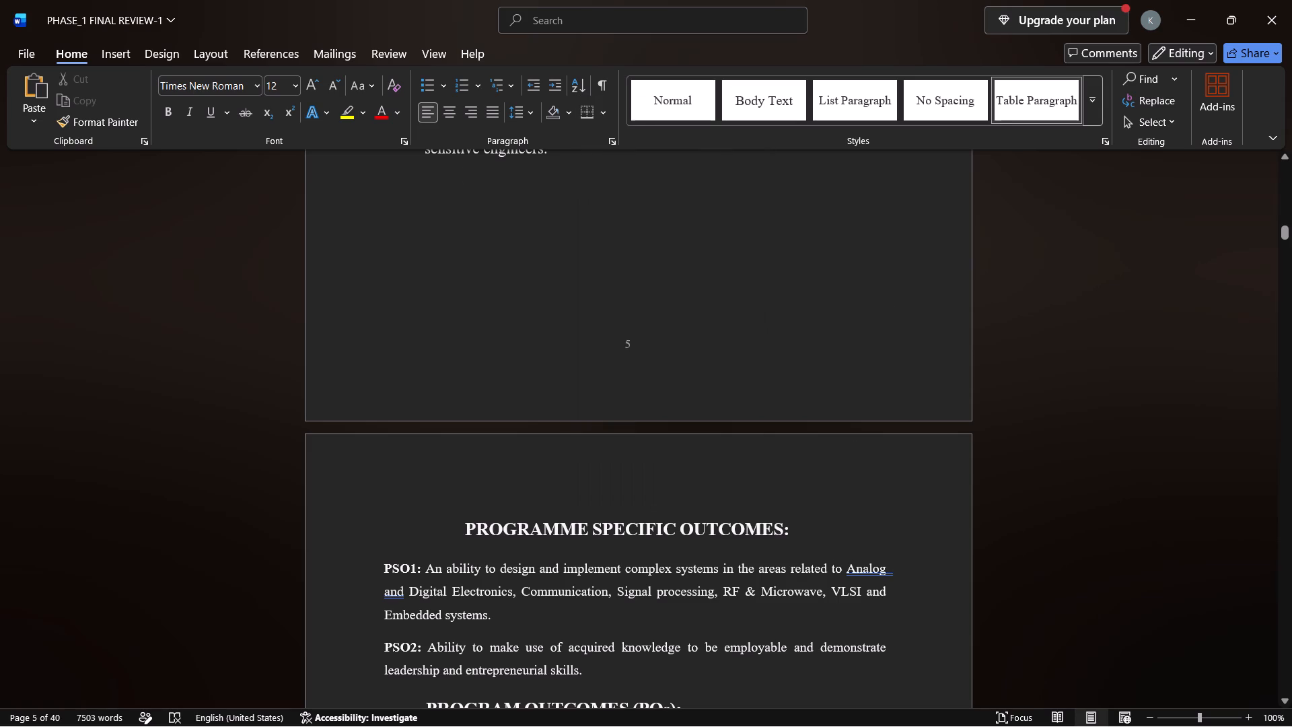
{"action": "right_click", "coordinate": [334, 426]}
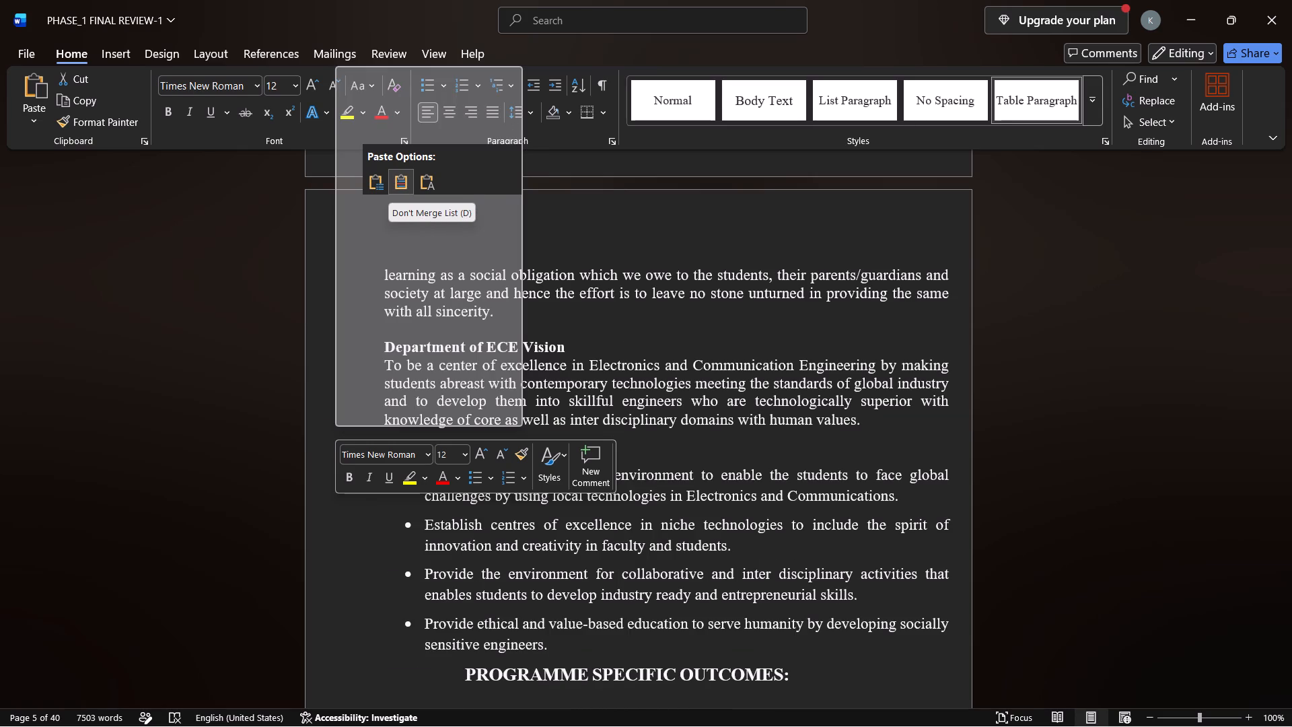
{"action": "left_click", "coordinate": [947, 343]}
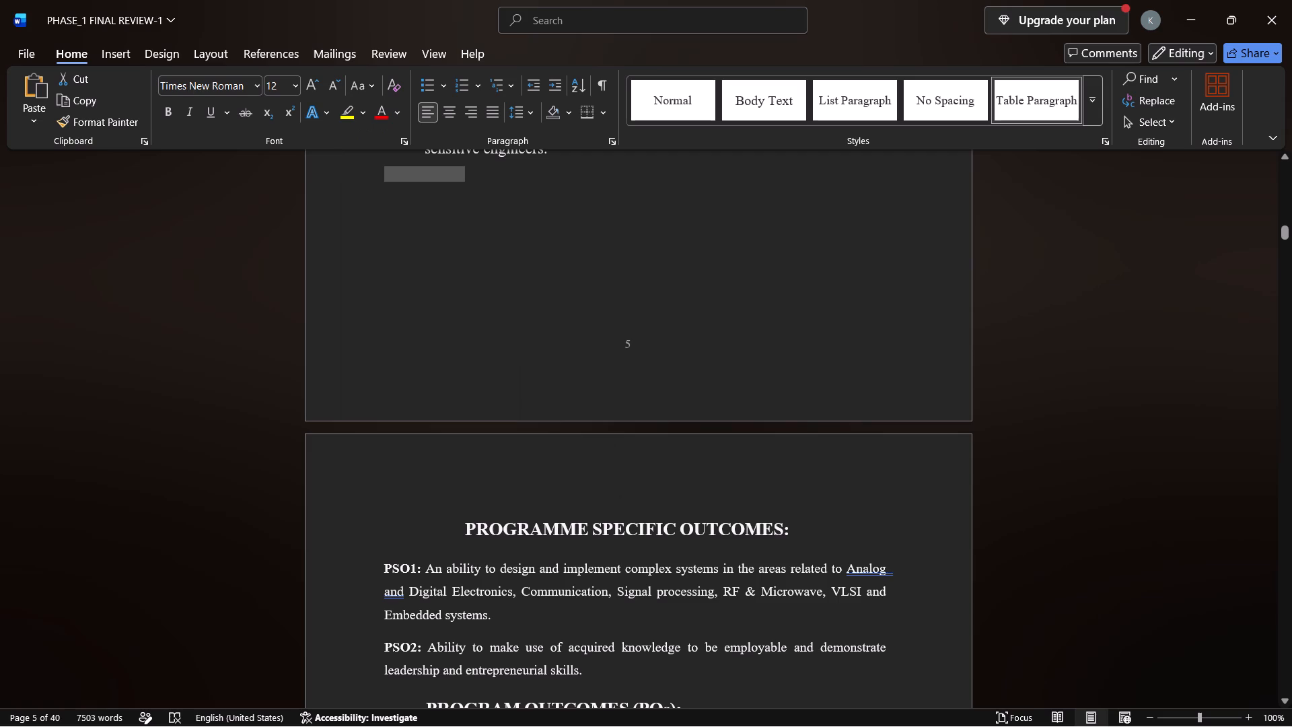
Review the program outcomes list in PHASE_1 FINAL REVIEW-1 and compare it with the PROGRAM OUTCOMES(POS) page of the main document.
{"action": "scroll", "coordinate": [678, 394], "scroll_direction": "down", "scroll_amount": 1}
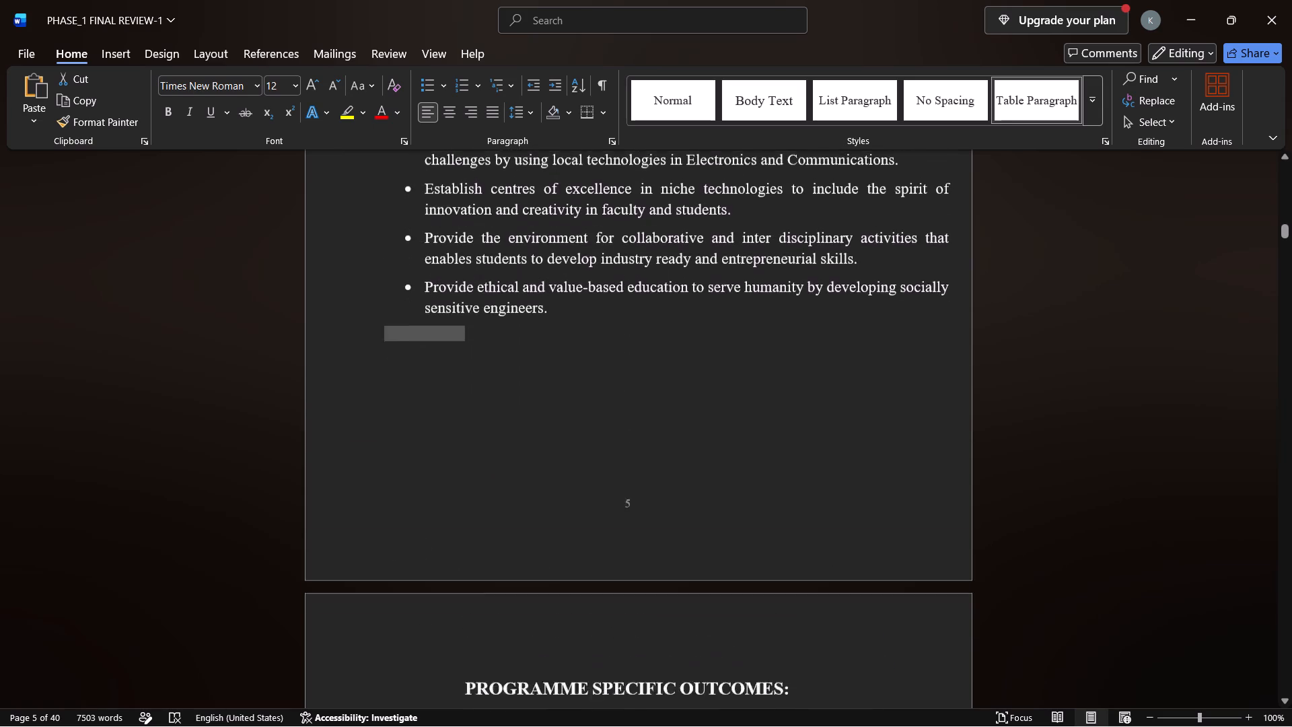
{"action": "scroll", "coordinate": [678, 394], "scroll_direction": "down", "scroll_amount": 2}
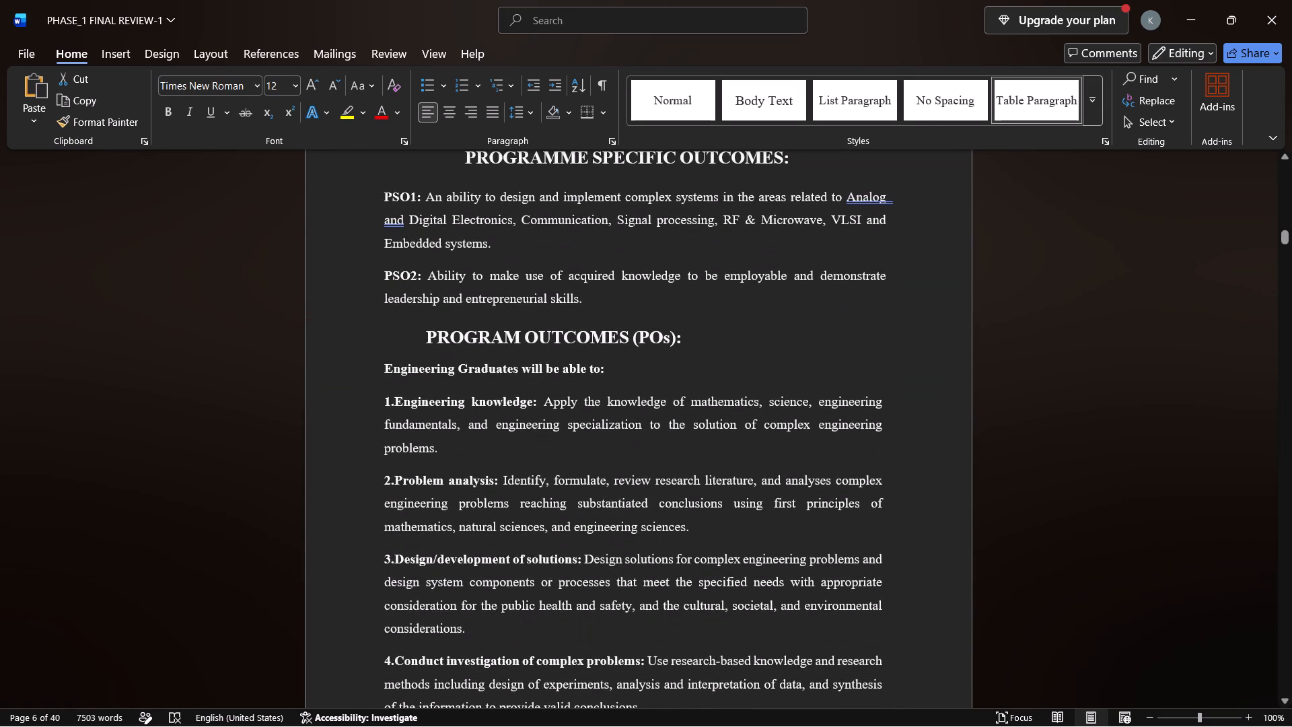
{"action": "scroll", "coordinate": [678, 394], "scroll_direction": "down", "scroll_amount": 1}
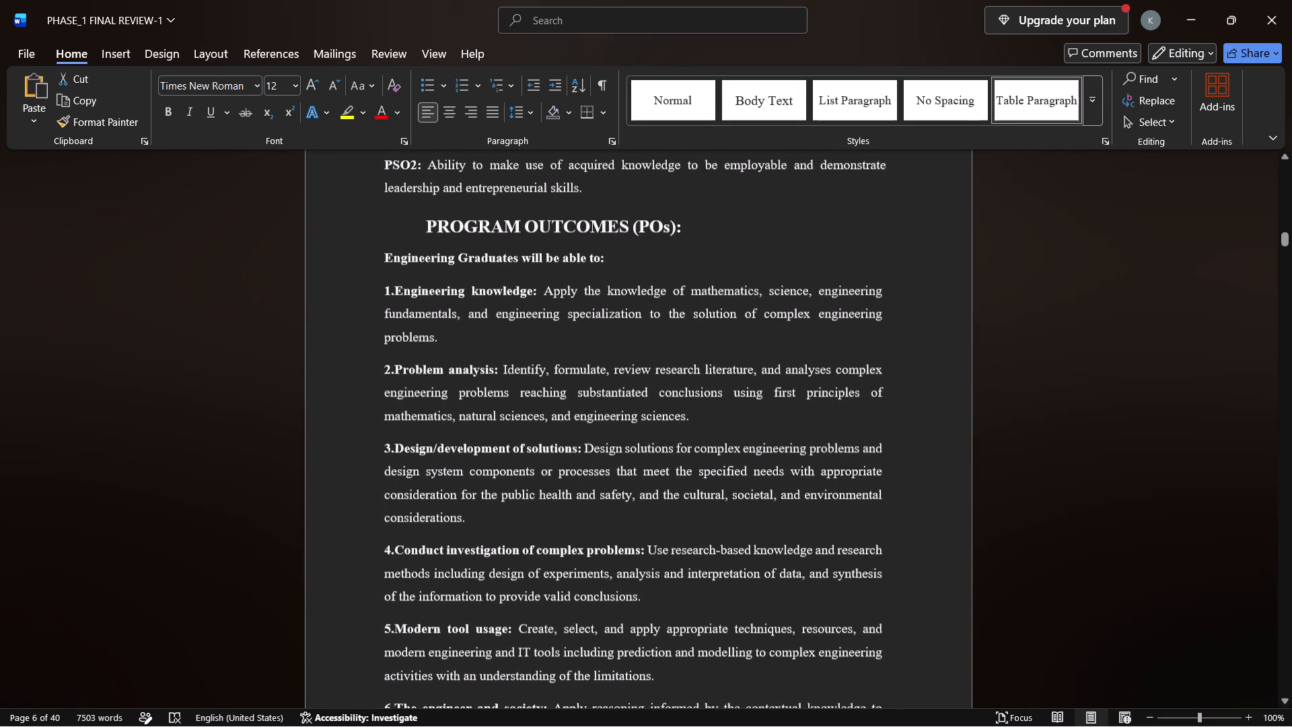
{"action": "scroll", "coordinate": [678, 394], "scroll_direction": "down", "scroll_amount": 1}
{"action": "key", "text": "alt+Tab"}
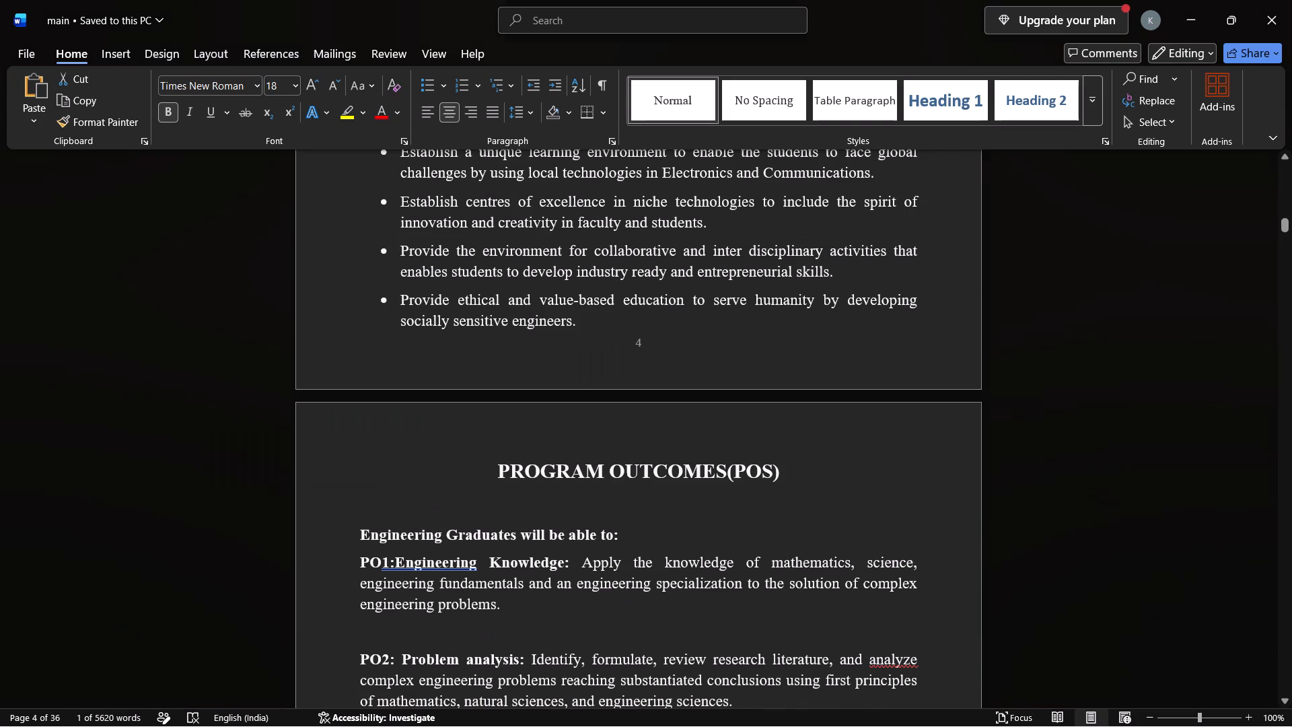
{"action": "scroll", "coordinate": [678, 394], "scroll_direction": "down", "scroll_amount": 1}
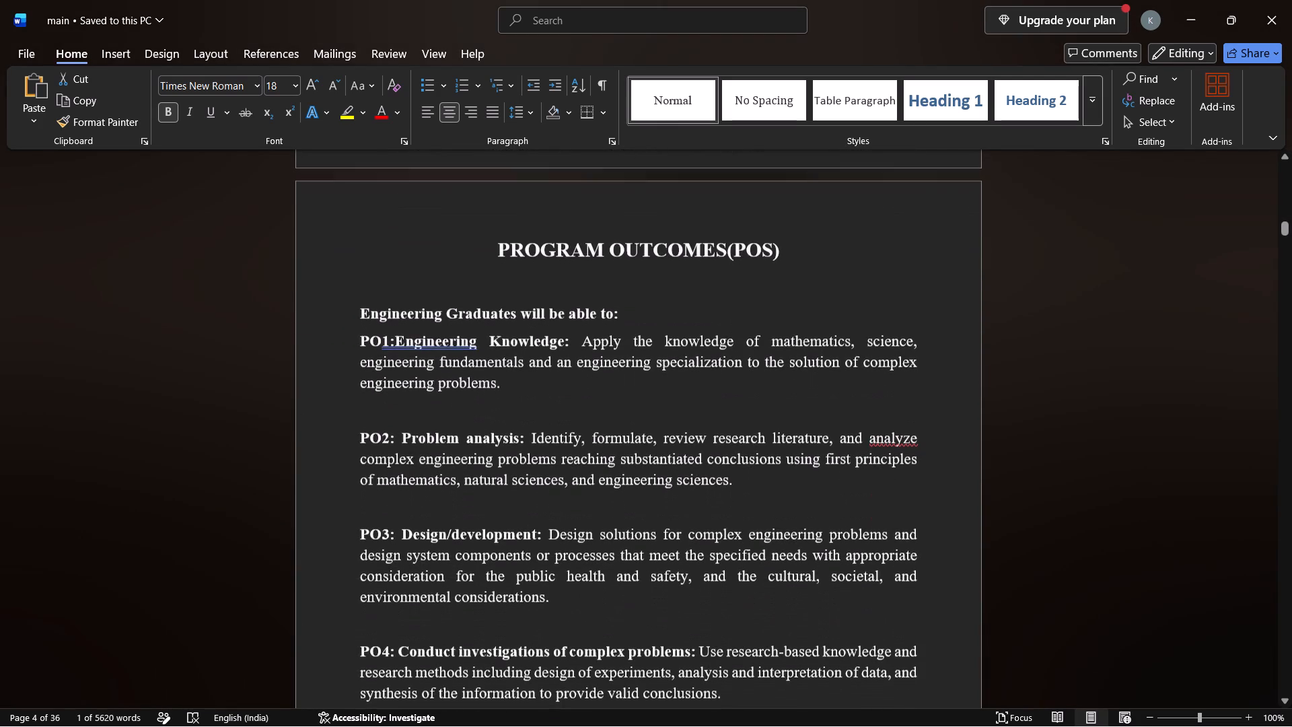
{"action": "scroll", "coordinate": [678, 394], "scroll_direction": "down", "scroll_amount": 3}
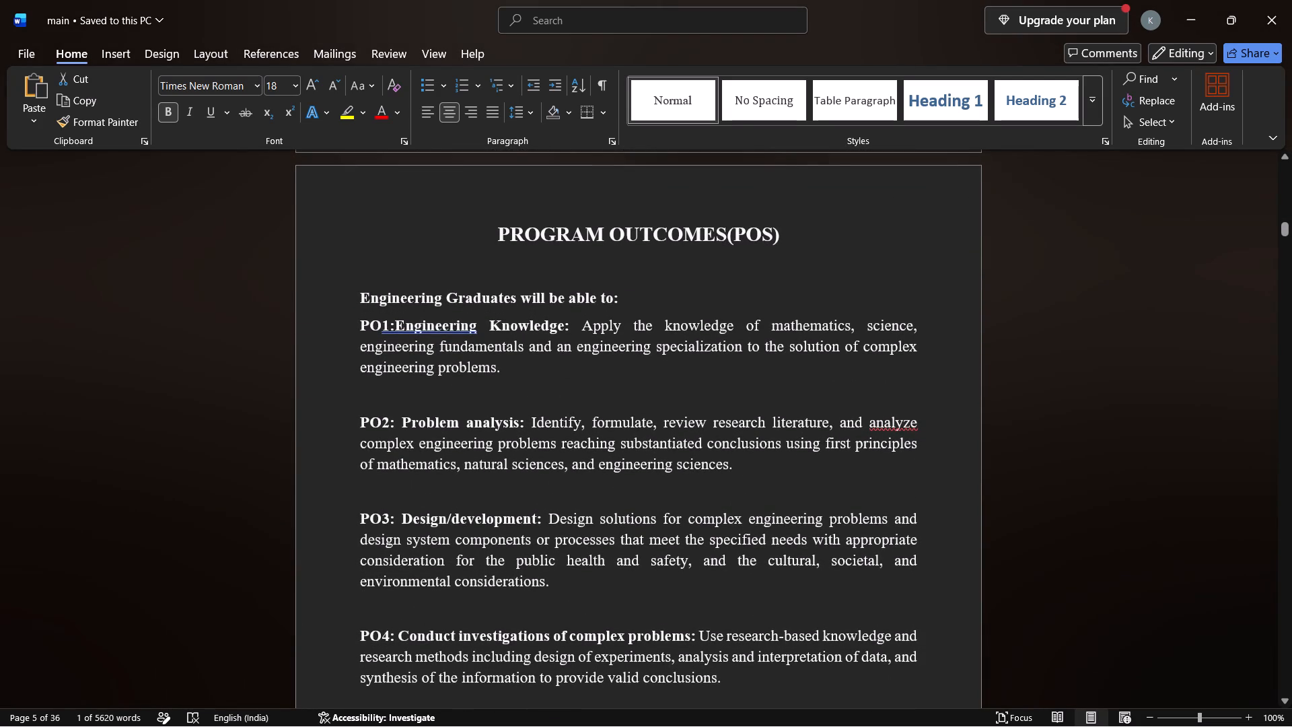
{"action": "scroll", "coordinate": [678, 394], "scroll_direction": "down", "scroll_amount": 3}
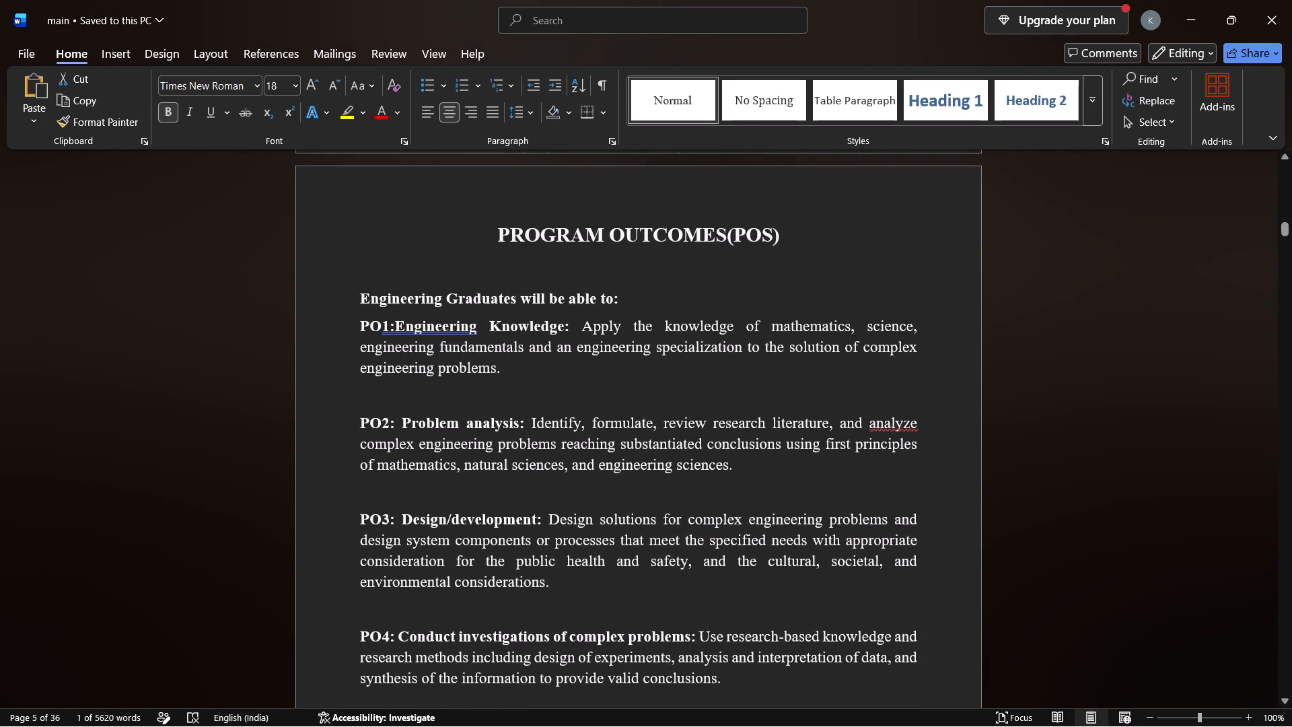
In PHASE_1 FINAL REVIEW-1, set the text from "Engineering Graduates will be able to:" through outcome 12, Life-long learning, to 14 pt.
{"action": "key", "text": "alt+Tab"}
{"action": "scroll", "coordinate": [678, 394], "scroll_direction": "down", "scroll_amount": 1}
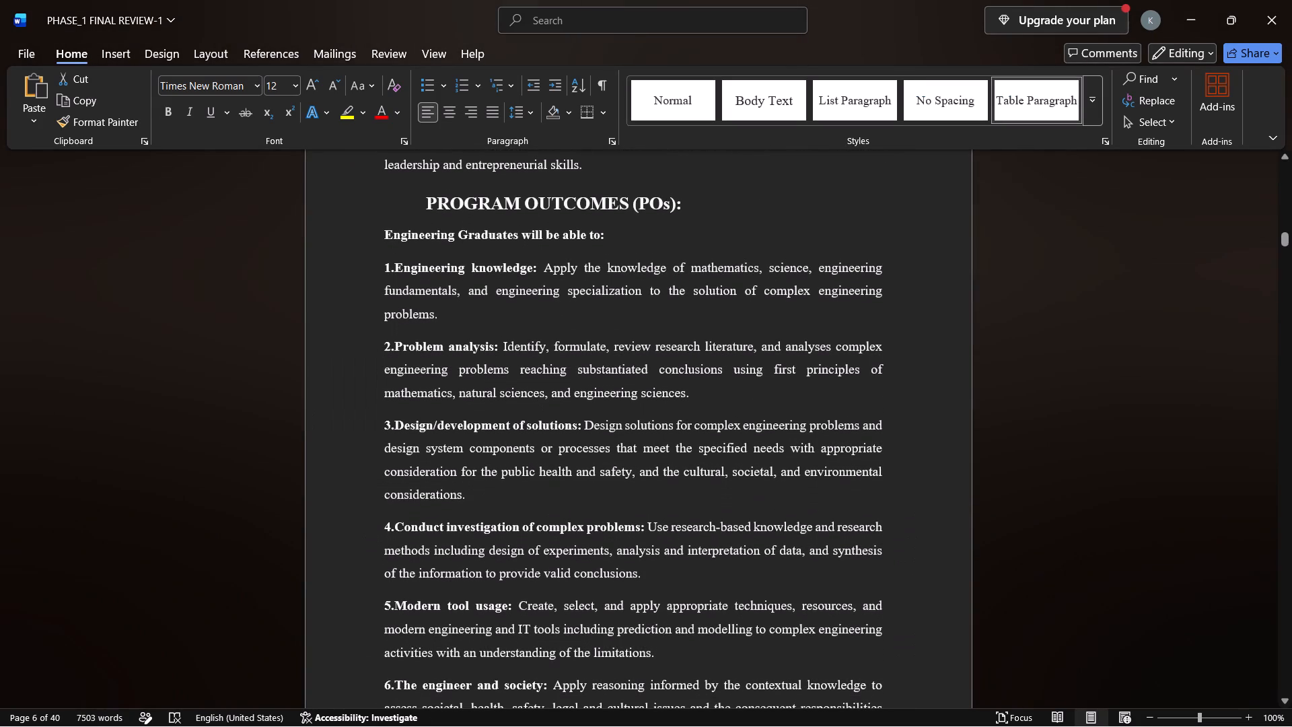
{"action": "left_click", "coordinate": [423, 201]}
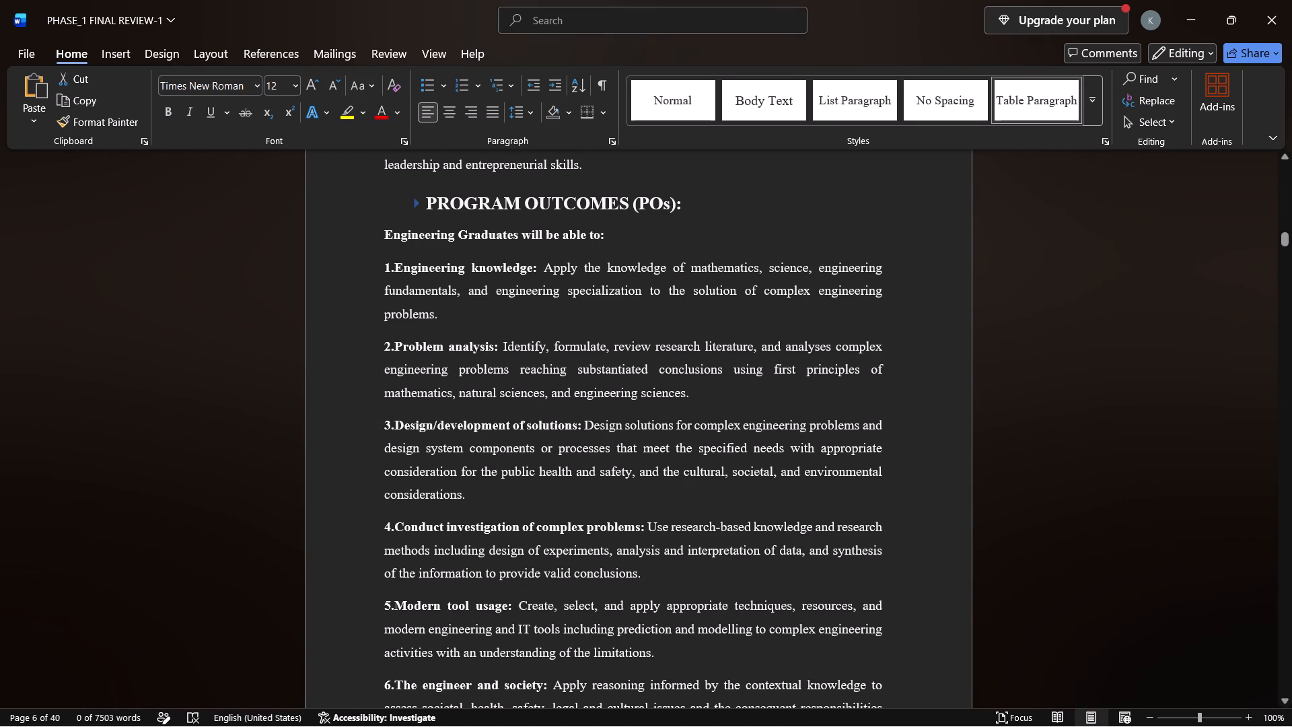
{"action": "left_click_drag", "start_coordinate": [387, 240], "coordinate": [596, 554]}
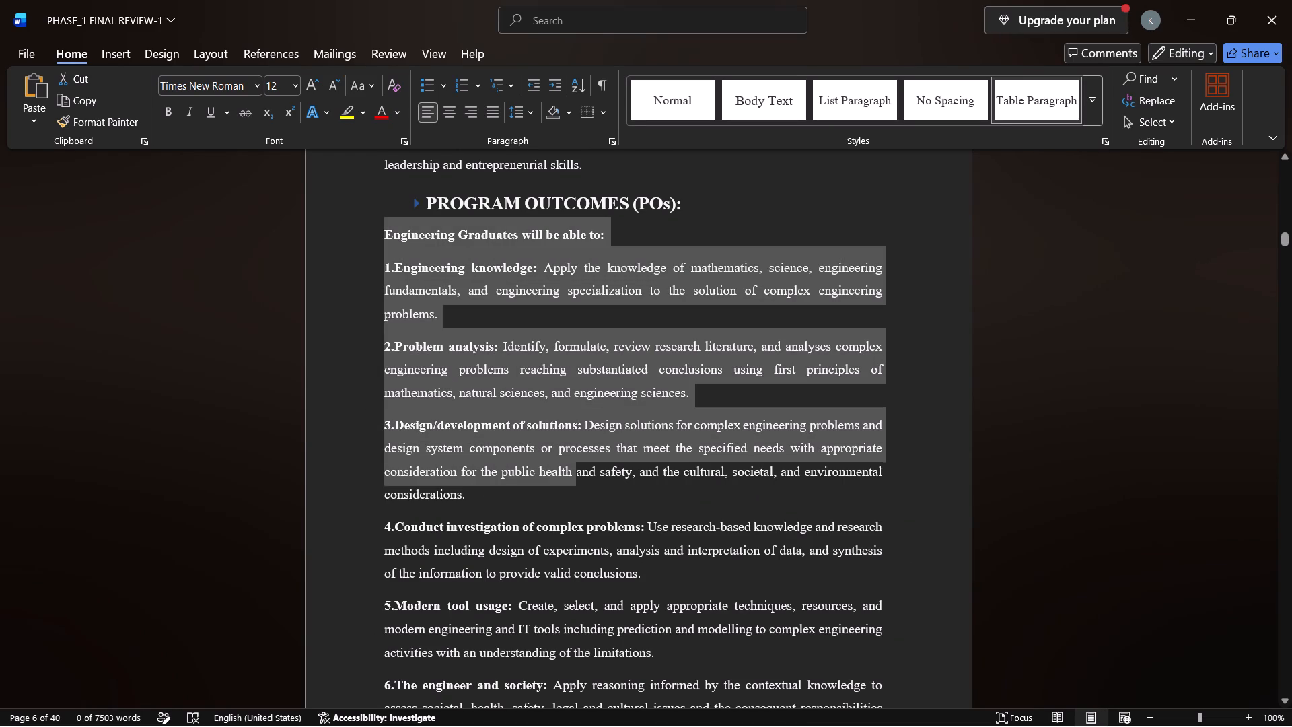
{"action": "left_click_drag", "start_coordinate": [596, 554], "coordinate": [723, 726]}
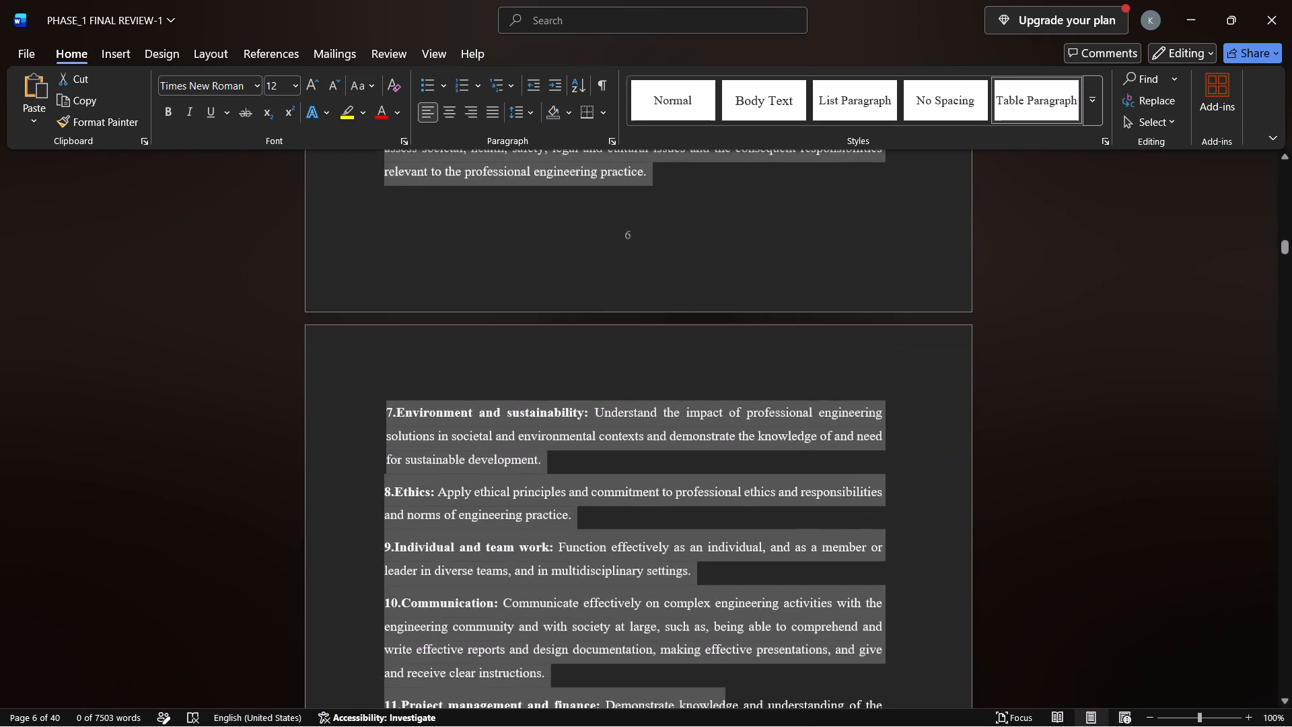
{"action": "left_click_drag", "start_coordinate": [723, 726], "coordinate": [871, 726]}
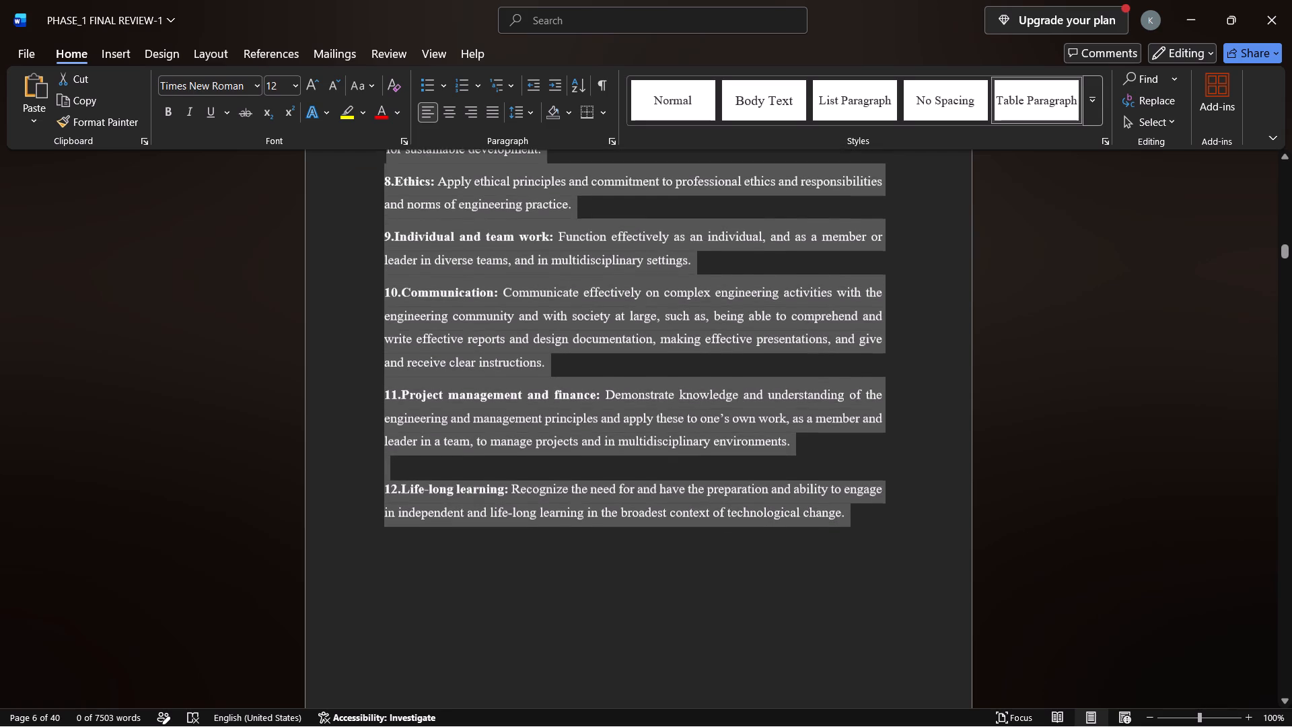
{"action": "left_click_drag", "start_coordinate": [871, 726], "coordinate": [878, 169]}
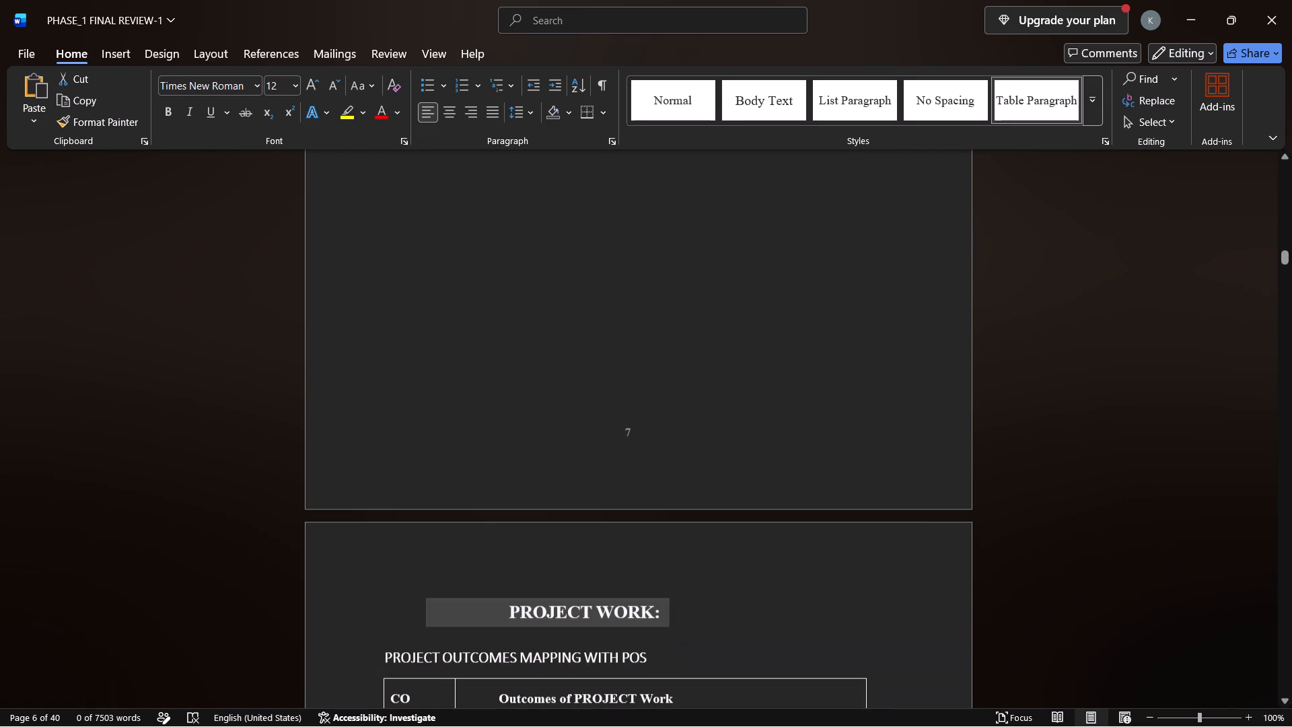
{"action": "left_click_drag", "start_coordinate": [878, 169], "coordinate": [863, 327]}
{"action": "left_click", "coordinate": [979, 275]}
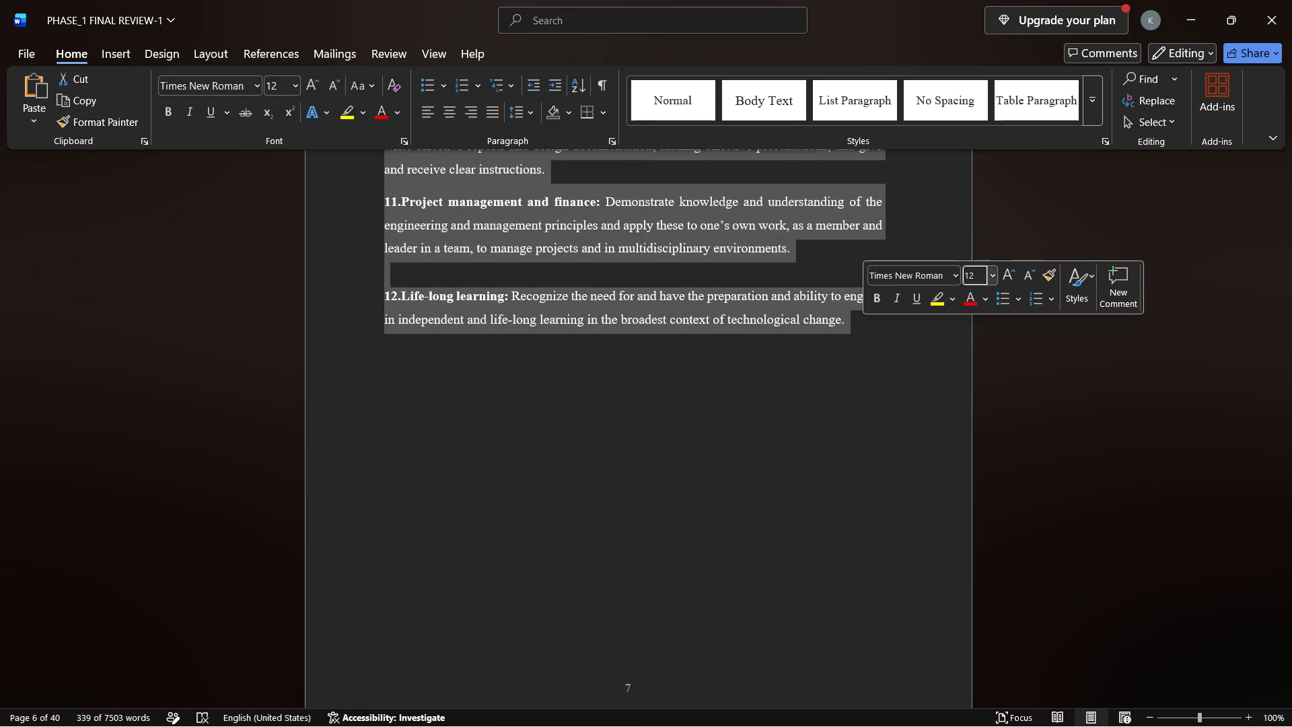
{"action": "type", "text": "14"}
{"action": "key", "text": "Return"}
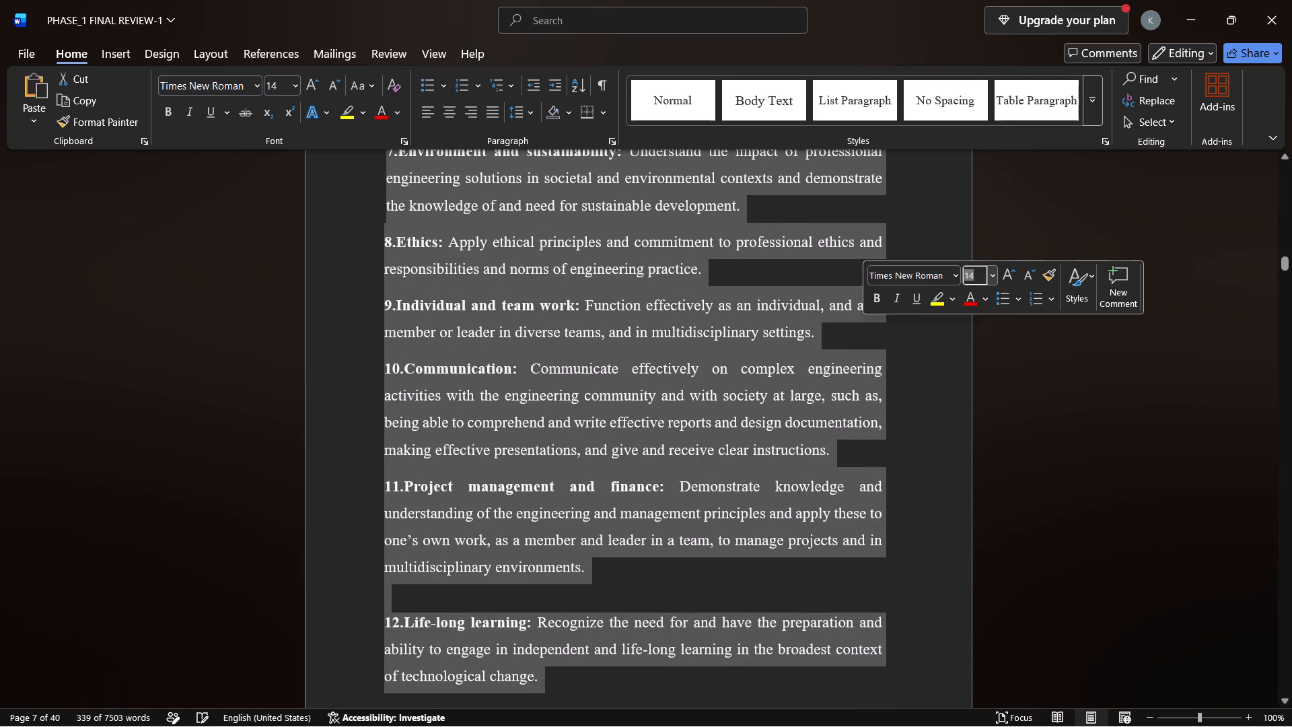
Examine how the resized program outcomes 1 to 12 flow across the pages, back up to the PROGRAMME SPECIFIC OUTCOMES heading.
{"action": "key", "text": "Escape"}
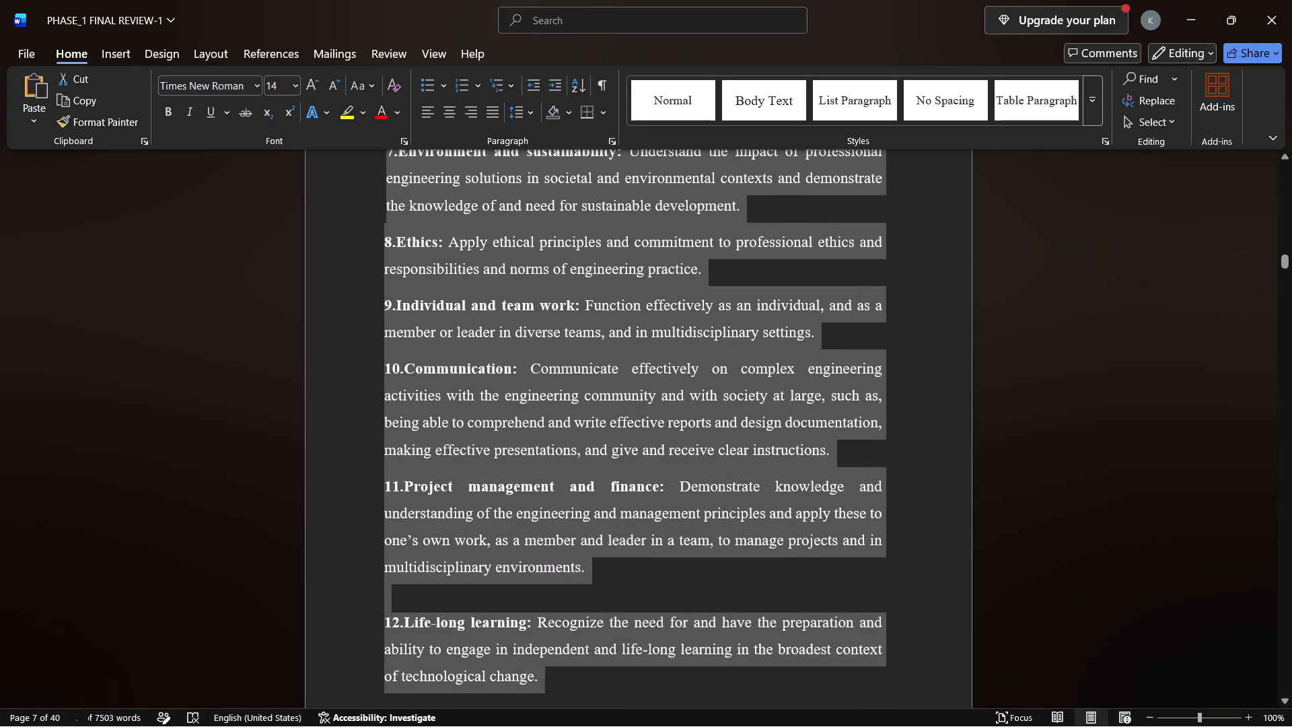
{"action": "left_click", "coordinate": [894, 356]}
{"action": "scroll", "coordinate": [799, 374], "scroll_direction": "down", "scroll_amount": 1}
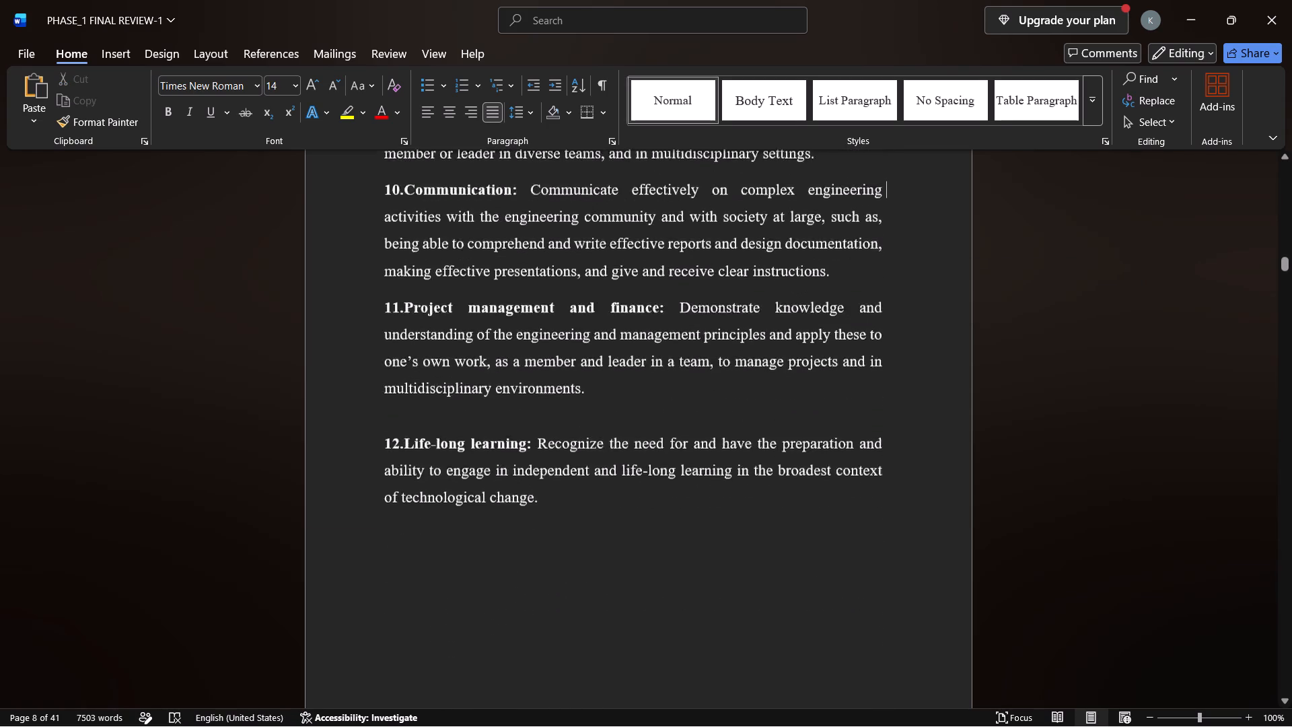
{"action": "scroll", "coordinate": [799, 374], "scroll_direction": "down", "scroll_amount": 3}
{"action": "scroll", "coordinate": [799, 374], "scroll_direction": "up", "scroll_amount": 2}
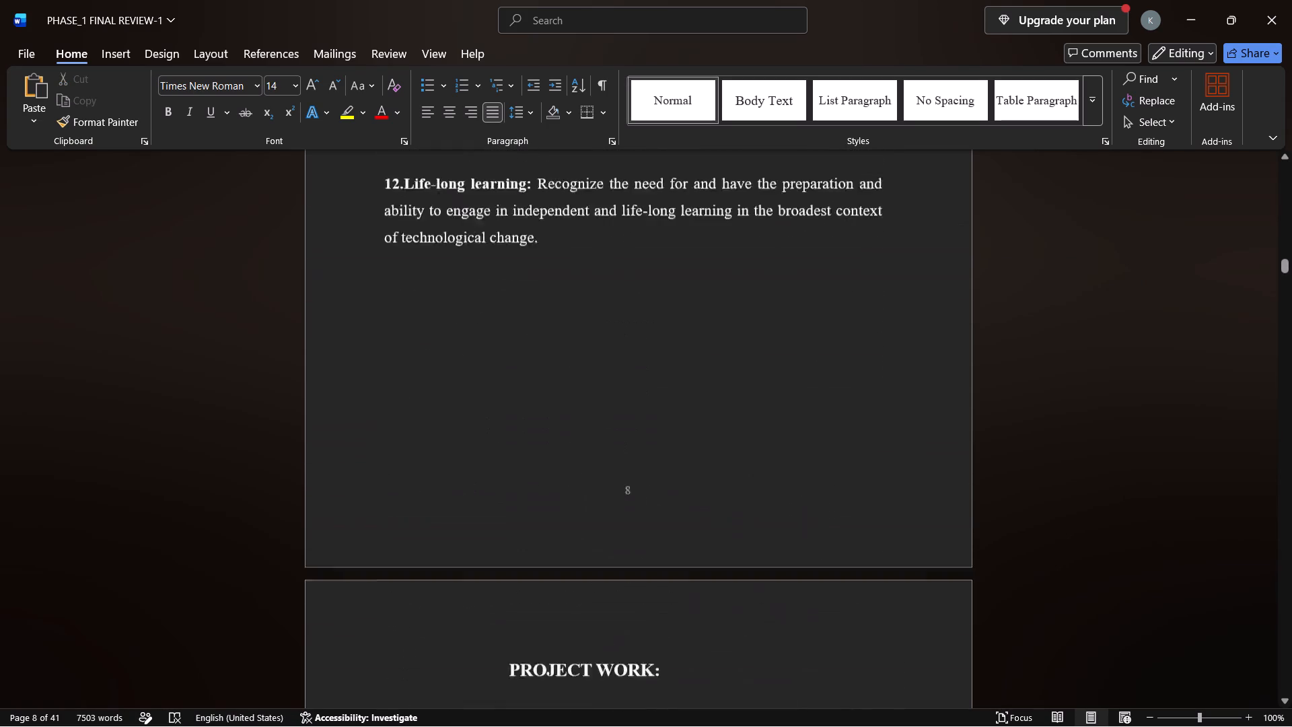
{"action": "scroll", "coordinate": [799, 374], "scroll_direction": "up", "scroll_amount": 4}
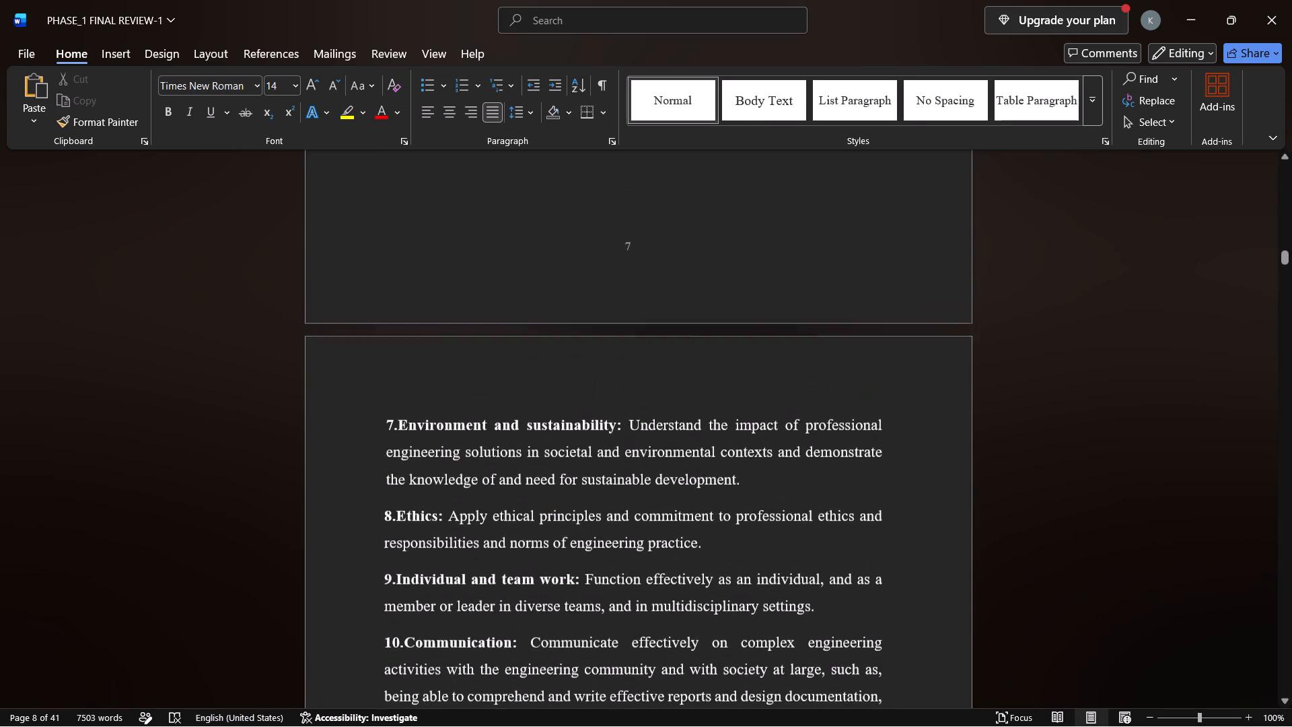
{"action": "scroll", "coordinate": [799, 374], "scroll_direction": "up", "scroll_amount": 5}
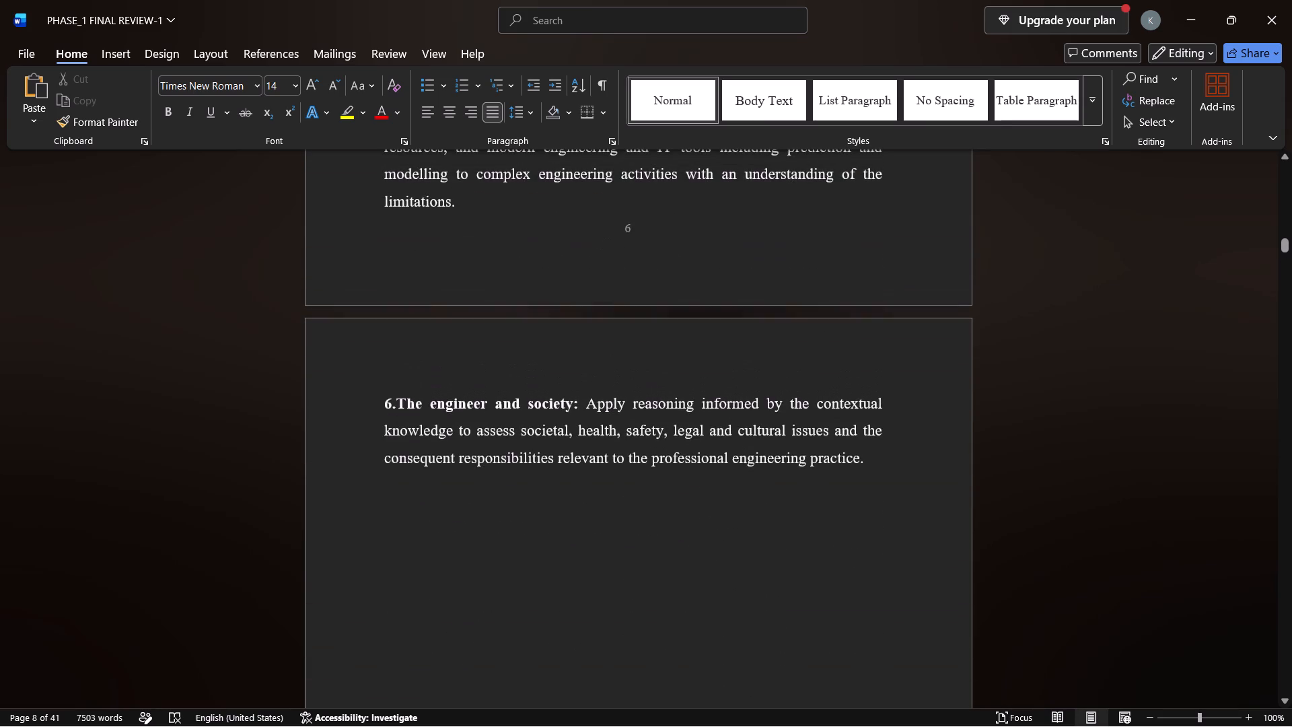
{"action": "scroll", "coordinate": [799, 374], "scroll_direction": "up", "scroll_amount": 3}
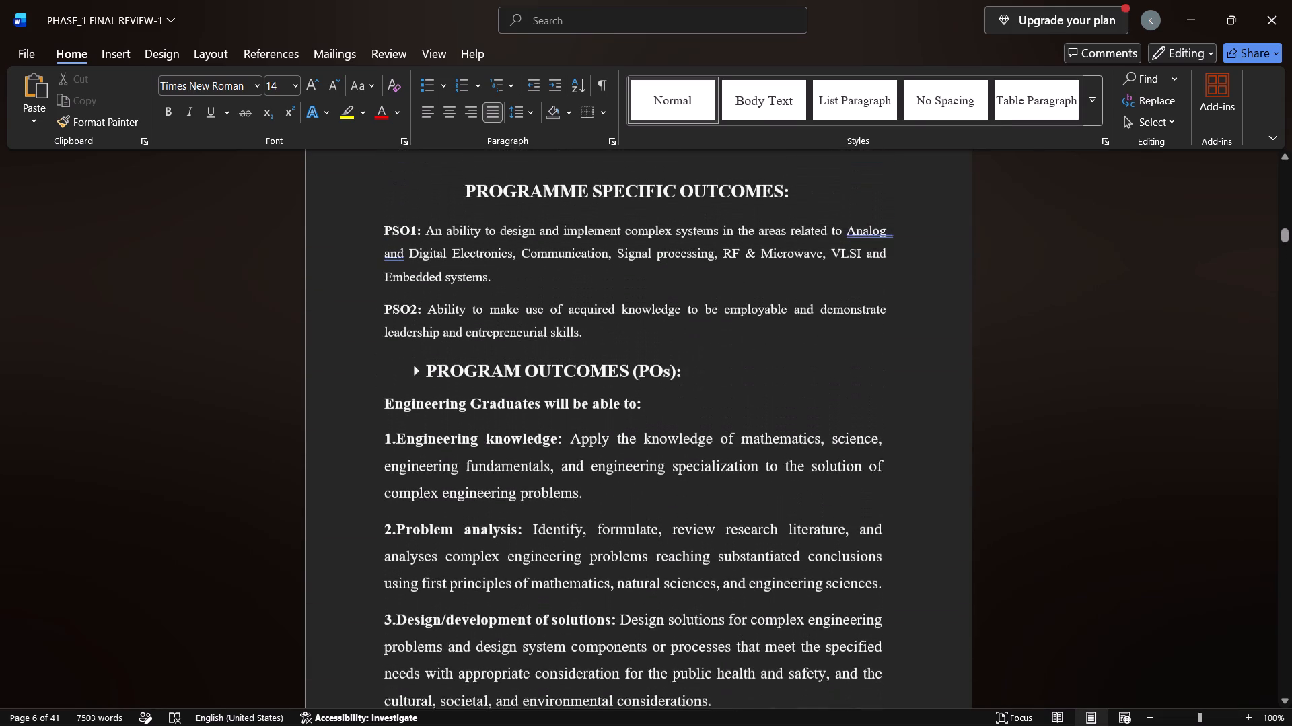
{"action": "scroll", "coordinate": [799, 374], "scroll_direction": "up", "scroll_amount": 2}
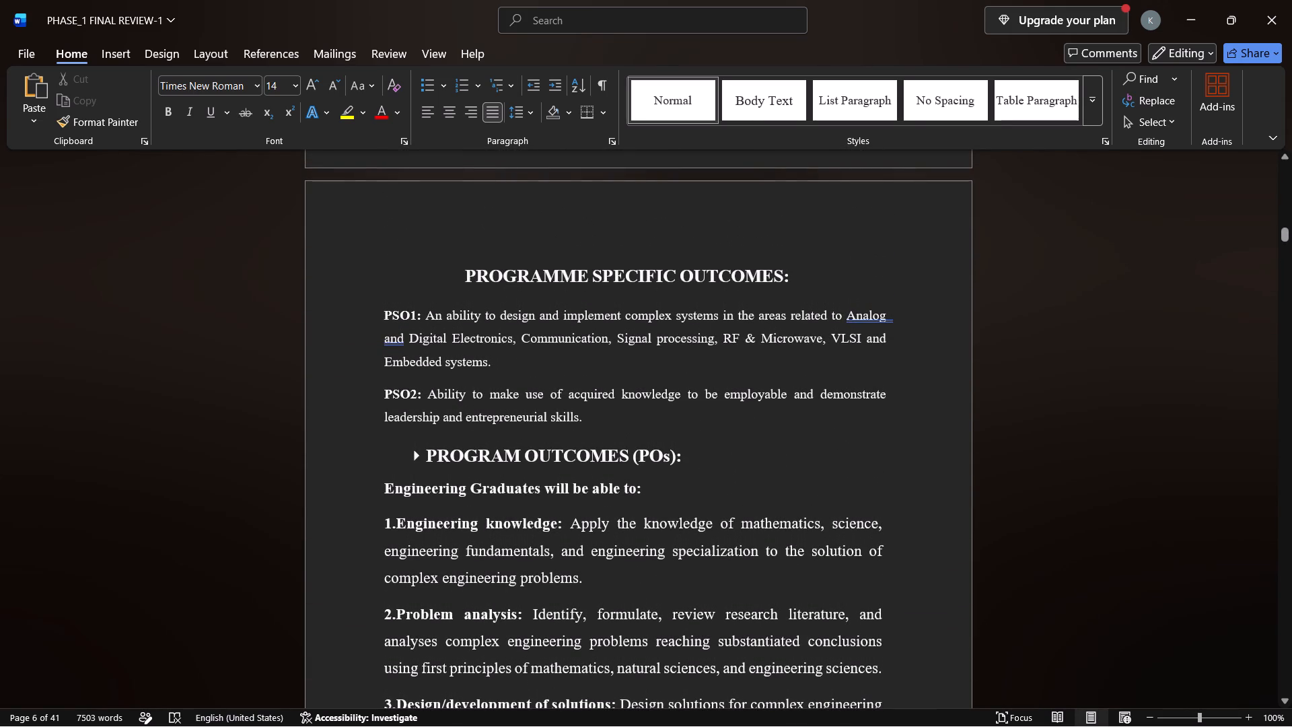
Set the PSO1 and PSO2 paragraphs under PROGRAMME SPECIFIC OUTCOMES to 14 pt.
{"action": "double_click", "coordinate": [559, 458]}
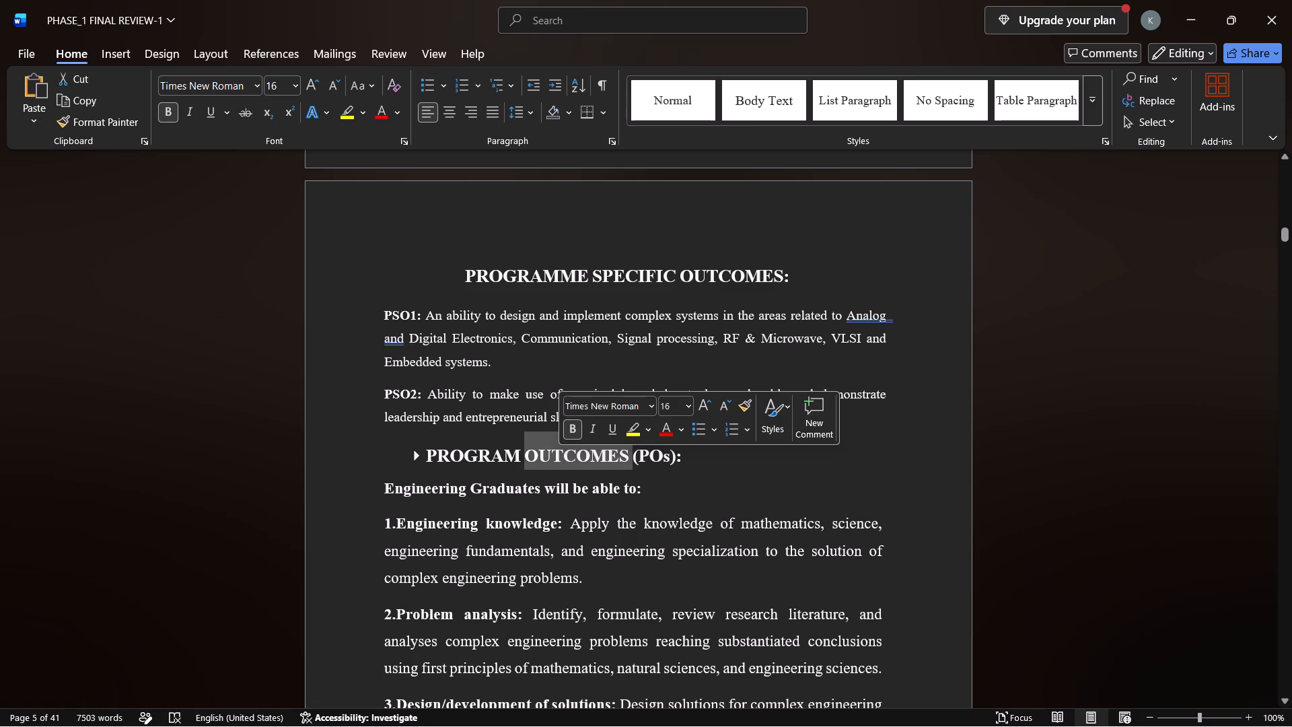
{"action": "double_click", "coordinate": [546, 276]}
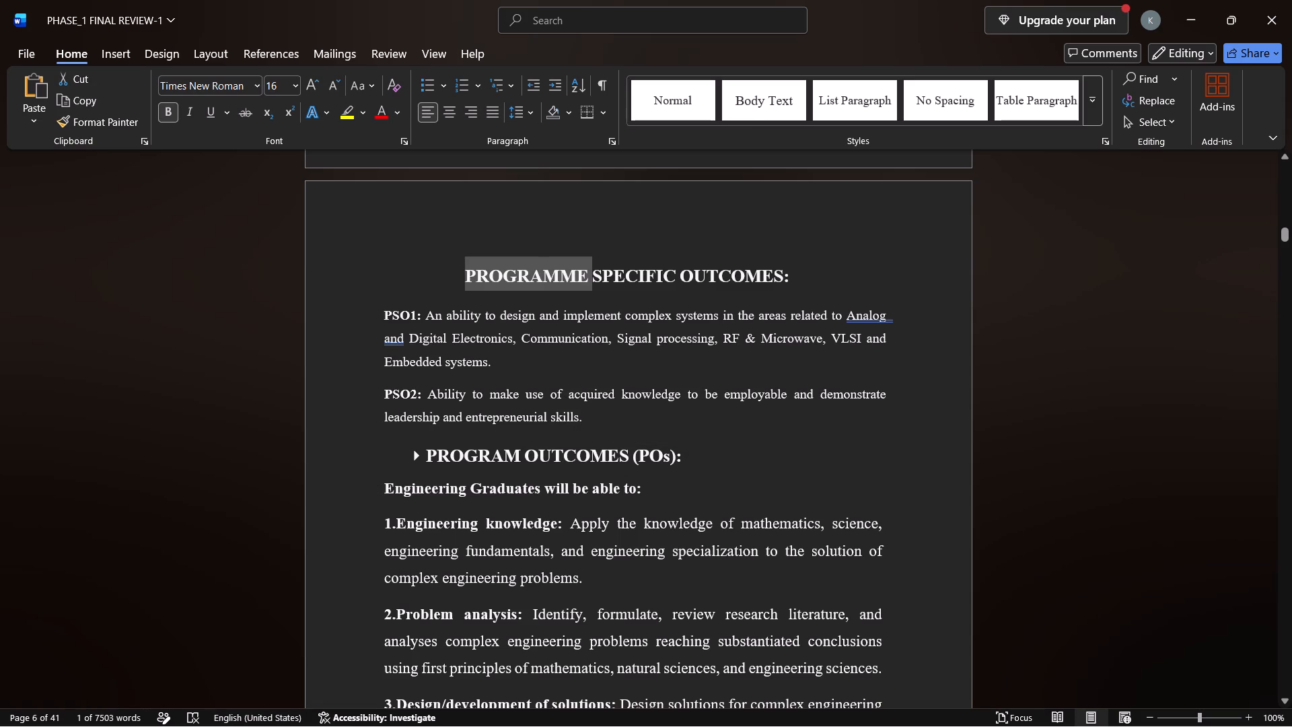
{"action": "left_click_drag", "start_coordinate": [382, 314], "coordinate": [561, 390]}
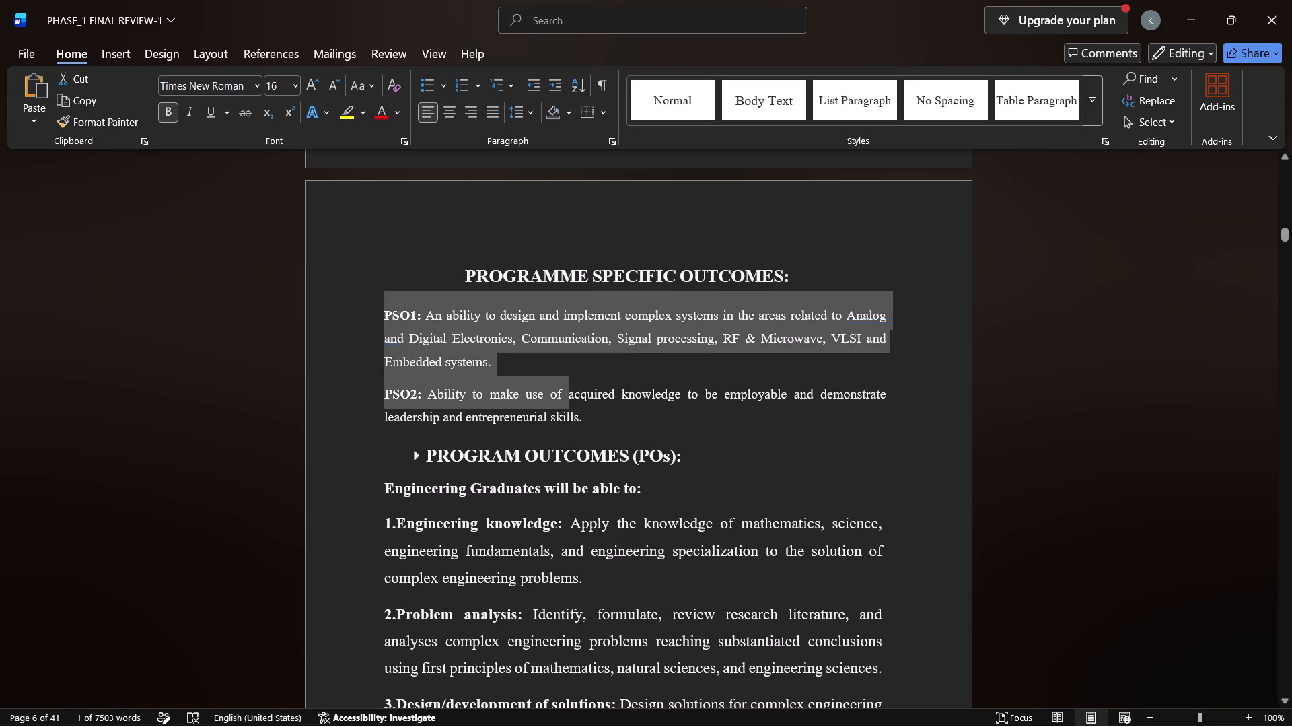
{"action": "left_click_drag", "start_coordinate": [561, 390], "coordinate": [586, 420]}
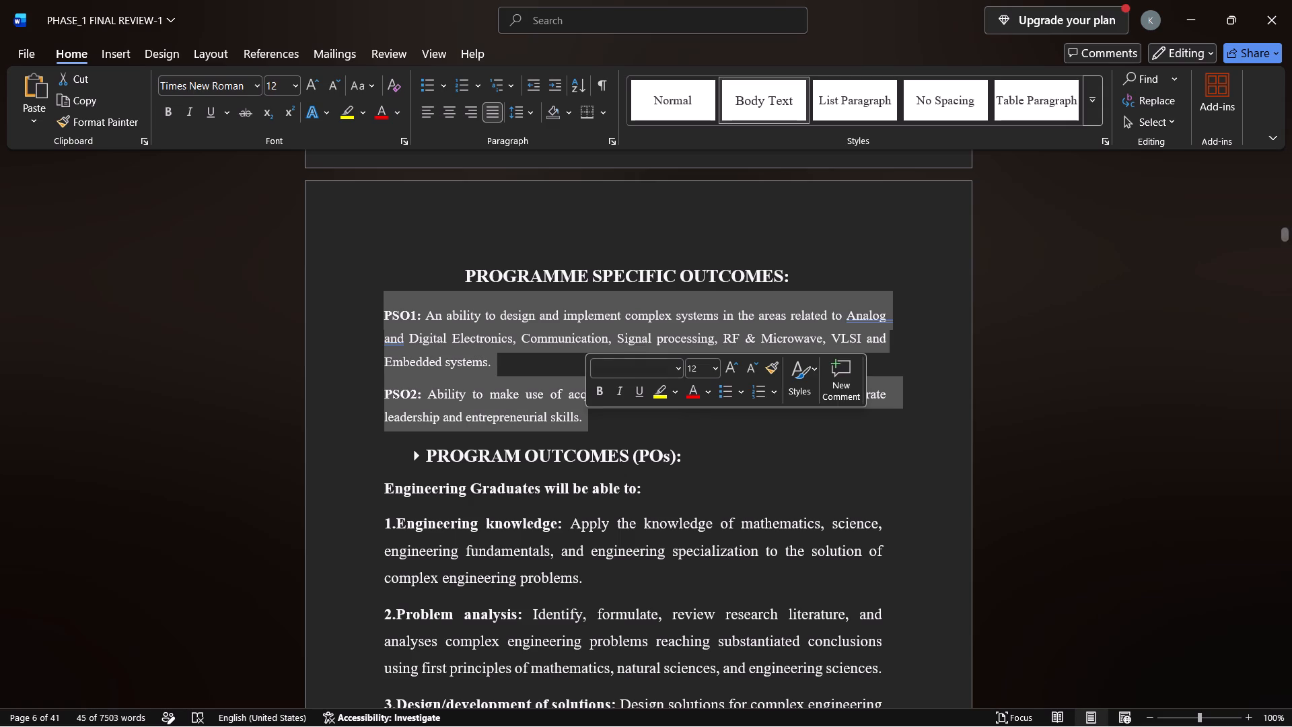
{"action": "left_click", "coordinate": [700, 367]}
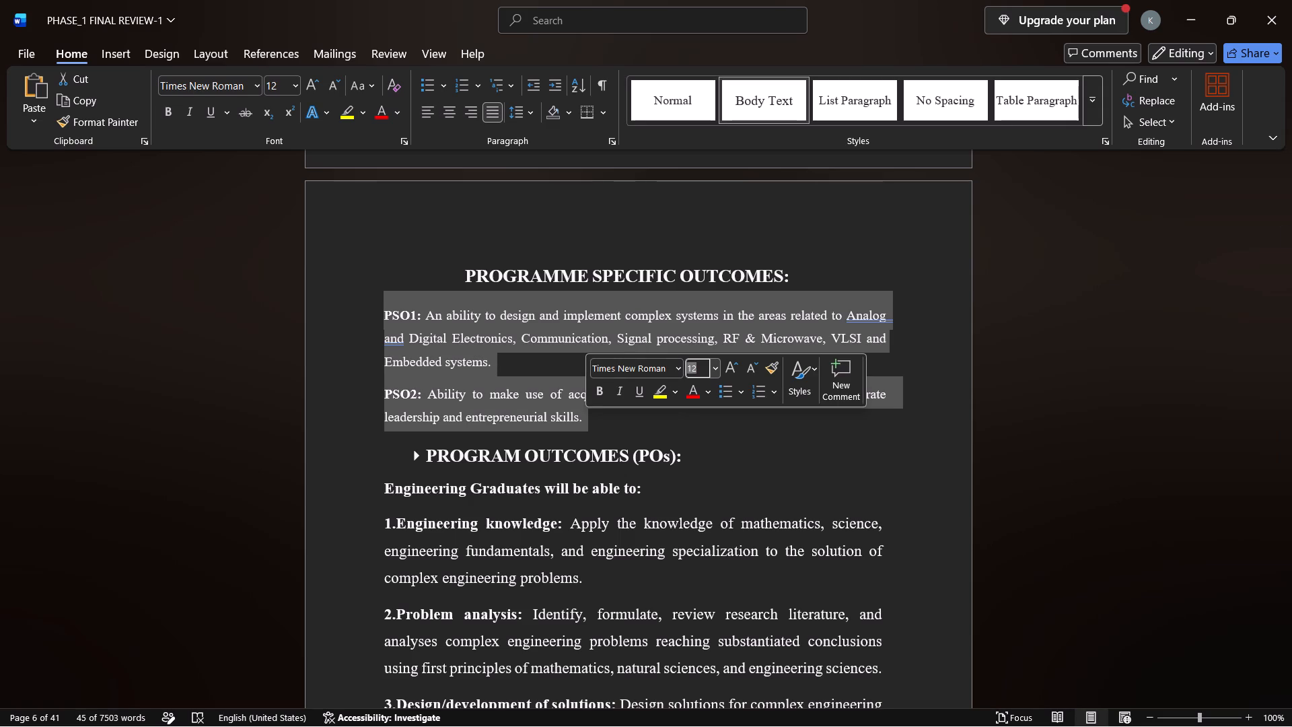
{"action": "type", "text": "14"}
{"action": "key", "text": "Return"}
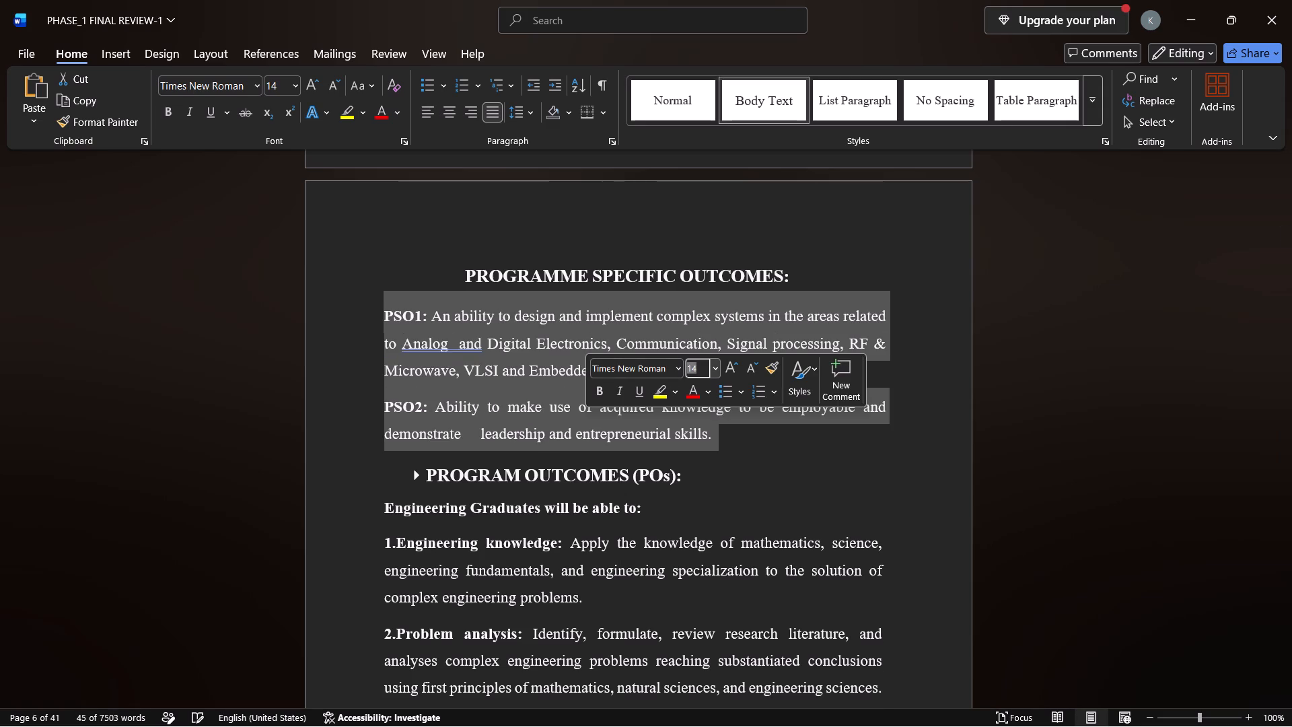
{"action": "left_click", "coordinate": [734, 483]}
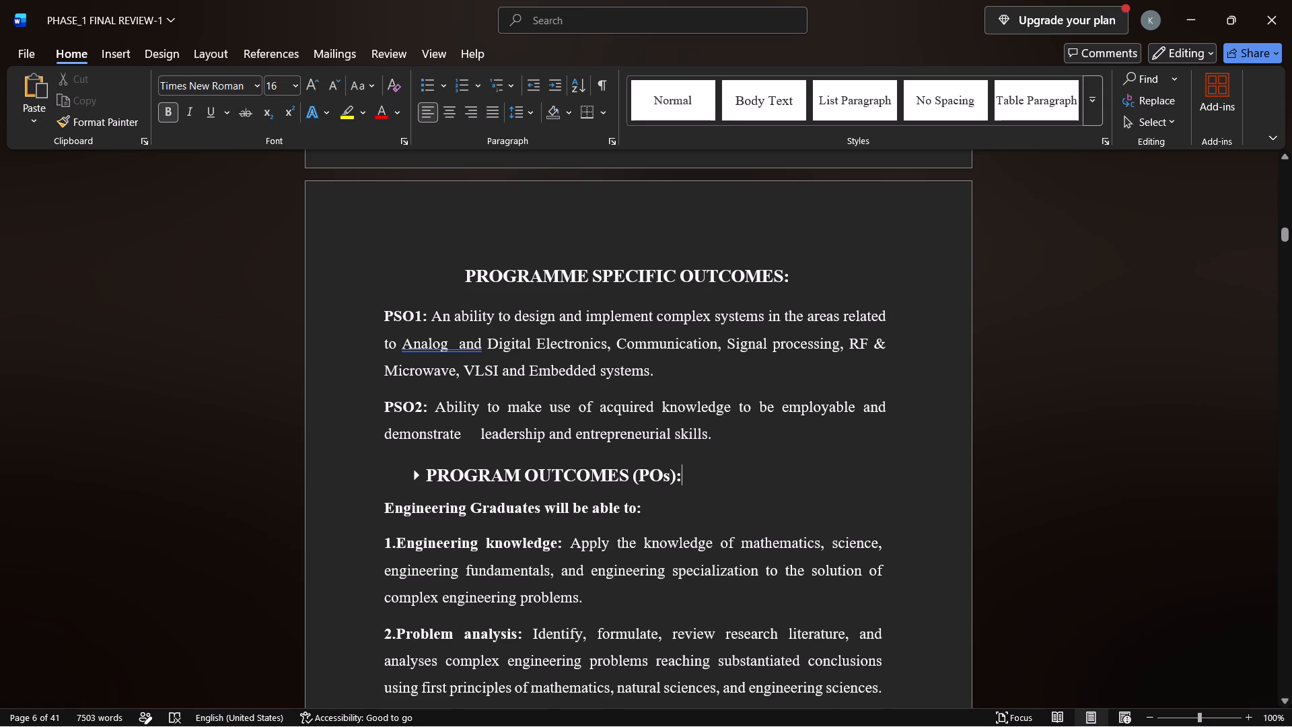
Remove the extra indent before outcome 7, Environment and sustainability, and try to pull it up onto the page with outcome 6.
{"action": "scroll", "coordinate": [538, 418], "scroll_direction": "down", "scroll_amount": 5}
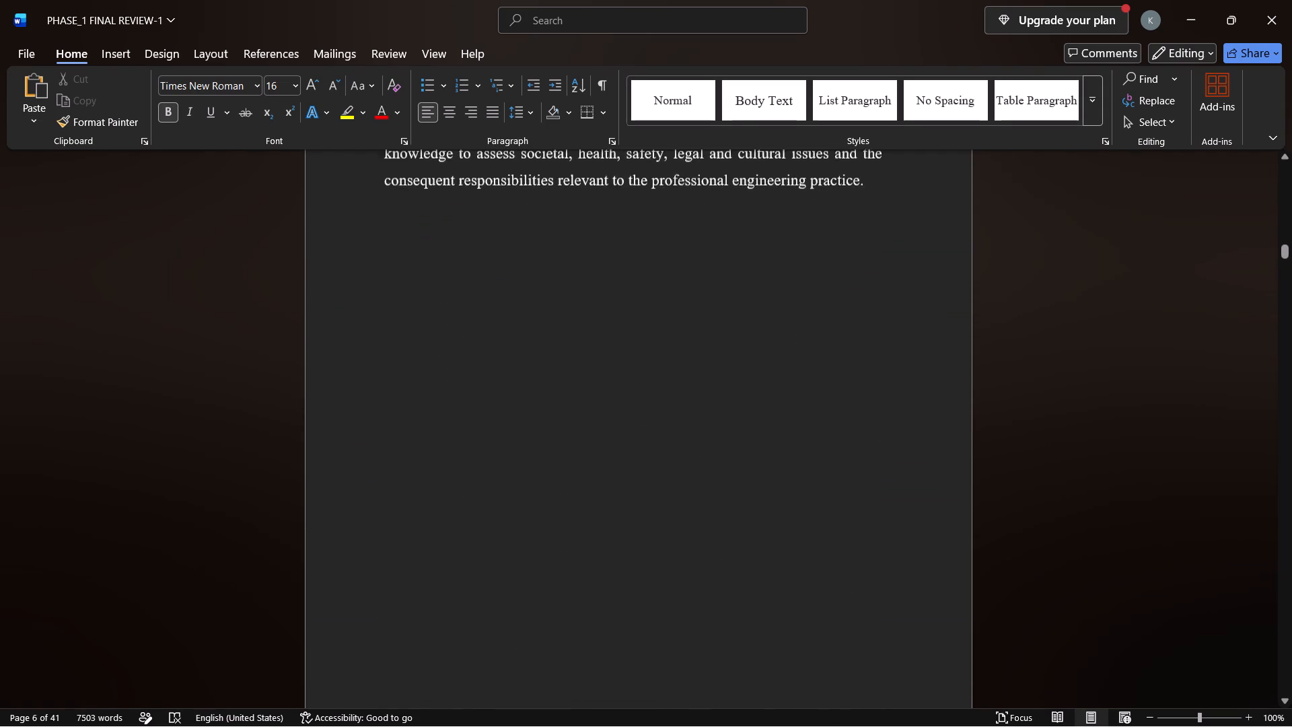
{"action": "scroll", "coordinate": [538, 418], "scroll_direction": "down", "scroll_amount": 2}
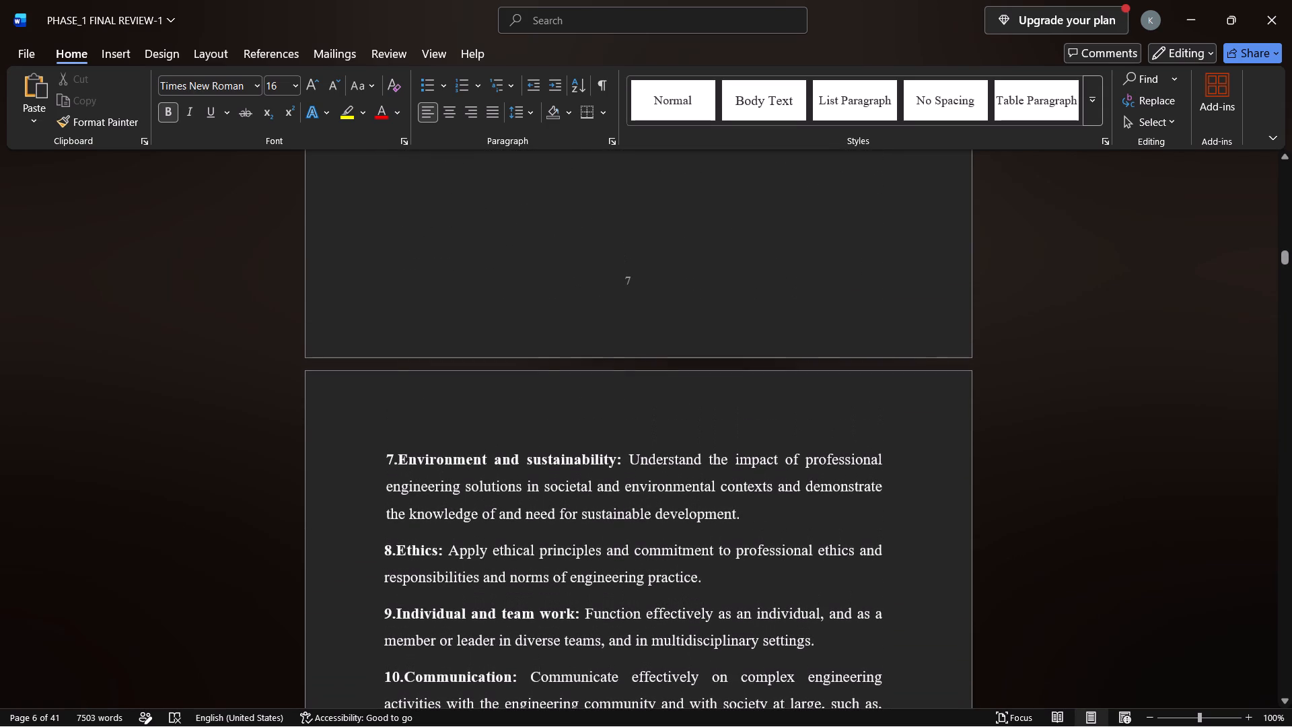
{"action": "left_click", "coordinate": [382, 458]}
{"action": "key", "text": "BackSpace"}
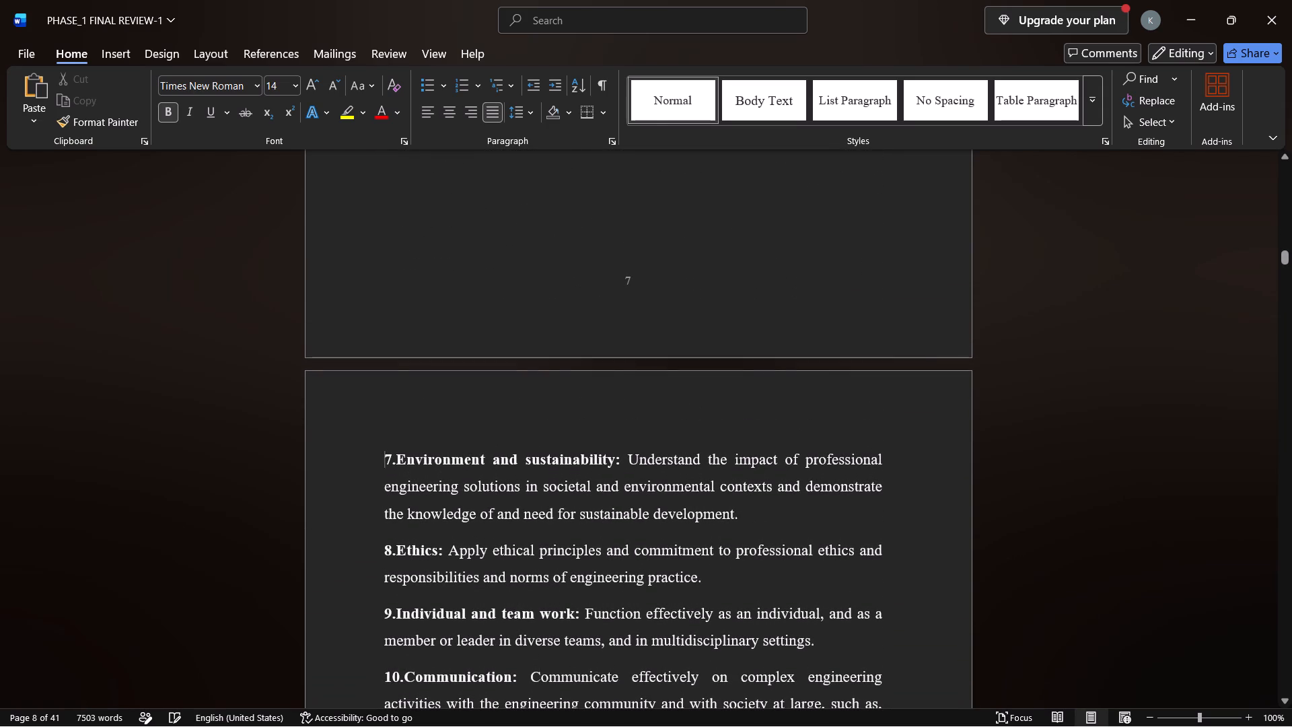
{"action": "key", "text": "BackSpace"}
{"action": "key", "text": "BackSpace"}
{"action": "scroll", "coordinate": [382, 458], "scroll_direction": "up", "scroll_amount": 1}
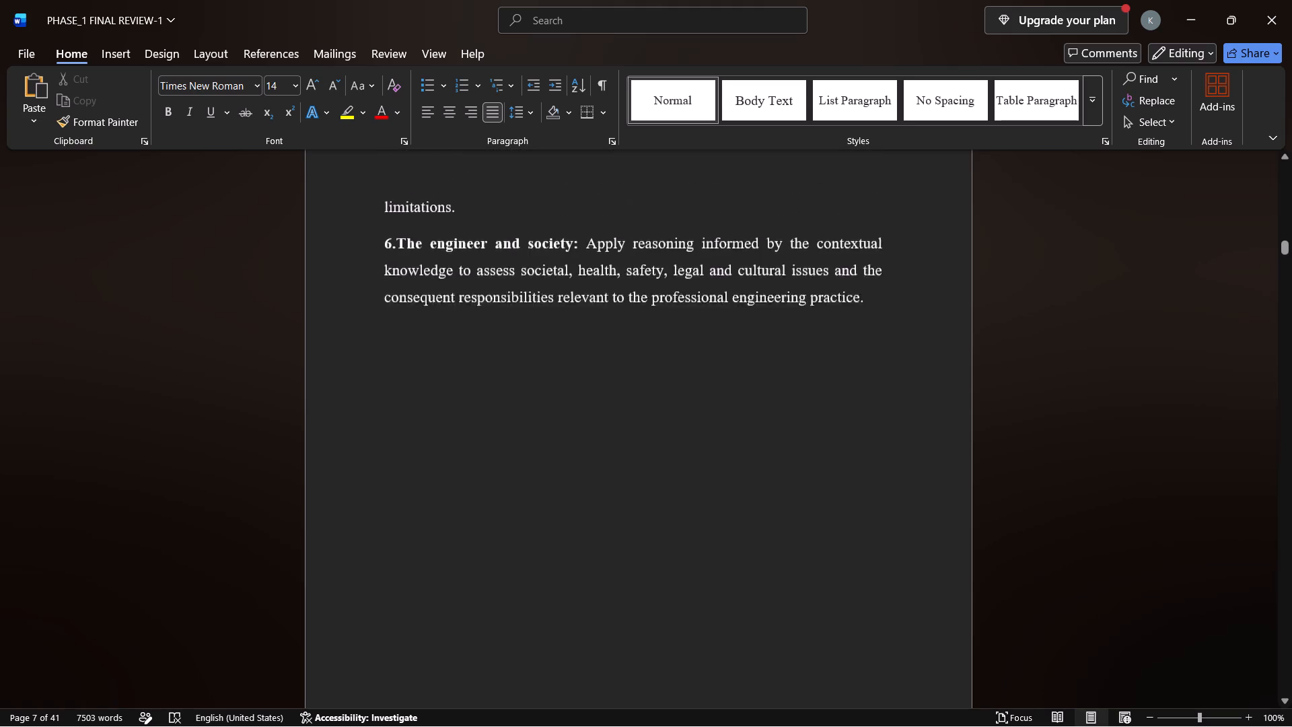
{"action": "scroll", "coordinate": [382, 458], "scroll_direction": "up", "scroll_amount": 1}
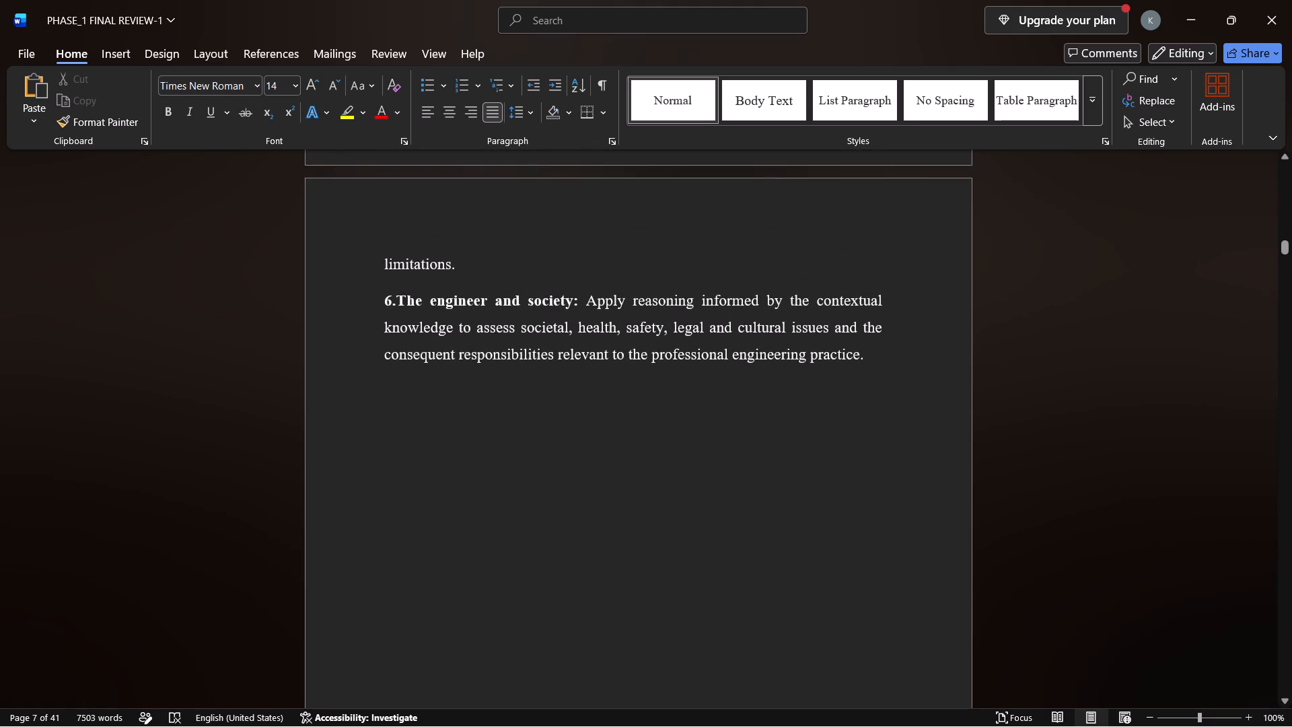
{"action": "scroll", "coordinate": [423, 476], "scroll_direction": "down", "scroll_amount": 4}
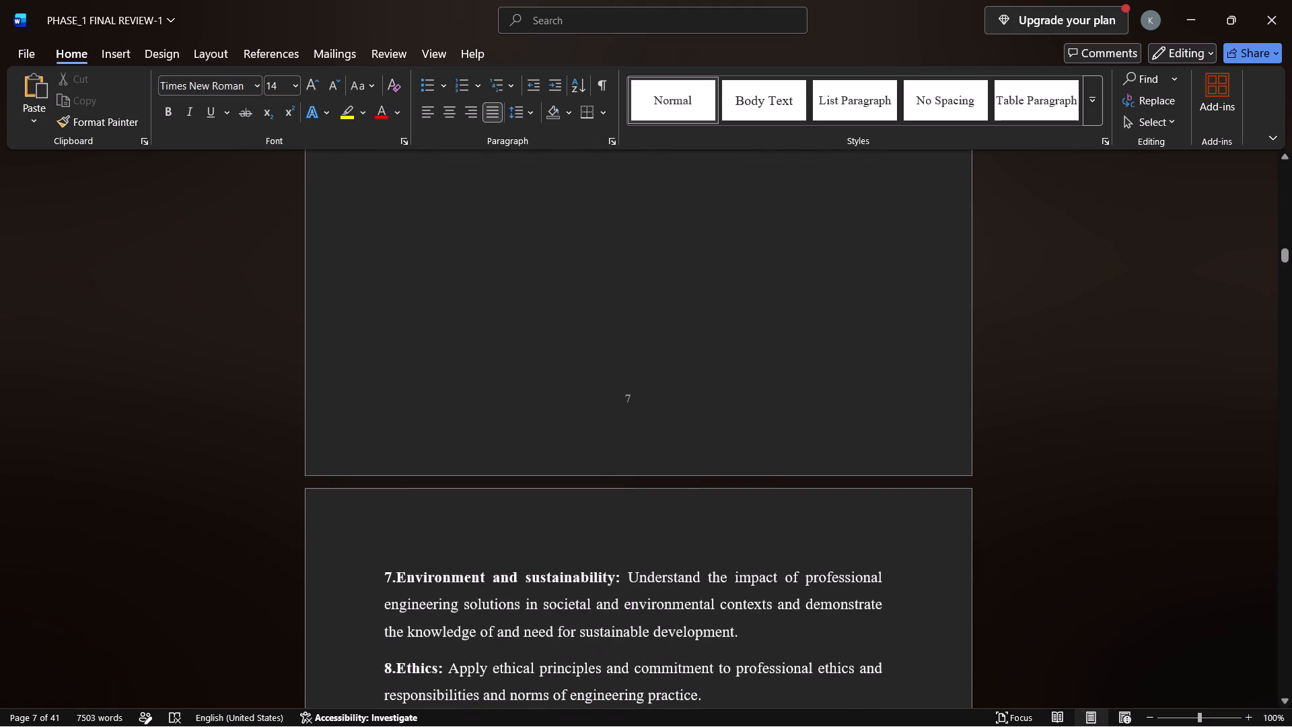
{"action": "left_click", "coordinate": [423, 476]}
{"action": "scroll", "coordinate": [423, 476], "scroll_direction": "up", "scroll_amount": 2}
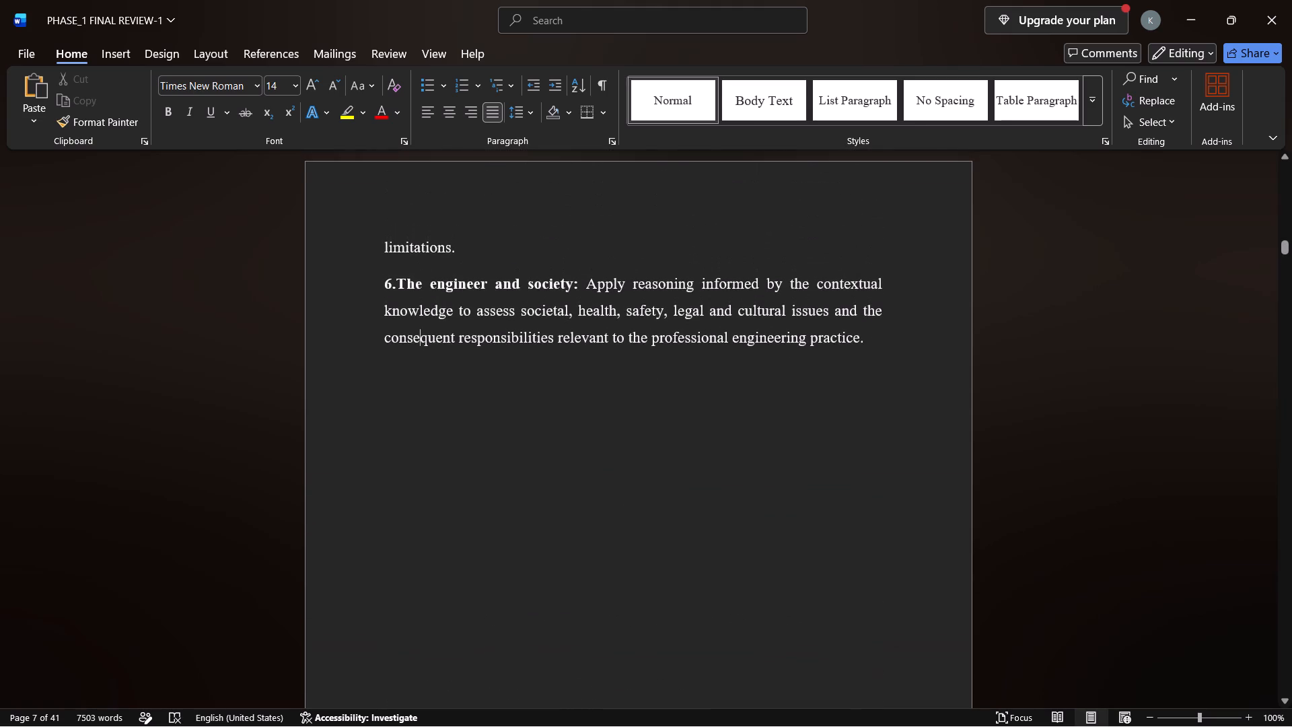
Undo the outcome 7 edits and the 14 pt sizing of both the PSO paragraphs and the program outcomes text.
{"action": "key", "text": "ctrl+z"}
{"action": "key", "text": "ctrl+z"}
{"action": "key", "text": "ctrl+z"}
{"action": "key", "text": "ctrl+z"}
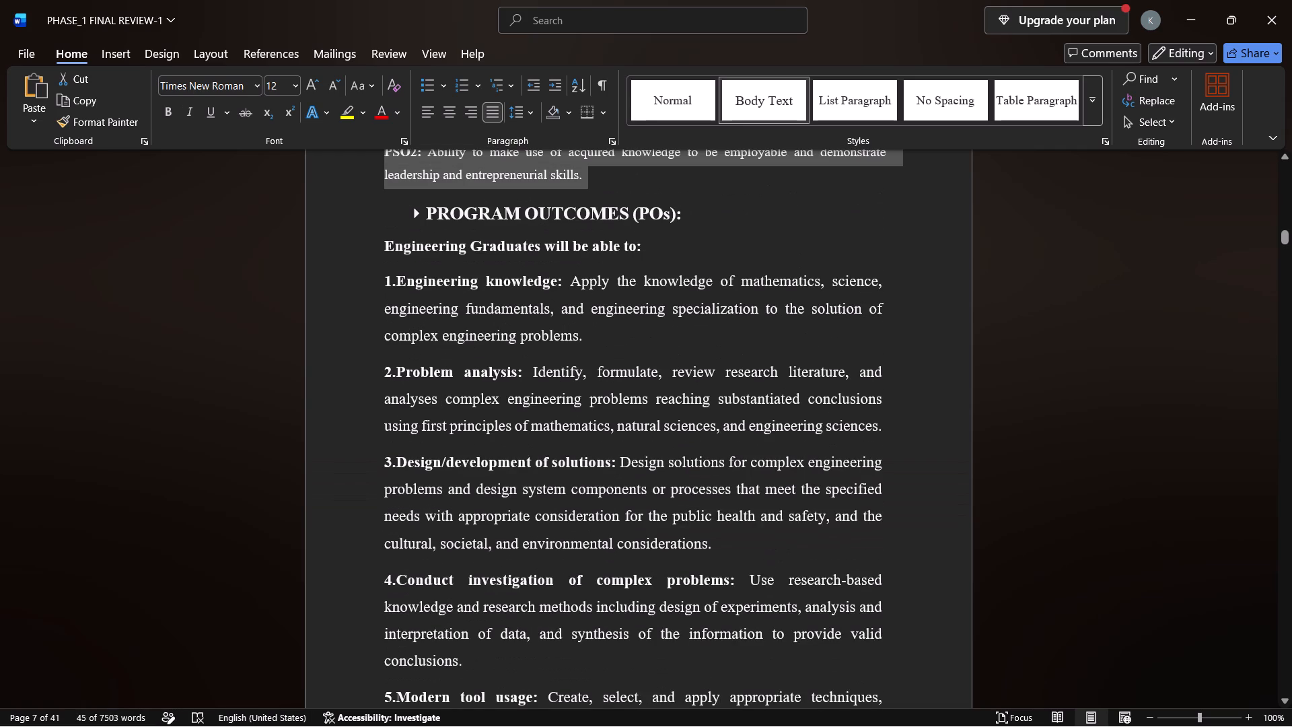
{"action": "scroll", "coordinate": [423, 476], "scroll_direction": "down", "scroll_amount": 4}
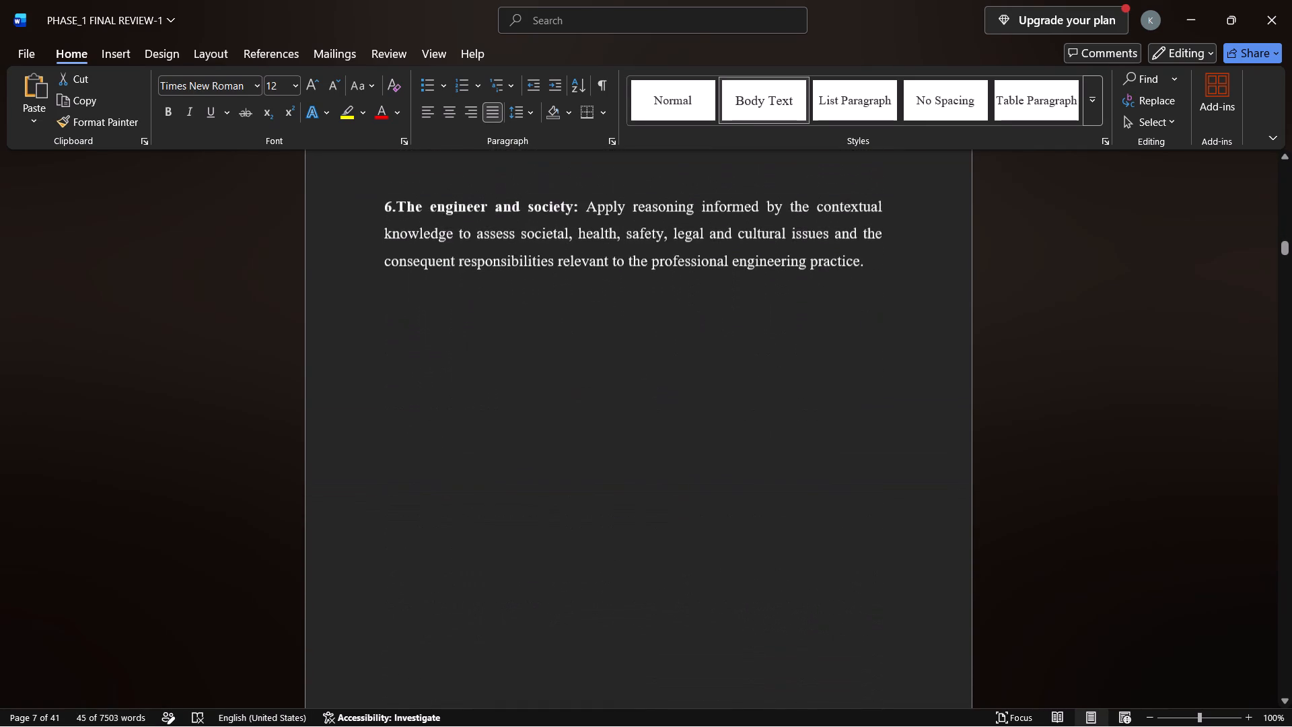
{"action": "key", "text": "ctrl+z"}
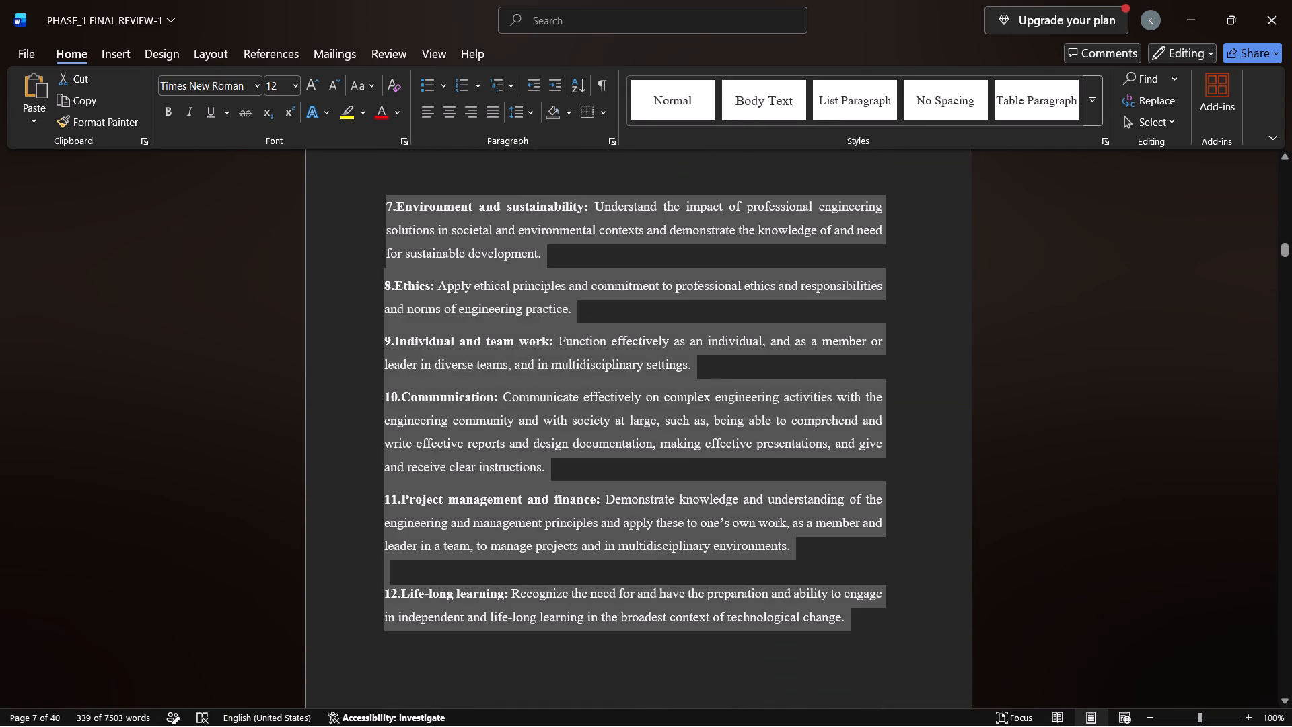
Set the still-selected text from "Engineering Graduates will be able to:" through outcome 12, Life-long learning, to 13 pt.
{"action": "scroll", "coordinate": [482, 558], "scroll_direction": "right", "scroll_amount": 1}
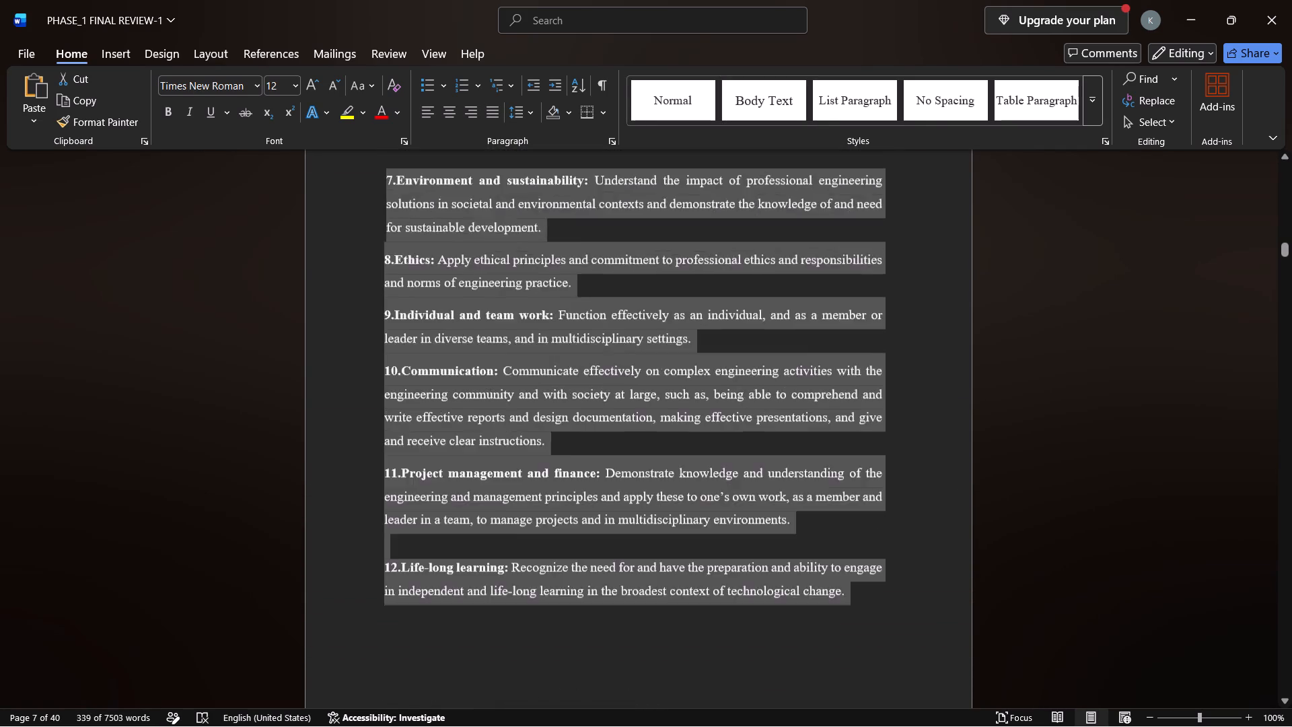
{"action": "scroll", "coordinate": [482, 558], "scroll_direction": "up", "scroll_amount": 3}
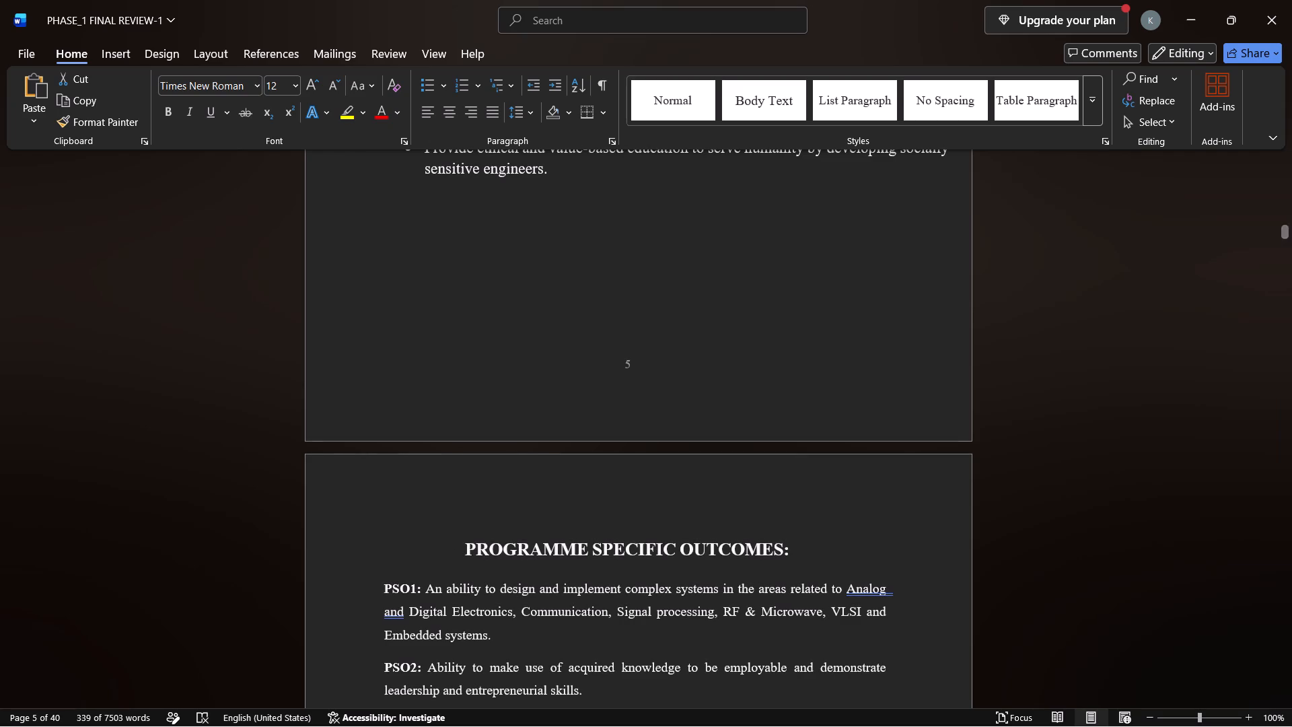
{"action": "left_click", "coordinate": [284, 86]}
{"action": "type", "text": "13"}
{"action": "key", "text": "Return"}
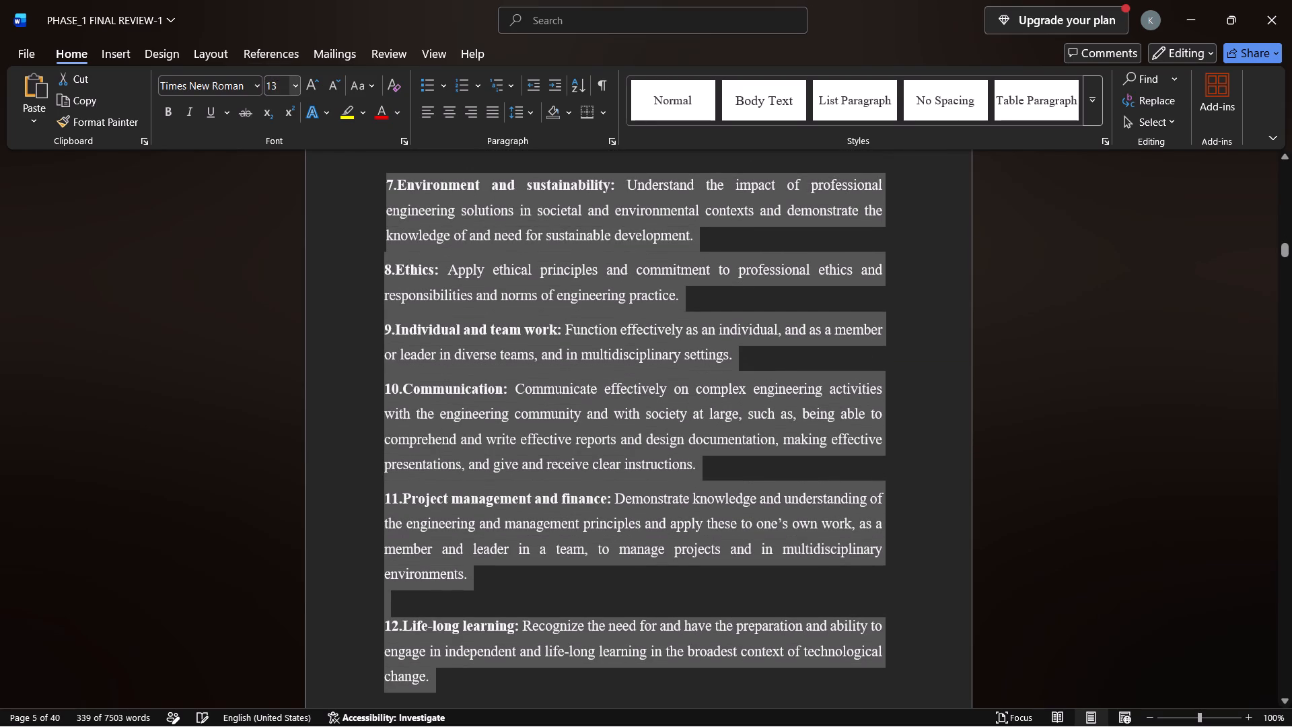
{"action": "key", "text": "Escape"}
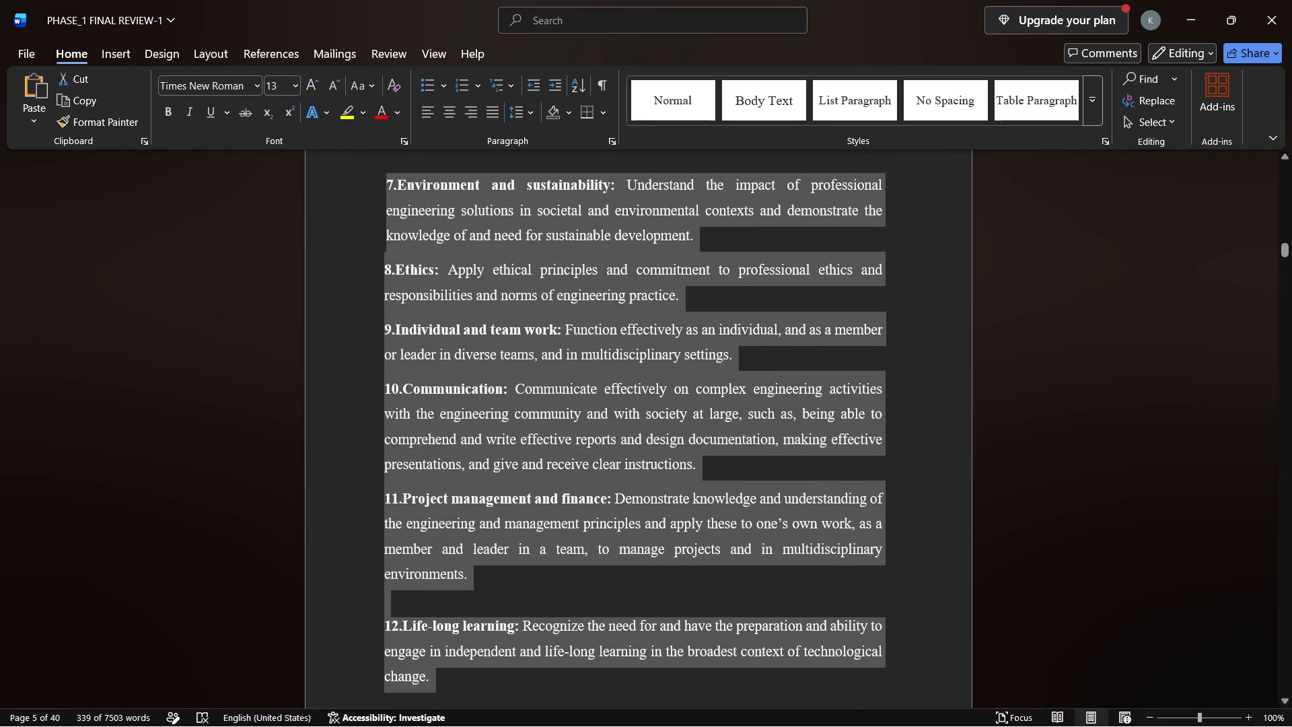
{"action": "left_click", "coordinate": [511, 289]}
Set the PSO1 and PSO2 paragraphs under PROGRAMME SPECIFIC OUTCOMES to 13 pt.
{"action": "scroll", "coordinate": [511, 289], "scroll_direction": "down", "scroll_amount": 3}
{"action": "scroll", "coordinate": [511, 289], "scroll_direction": "up", "scroll_amount": 1}
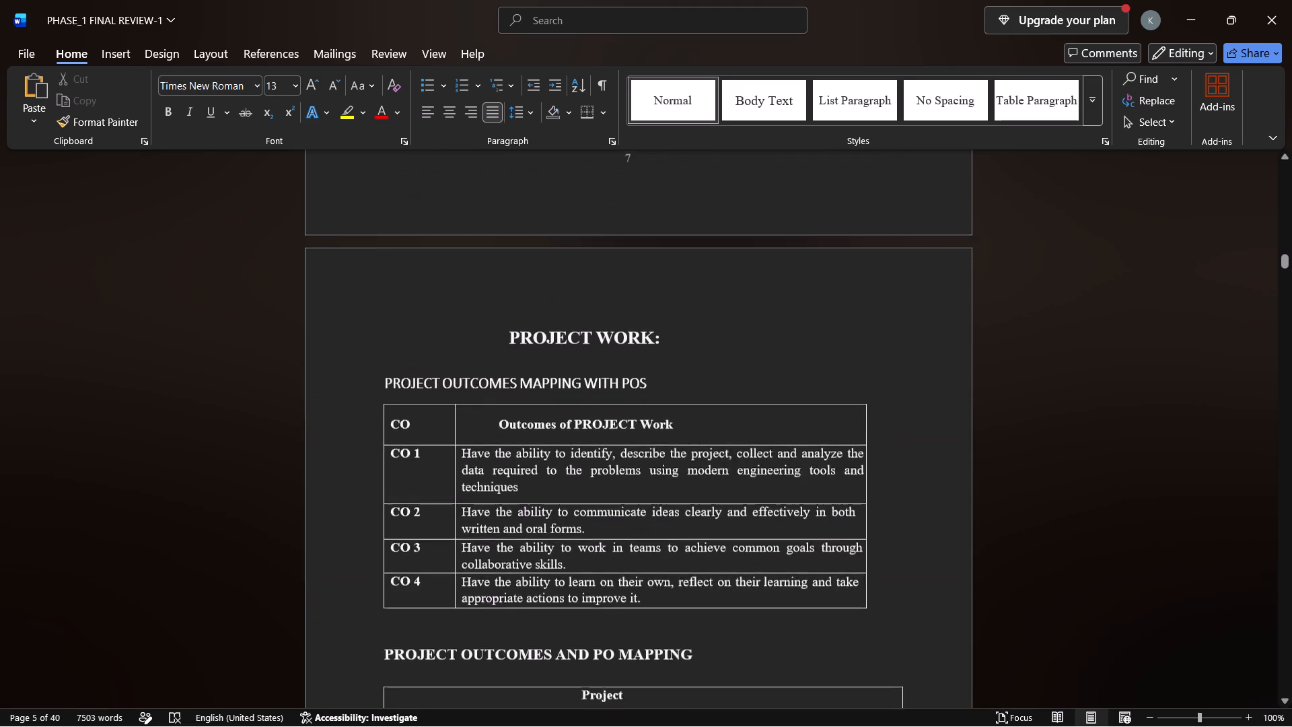
{"action": "scroll", "coordinate": [511, 289], "scroll_direction": "up", "scroll_amount": 5}
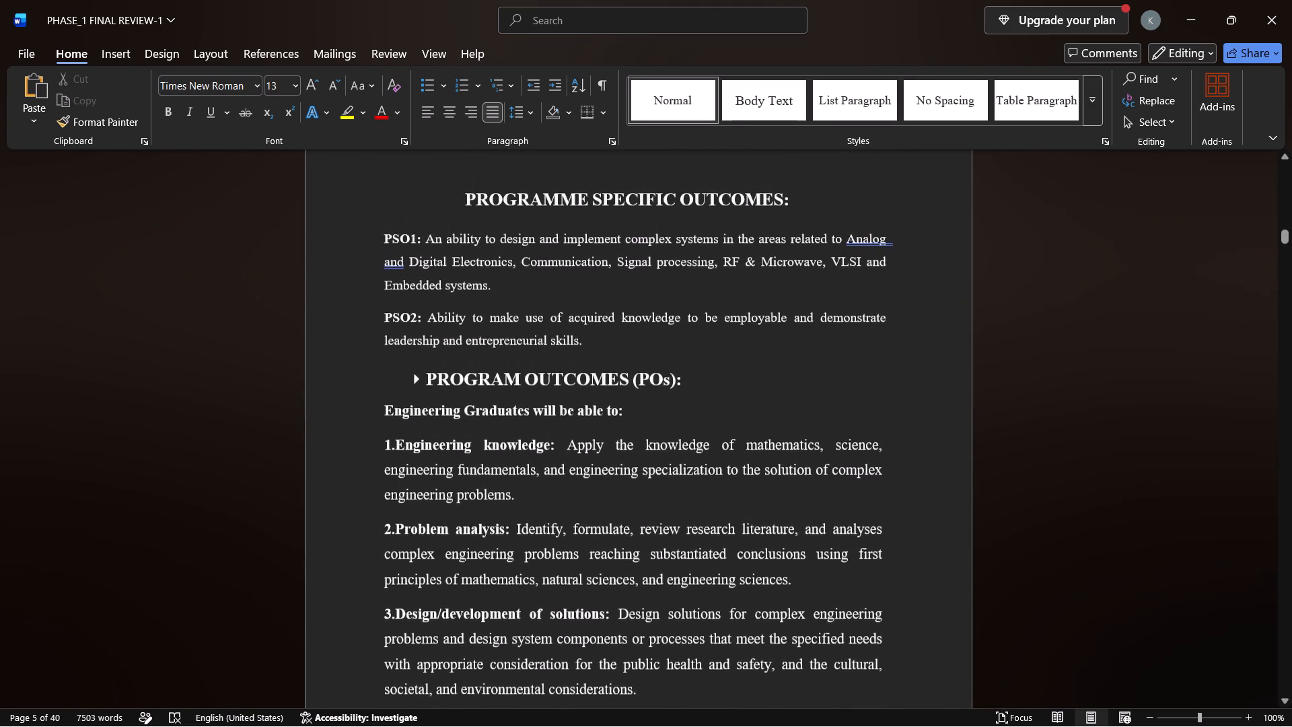
{"action": "scroll", "coordinate": [511, 289], "scroll_direction": "up", "scroll_amount": 1}
{"action": "double_click", "coordinate": [511, 289]}
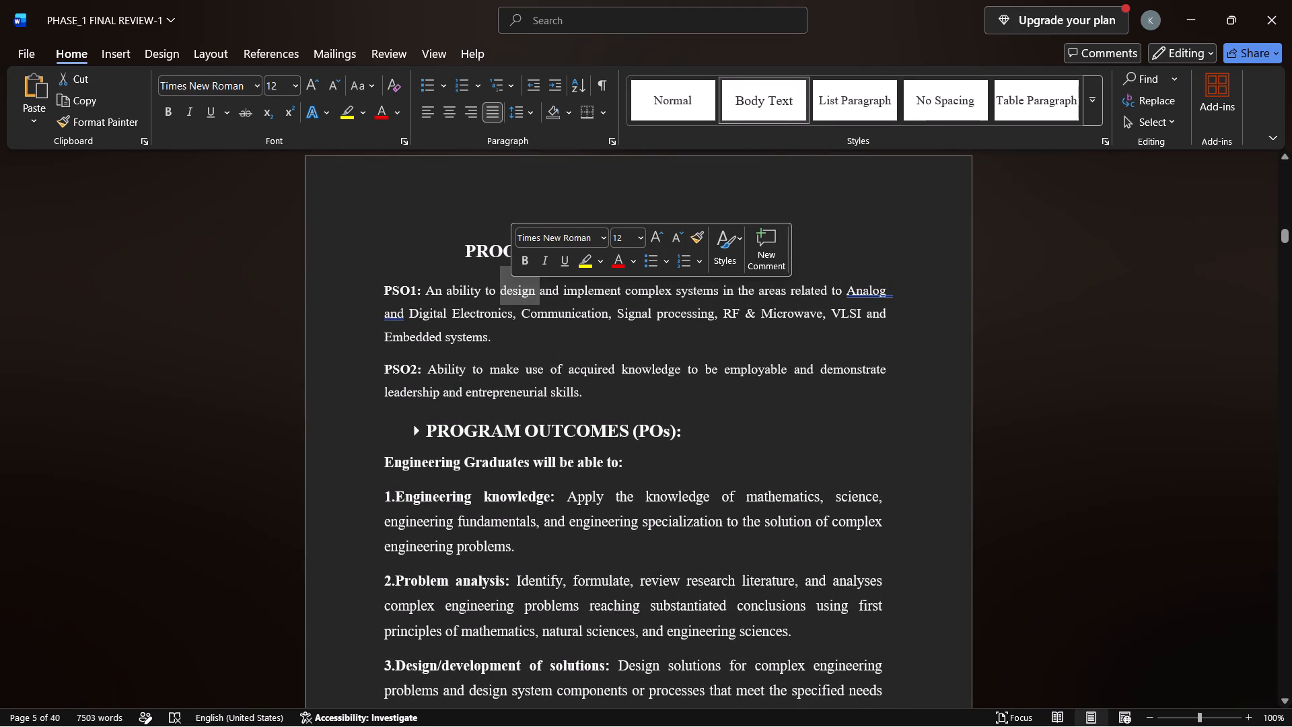
{"action": "left_click", "coordinate": [382, 288]}
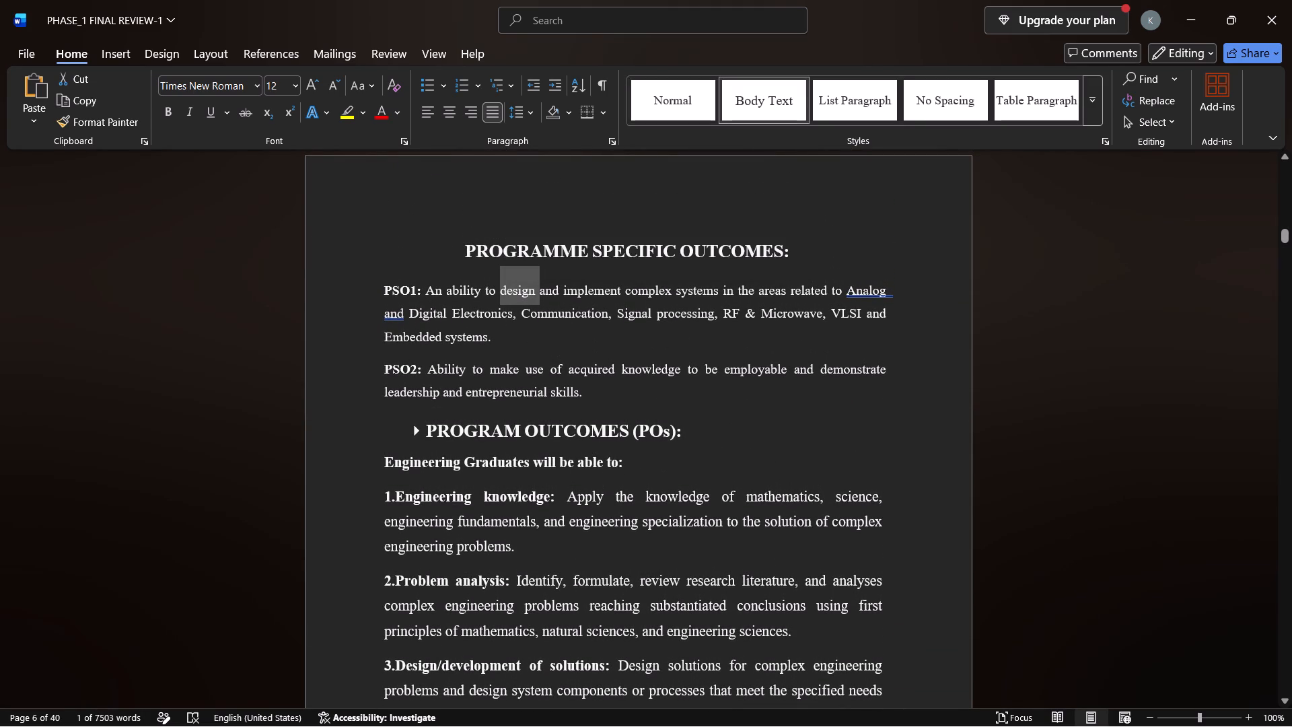
{"action": "left_click_drag", "start_coordinate": [382, 288], "coordinate": [585, 398]}
{"action": "left_click", "coordinate": [701, 345]}
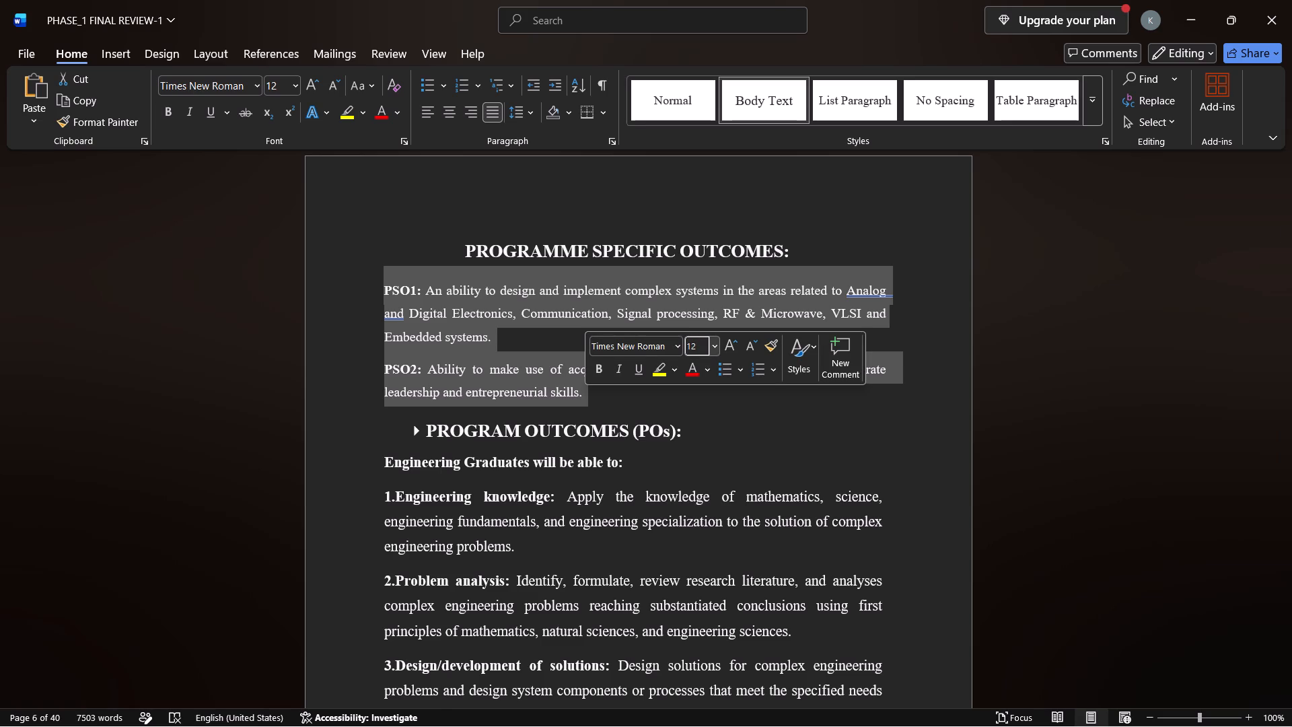
{"action": "type", "text": "13"}
{"action": "key", "text": "Return"}
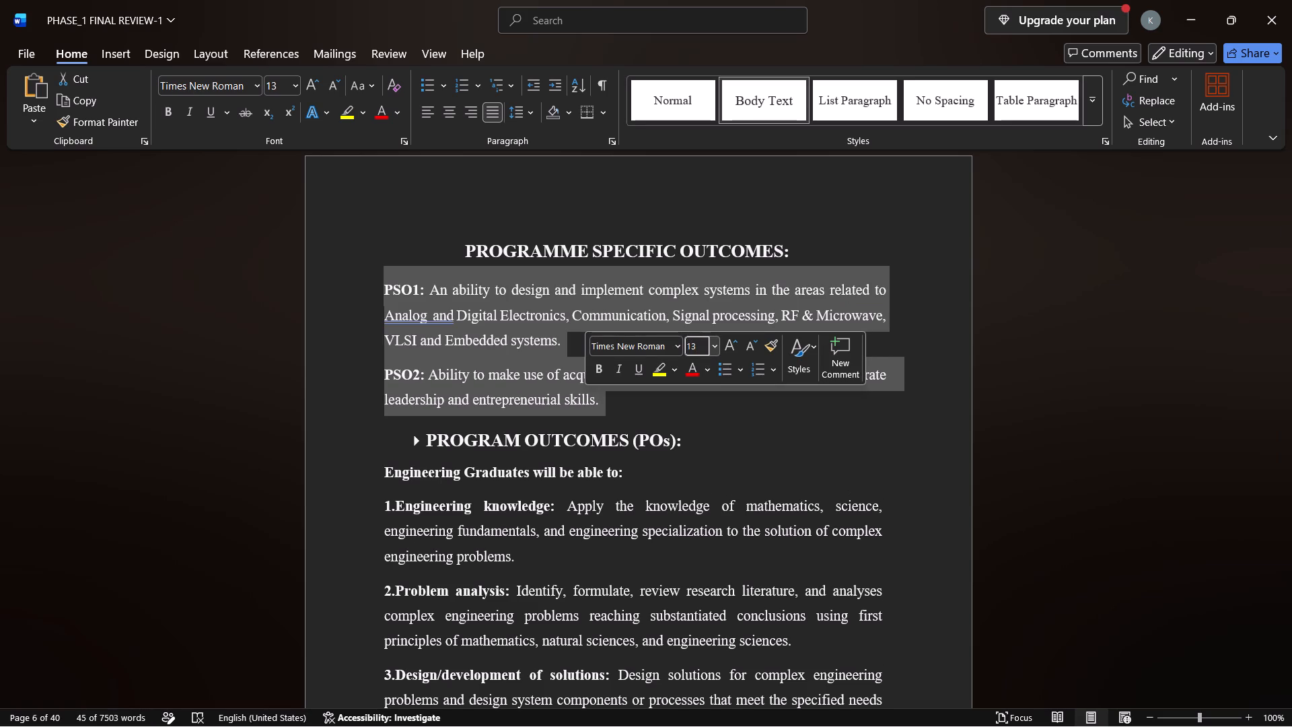
{"action": "key", "text": "Escape"}
{"action": "left_click", "coordinate": [717, 431]}
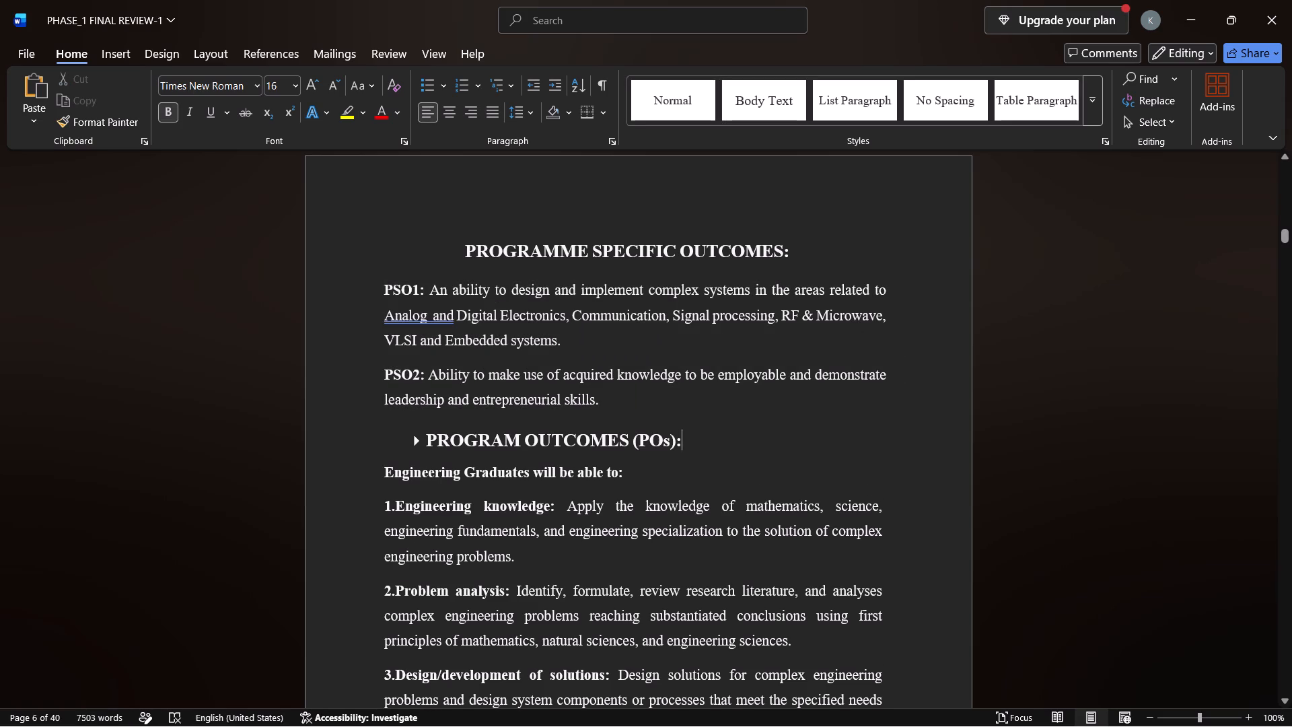
Indent the bulleted heading PROGRAM OUTCOMES (POs) one level further.
{"action": "left_click", "coordinate": [423, 442]}
{"action": "key", "text": "Tab"}
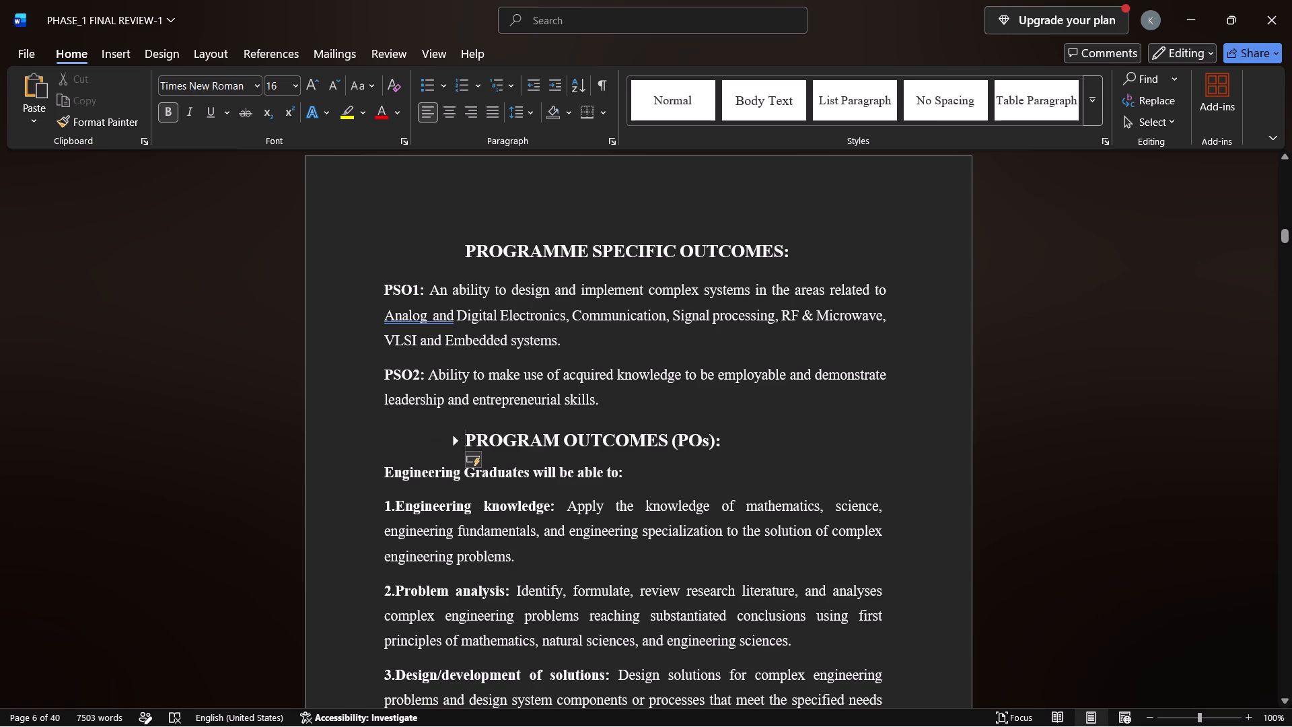
Check the page break between outcomes 6 and 7 and save the document.
{"action": "scroll", "coordinate": [496, 468], "scroll_direction": "down", "scroll_amount": 3}
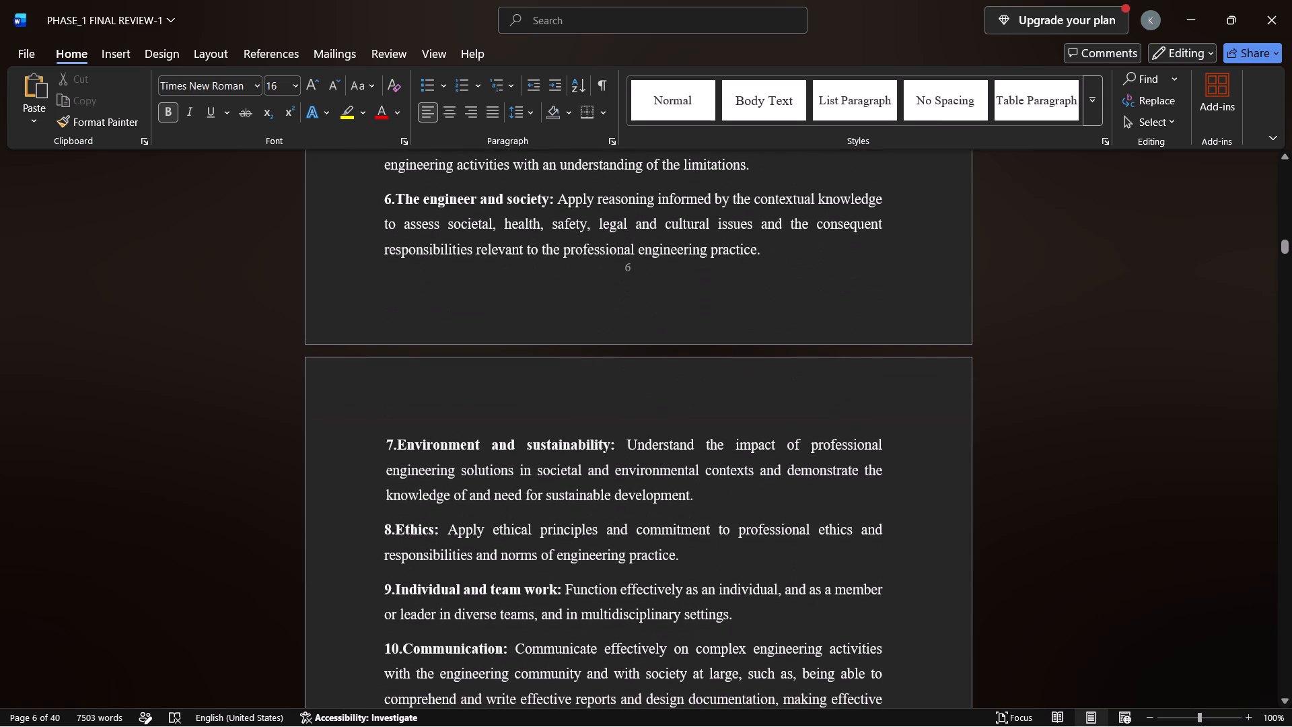
{"action": "key", "text": "ctrl+s"}
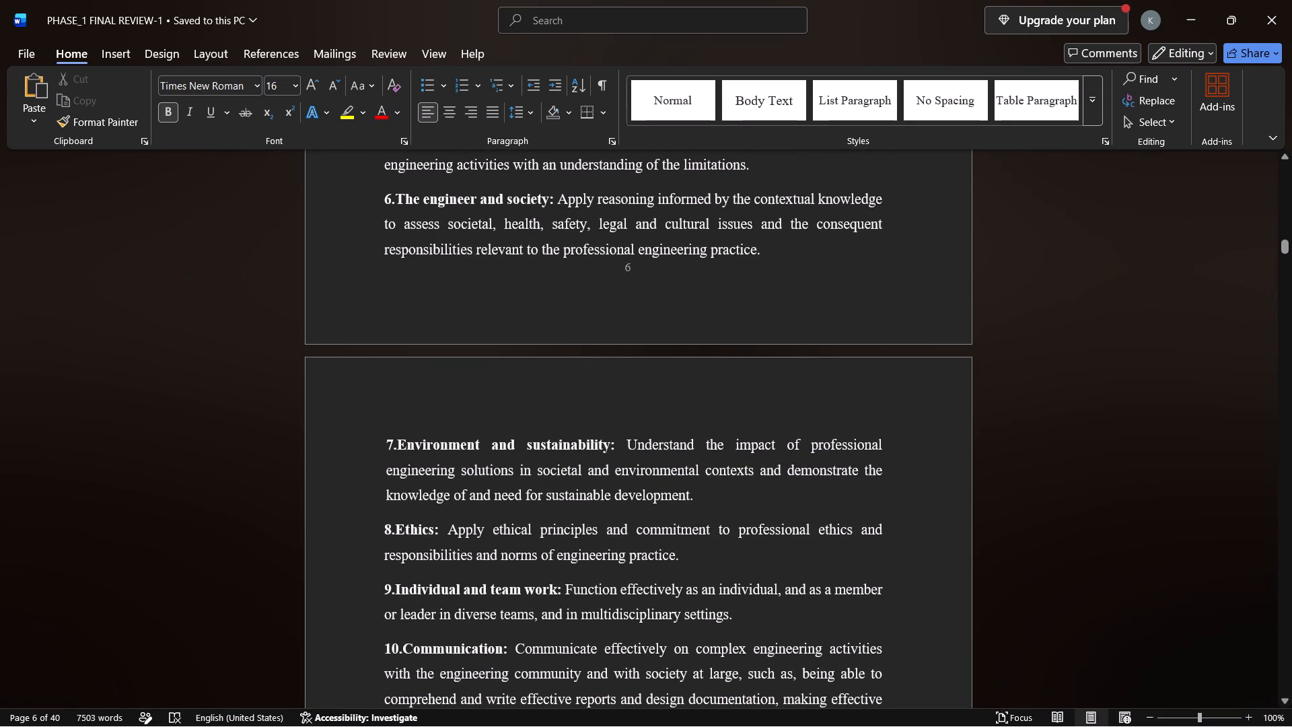
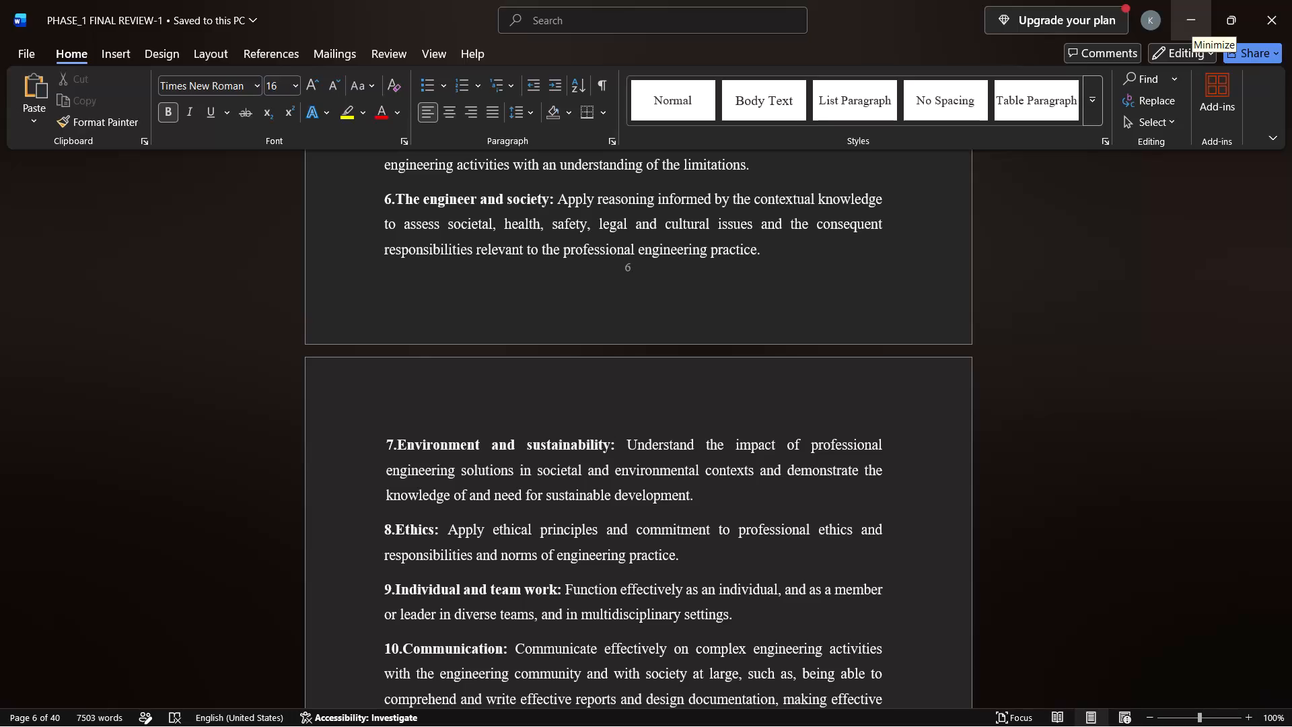
Minimize the open Word and Downloads folder windows to reach the desktop.
{"action": "left_click", "coordinate": [1192, 24]}
{"action": "left_click", "coordinate": [1192, 24]}
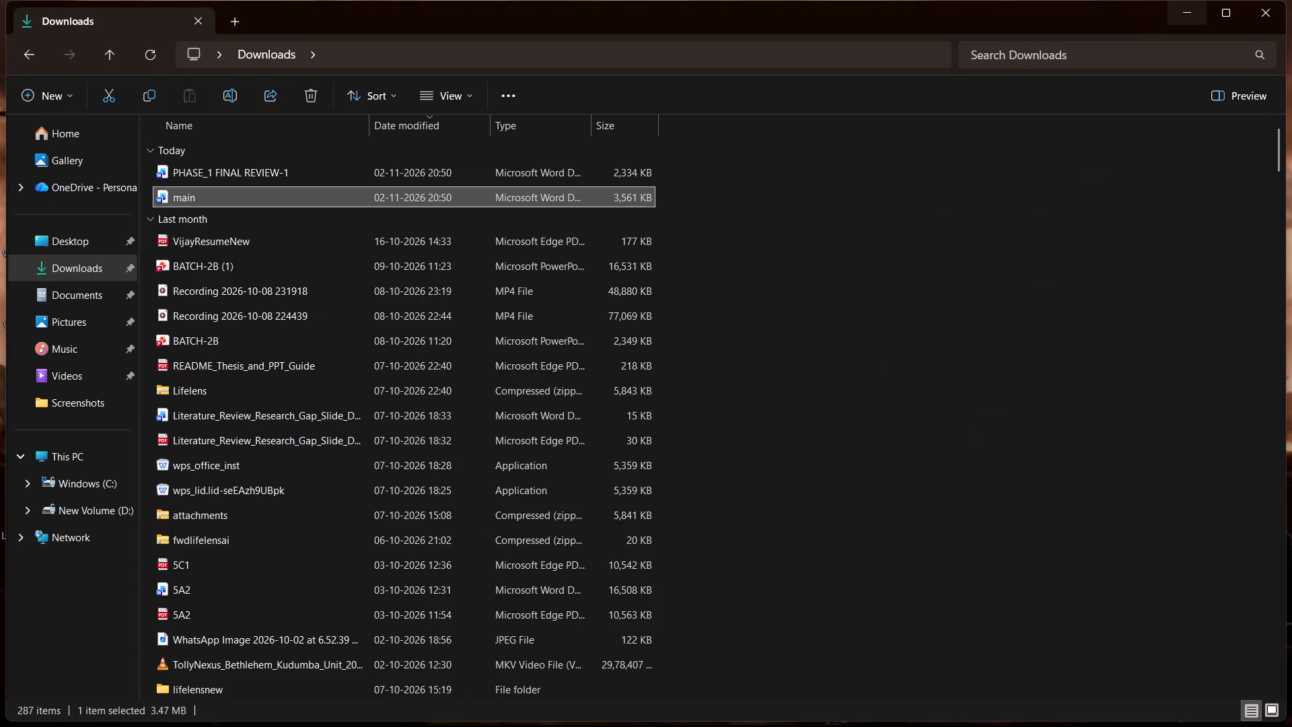
{"action": "left_click", "coordinate": [1192, 24]}
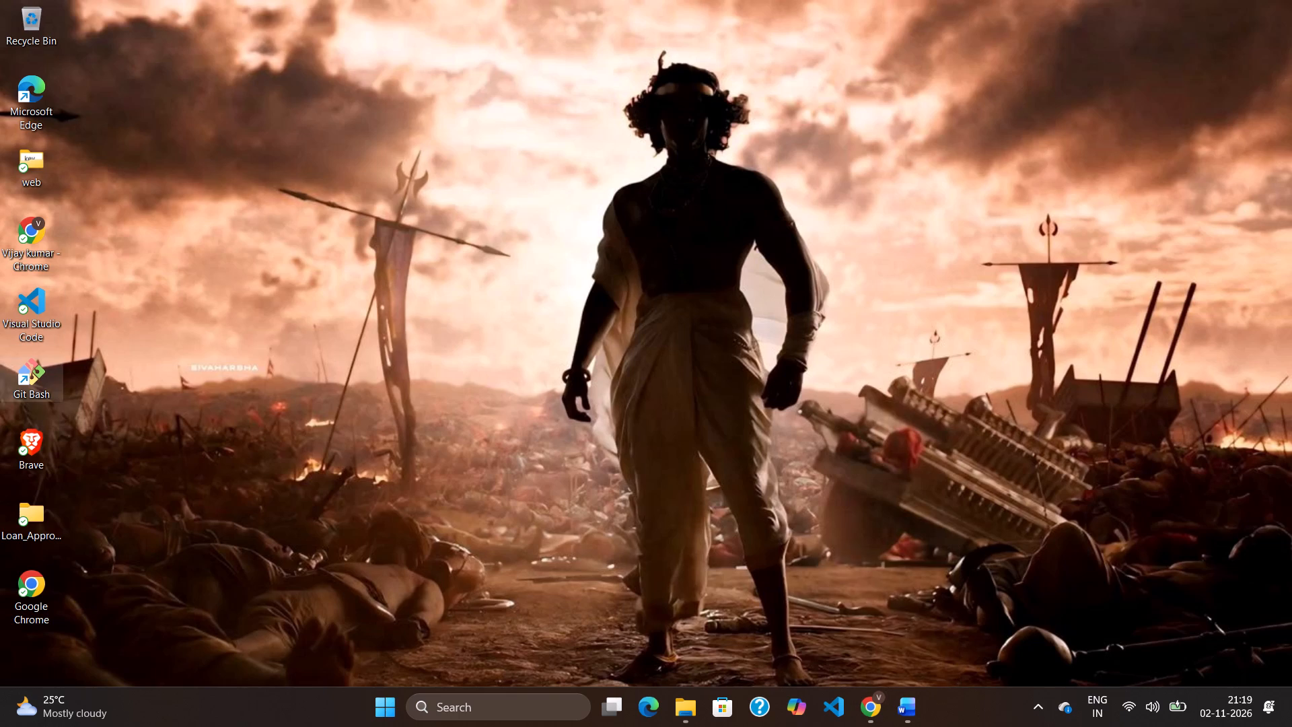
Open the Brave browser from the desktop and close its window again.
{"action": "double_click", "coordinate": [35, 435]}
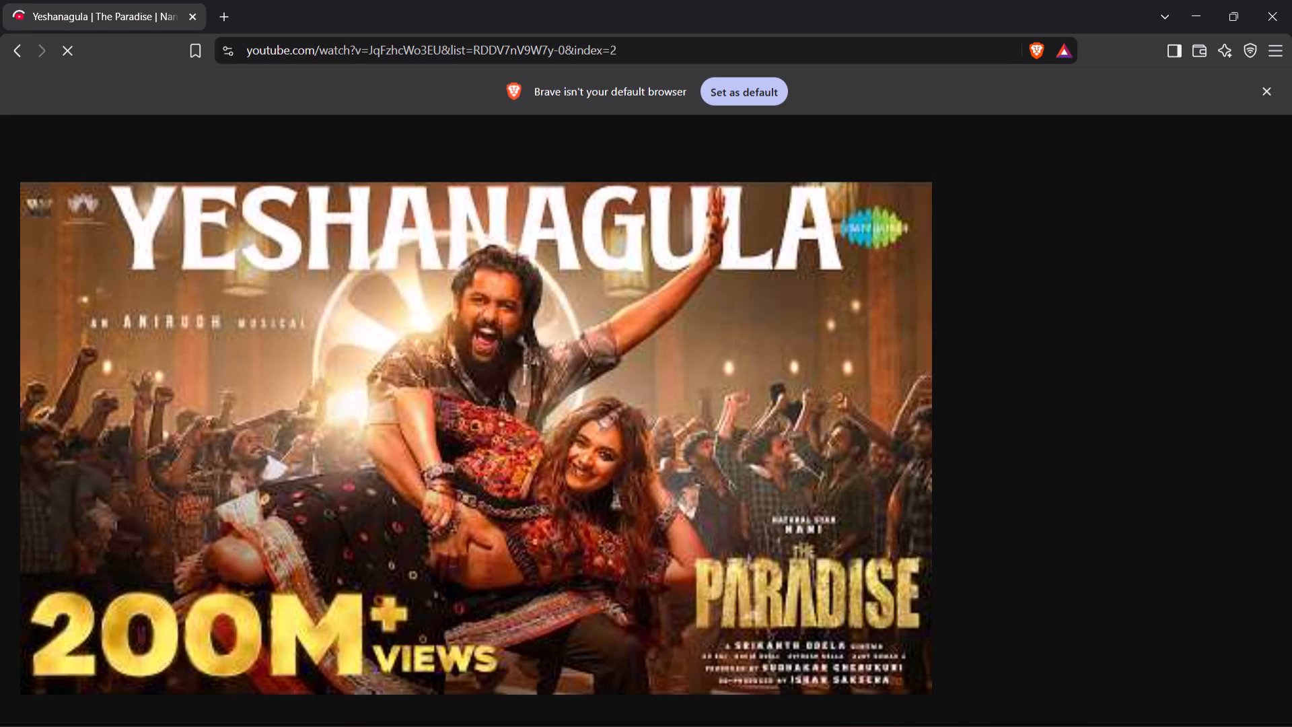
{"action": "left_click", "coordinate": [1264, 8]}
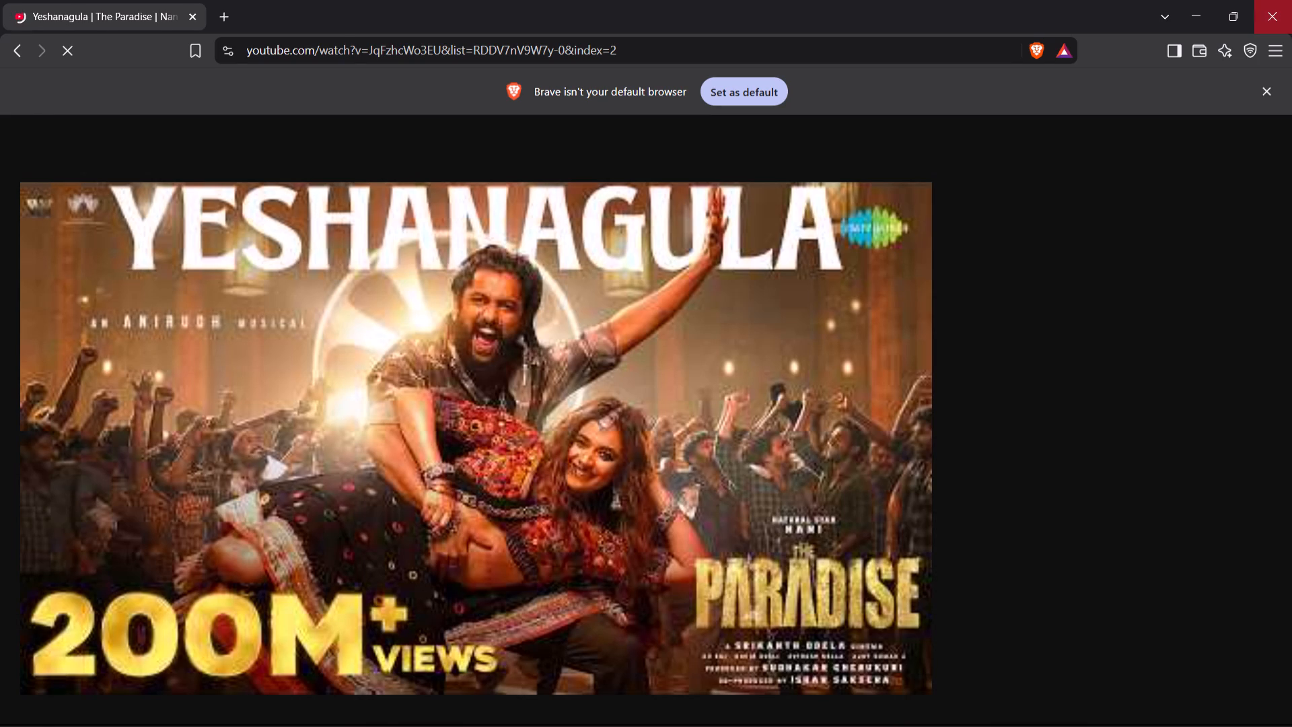